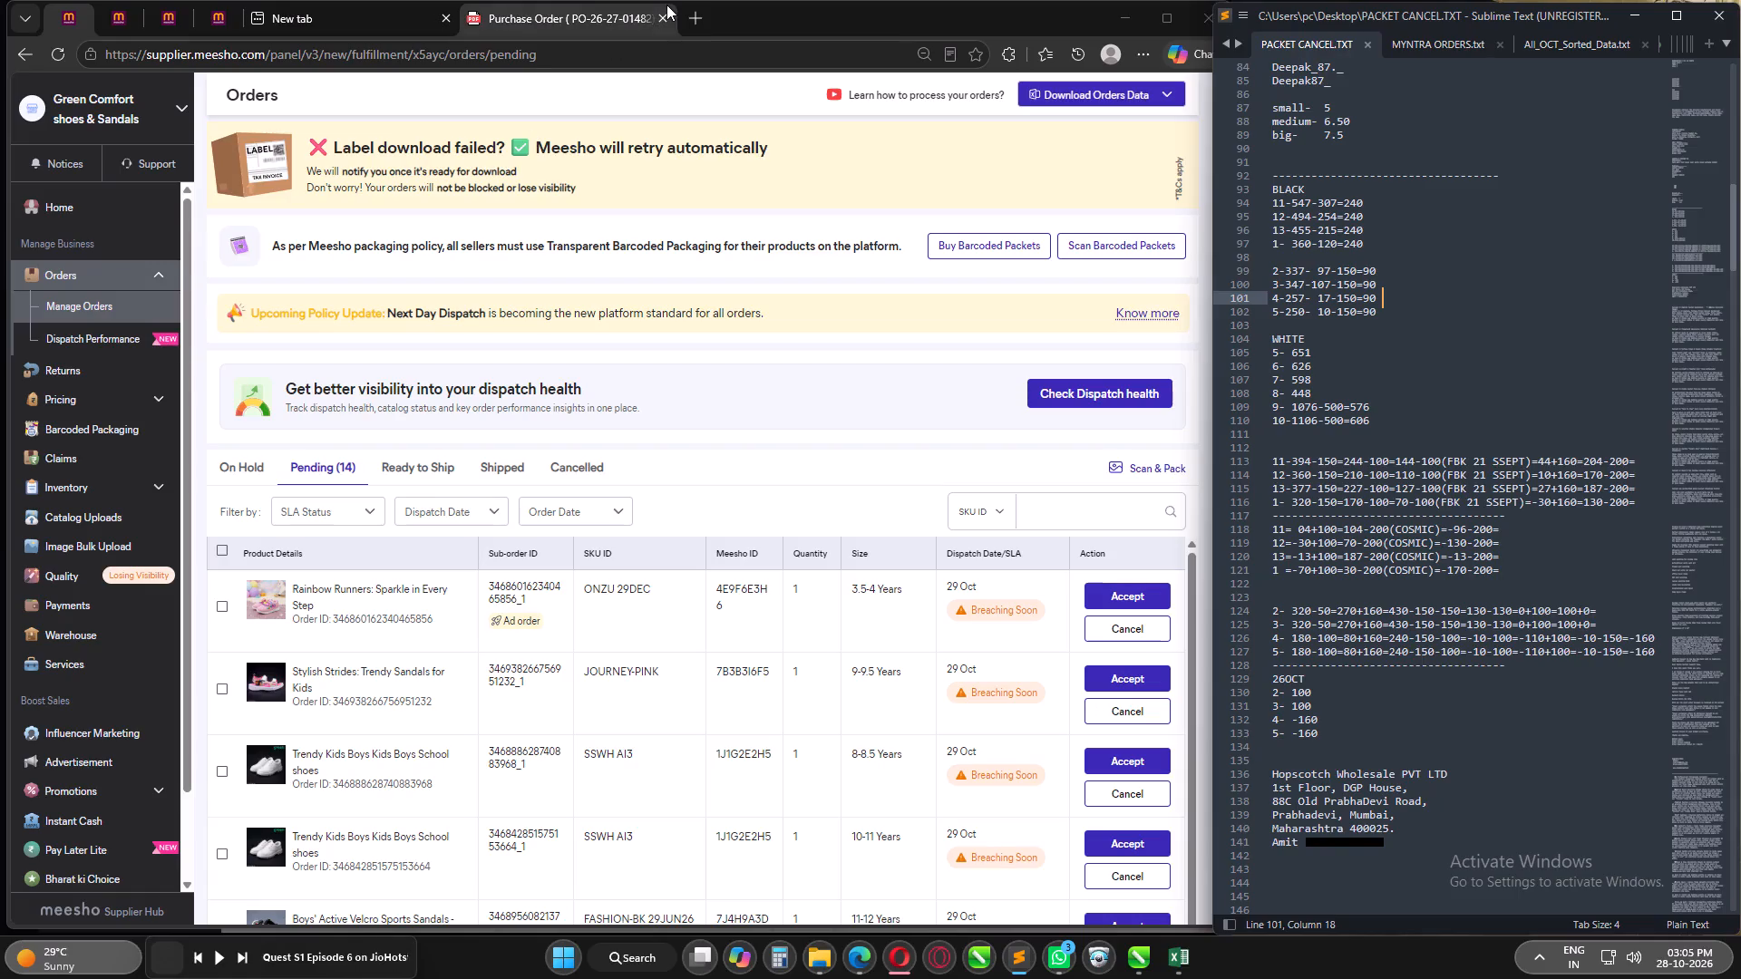
Close the blank browser tab and switch to the Myntra-Sku-Template GTA6 workbook in Excel.
click(443, 24)
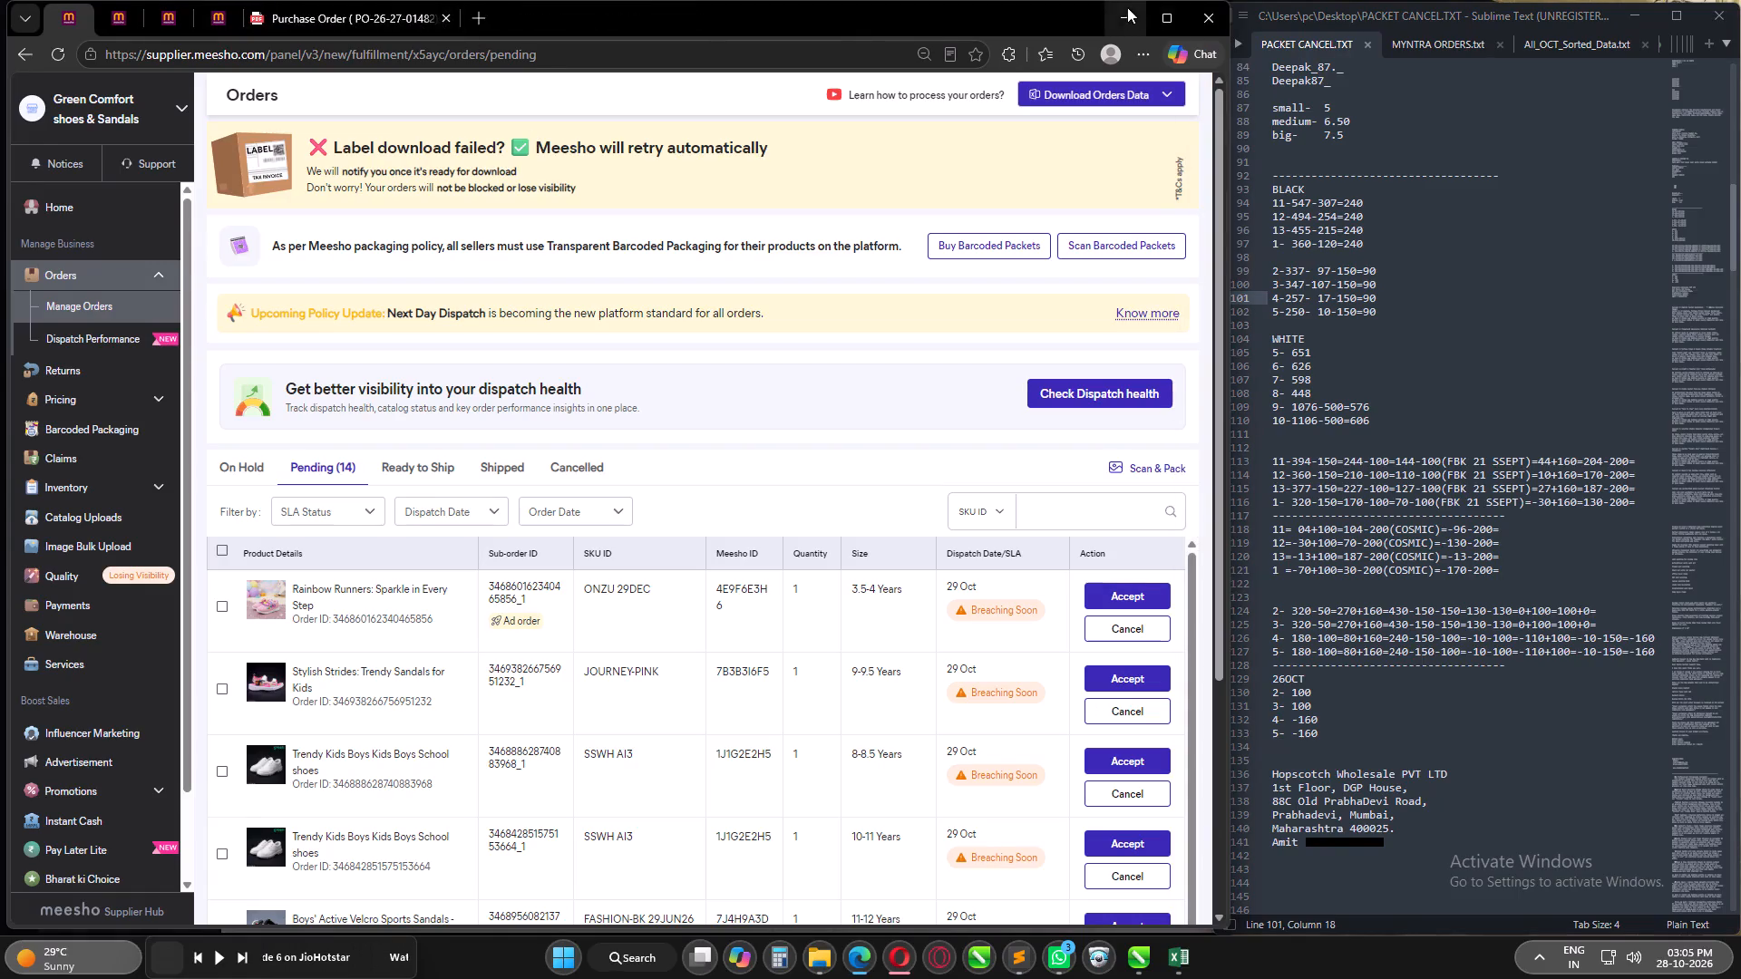
click(1126, 12)
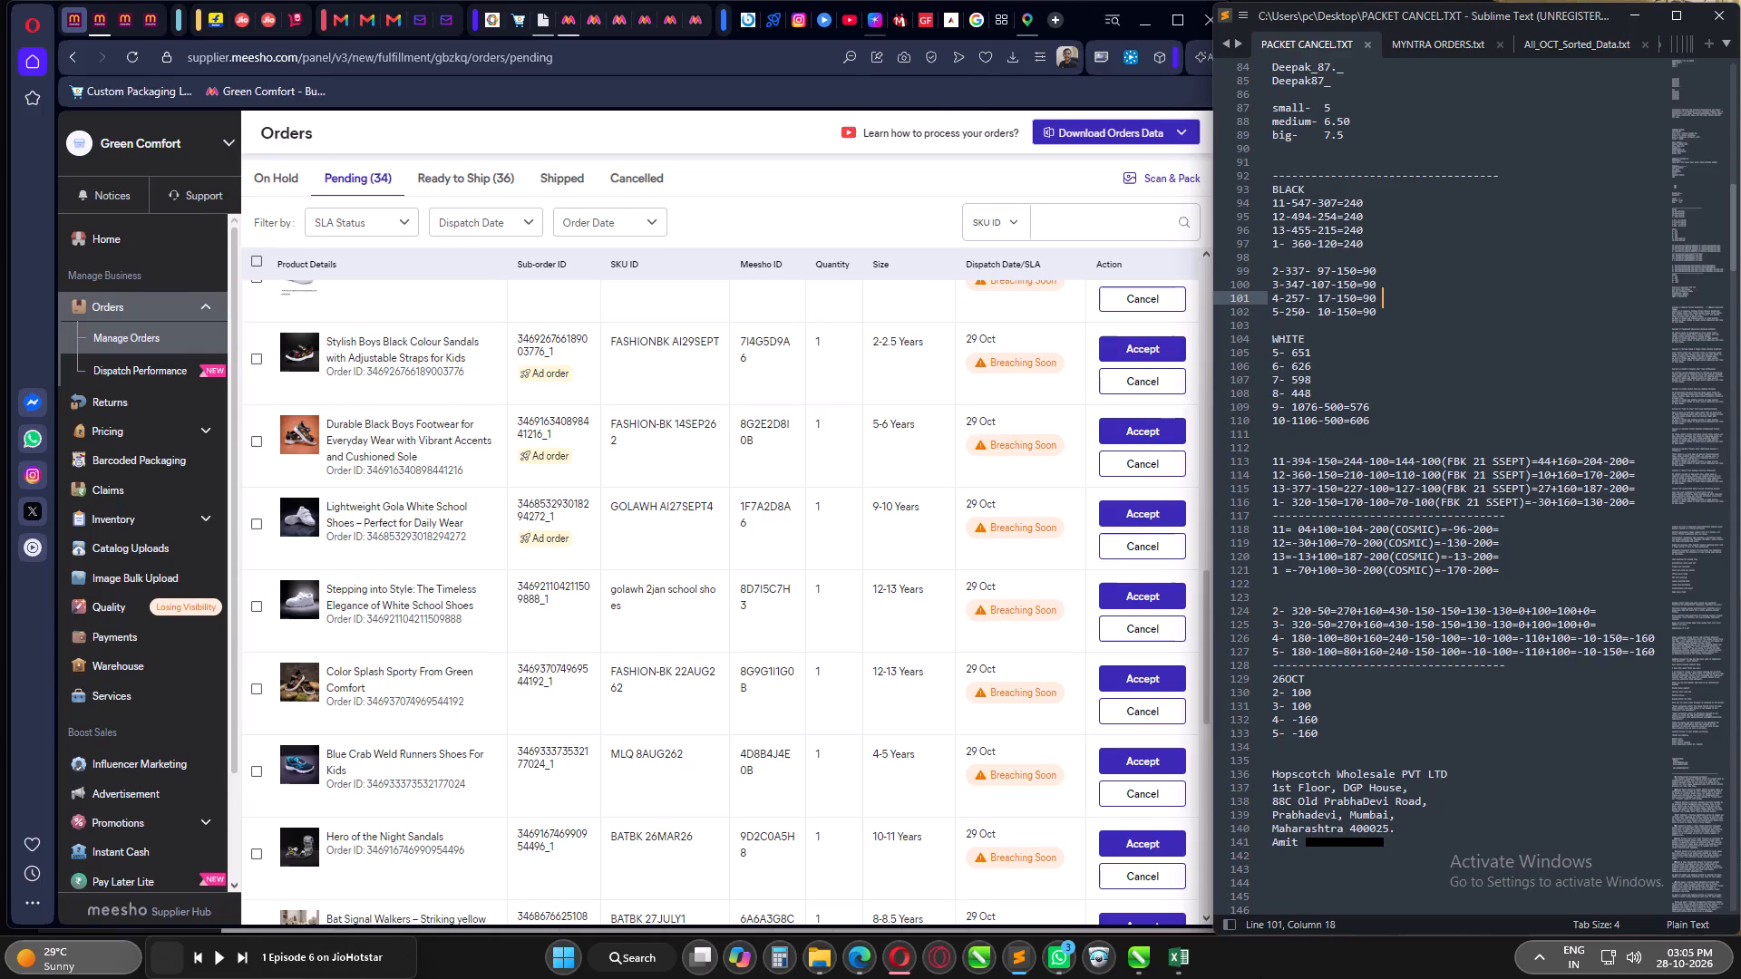
click(1162, 963)
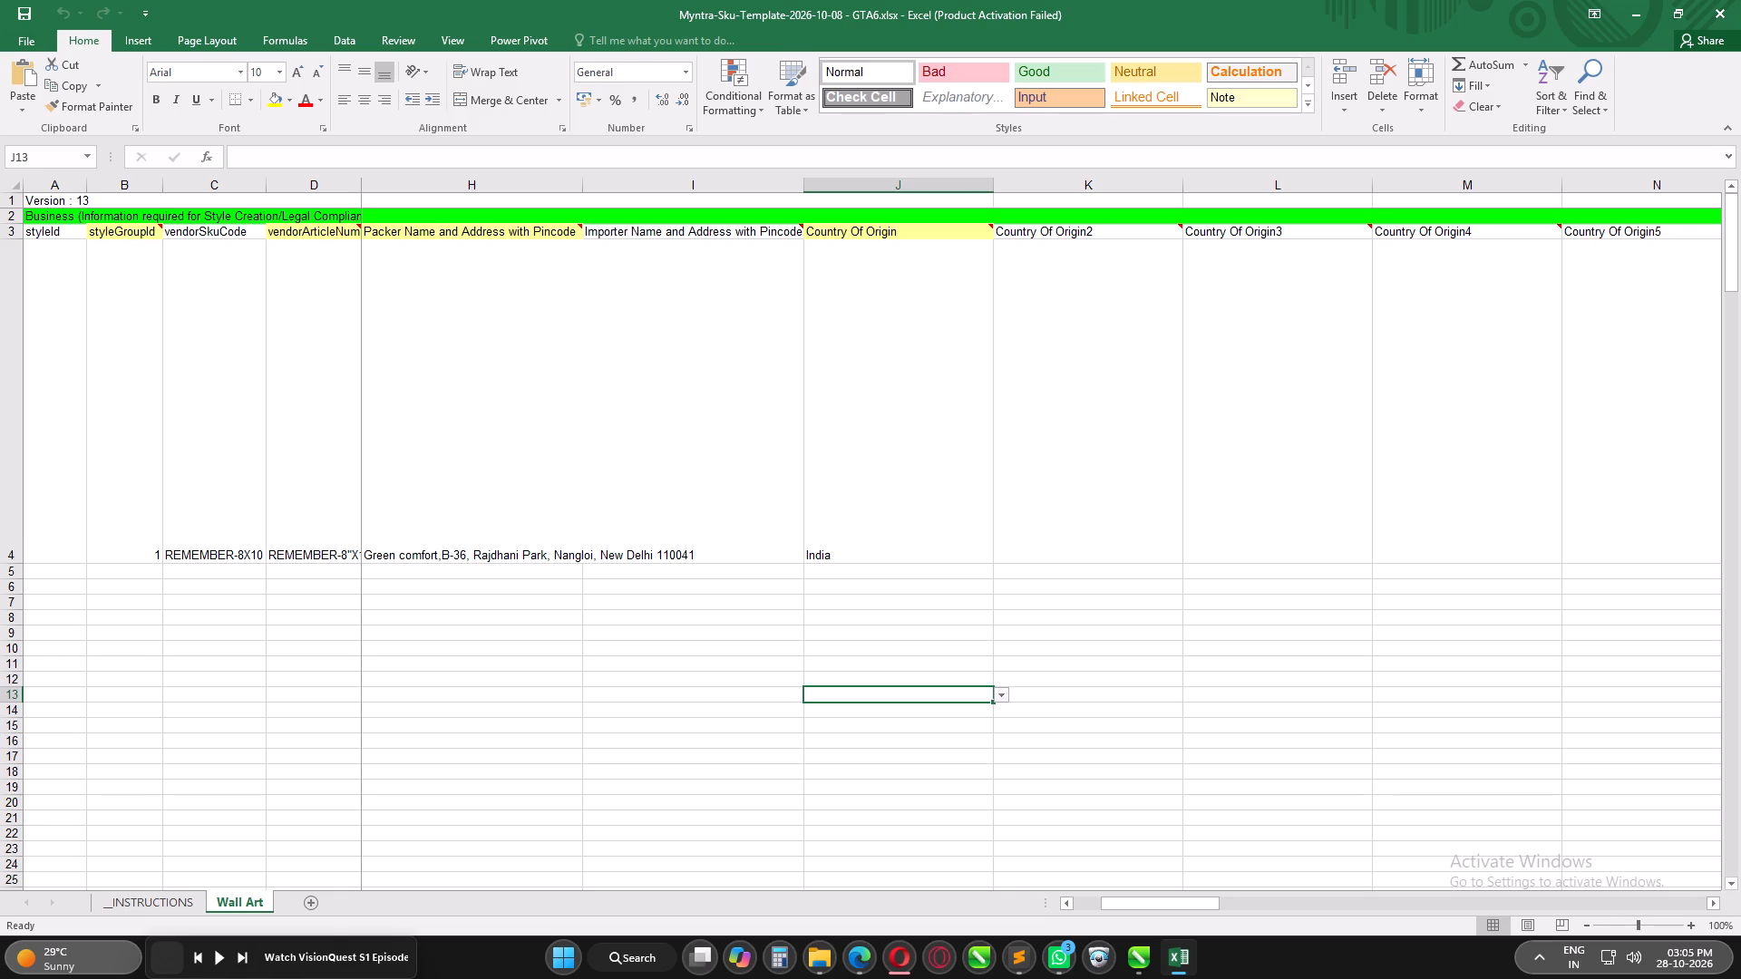
Review the row 4 product entries on the Wall Art sheet, from the style group ID through the Brand Size.
click(958, 491)
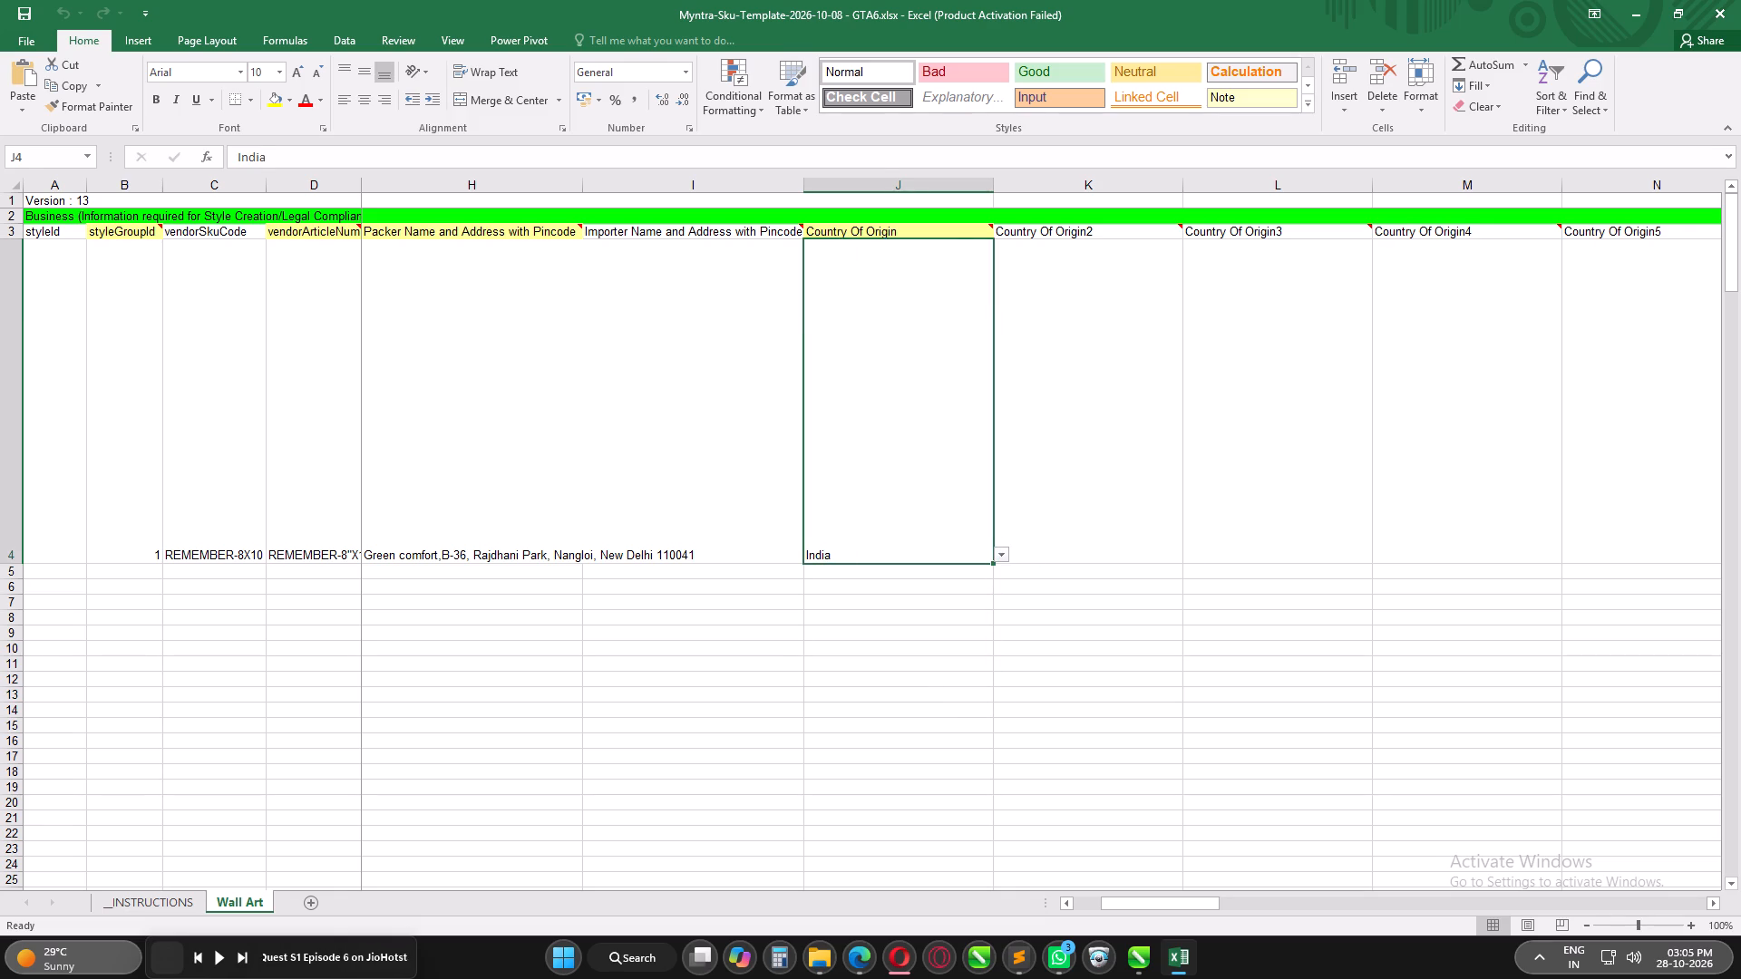
key(Right)
key(Right)
key(Right)
key(Right)
key(Right)
key(Right)
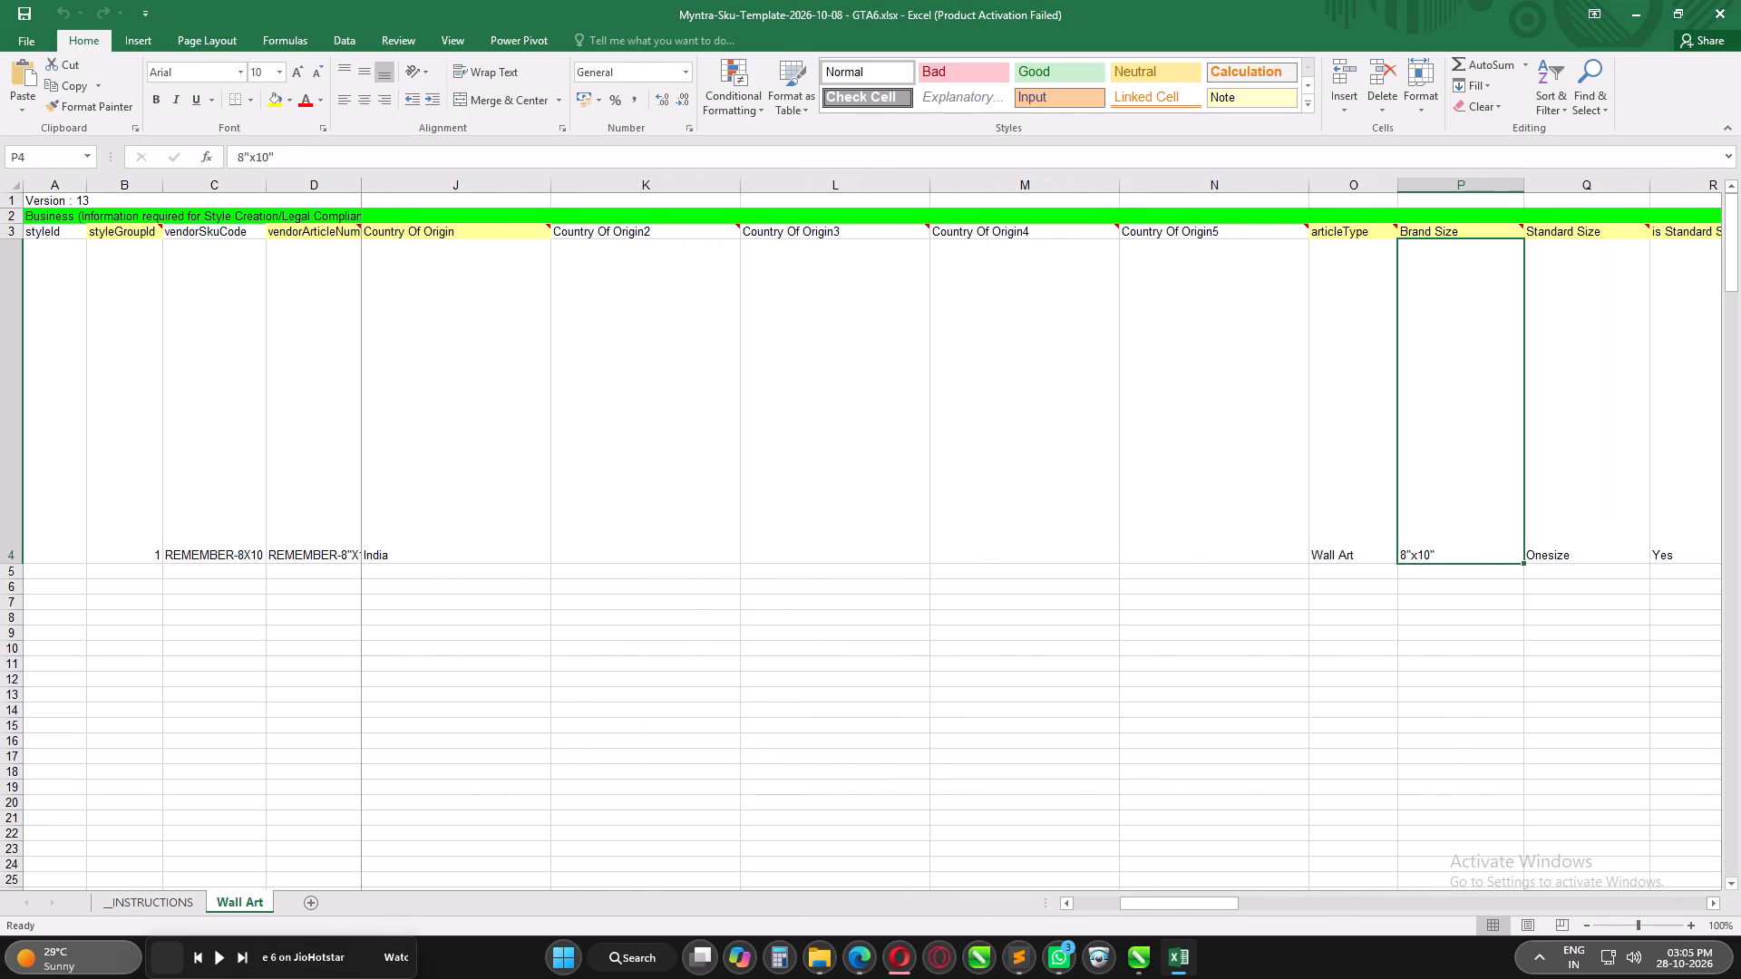
key(Left)
key(Left)
key(Left)
key(Left)
key(Left)
key(Left)
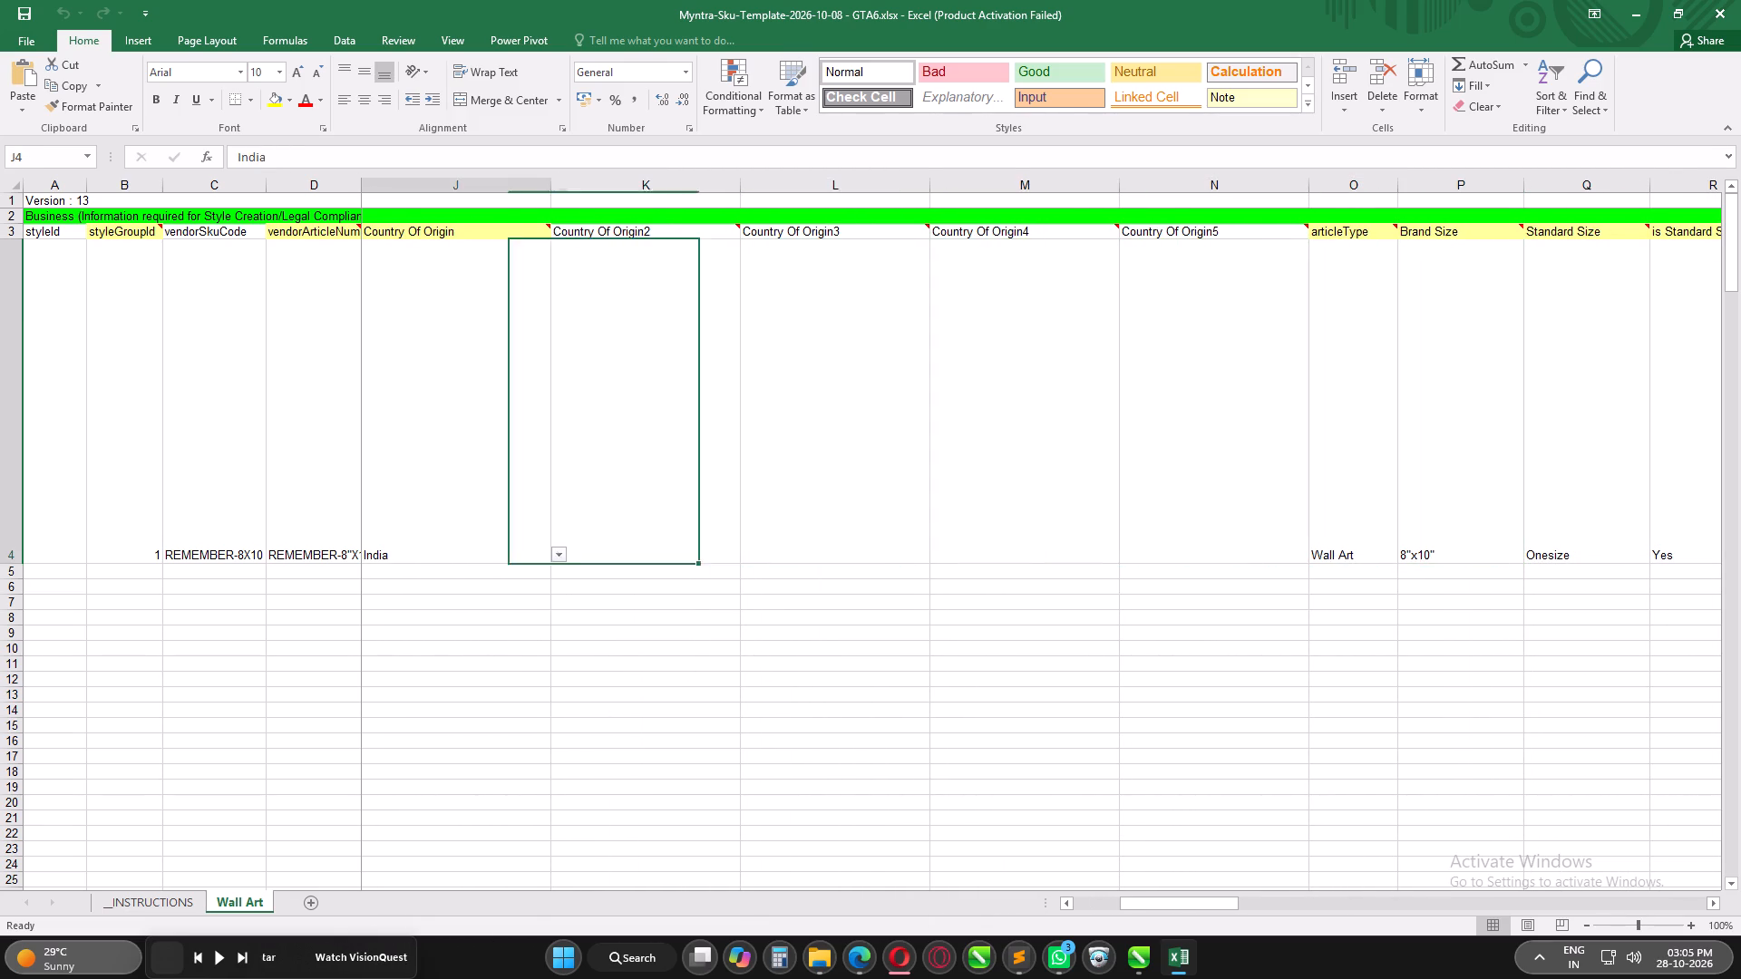
key(Left)
key(Left)
key(Left)
key(Left)
key(Left)
key(Left)
key(Left)
key(Left)
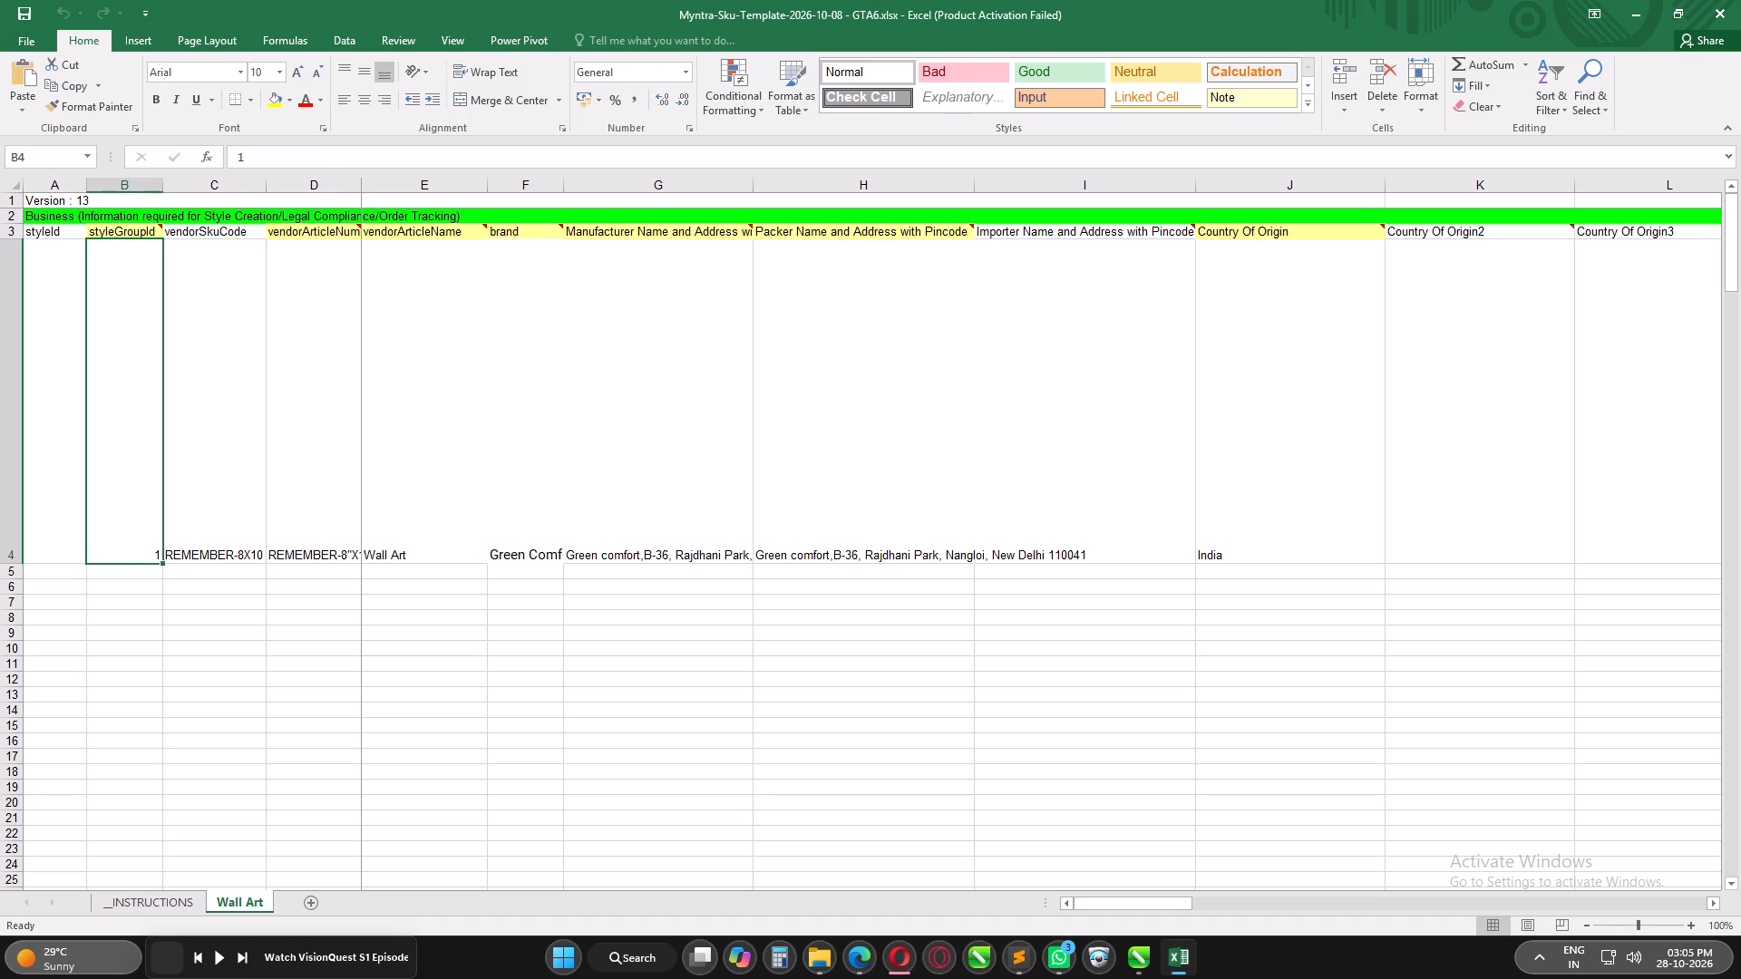
key(Right)
key(Right)
key(Left)
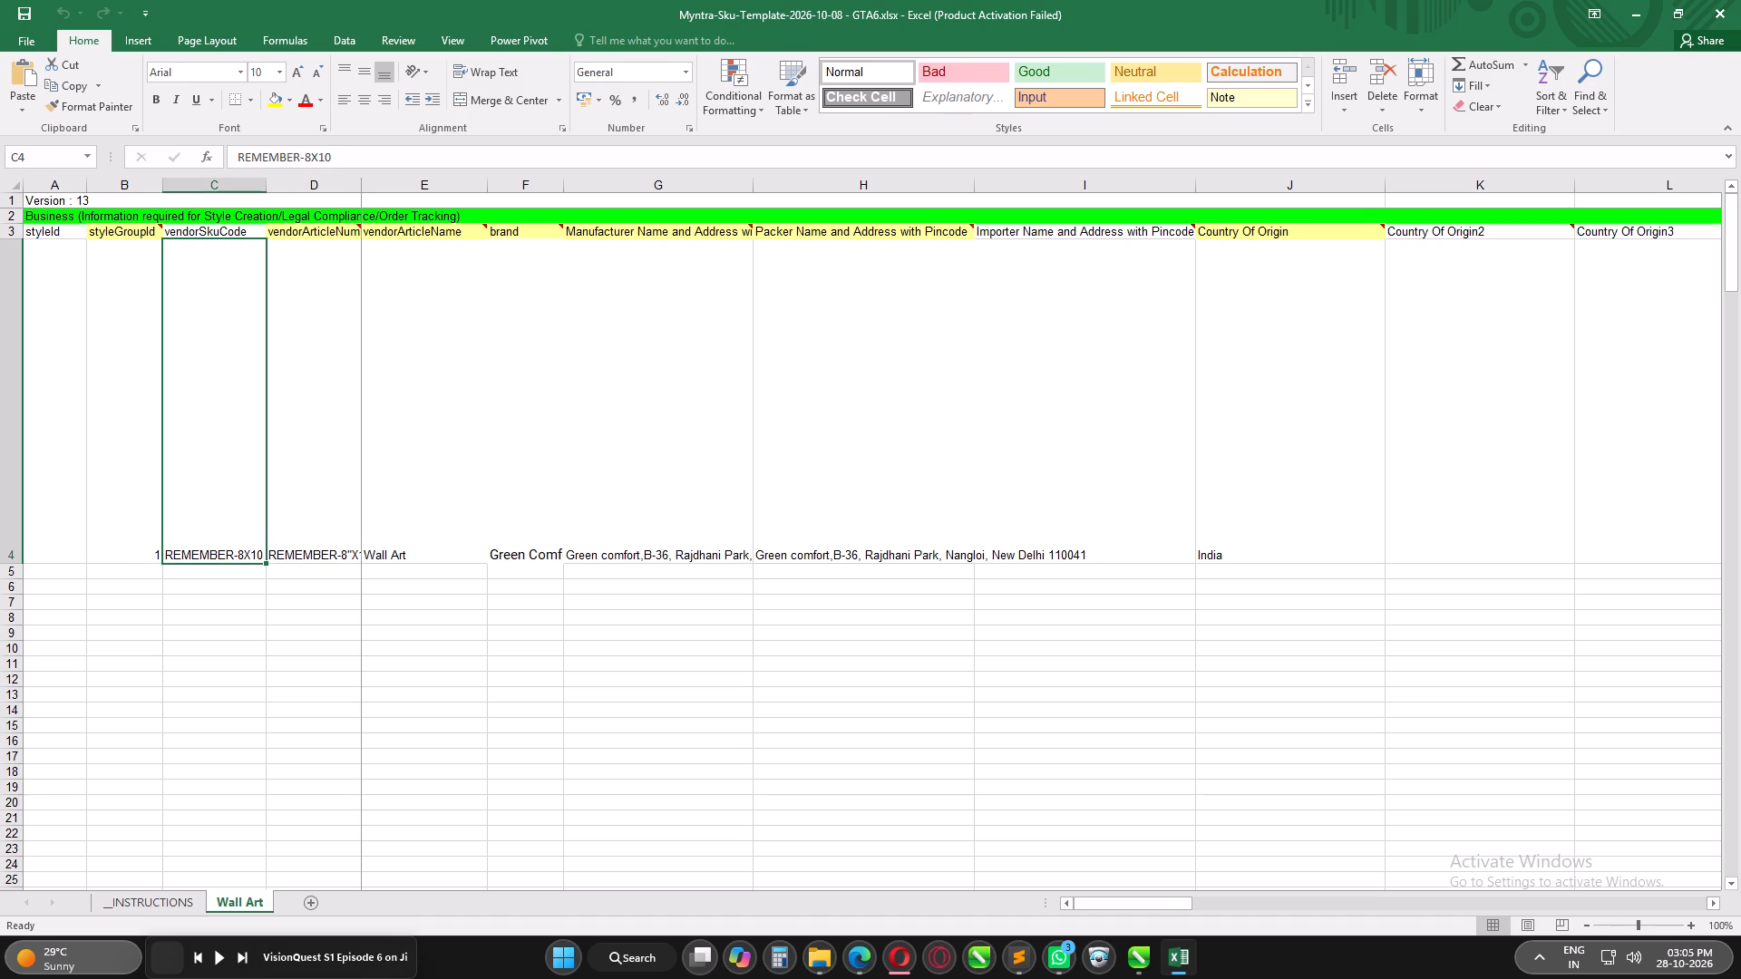
Change the vendorSkuCode in row 4 to GTA6-12X12.
double_click(231, 556)
key(BackSpace)
key(BackSpace)
key(BackSpace)
key(BackSpace)
key(BackSpace)
key(BackSpace)
key(BackSpace)
key(BackSpace)
key(BackSpace)
key(BackSpace)
key(BackSpace)
key(BackSpace)
key(BackSpace)
key(BackSpace)
key(BackSpace)
key(BackSpace)
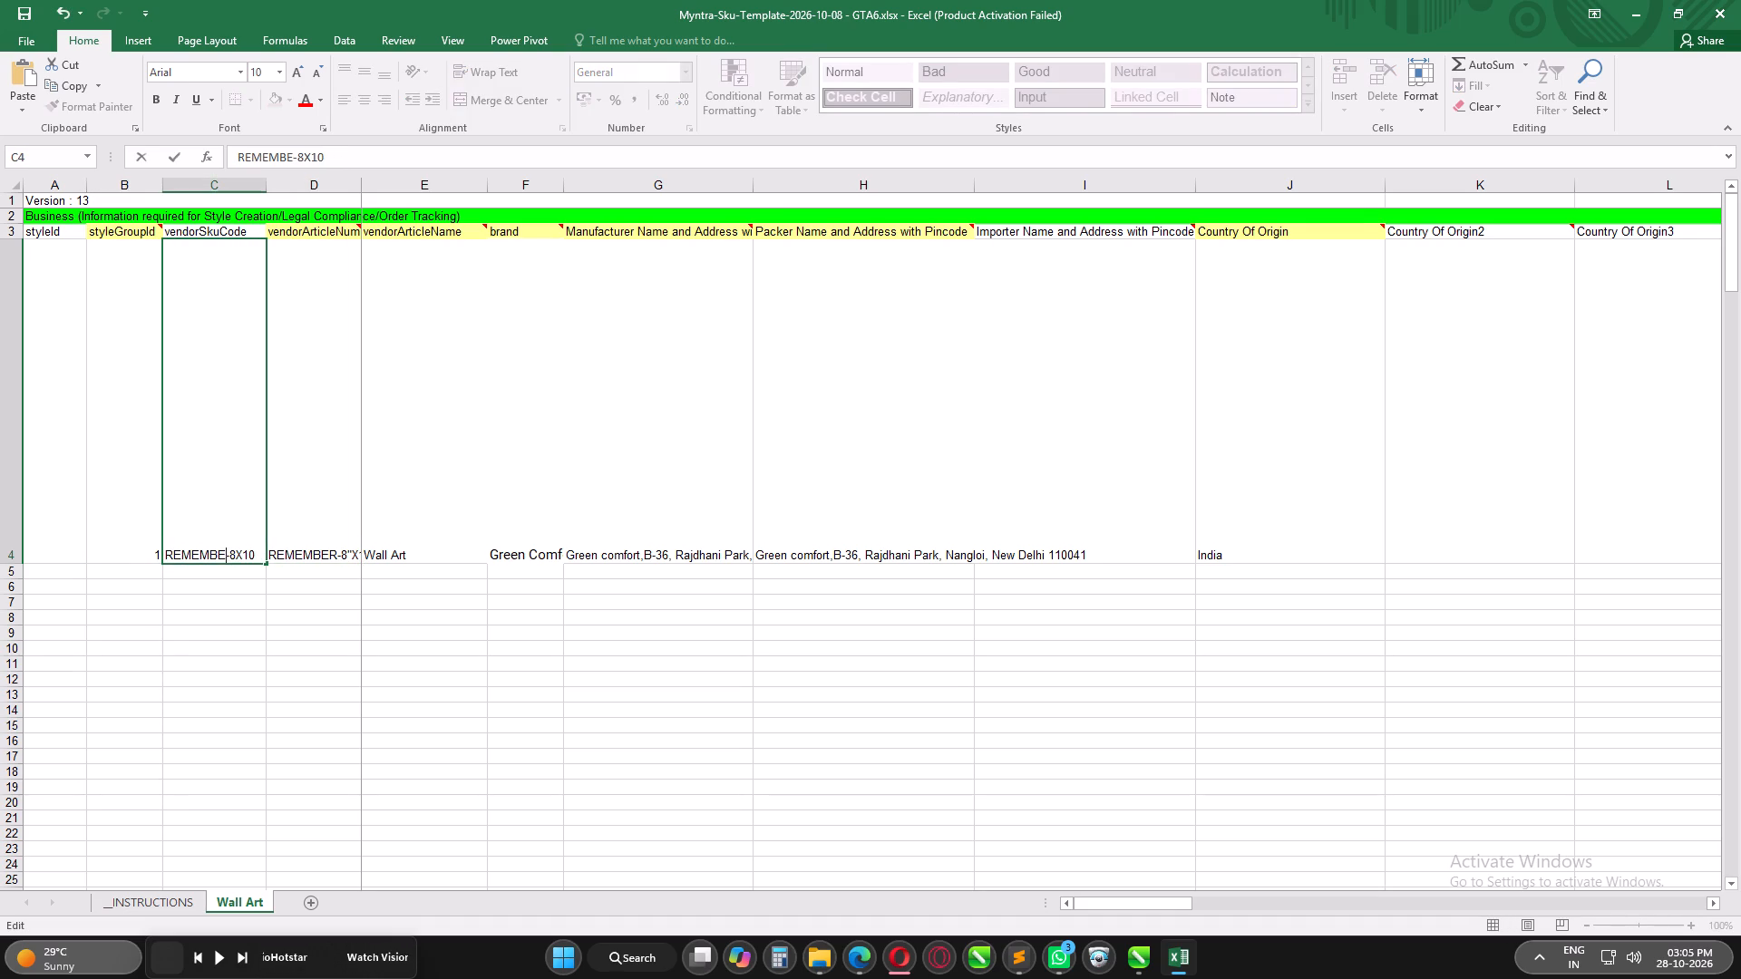
text(GTA)
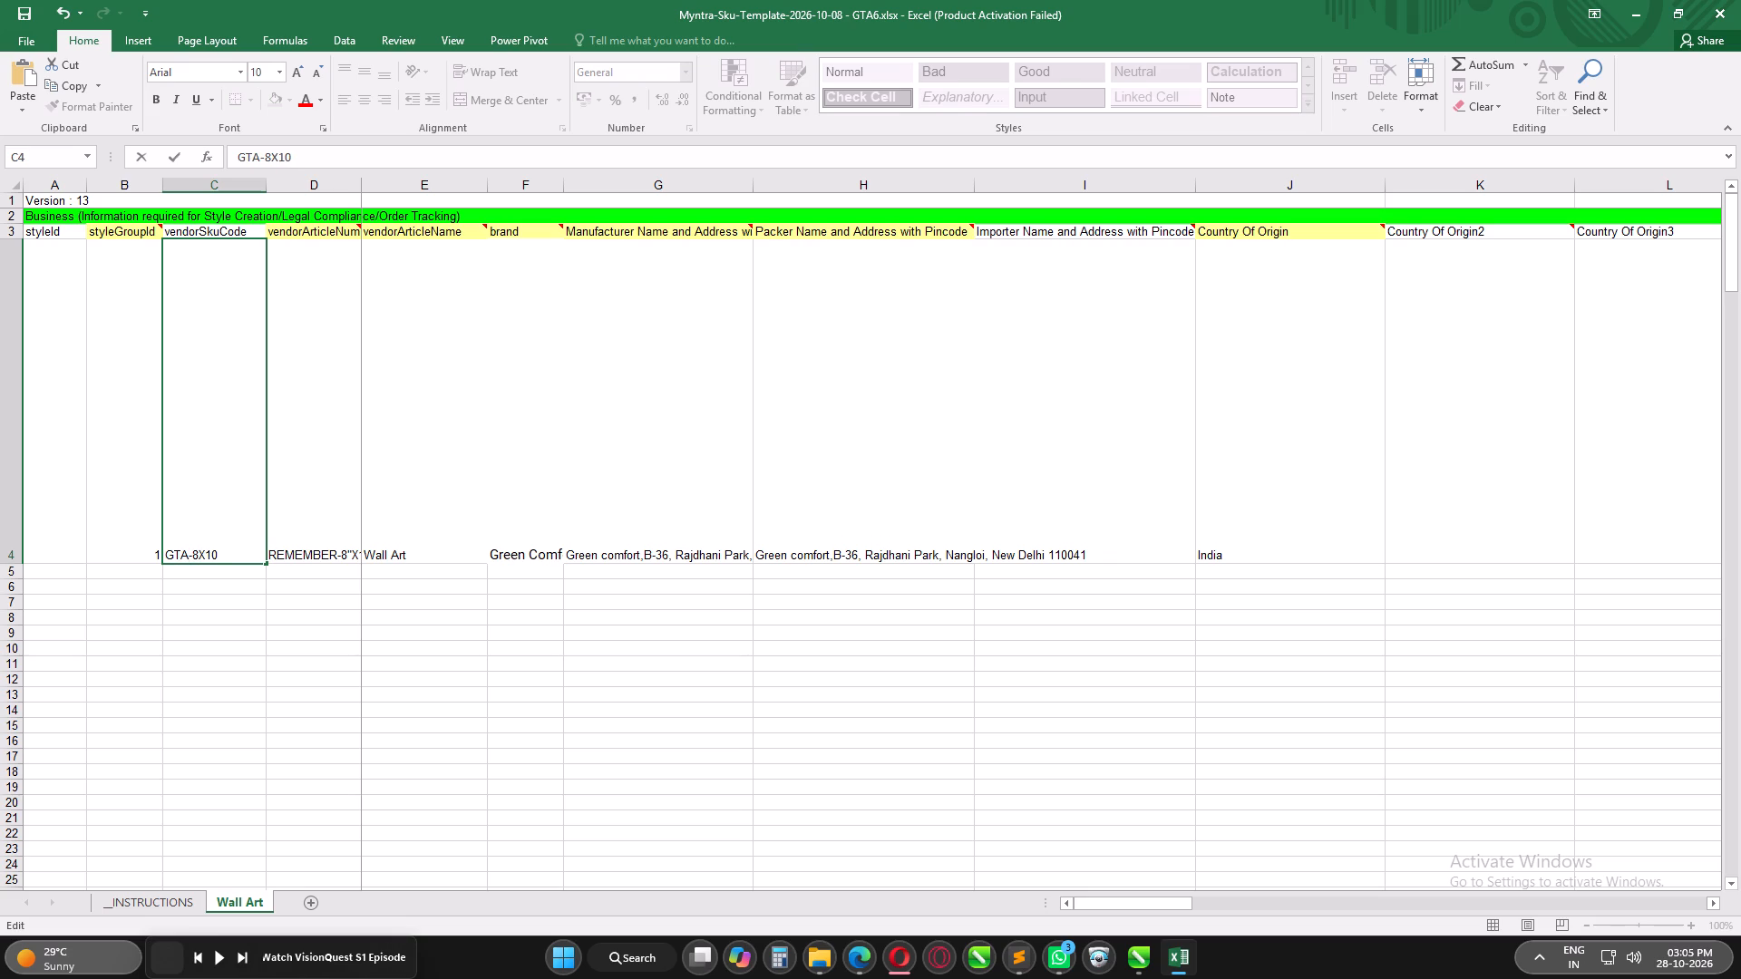
key(6)
key(Right)
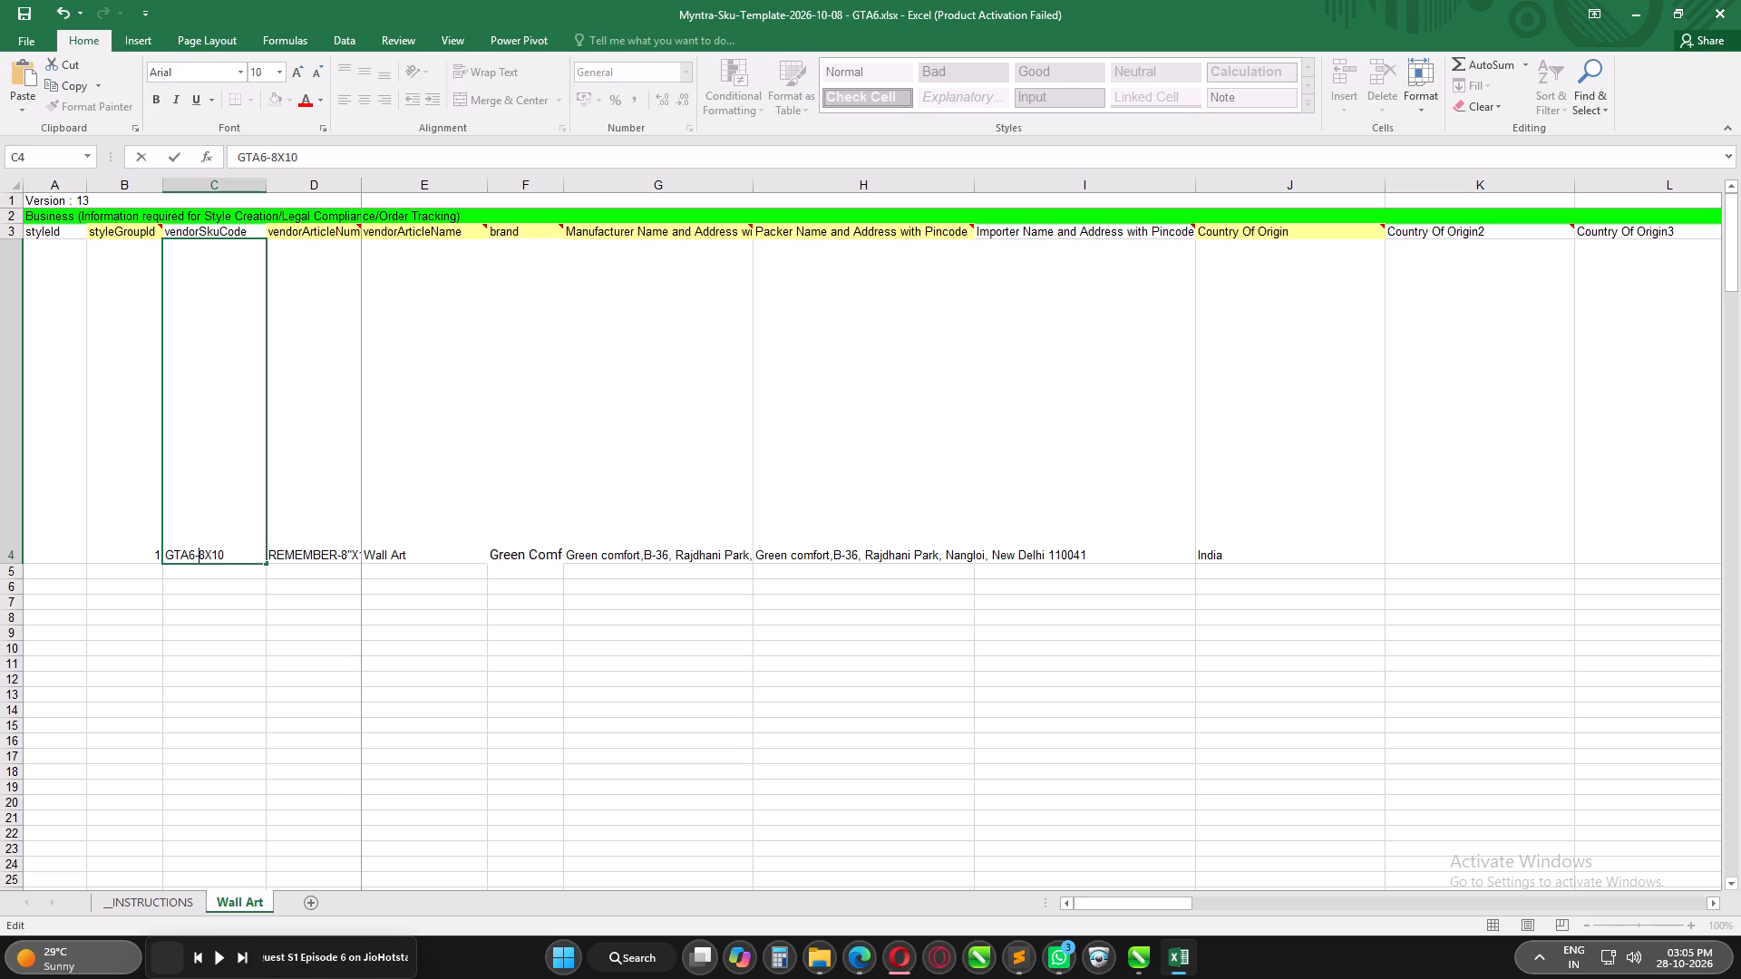
key(Right)
key(Right)
key(Right)
key(Right)
key(BackSpace)
key(BackSpace)
key(BackSpace)
key(BackSpace)
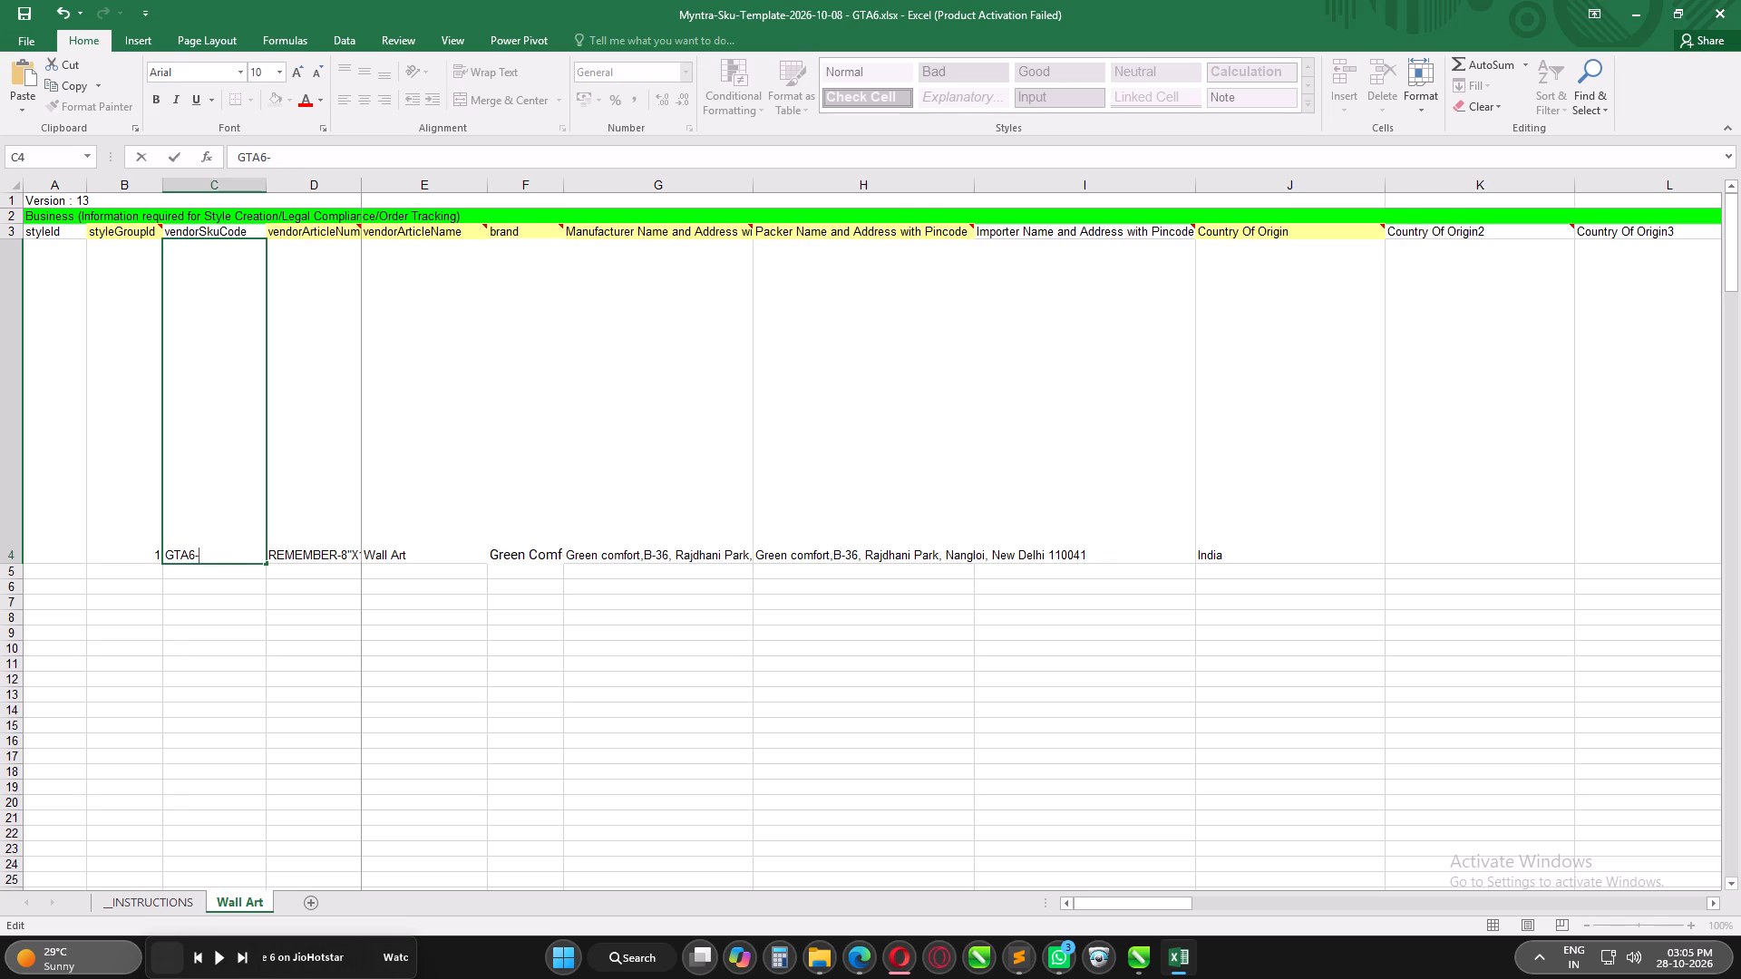
text(12X12)
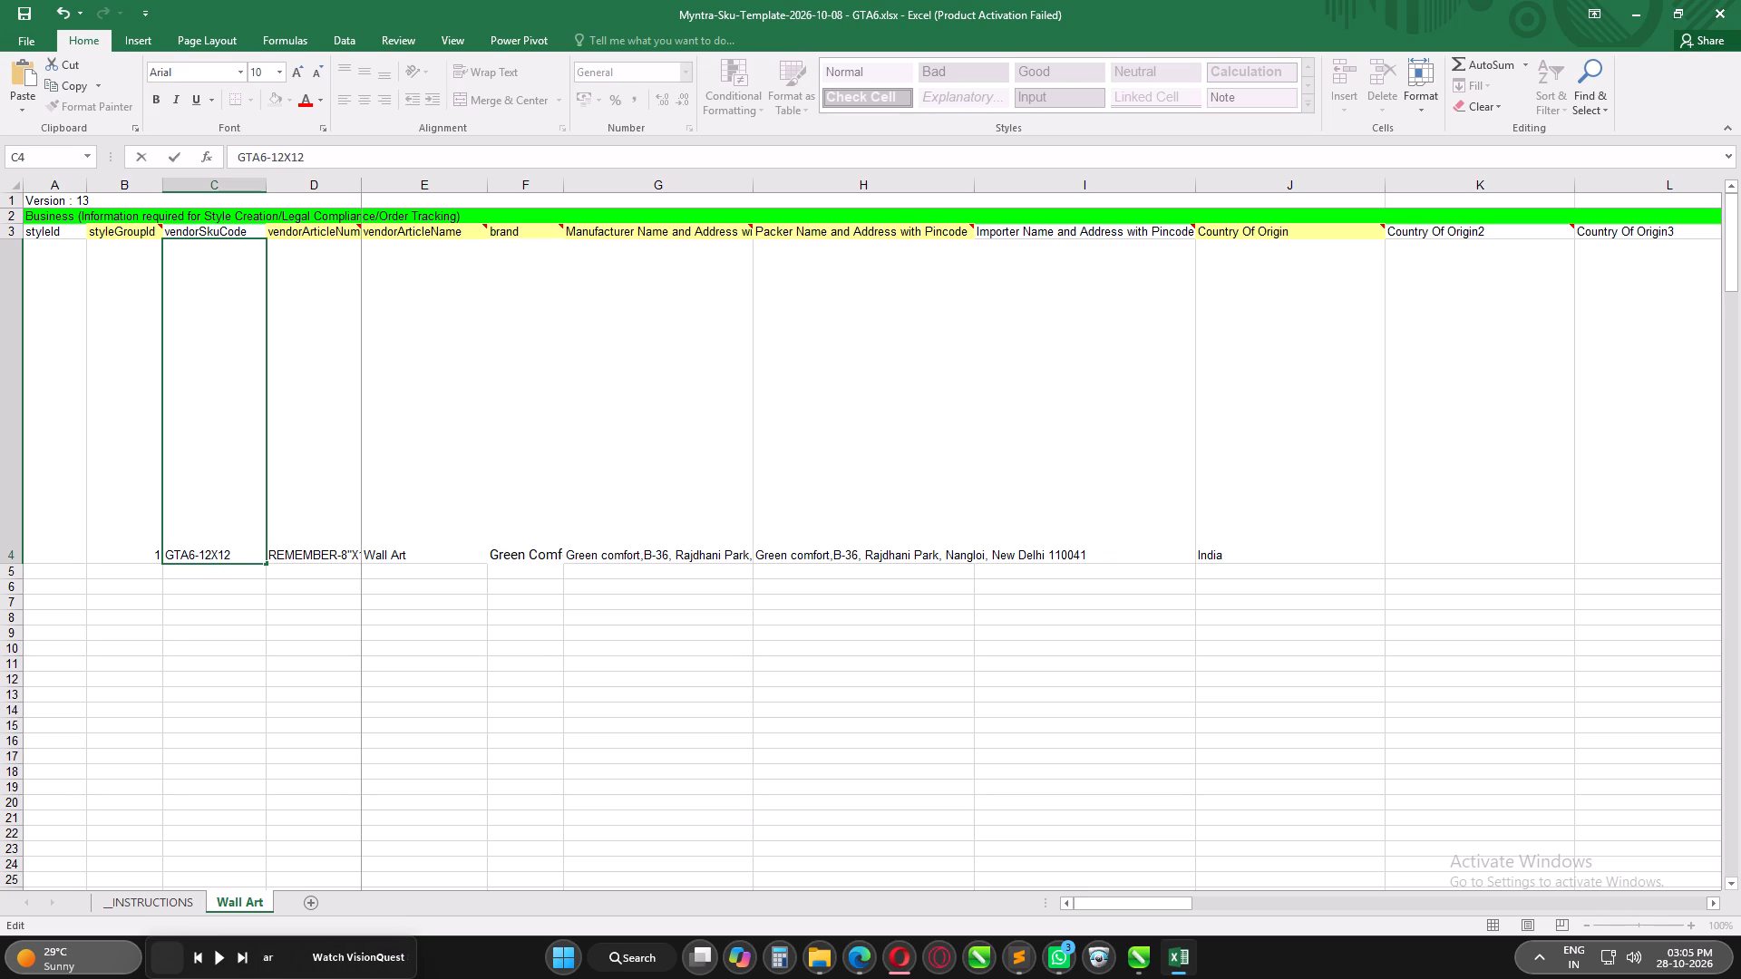
click(248, 552)
click(335, 550)
Copy the vendorSkuCode GTA6-12X12 into the vendorArticleNumber cell of row 4.
click(222, 550)
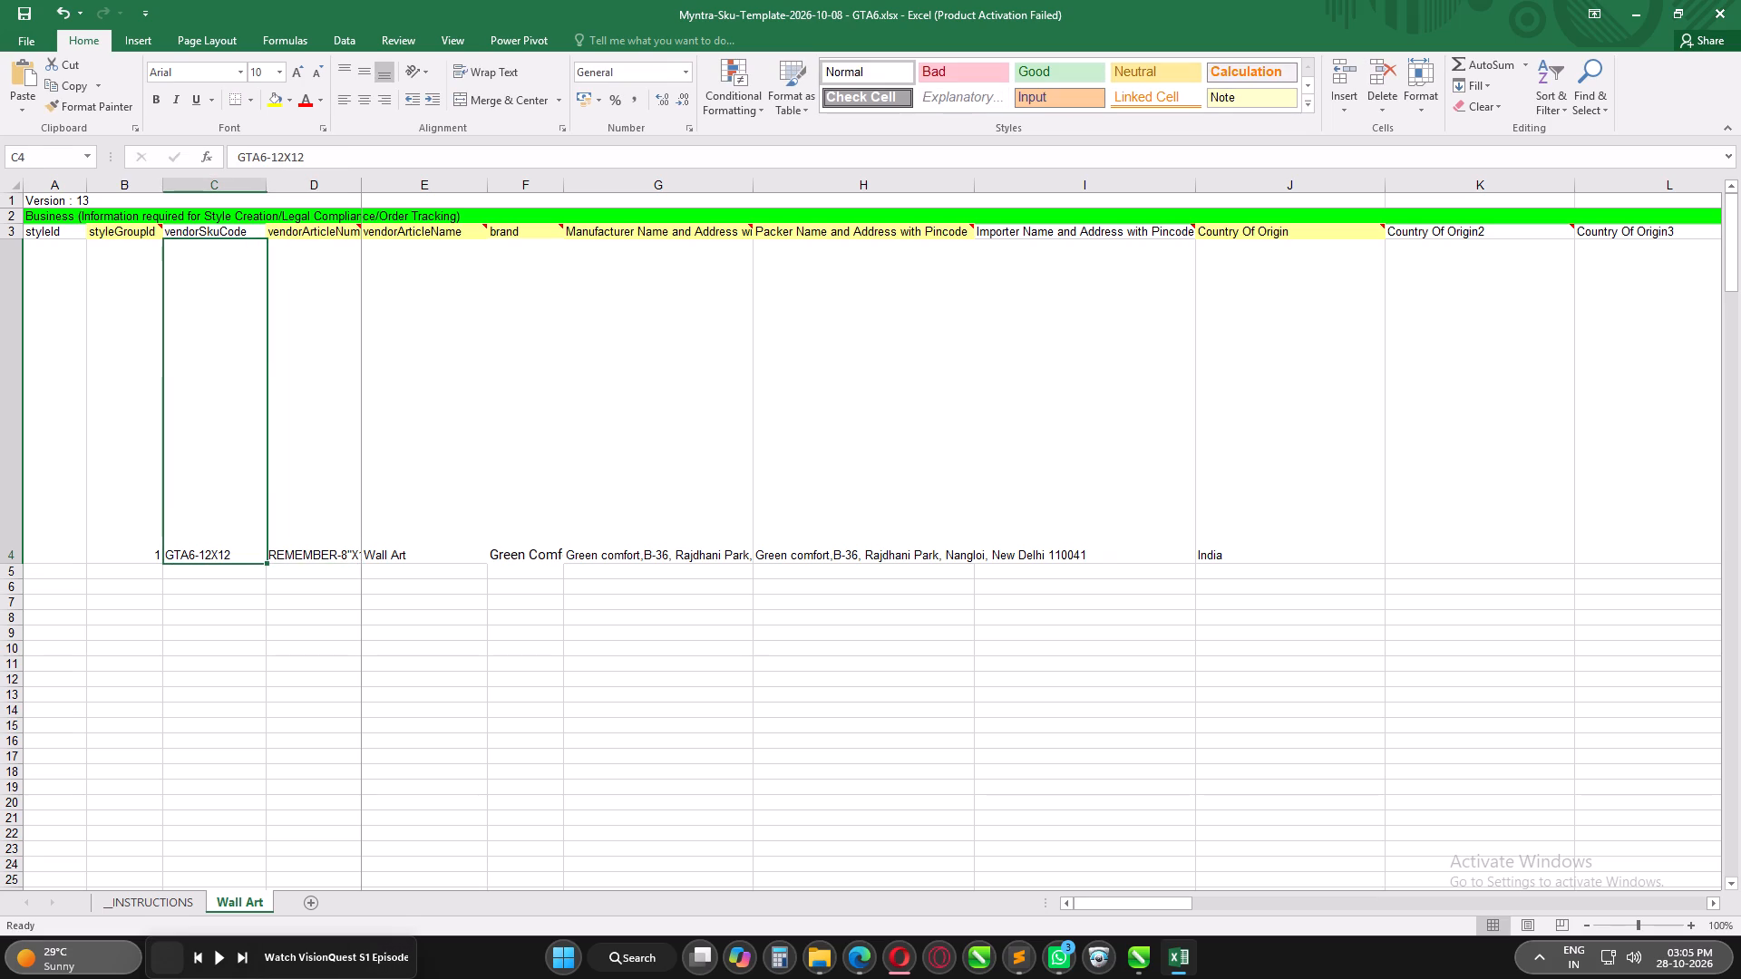
key(ctrl+c)
click(336, 539)
key(ctrl+v)
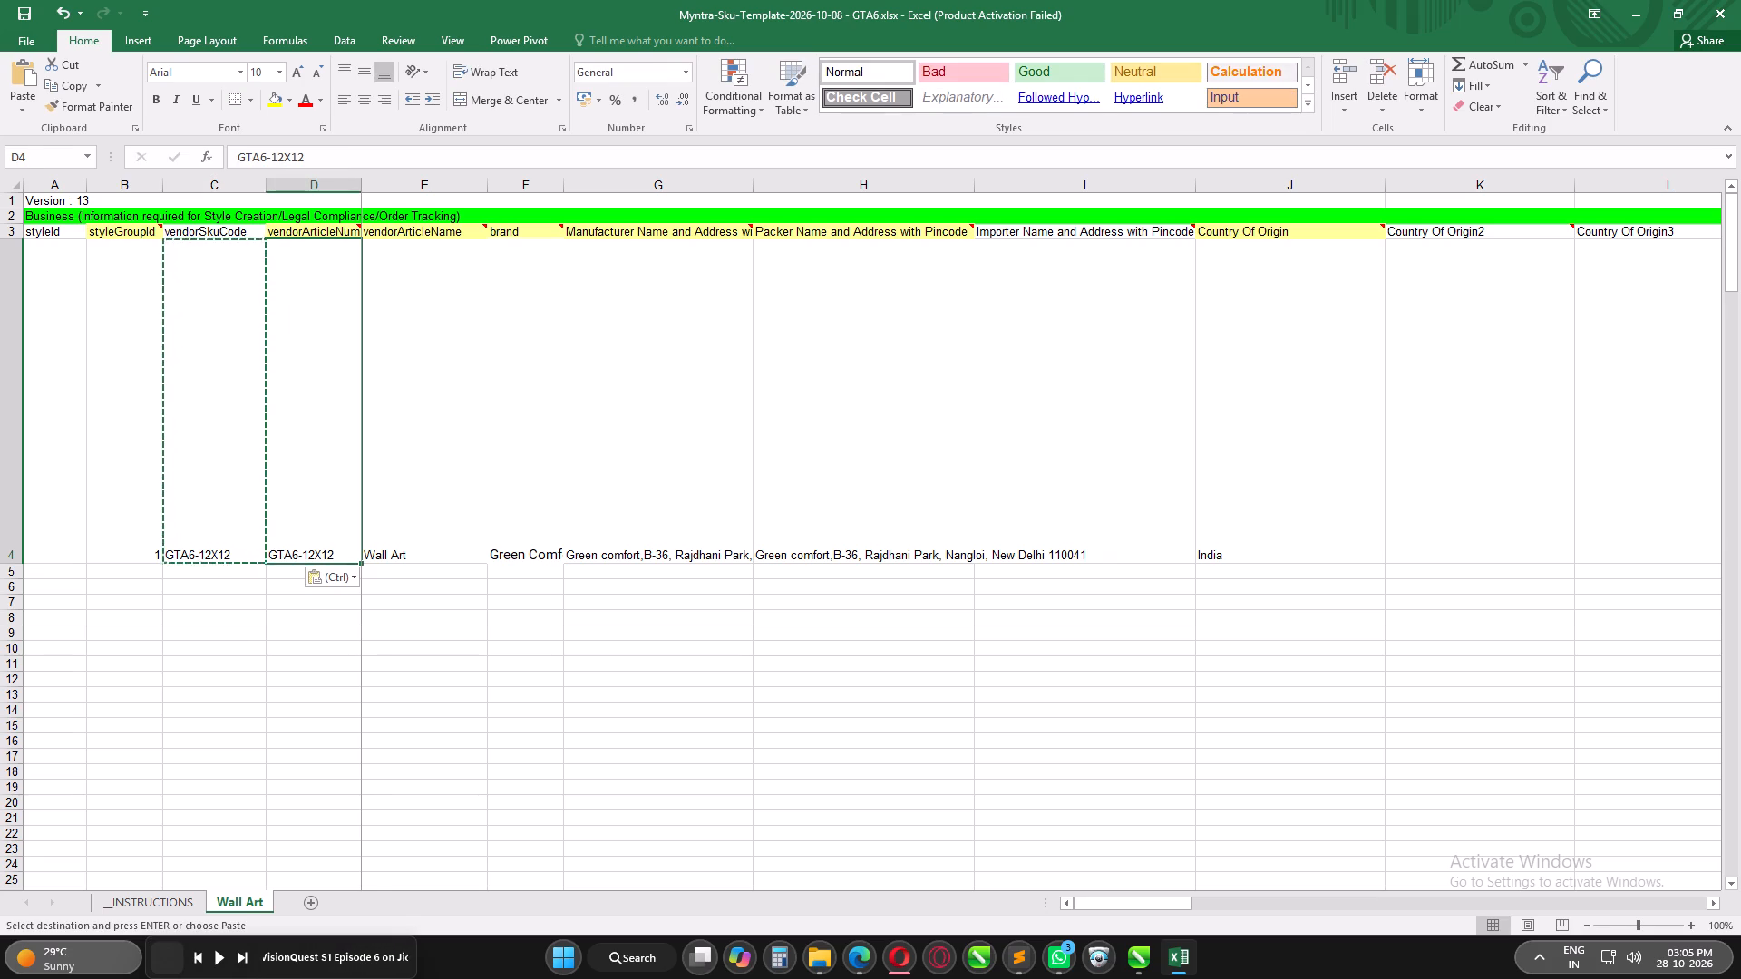
Set the Brand Size in row 4 to 12"x12".
click(424, 530)
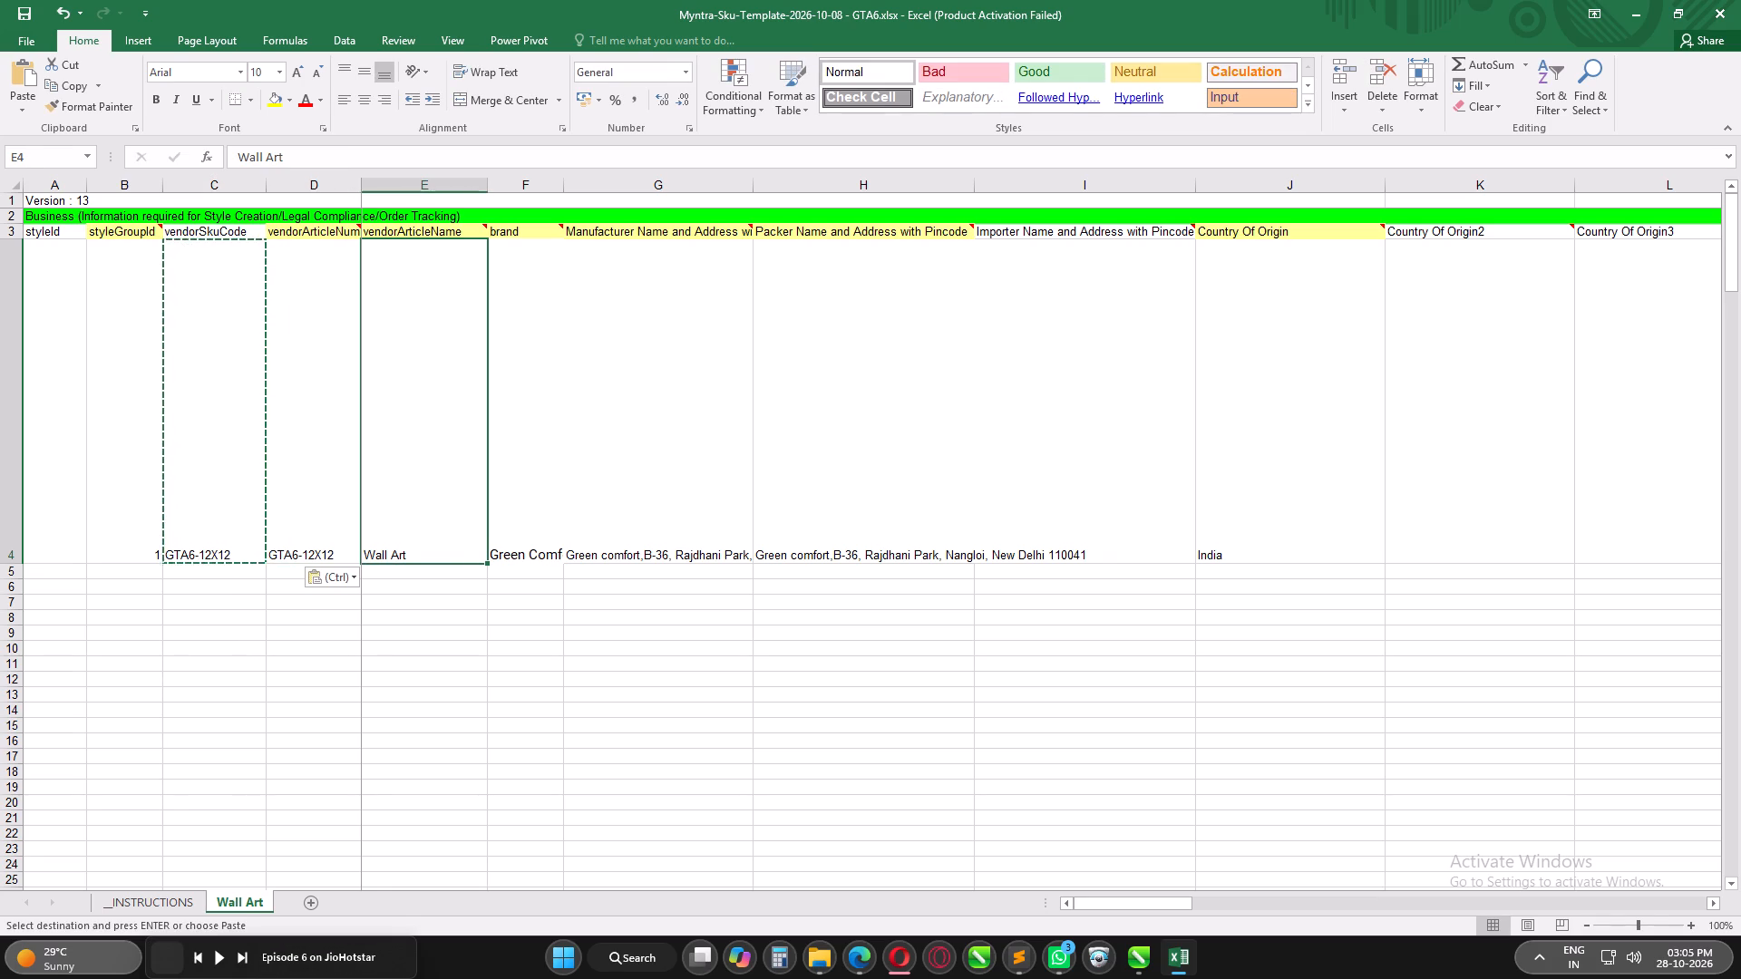
click(547, 537)
click(627, 537)
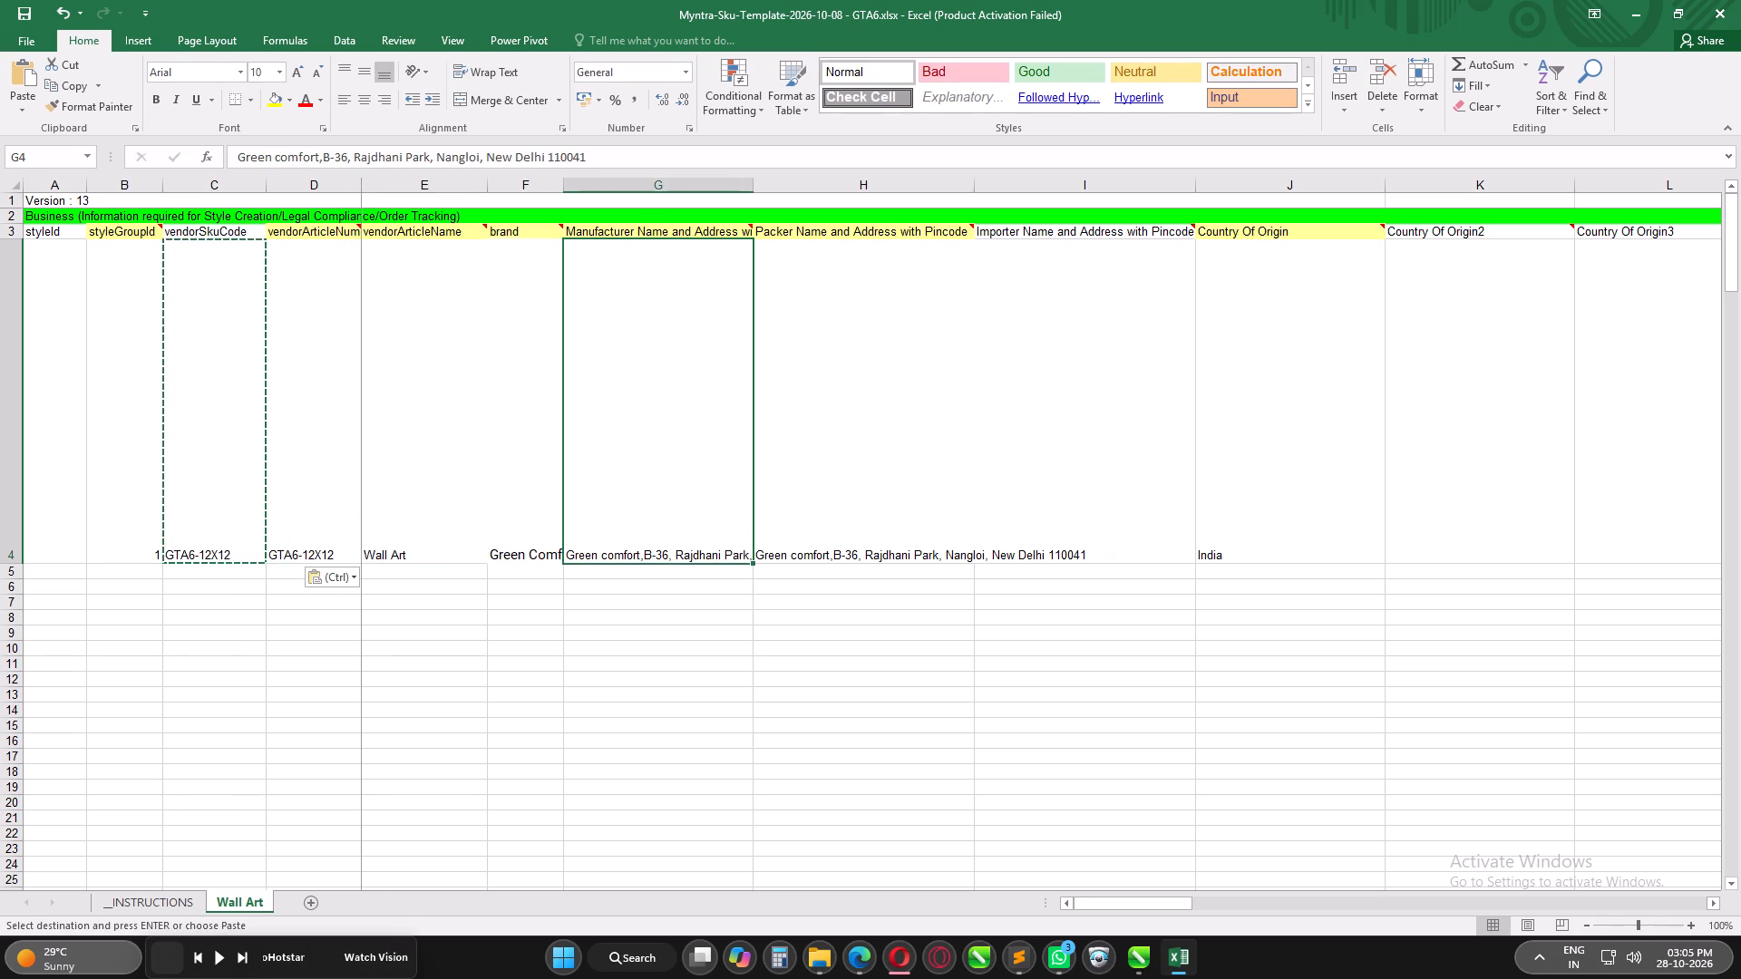
click(821, 535)
click(1077, 526)
click(1246, 529)
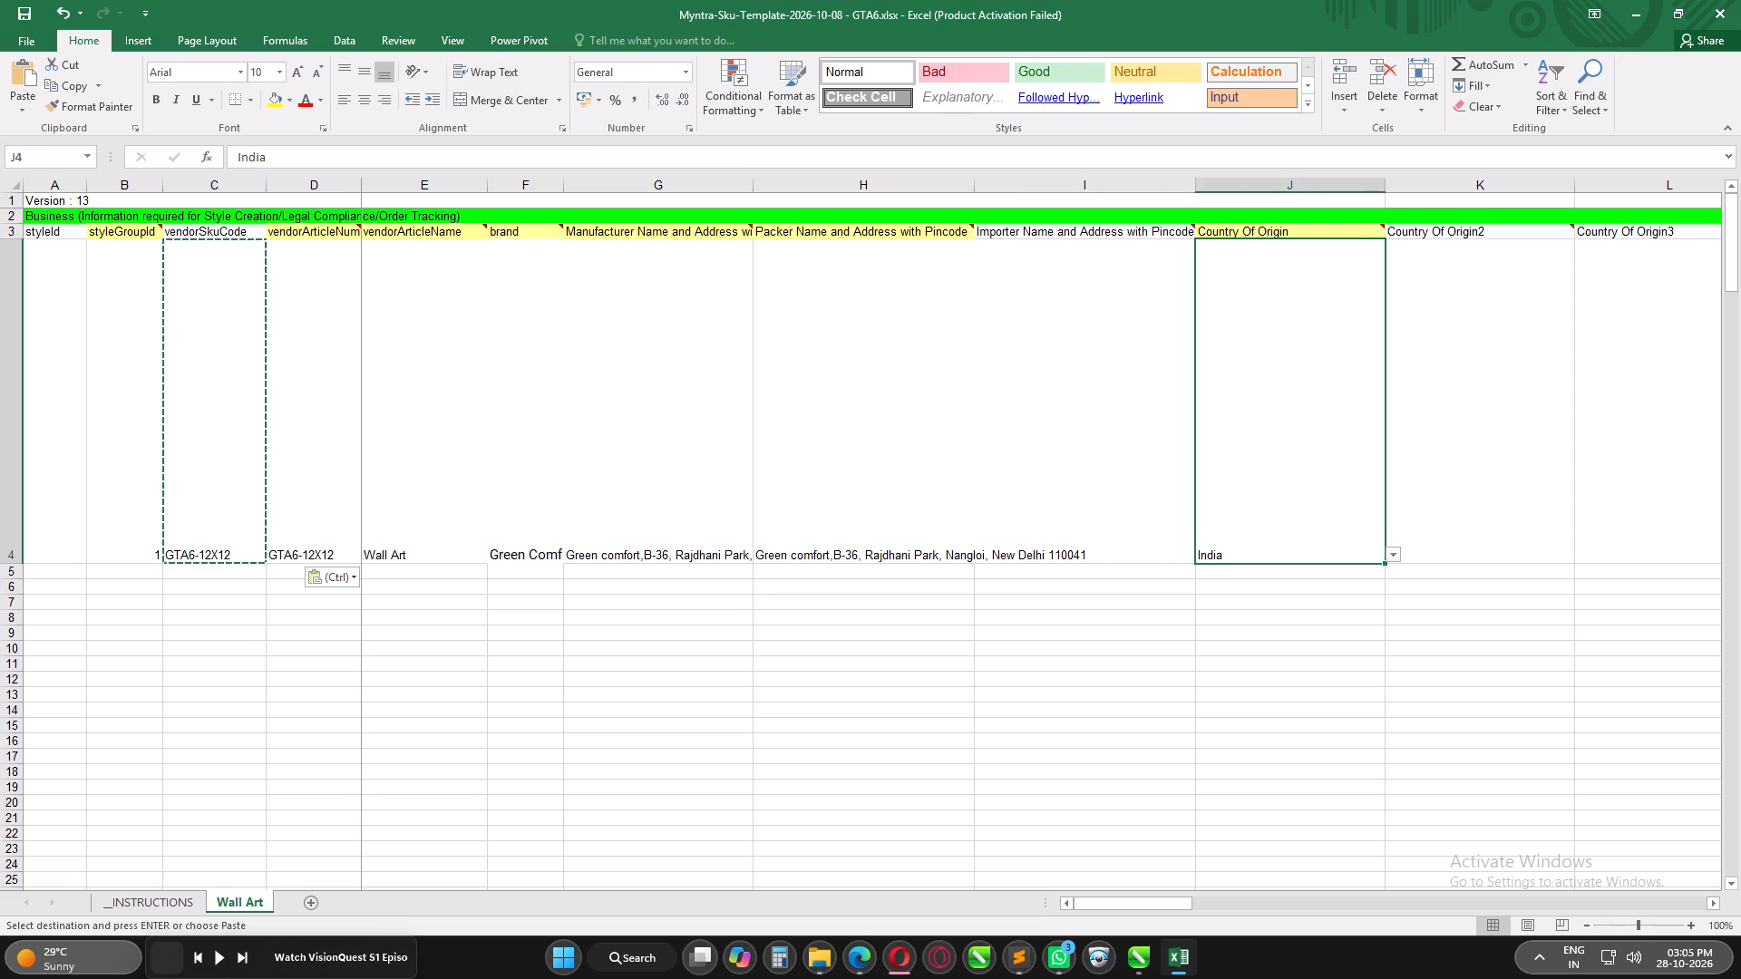
key(Right)
key(Right)
key(Right)
key(Right)
key(Right)
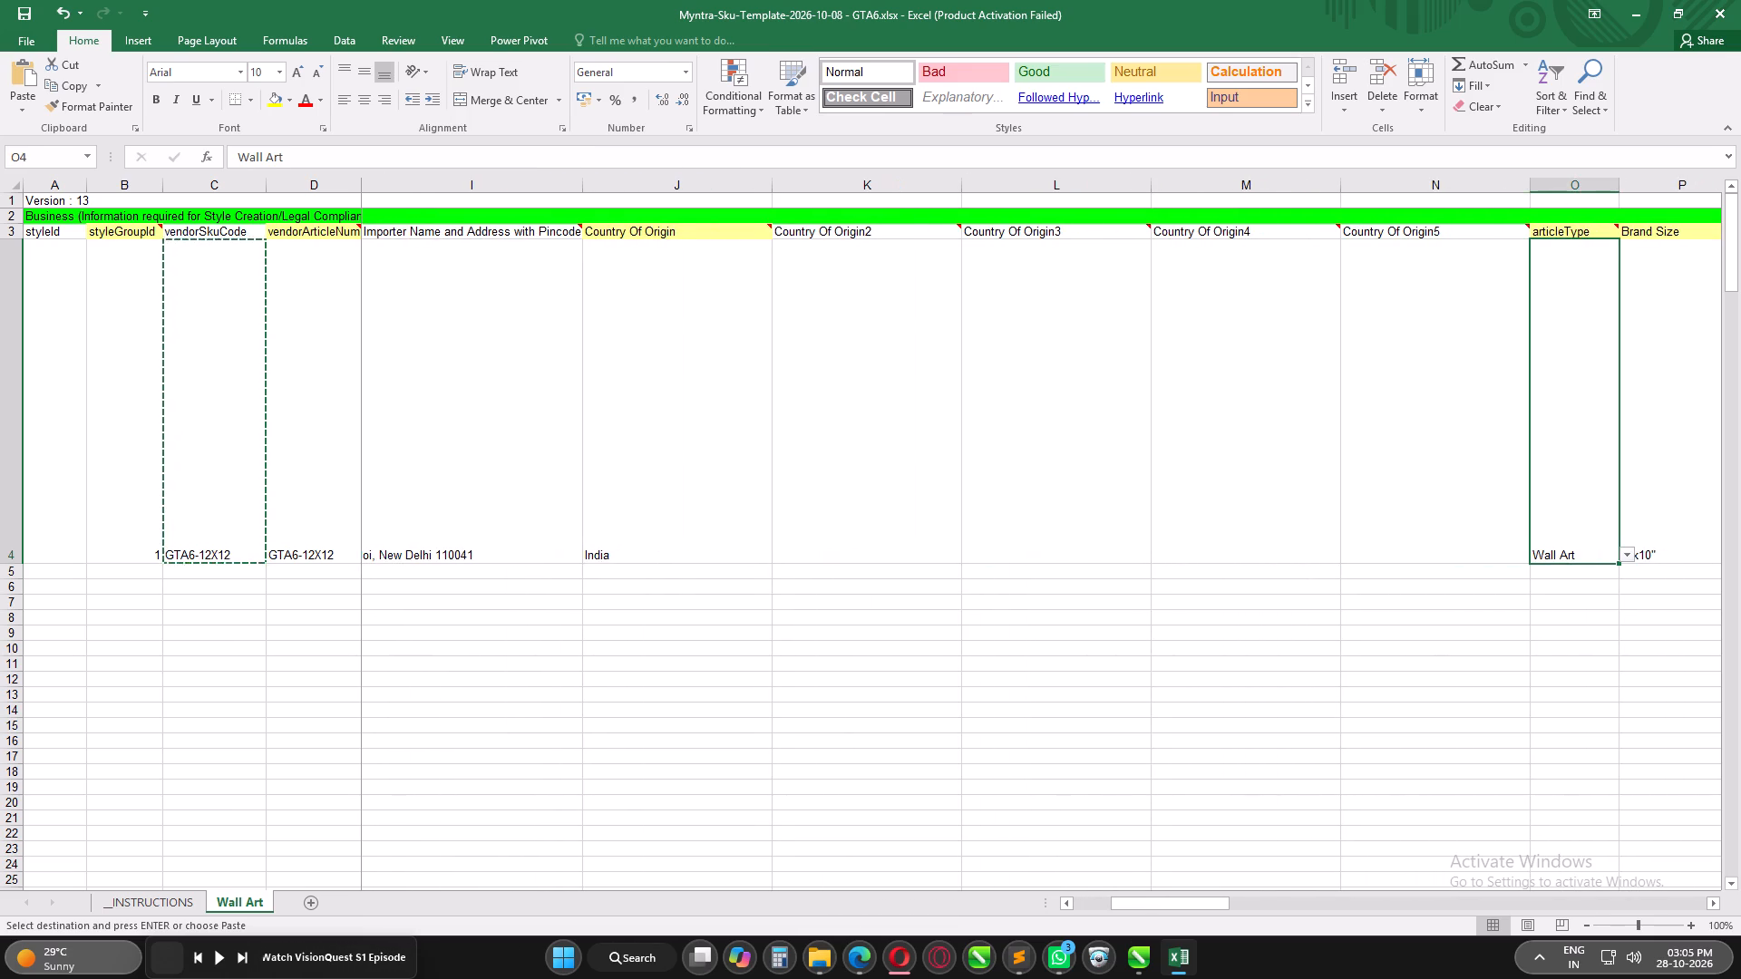
key(Right)
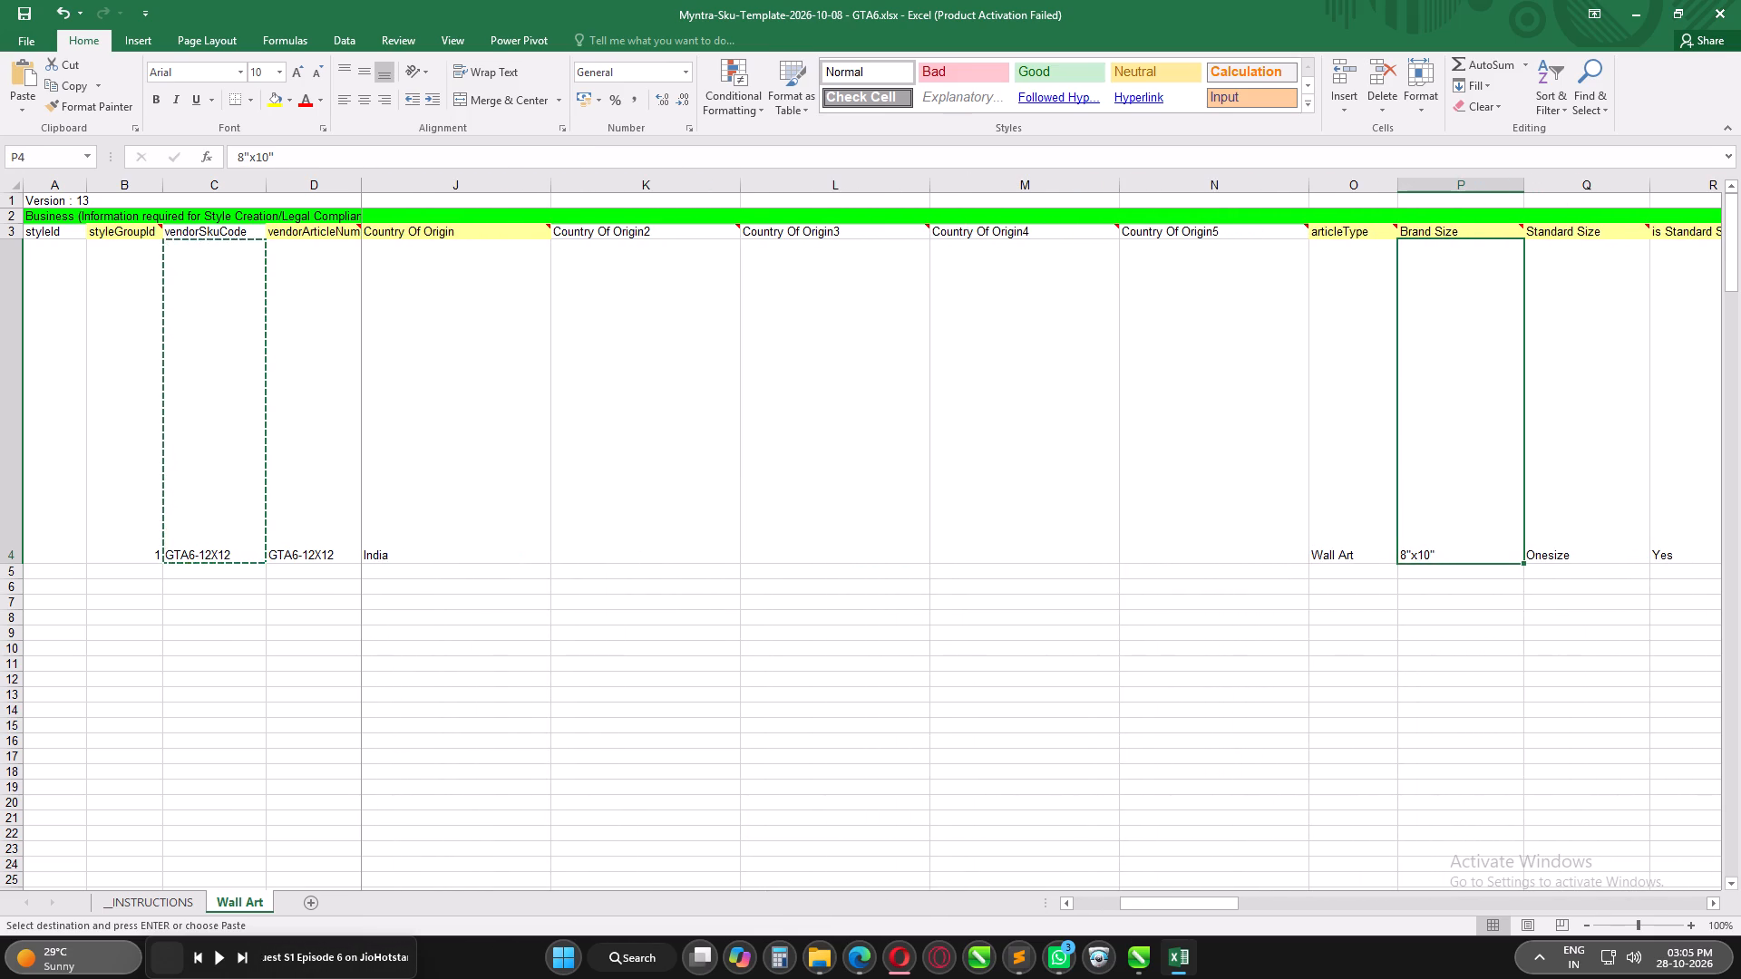
double_click(1408, 556)
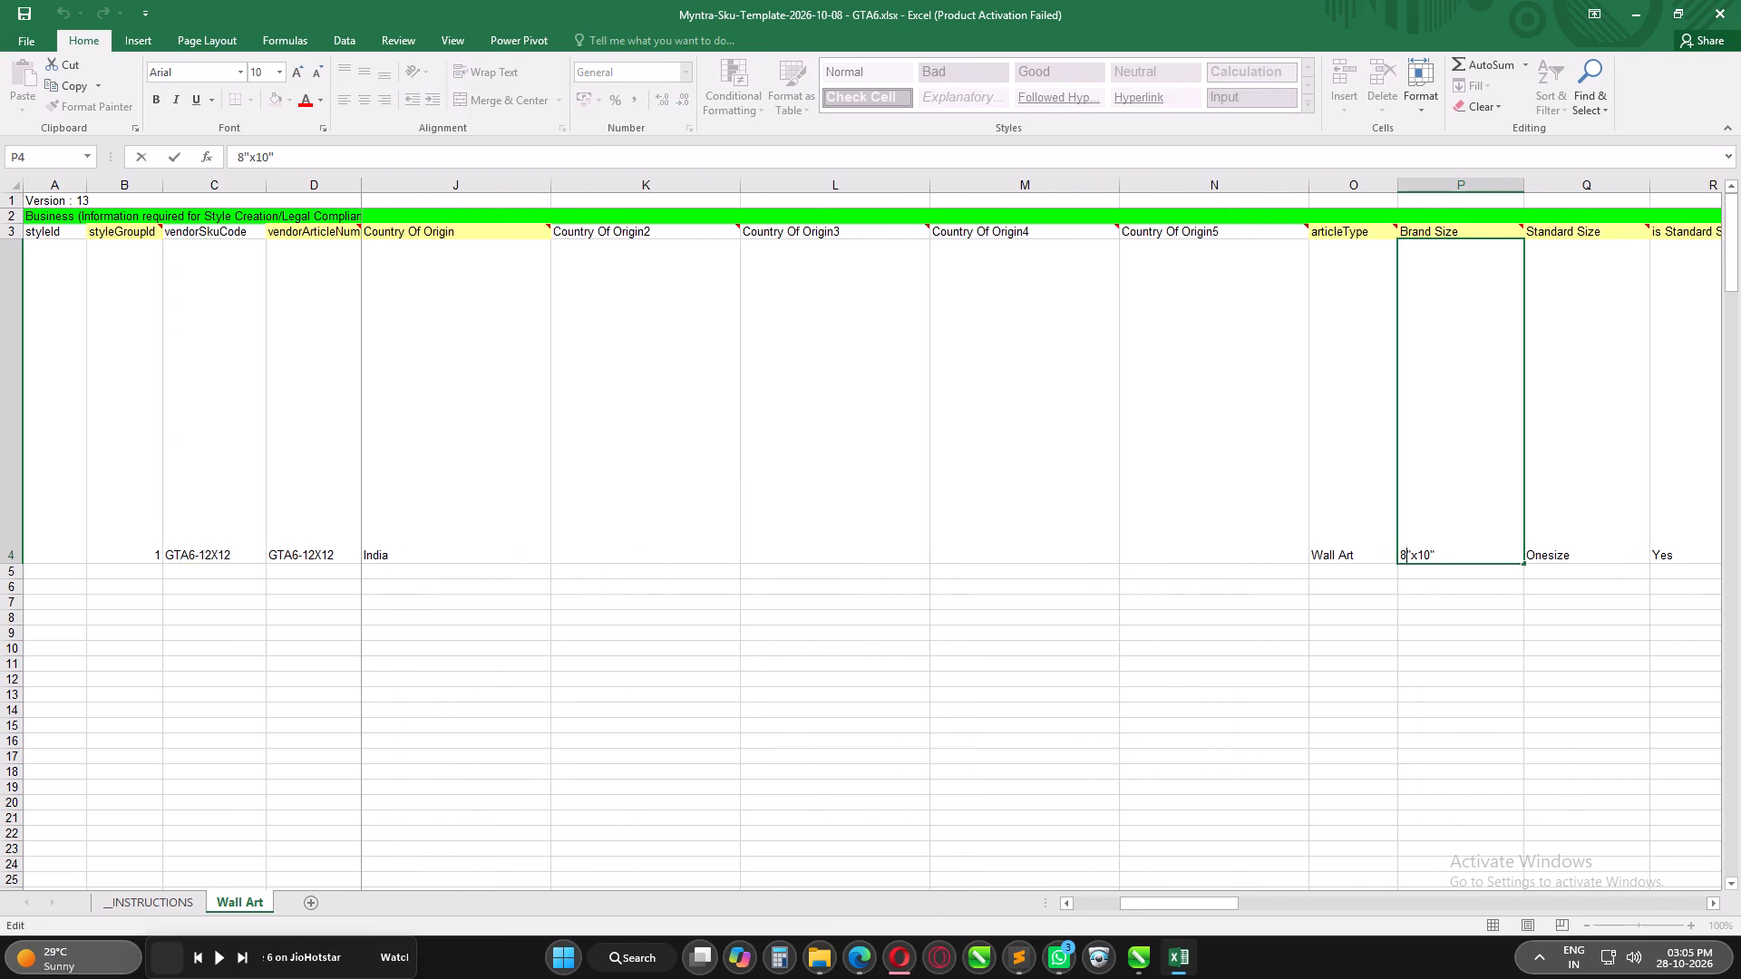
key(BackSpace)
text(12)
key(Right)
key(Right)
key(Right)
key(Right)
key(BackSpace)
key(2)
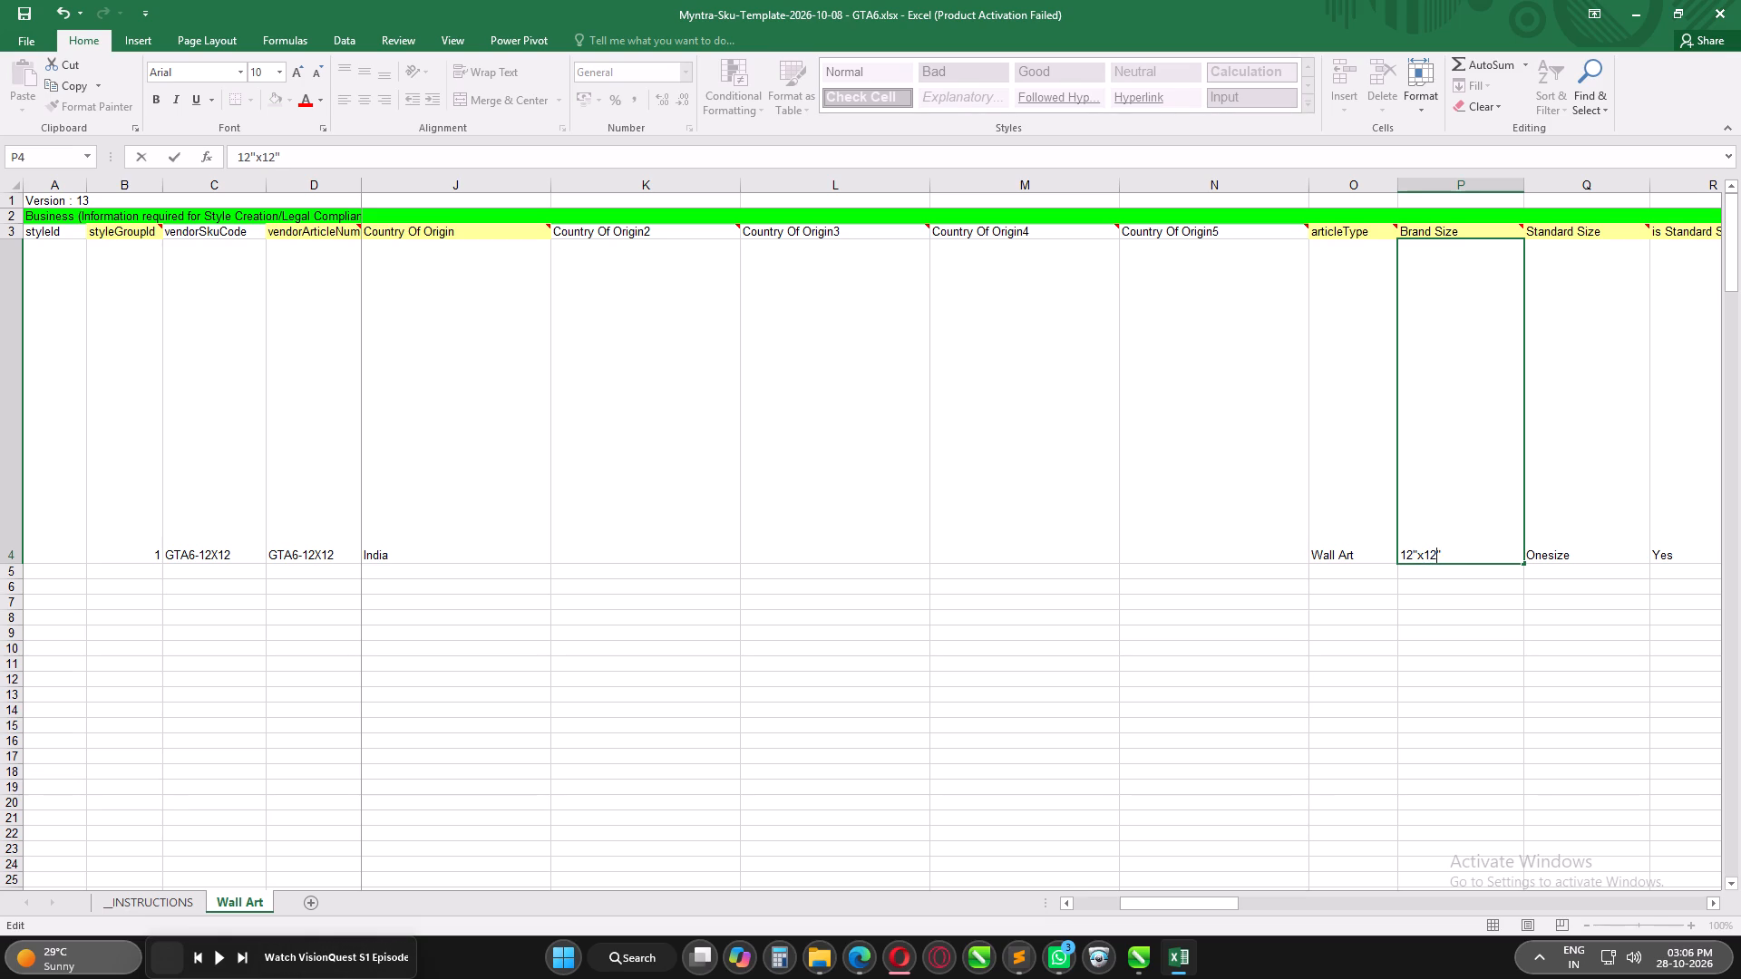
click(1562, 525)
Copy the vendorSkuCode GTA6-12X12 into the SKUCode cell of row 4.
key(Right)
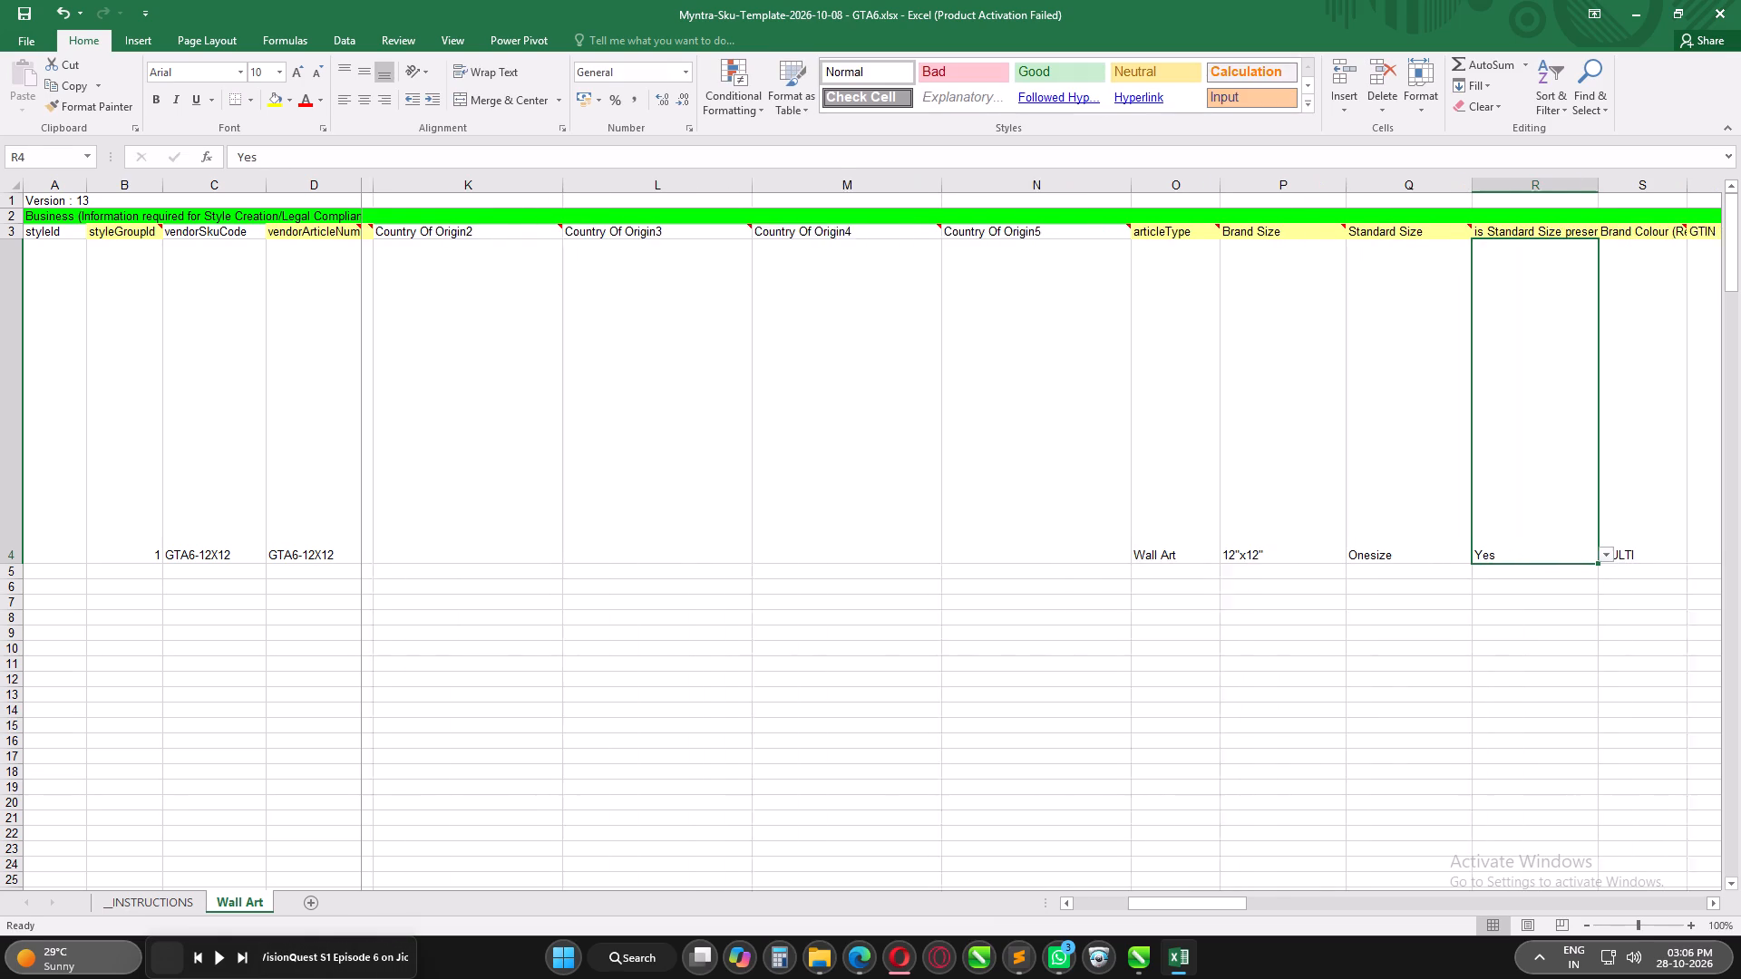
key(Left)
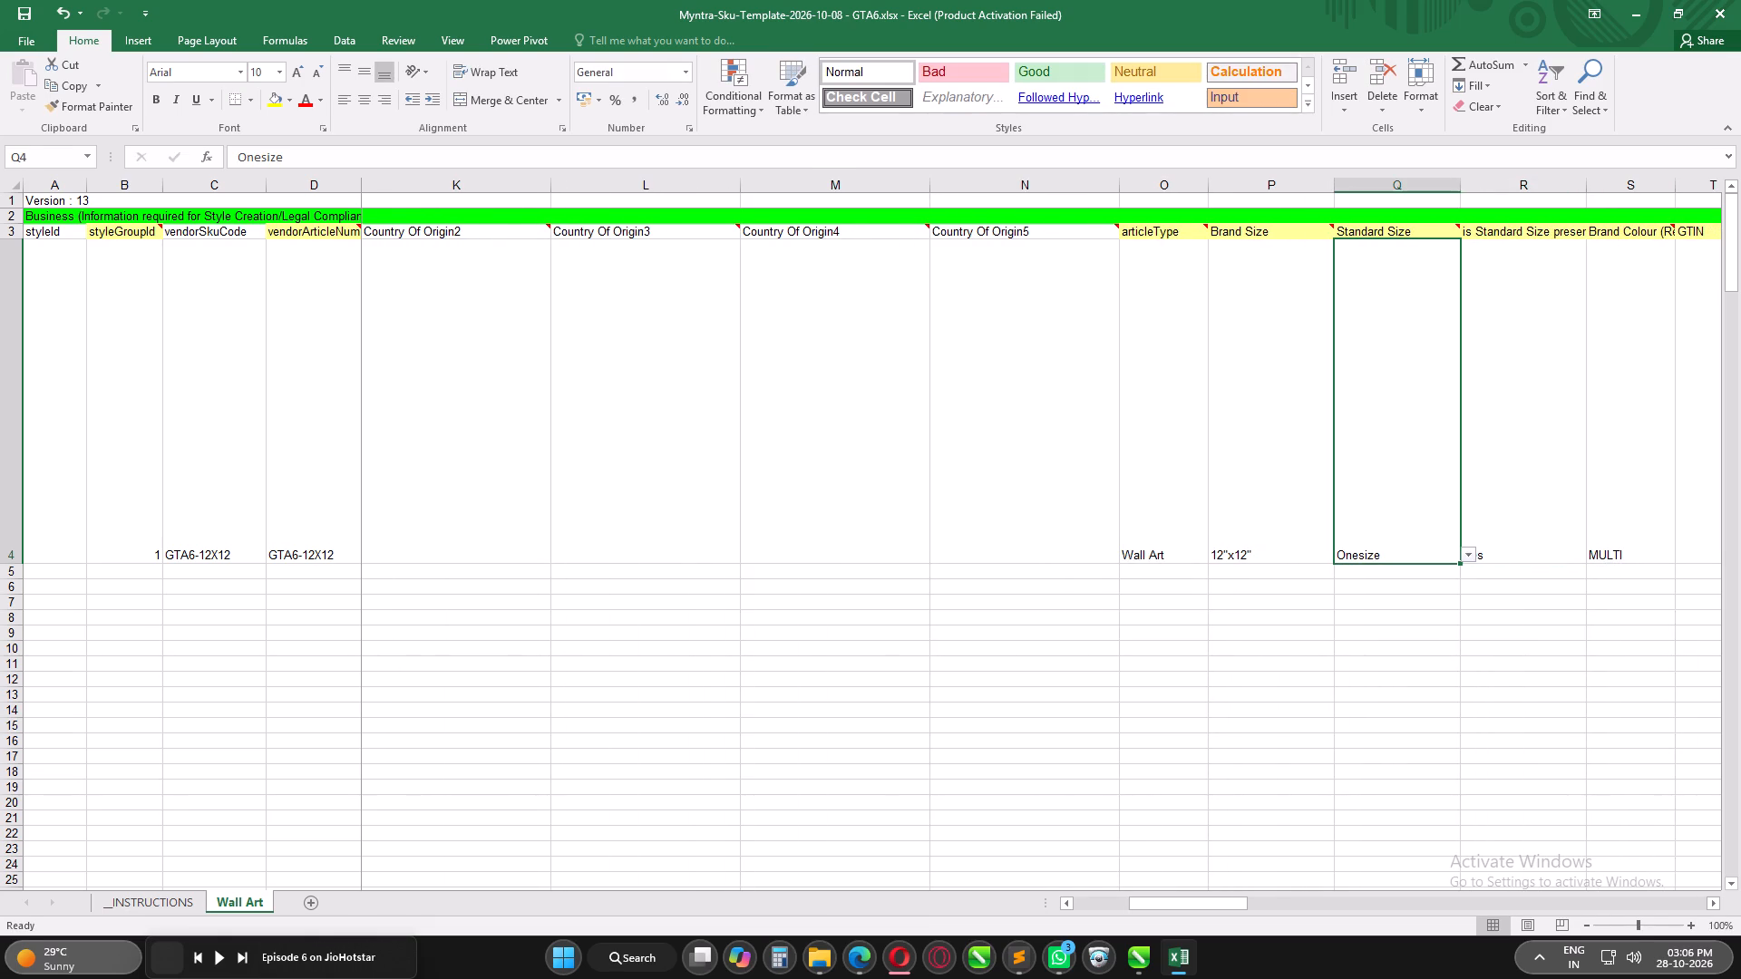
key(Right)
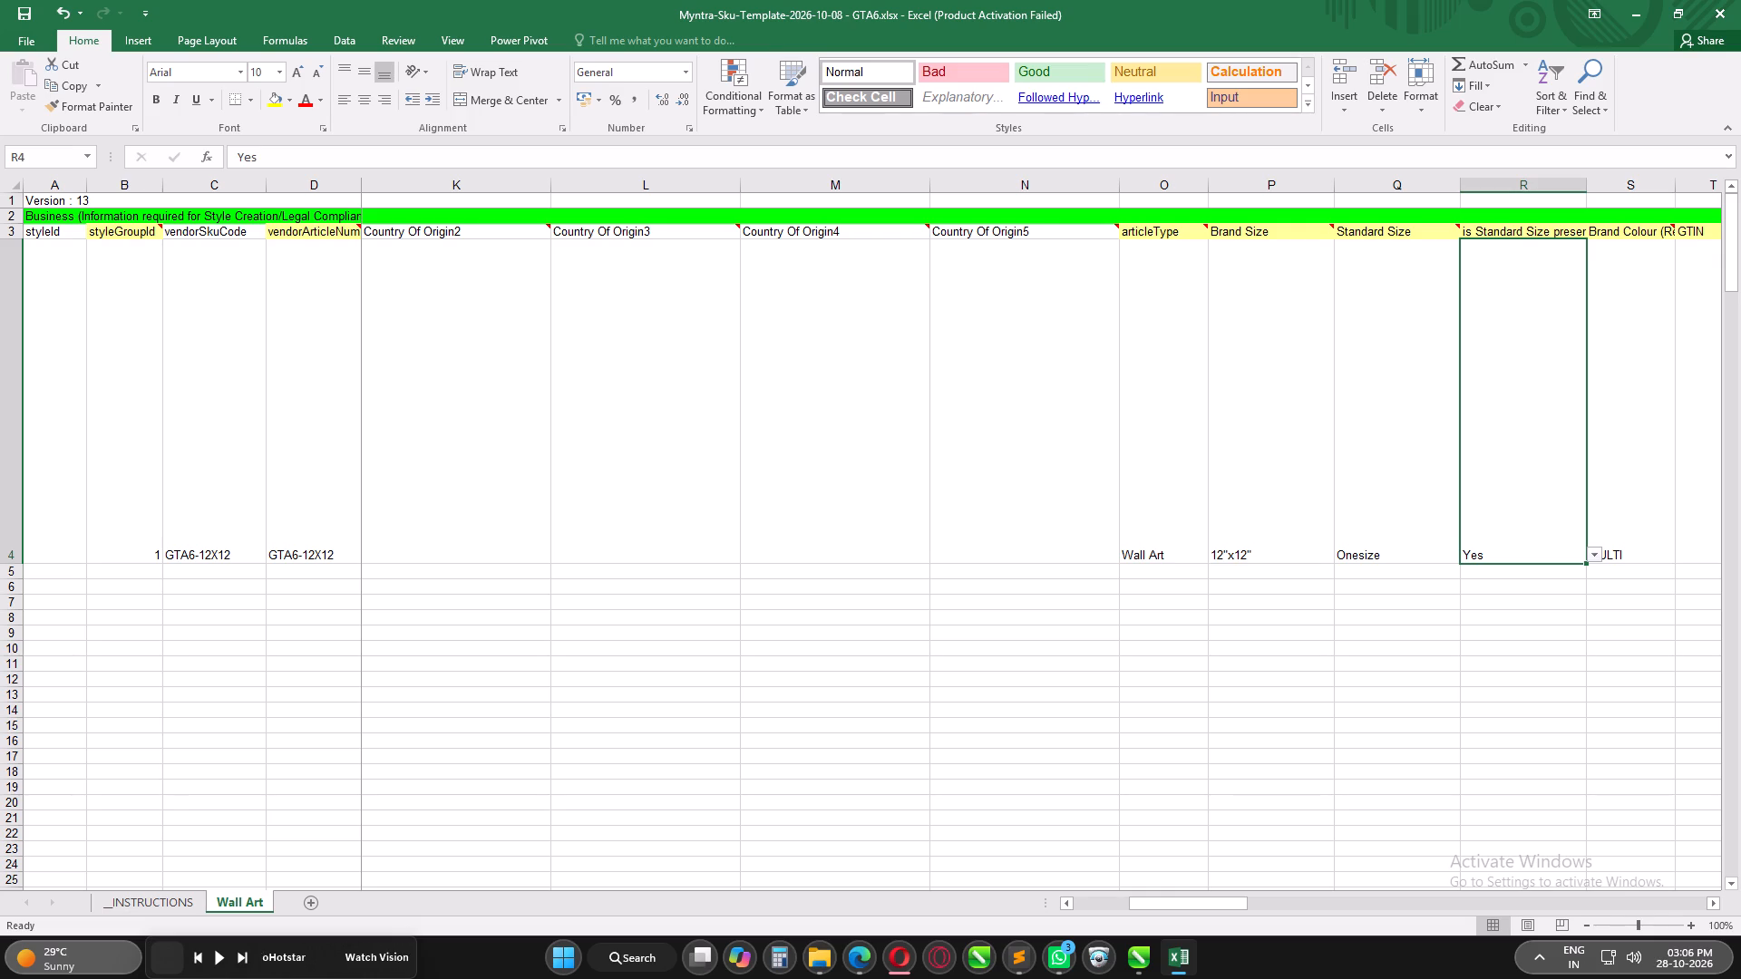
key(Right)
key(Right)
key(Right)
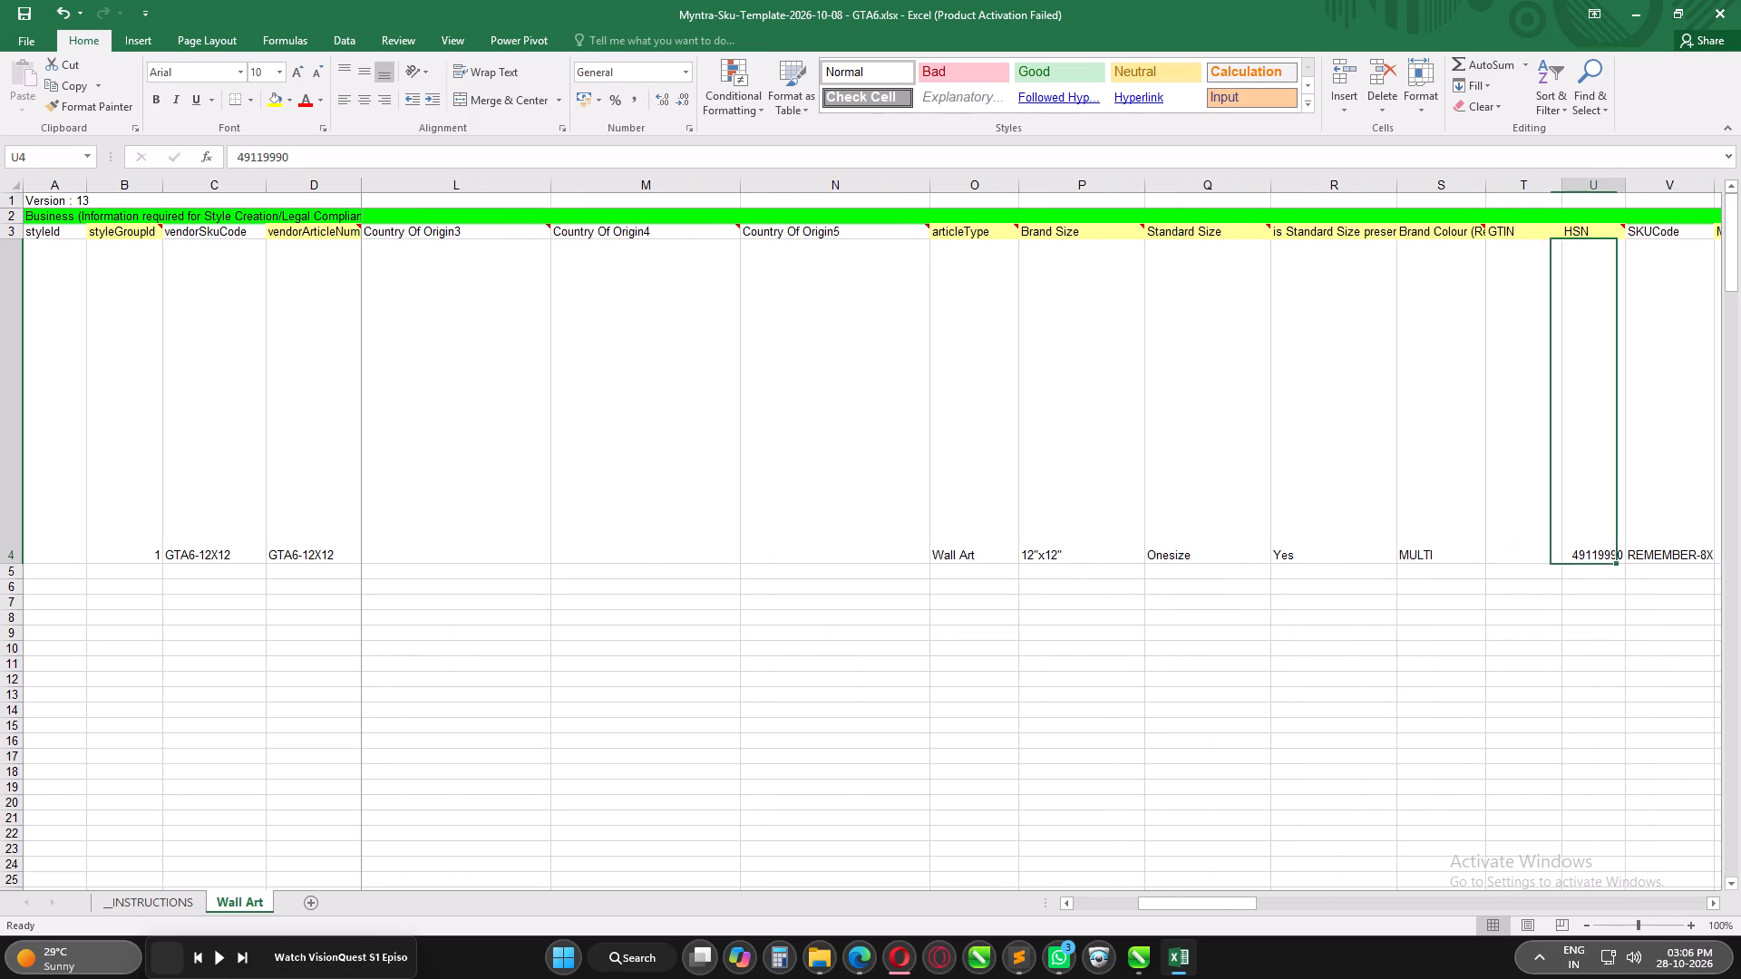
key(Right)
key(Right)
key(Left)
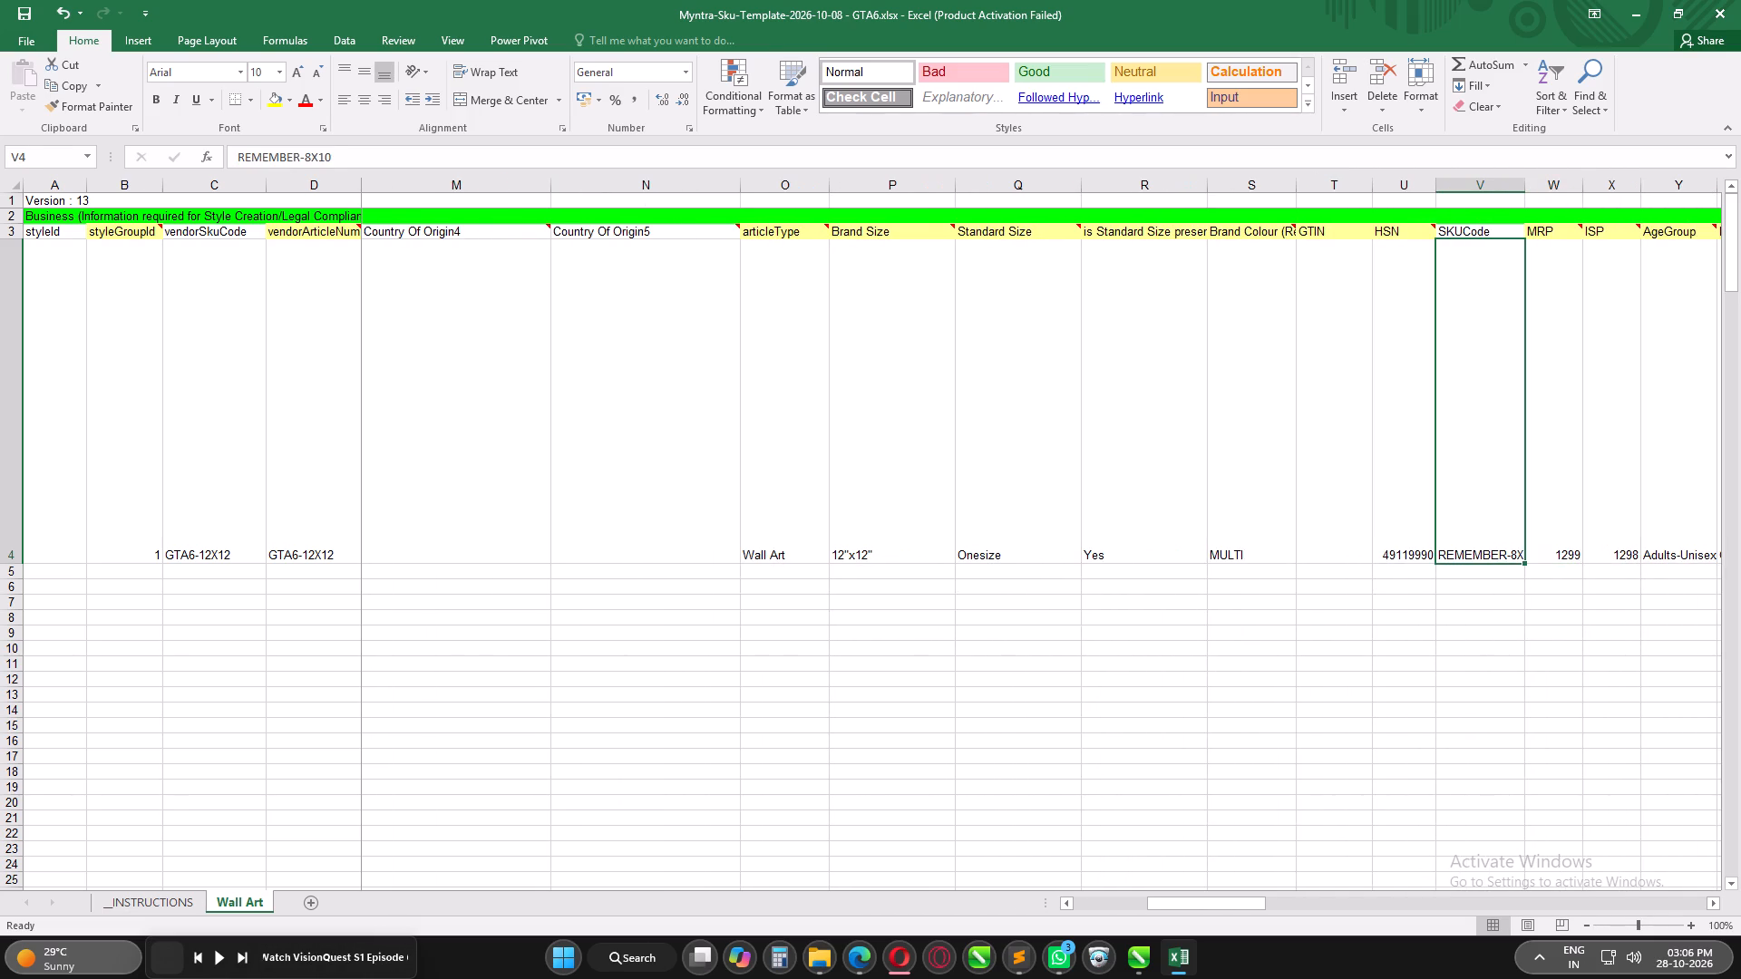
click(199, 548)
key(ctrl+c)
click(1477, 521)
key(ctrl+v)
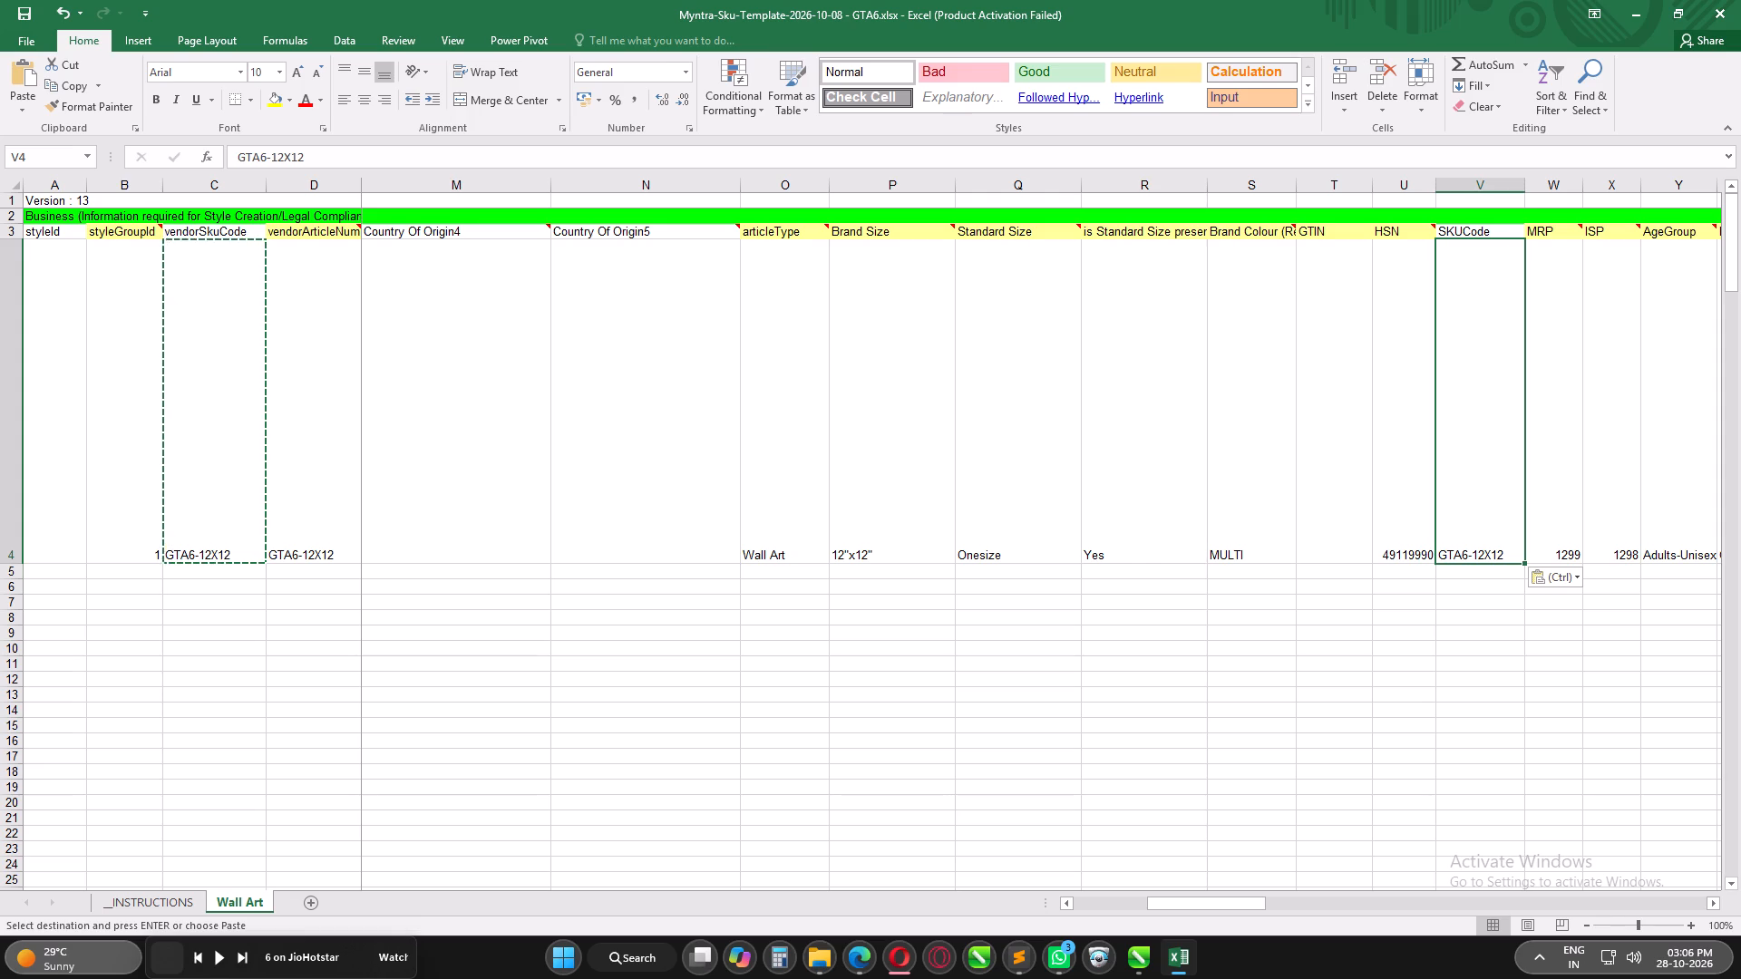
Check the MRP, ISP and AgeGroup entries in row 4.
key(Right)
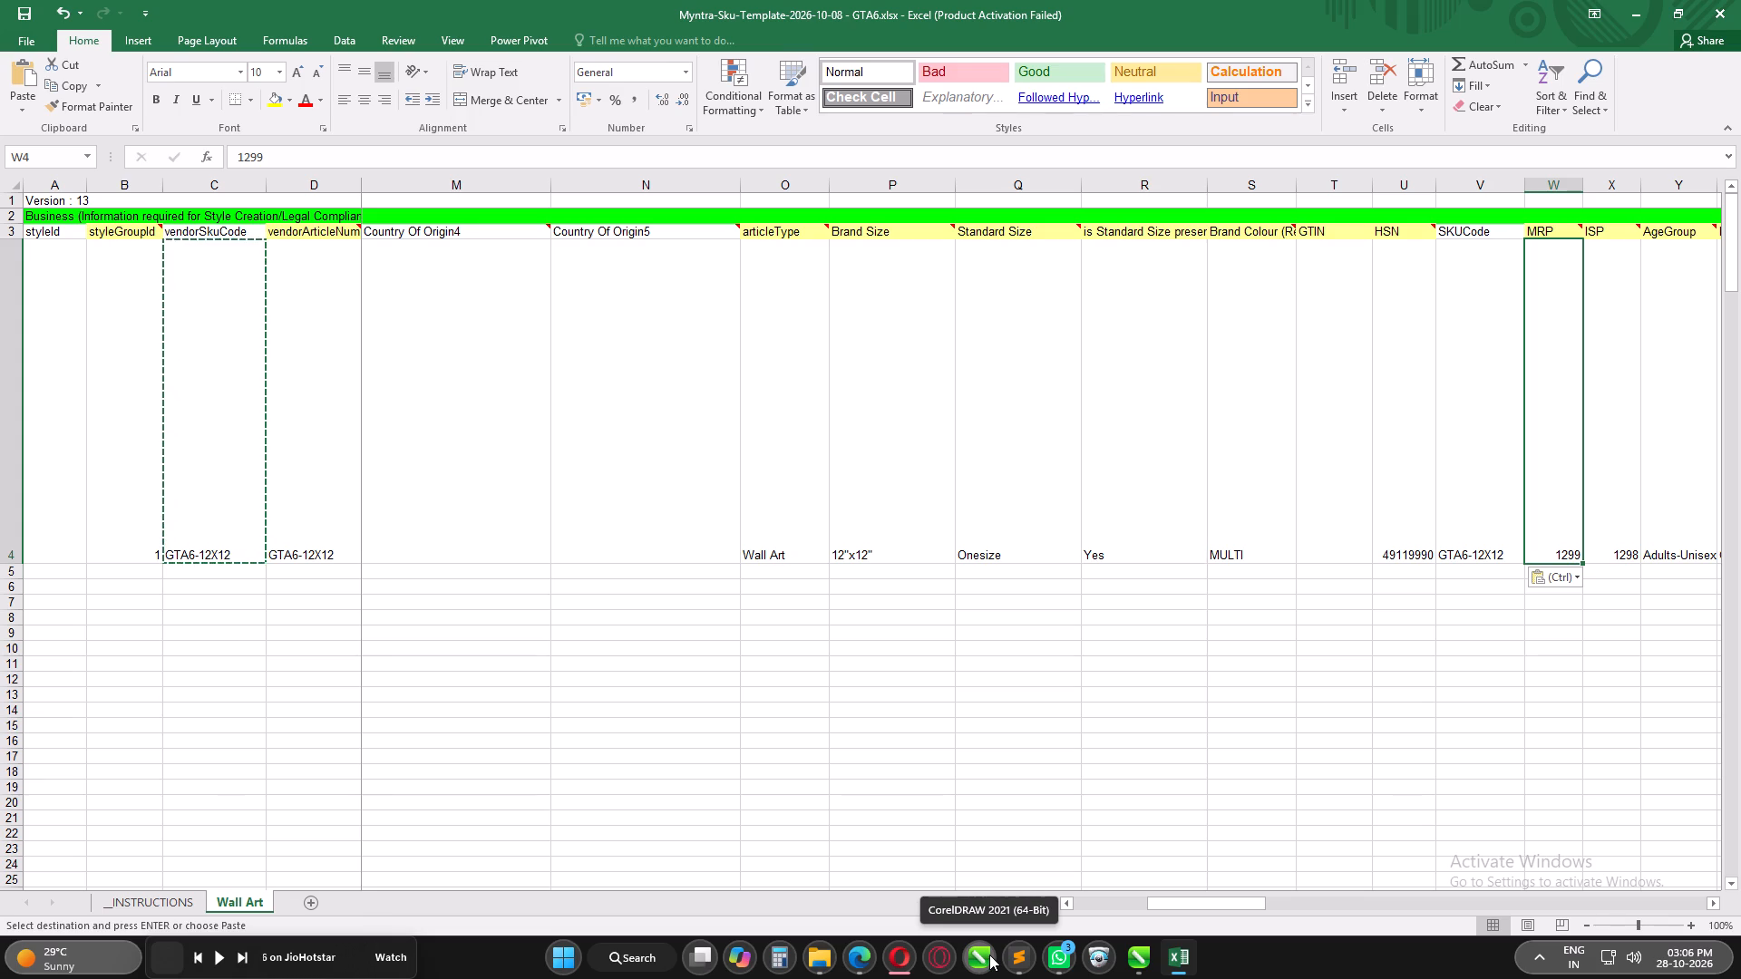
click(1617, 531)
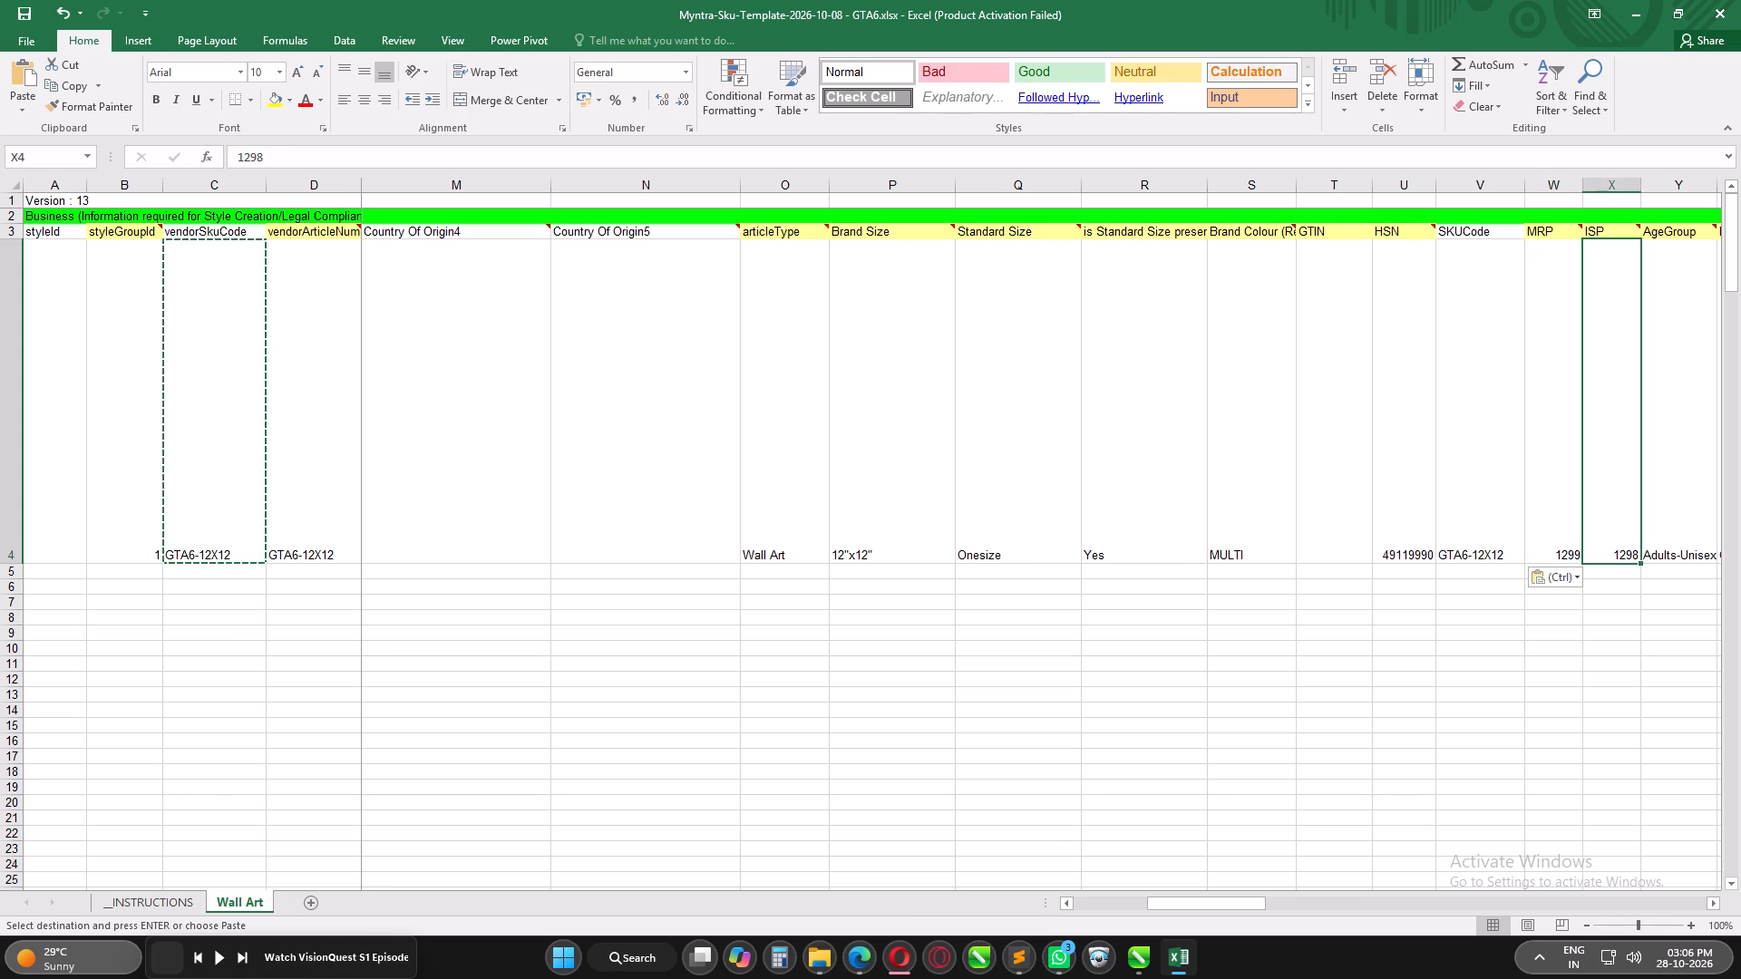
key(Left)
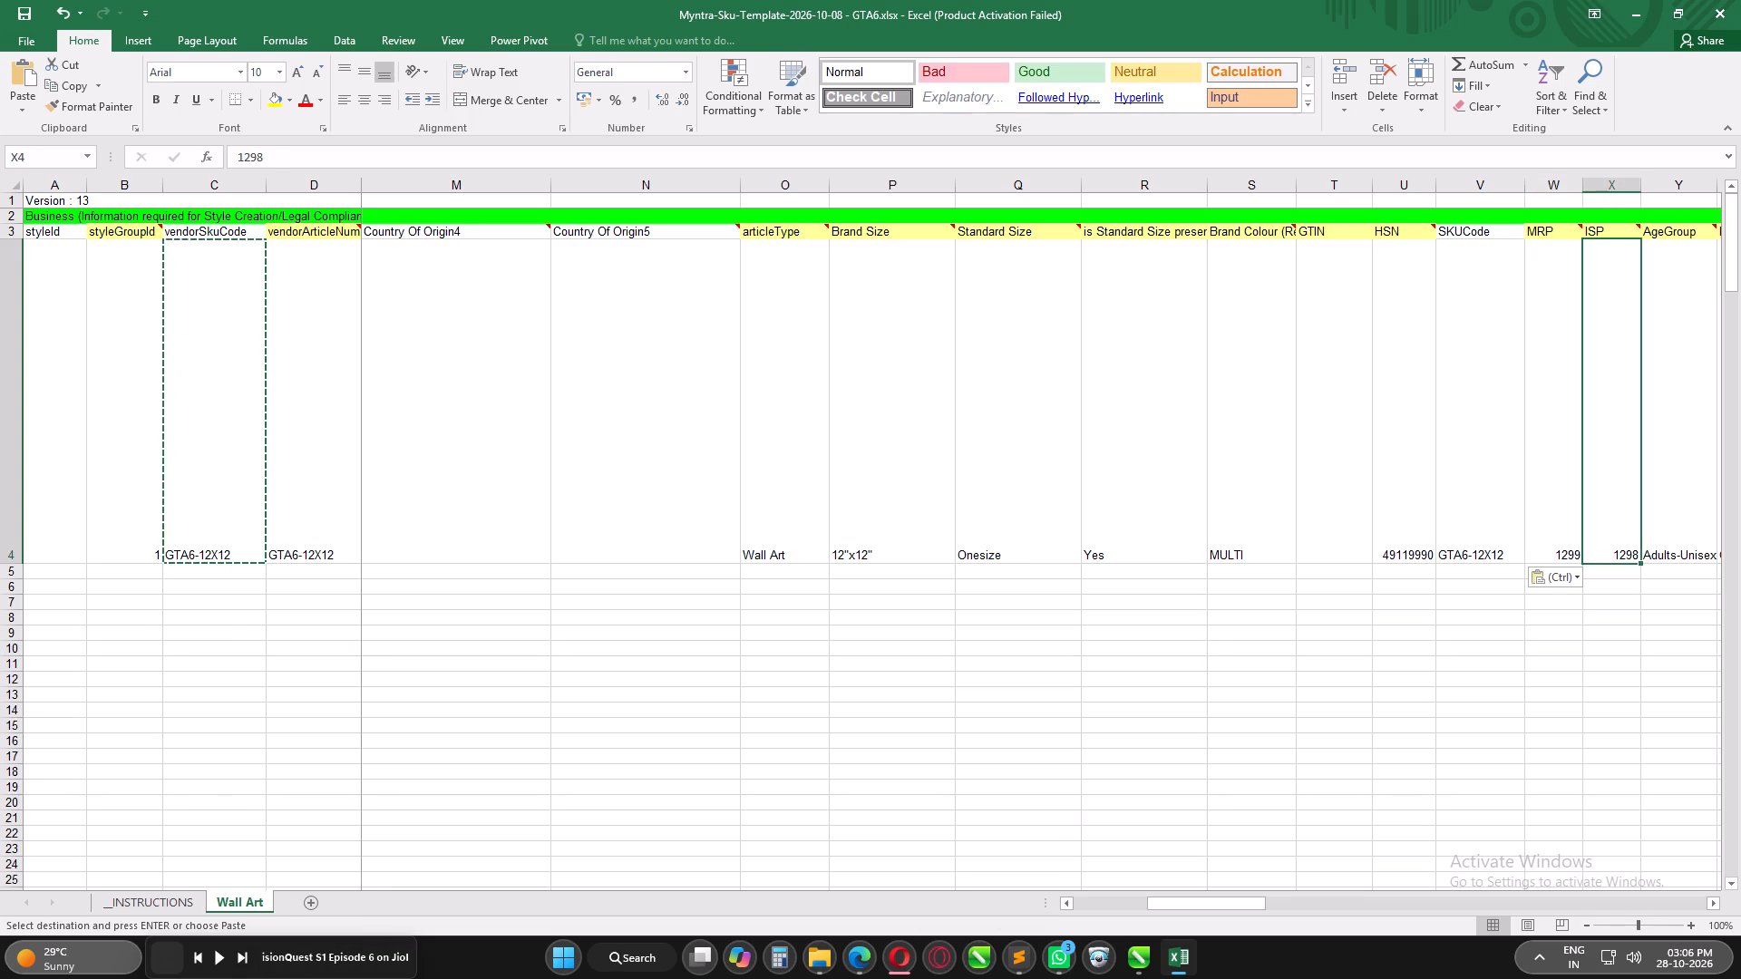
key(Right)
key(Right)
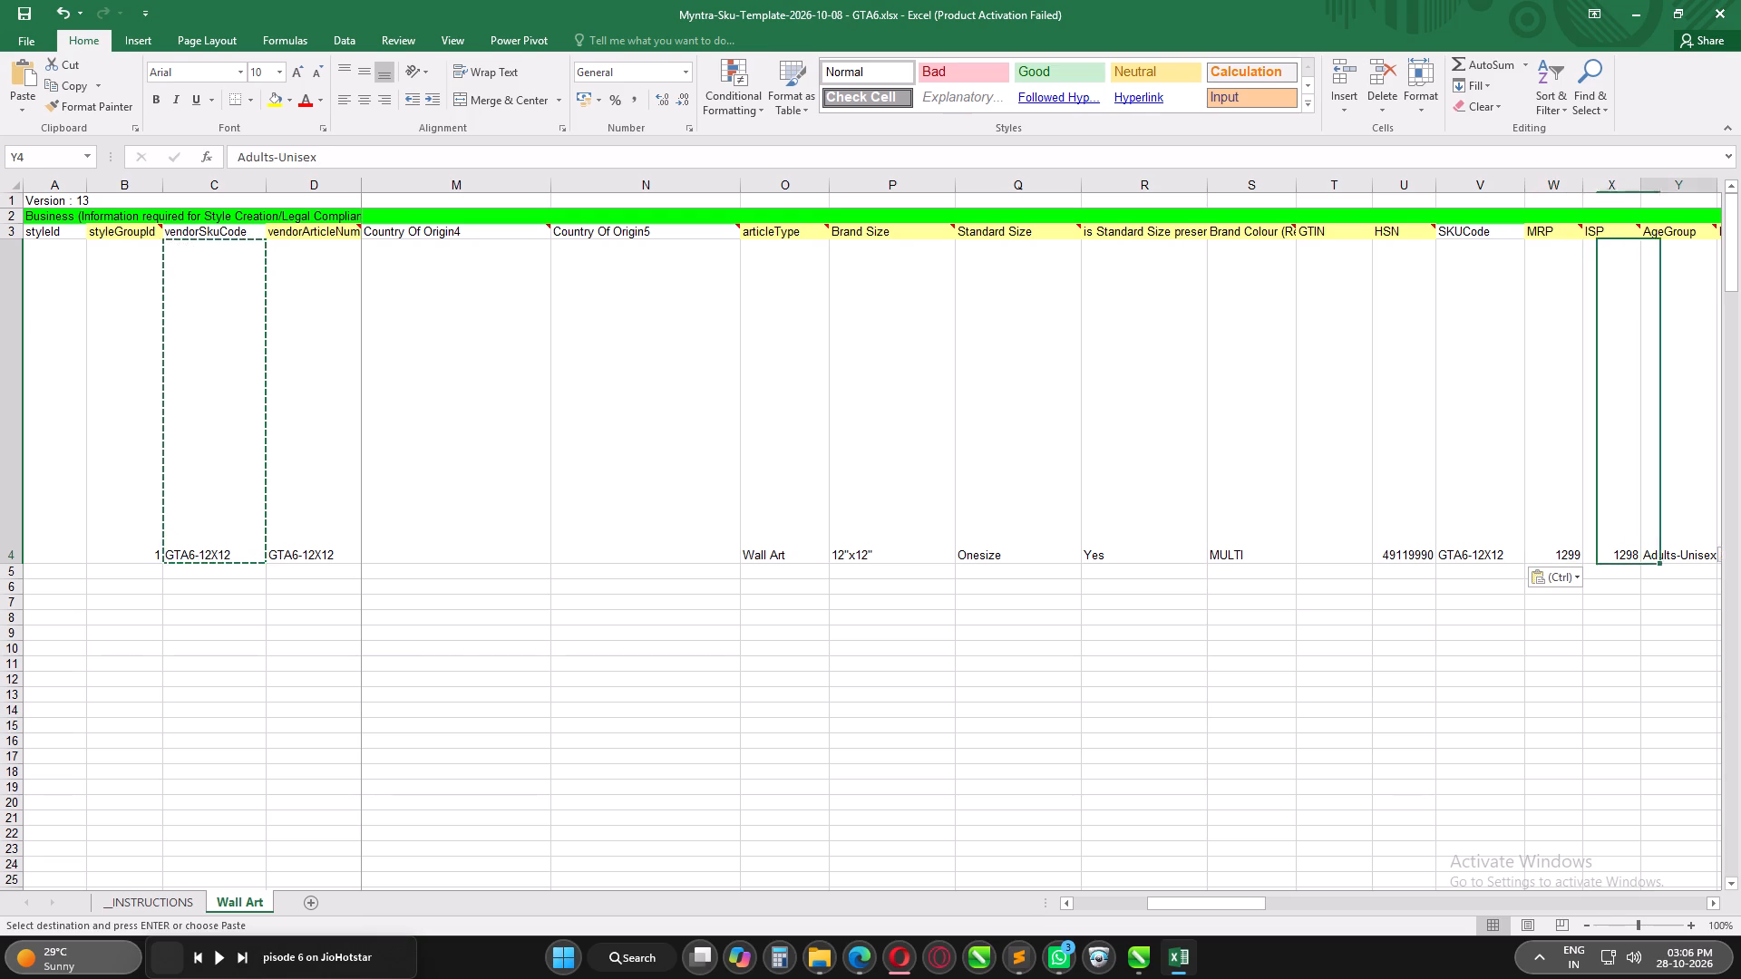
key(Right)
key(Left)
key(Left)
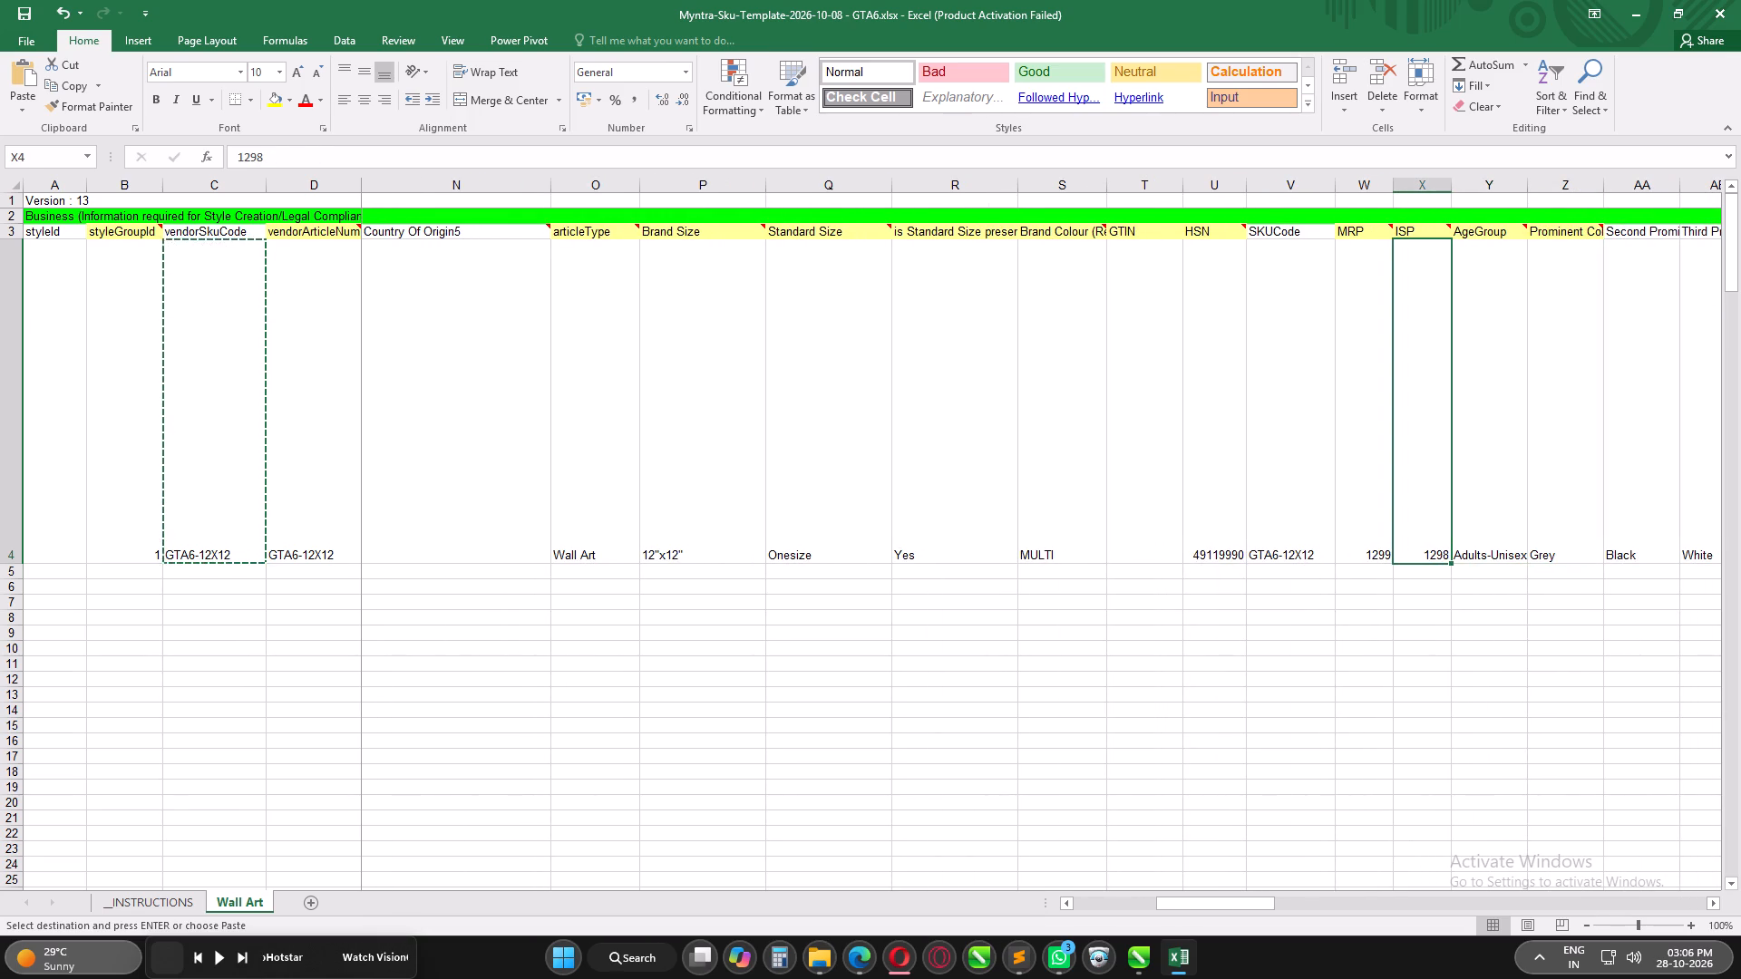
Set the Prominent Colour in row 4 to Multi.
key(Right)
key(Right)
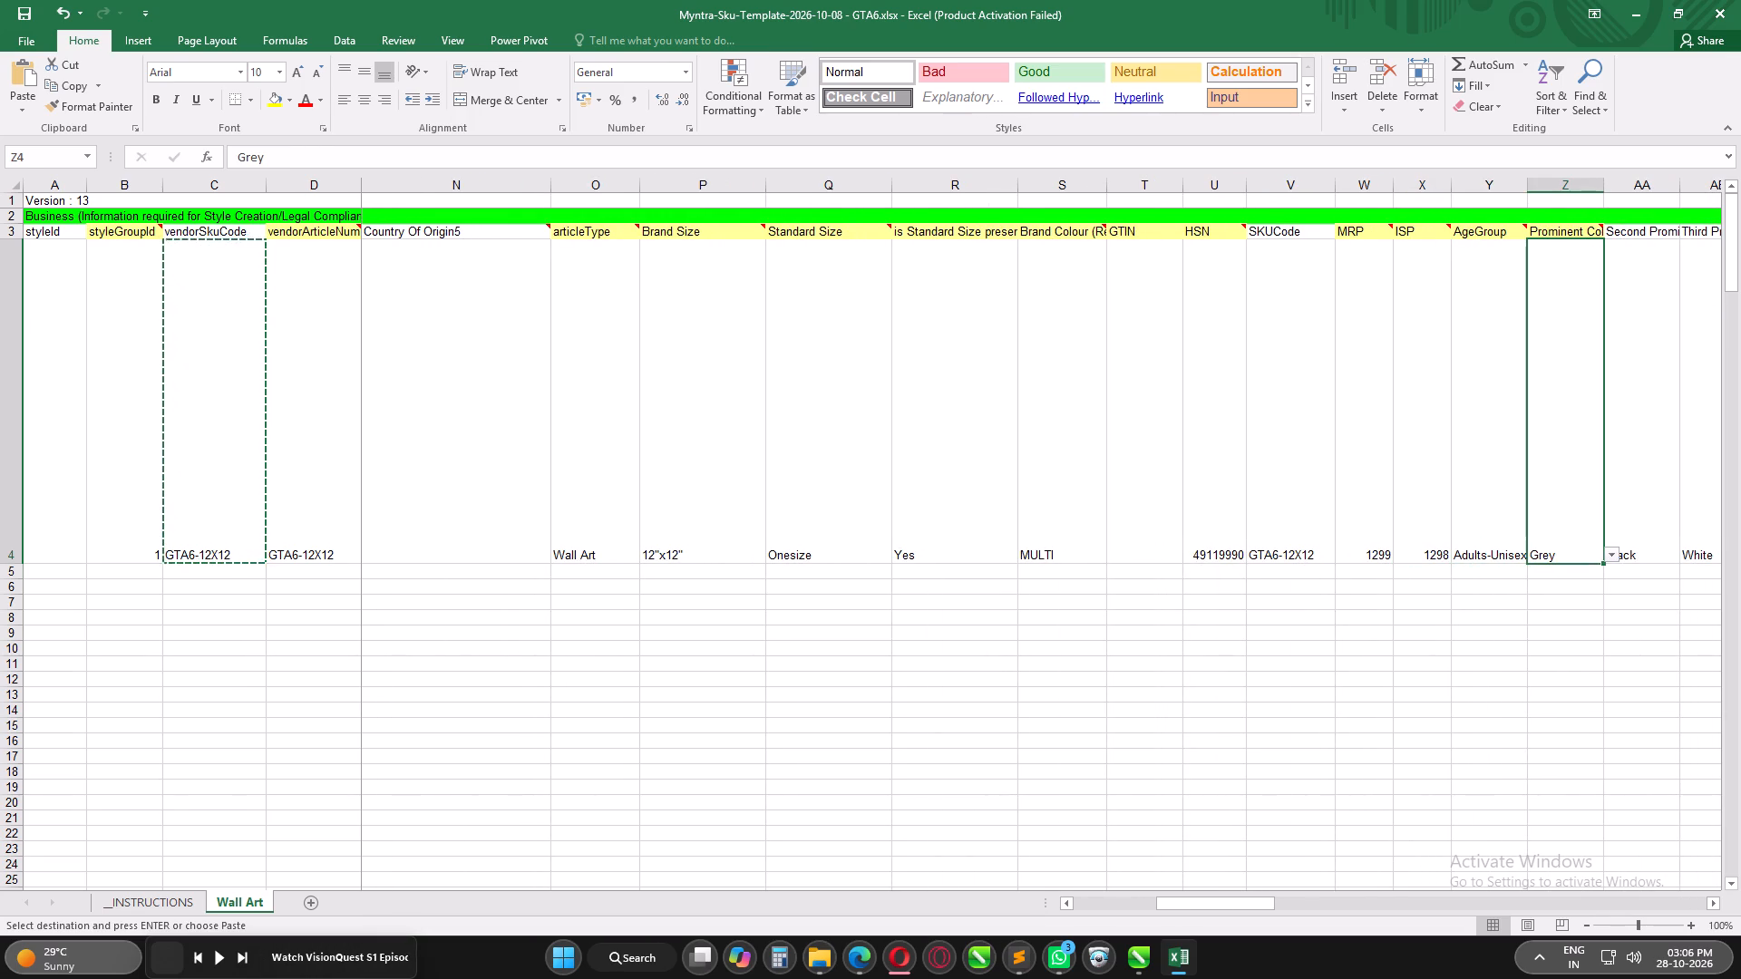
click(1614, 555)
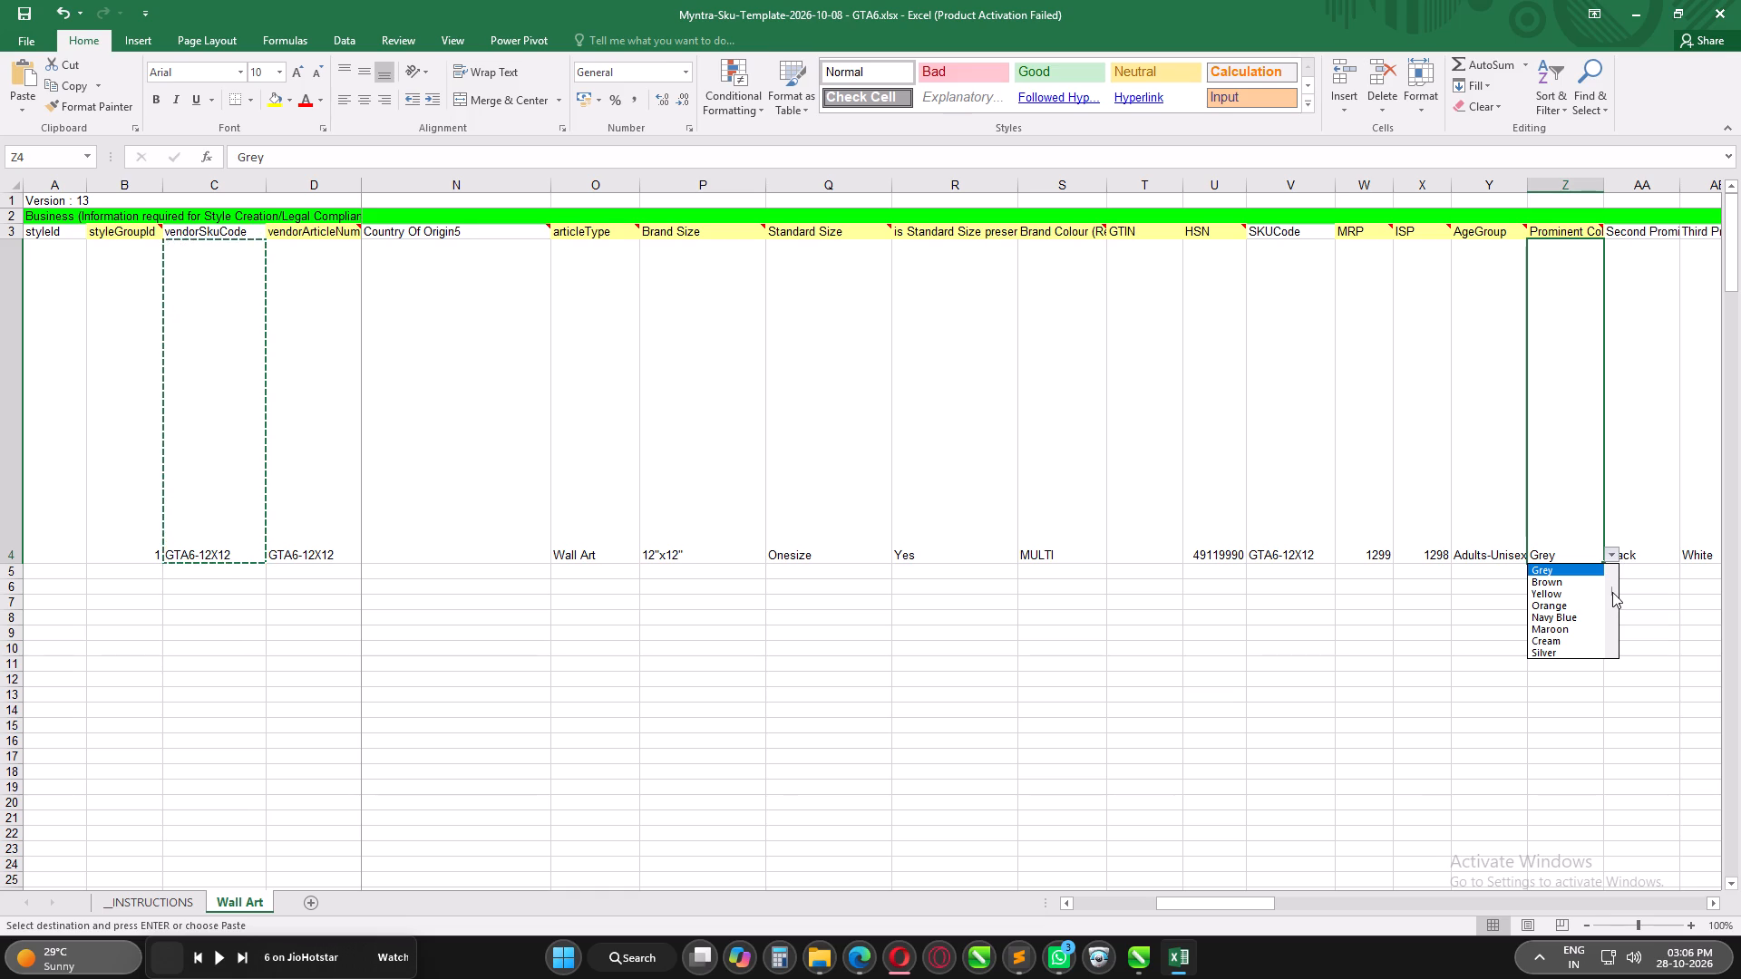
drag(1612, 590, 1611, 602)
click(1563, 609)
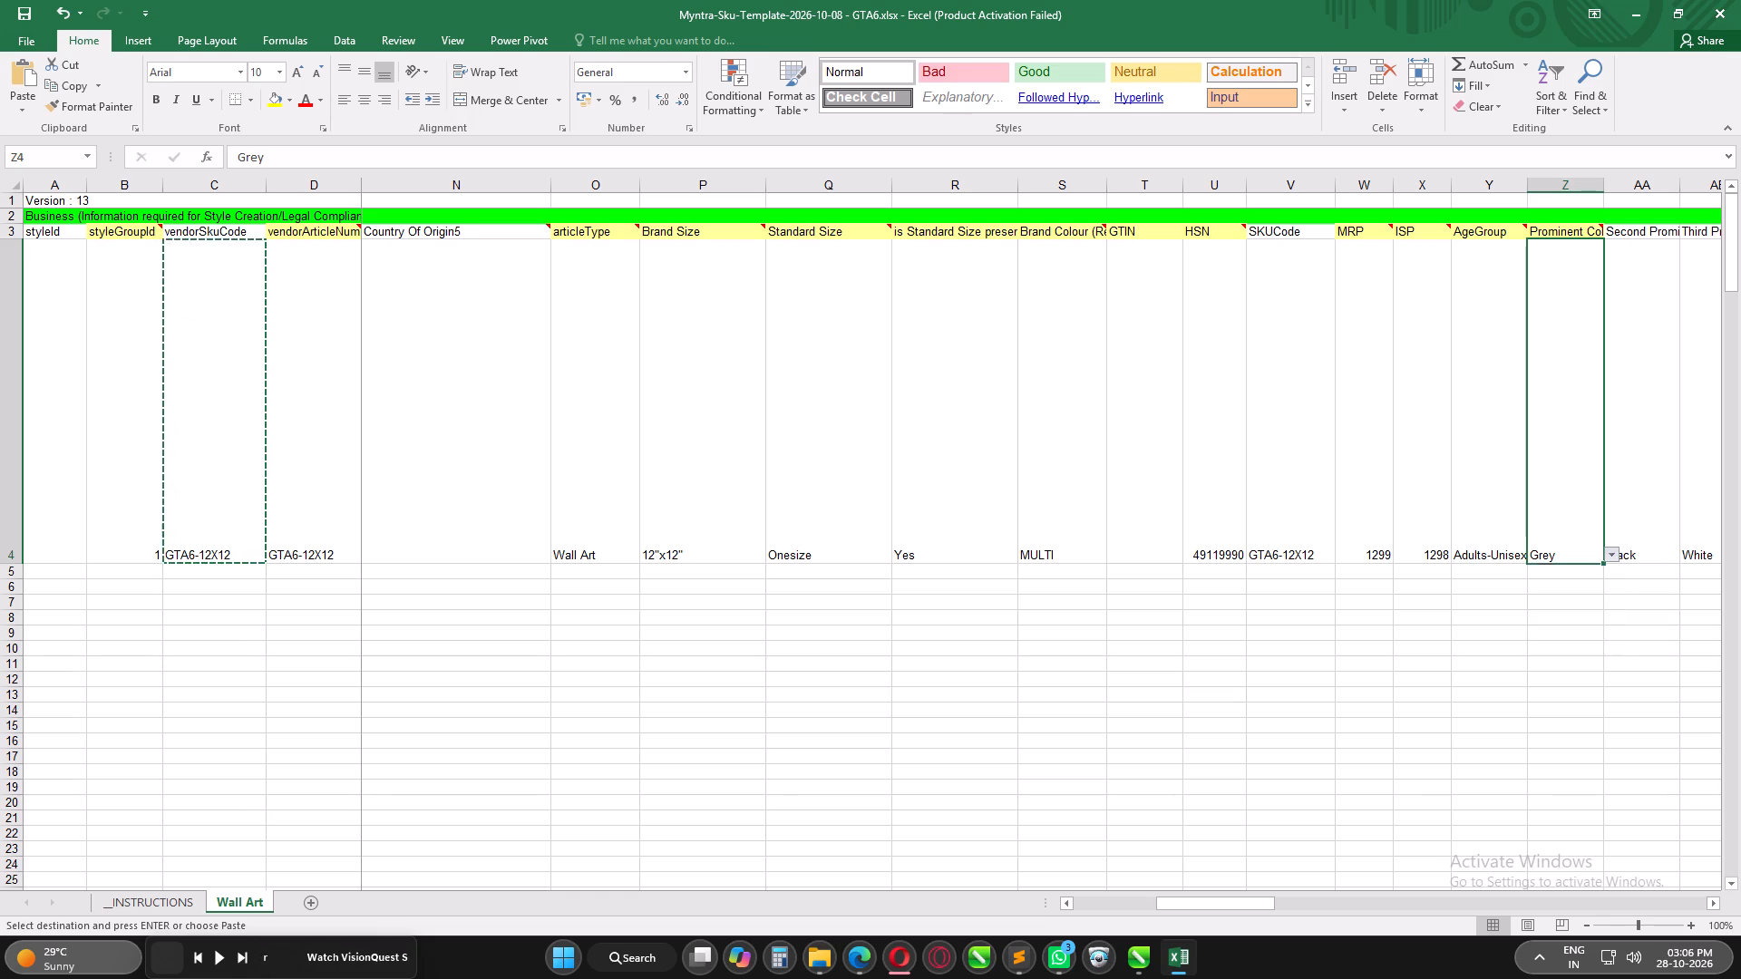
Set the Second Prominent Colour in row 4 to Purple.
click(1660, 540)
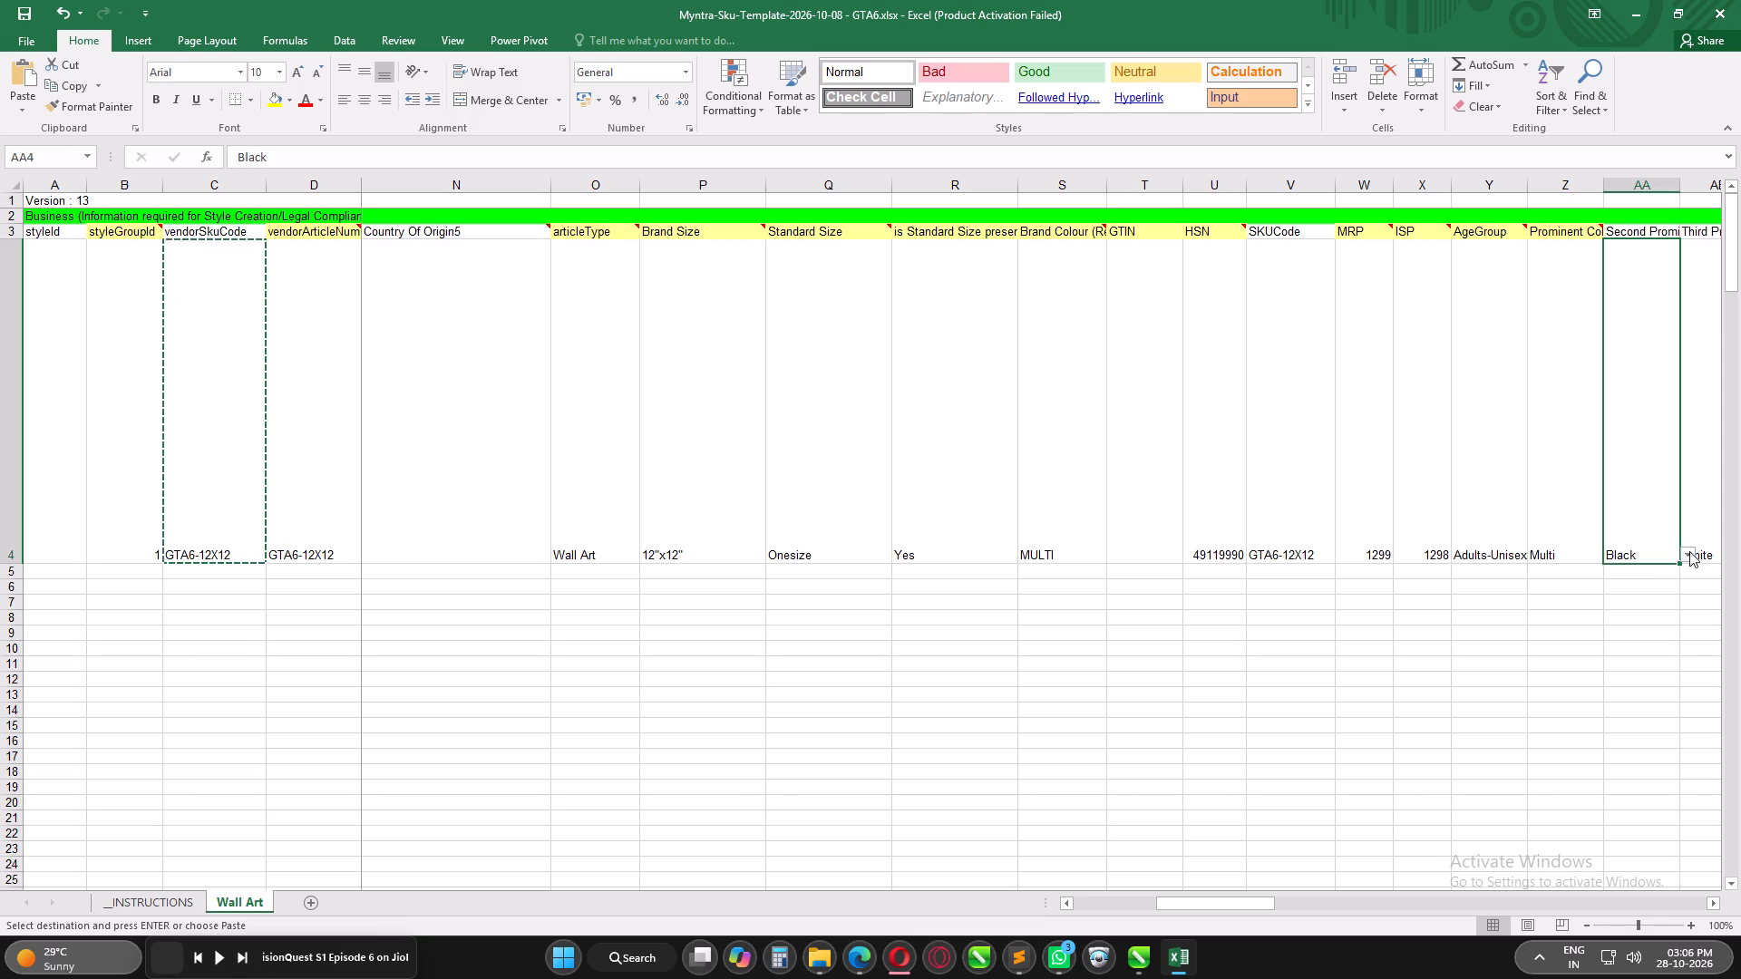
click(1689, 551)
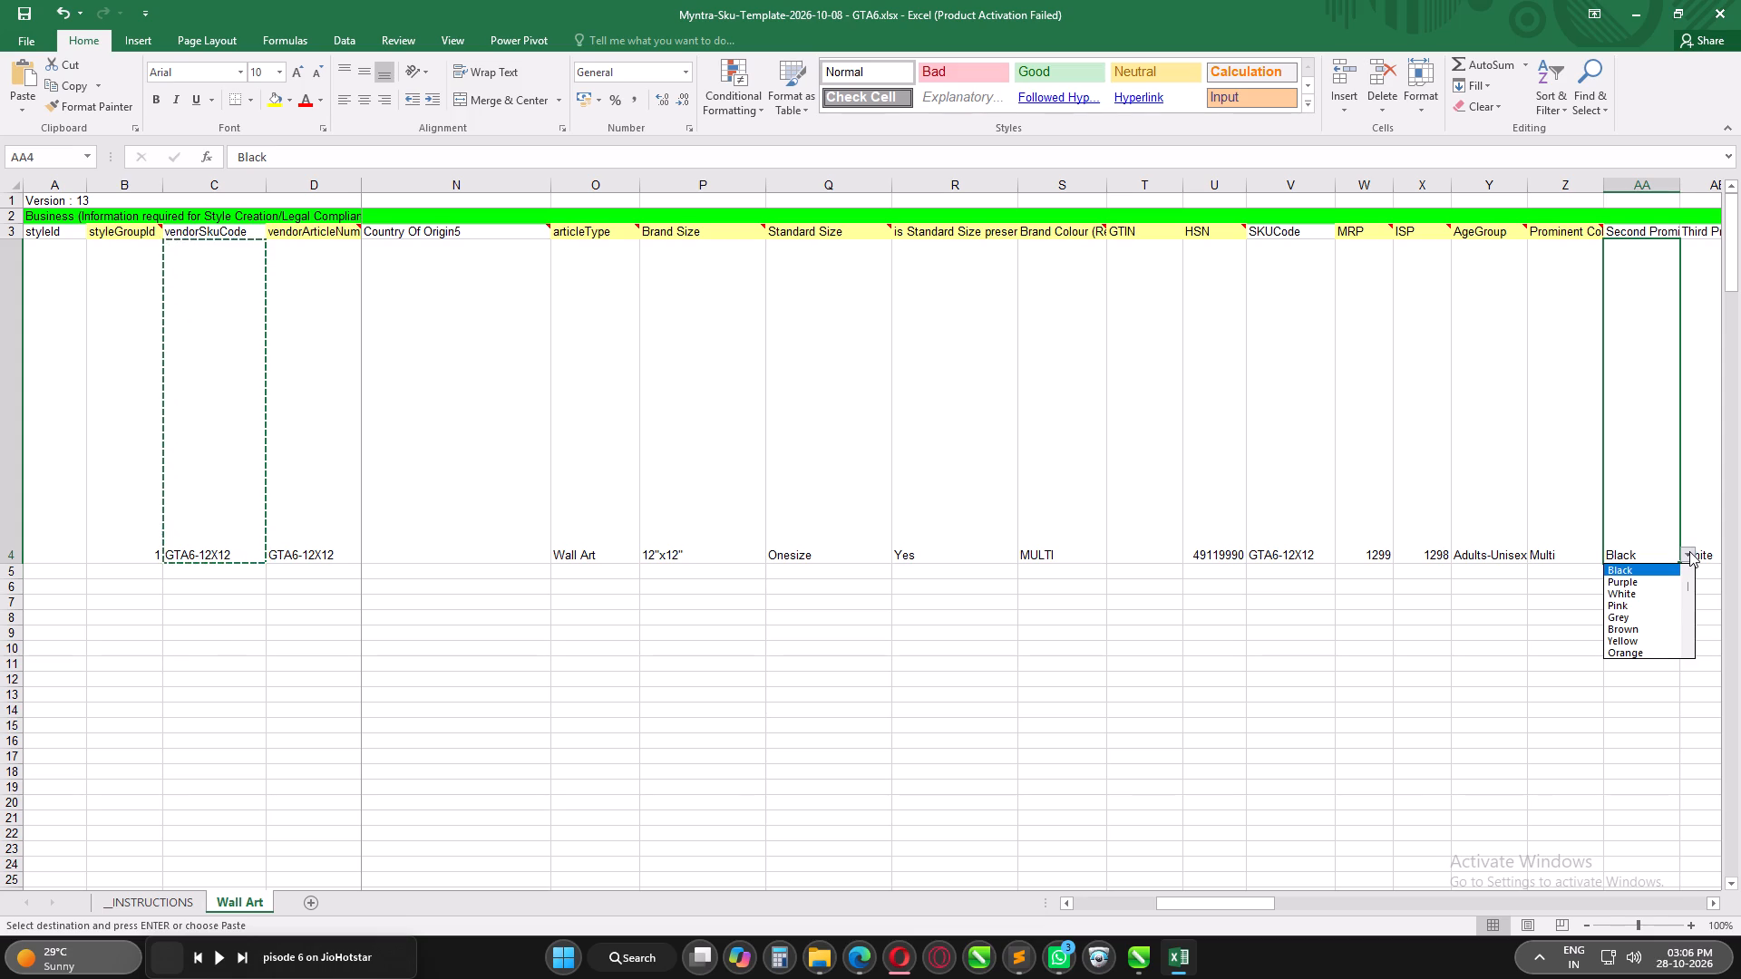
click(1653, 585)
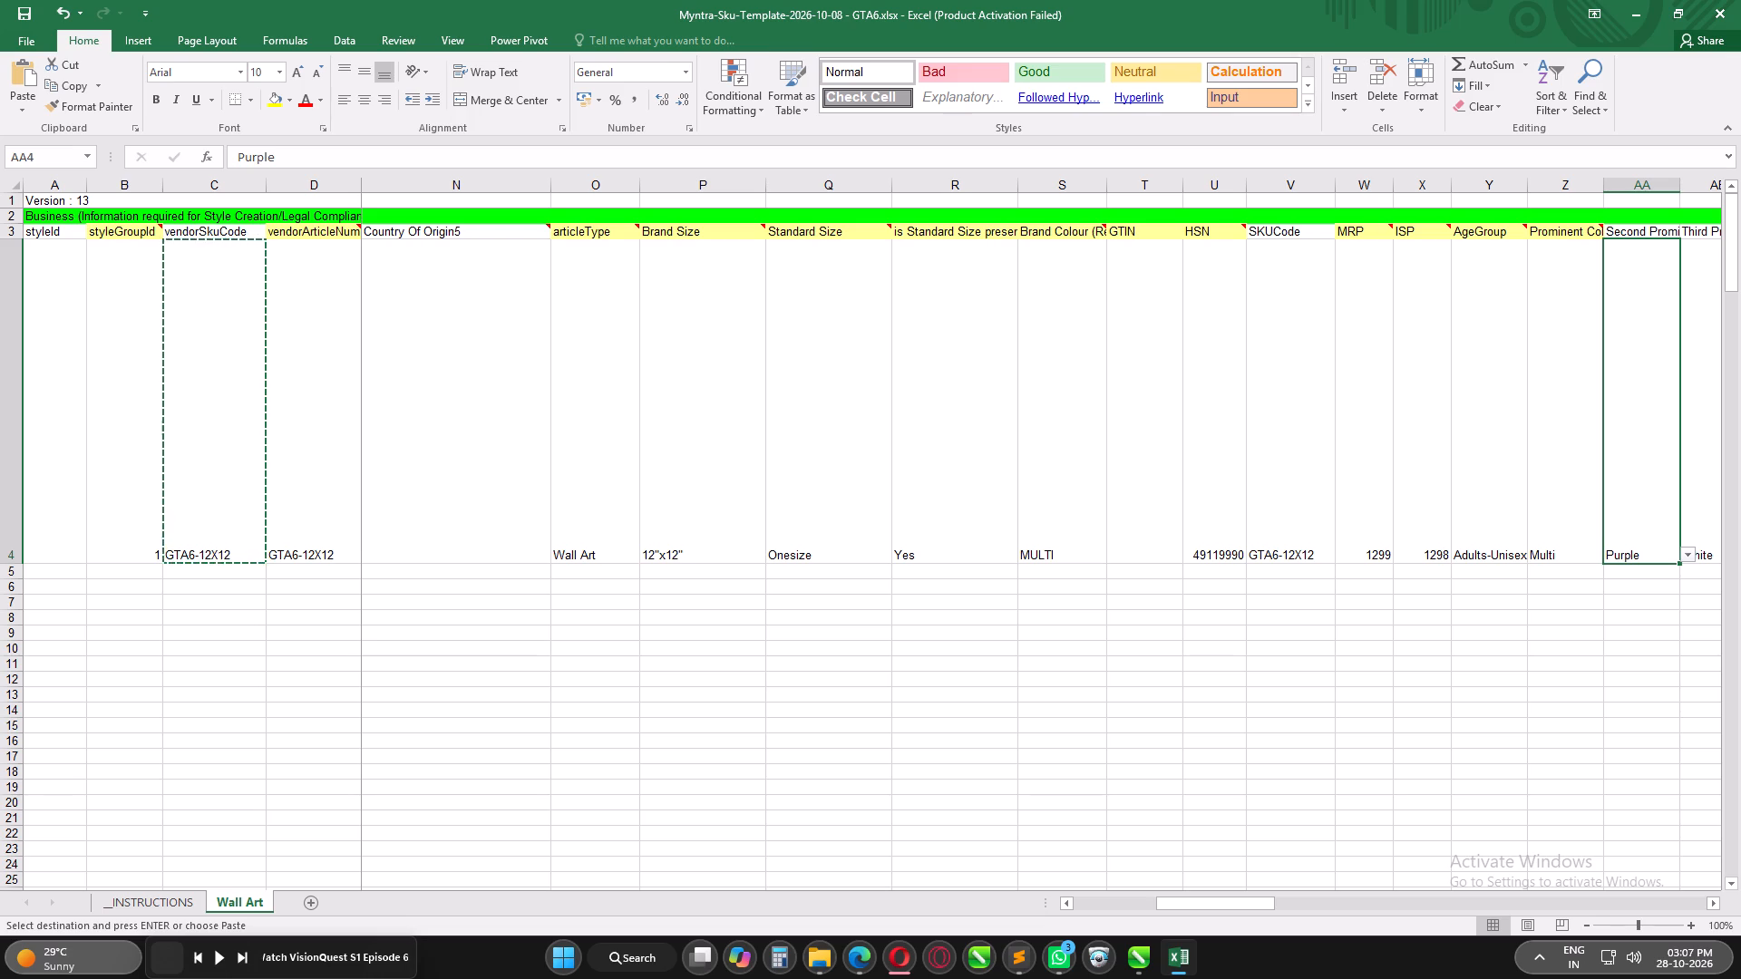
Set the MRP in row 4 to 2599.
click(1357, 530)
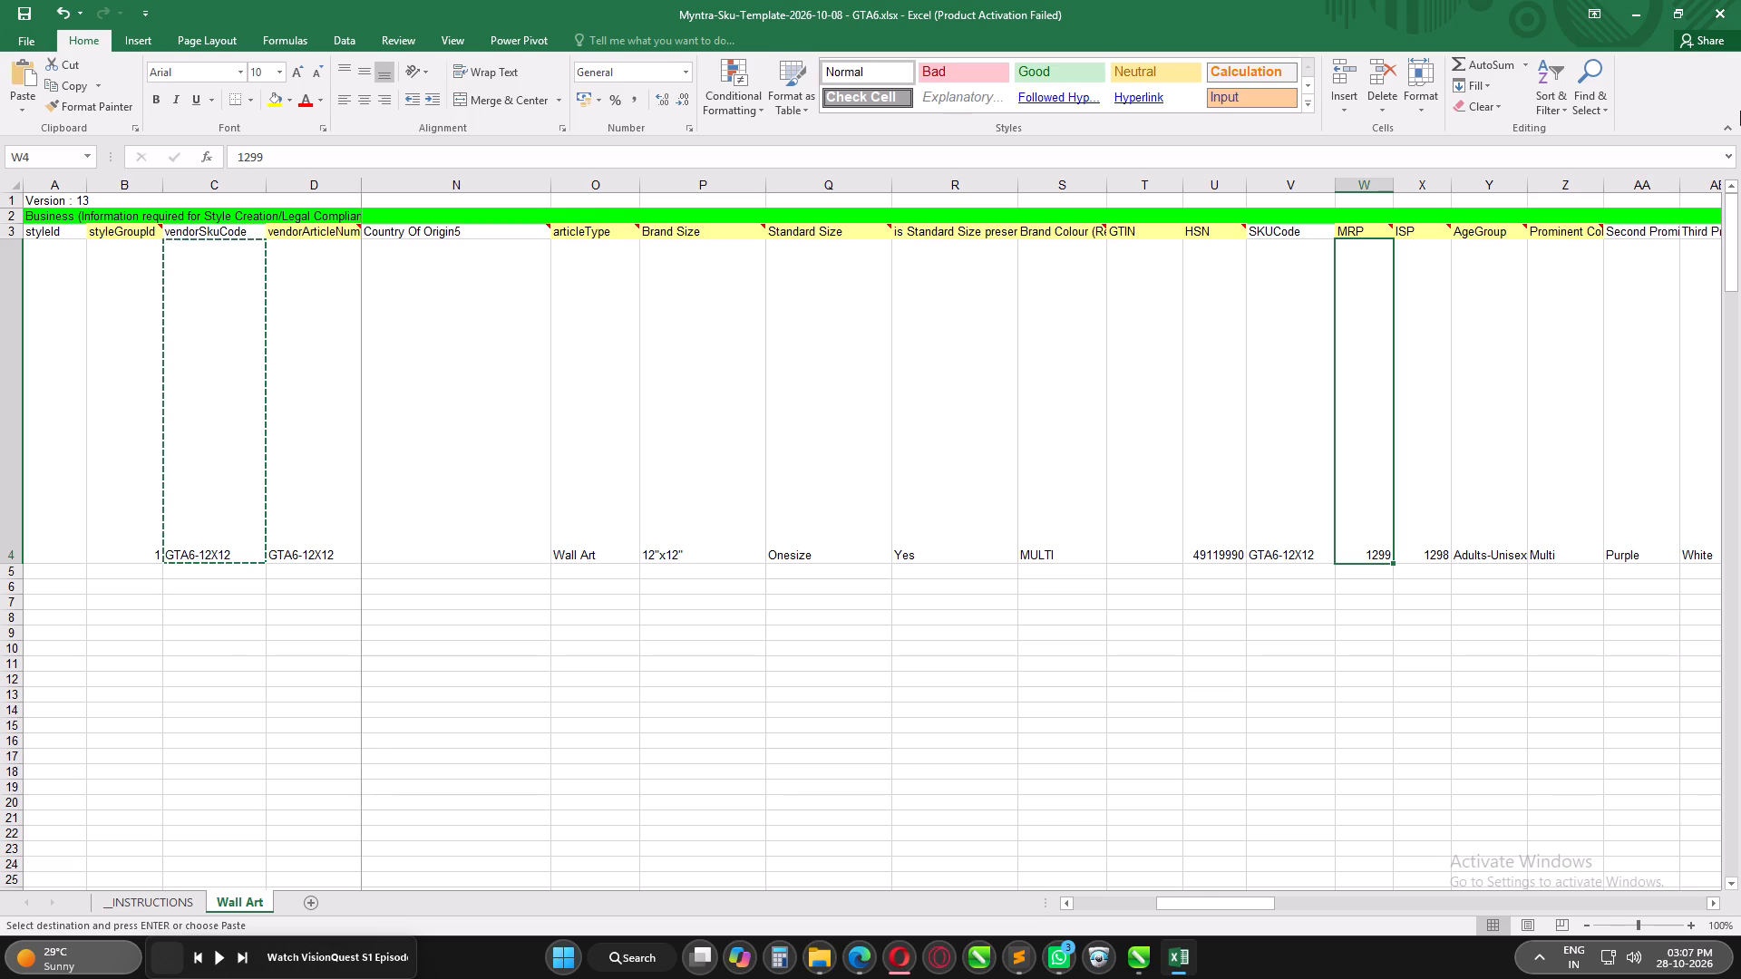
text(2599)
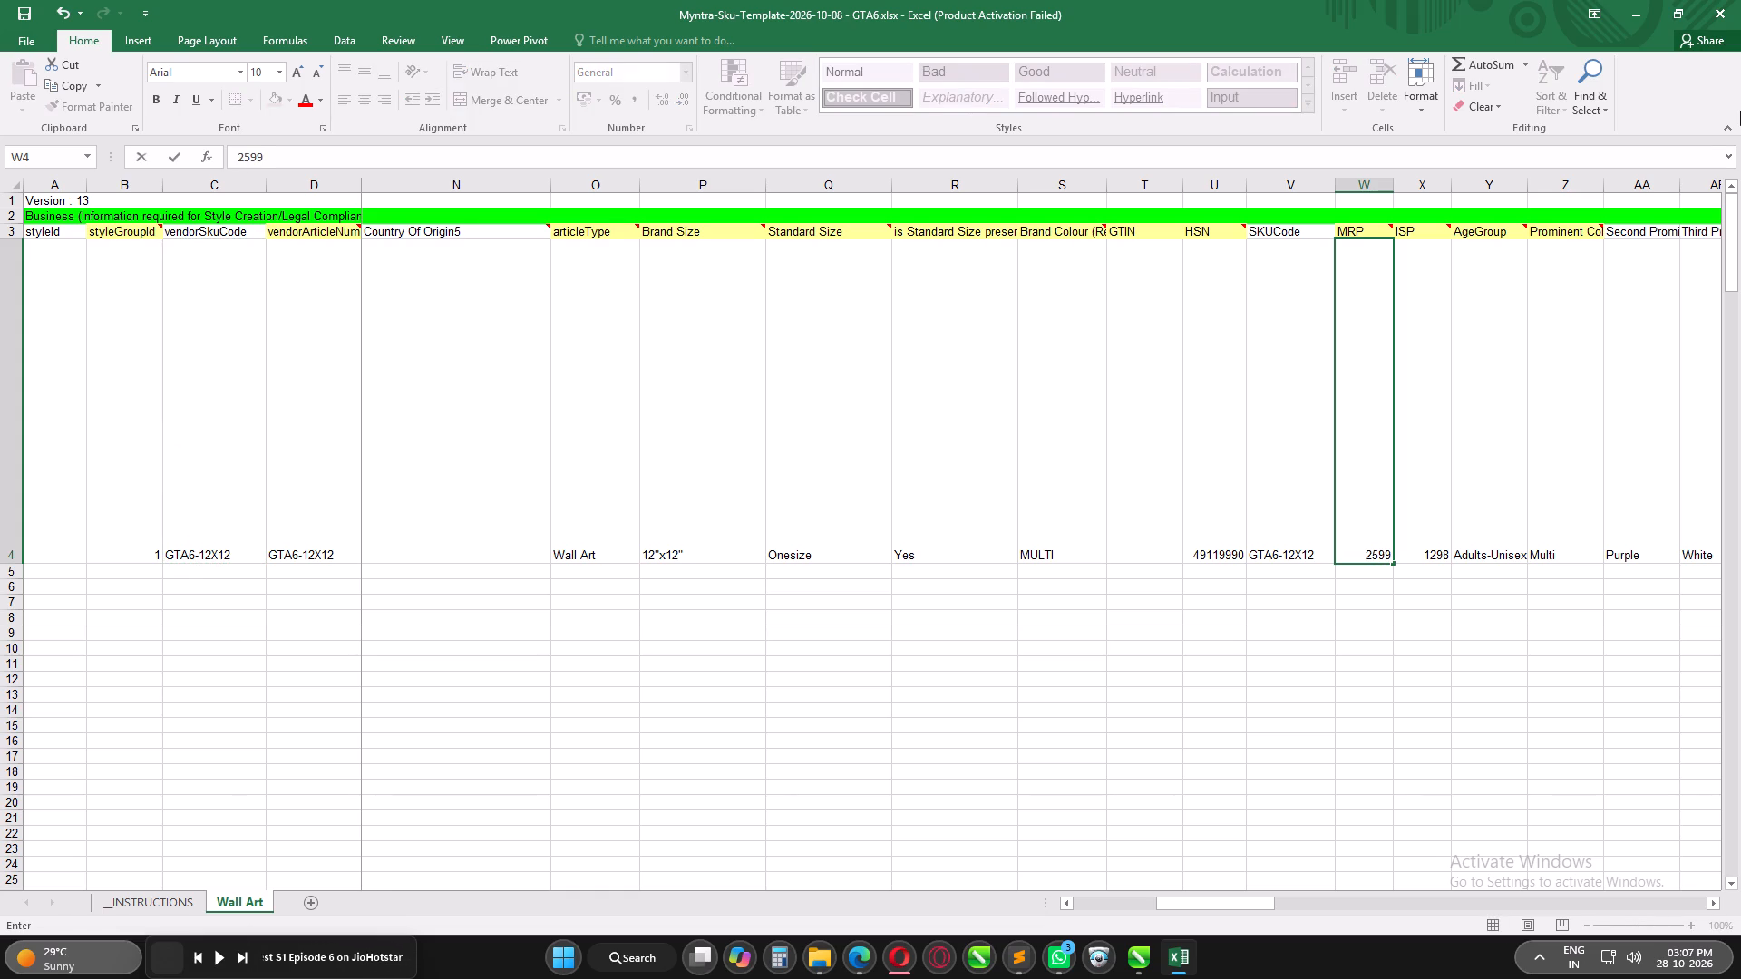
click(1413, 508)
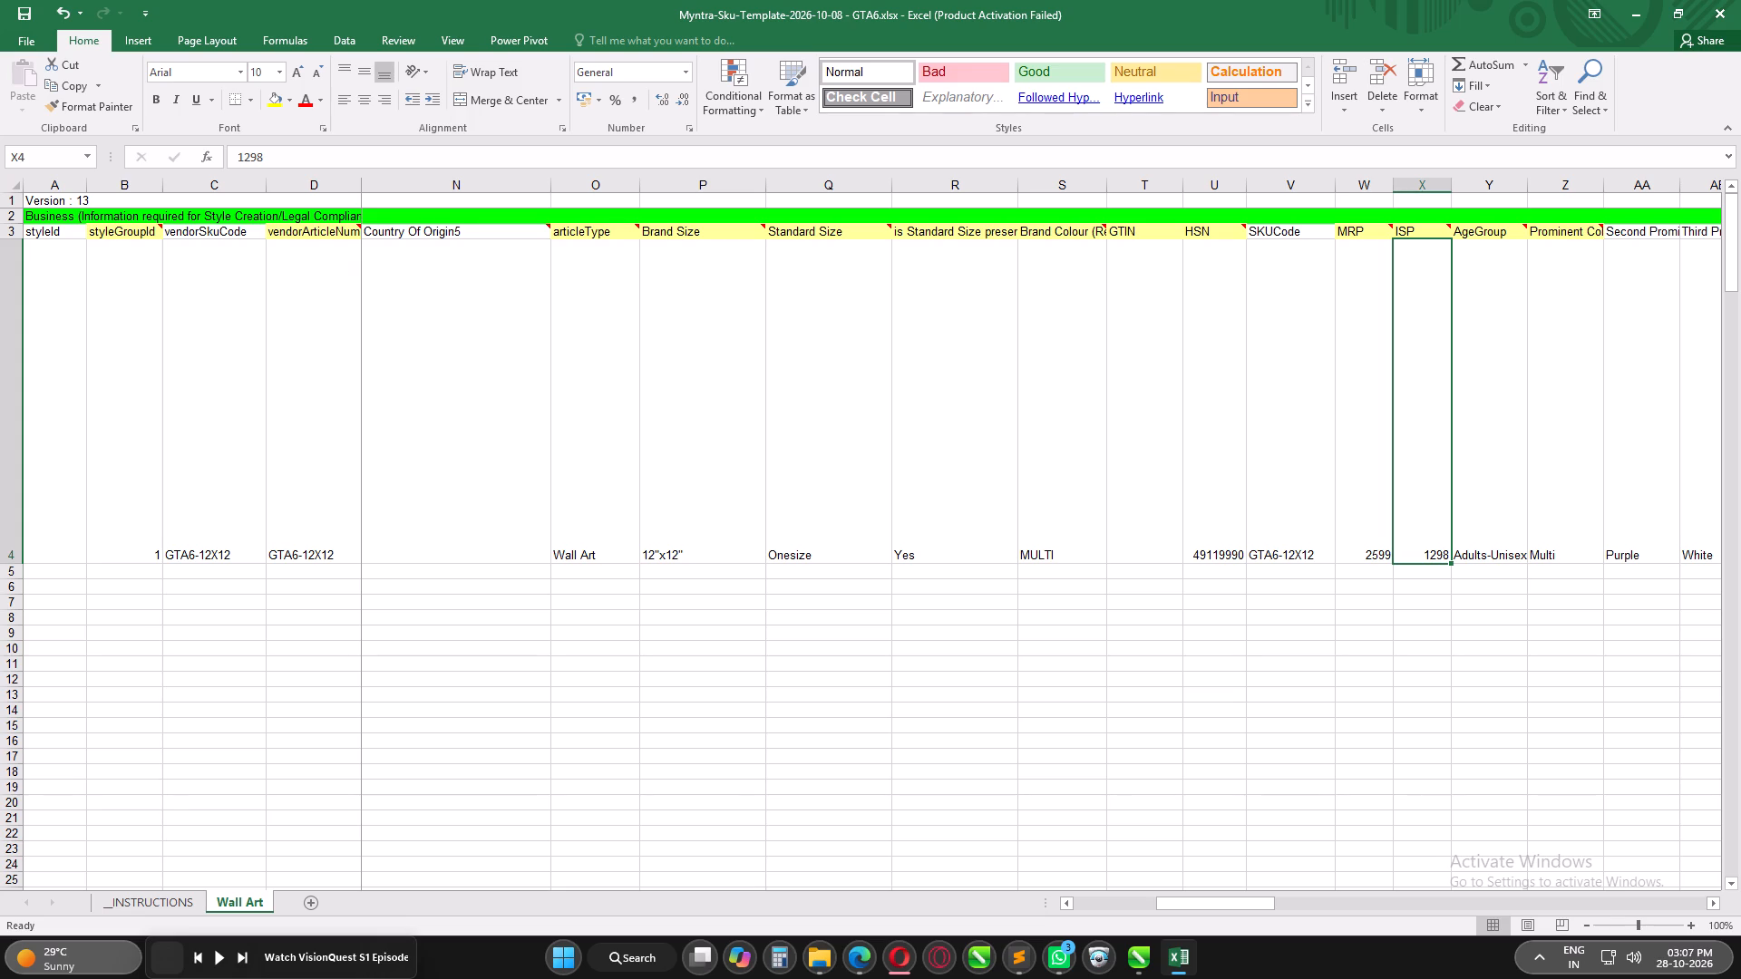
Switch to File Explorer and look through the MONARK FRAMES and AKHIL folders on New Volume (D:) for frame reference files.
click(802, 955)
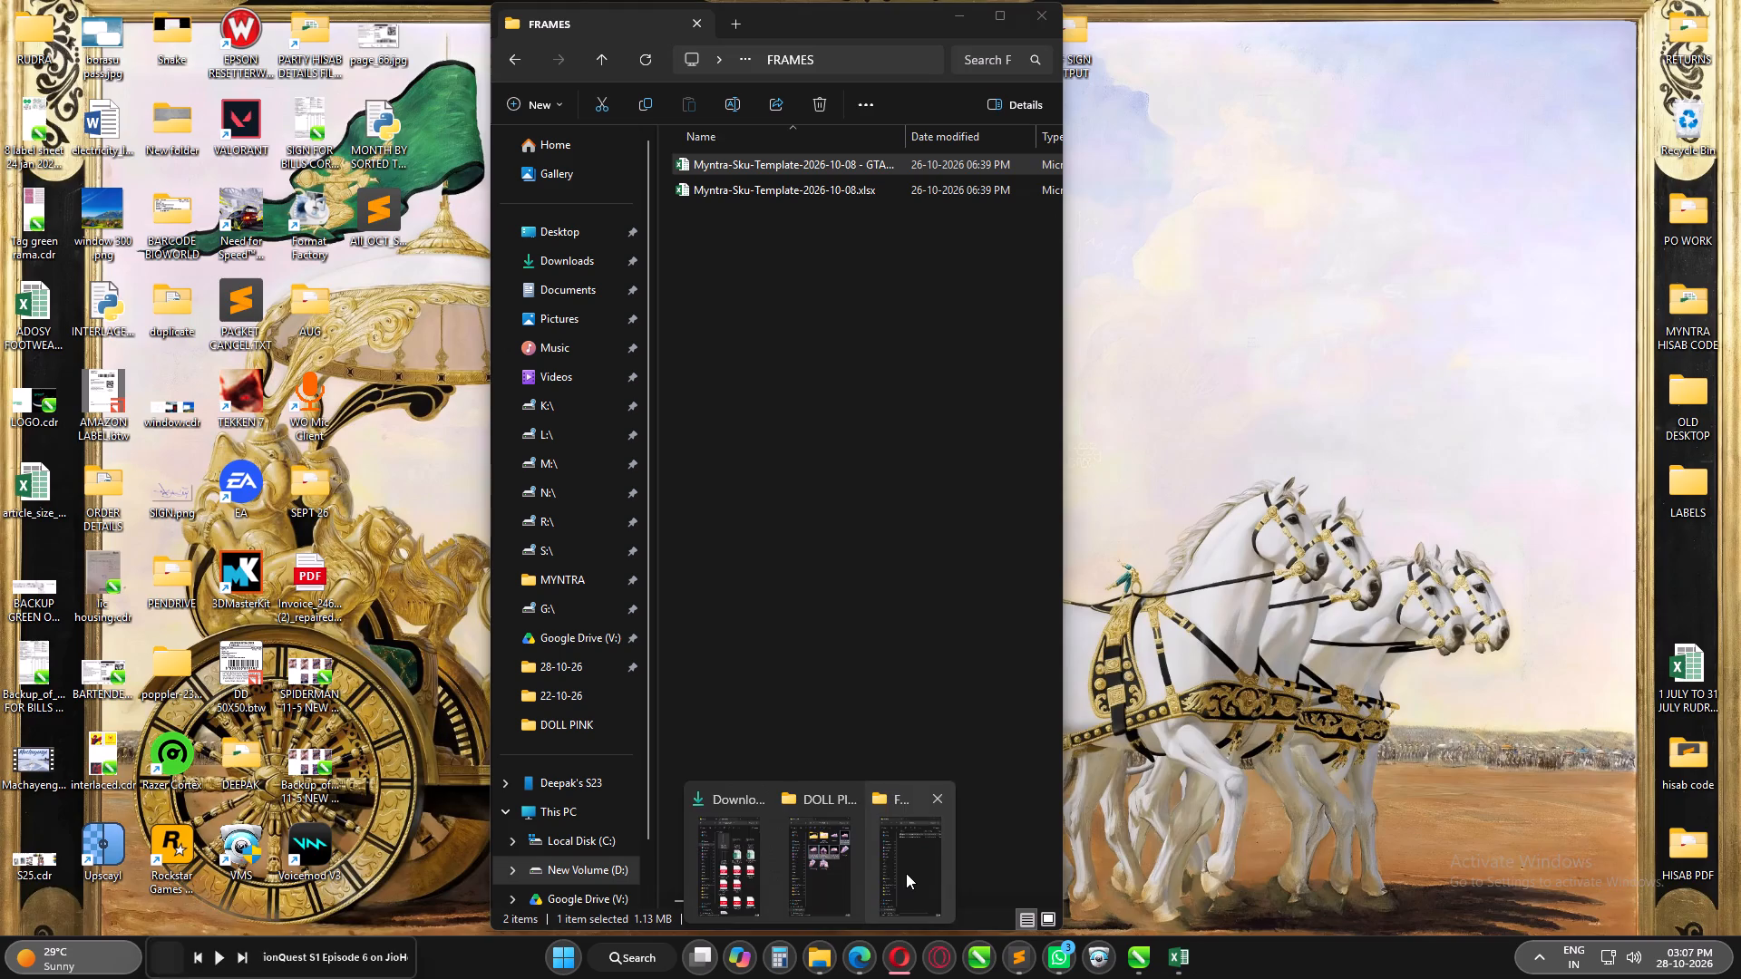
click(906, 873)
click(1006, 21)
click(240, 6)
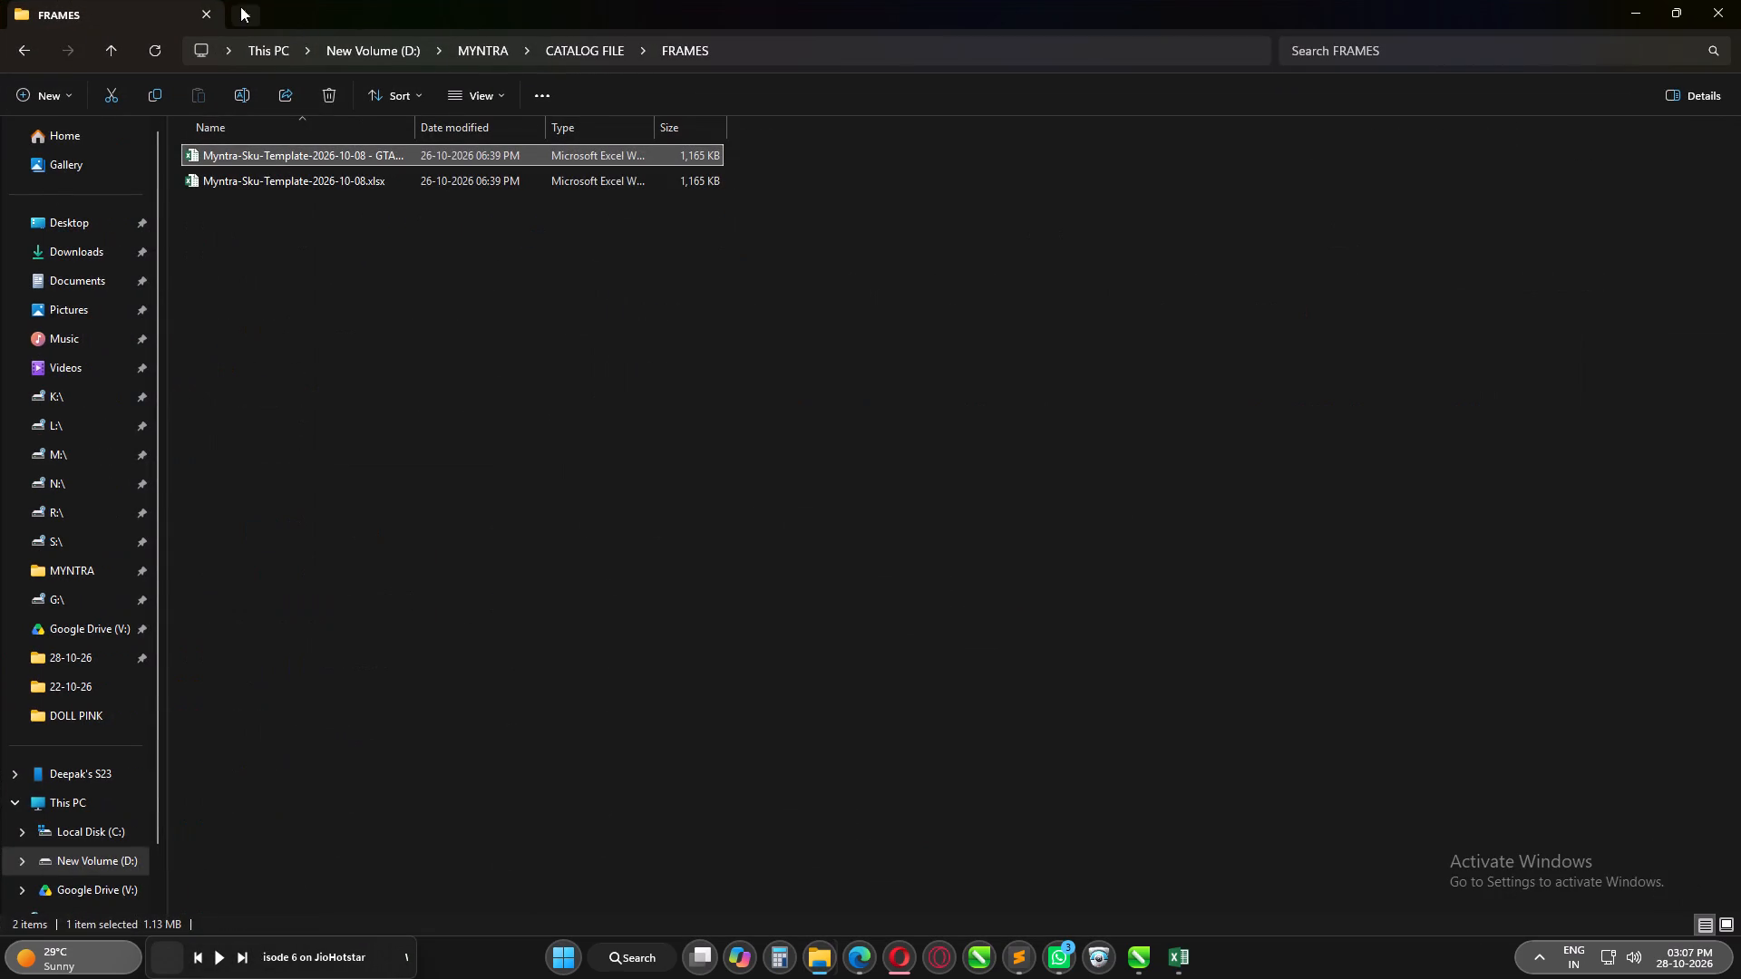
click(133, 866)
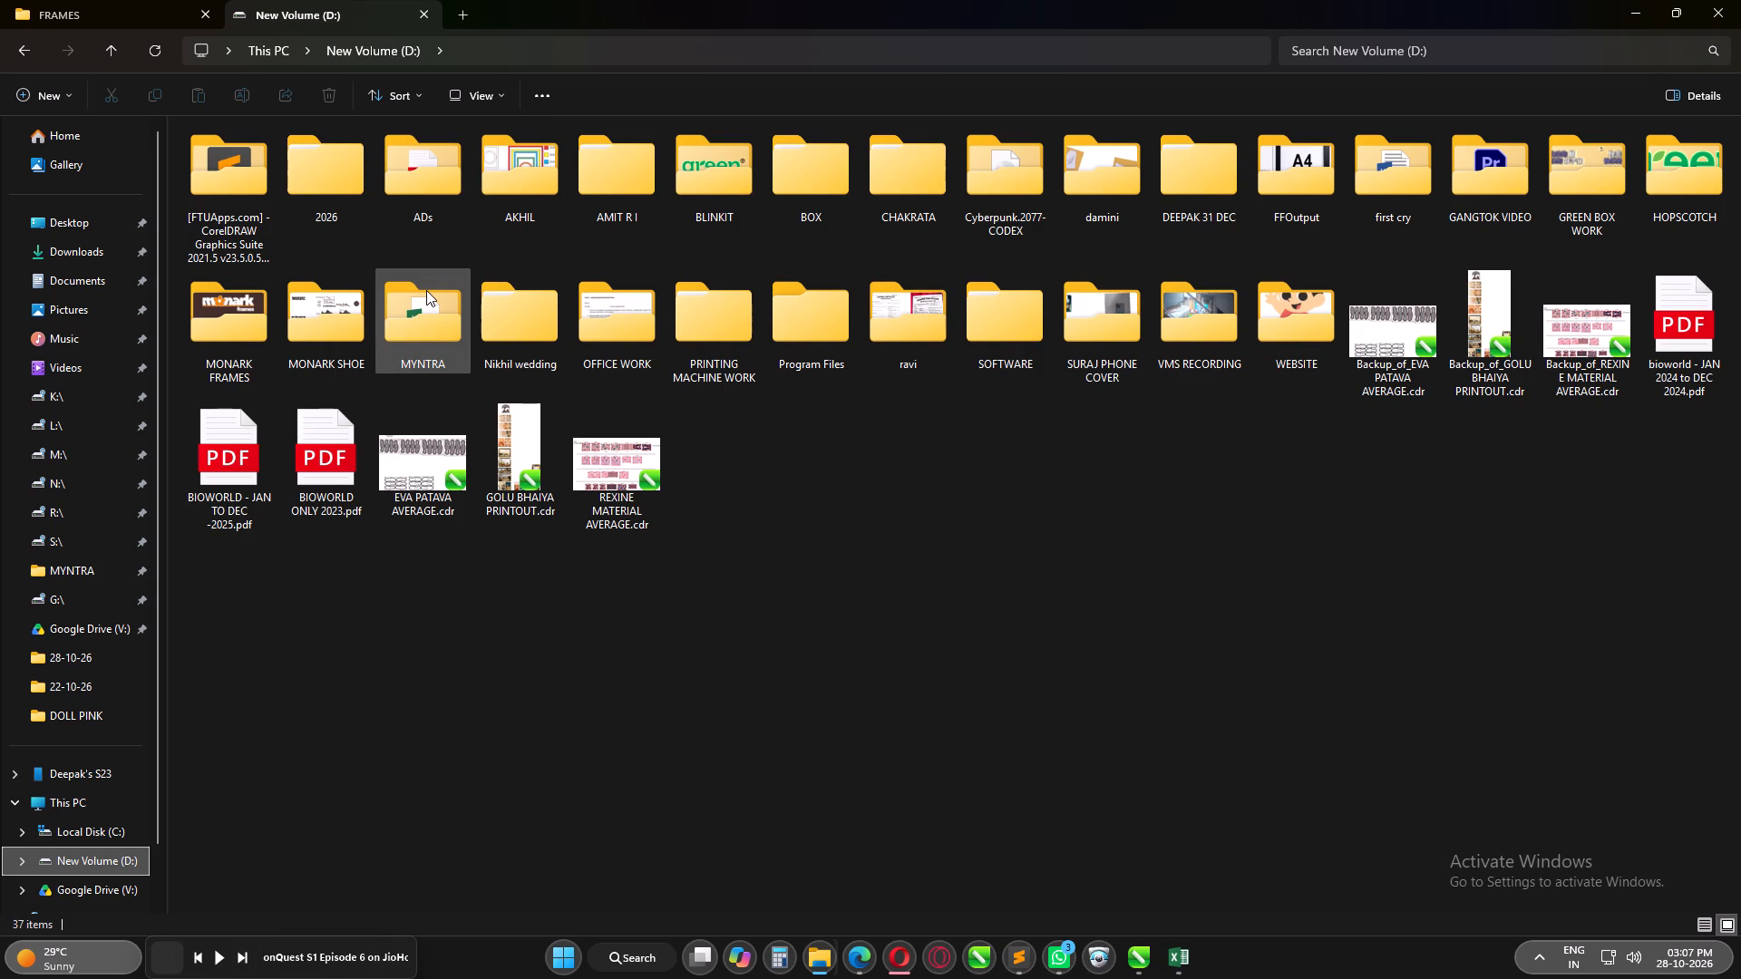
double_click(236, 309)
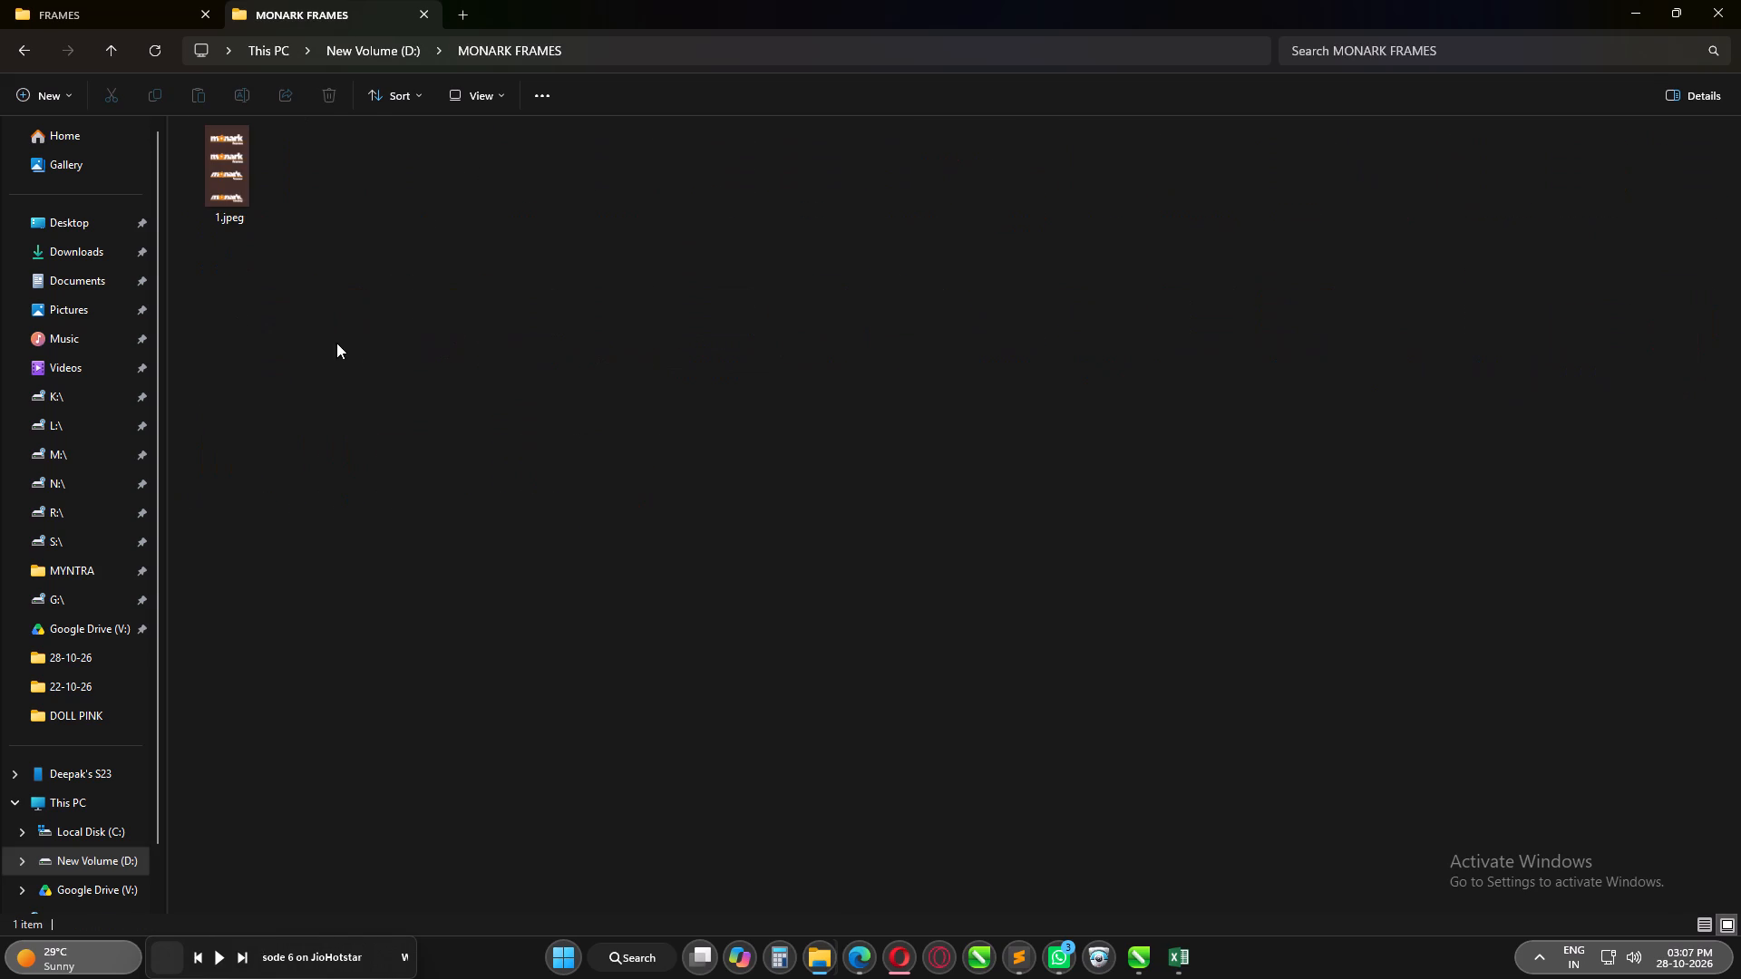
click(347, 344)
click(34, 45)
click(834, 480)
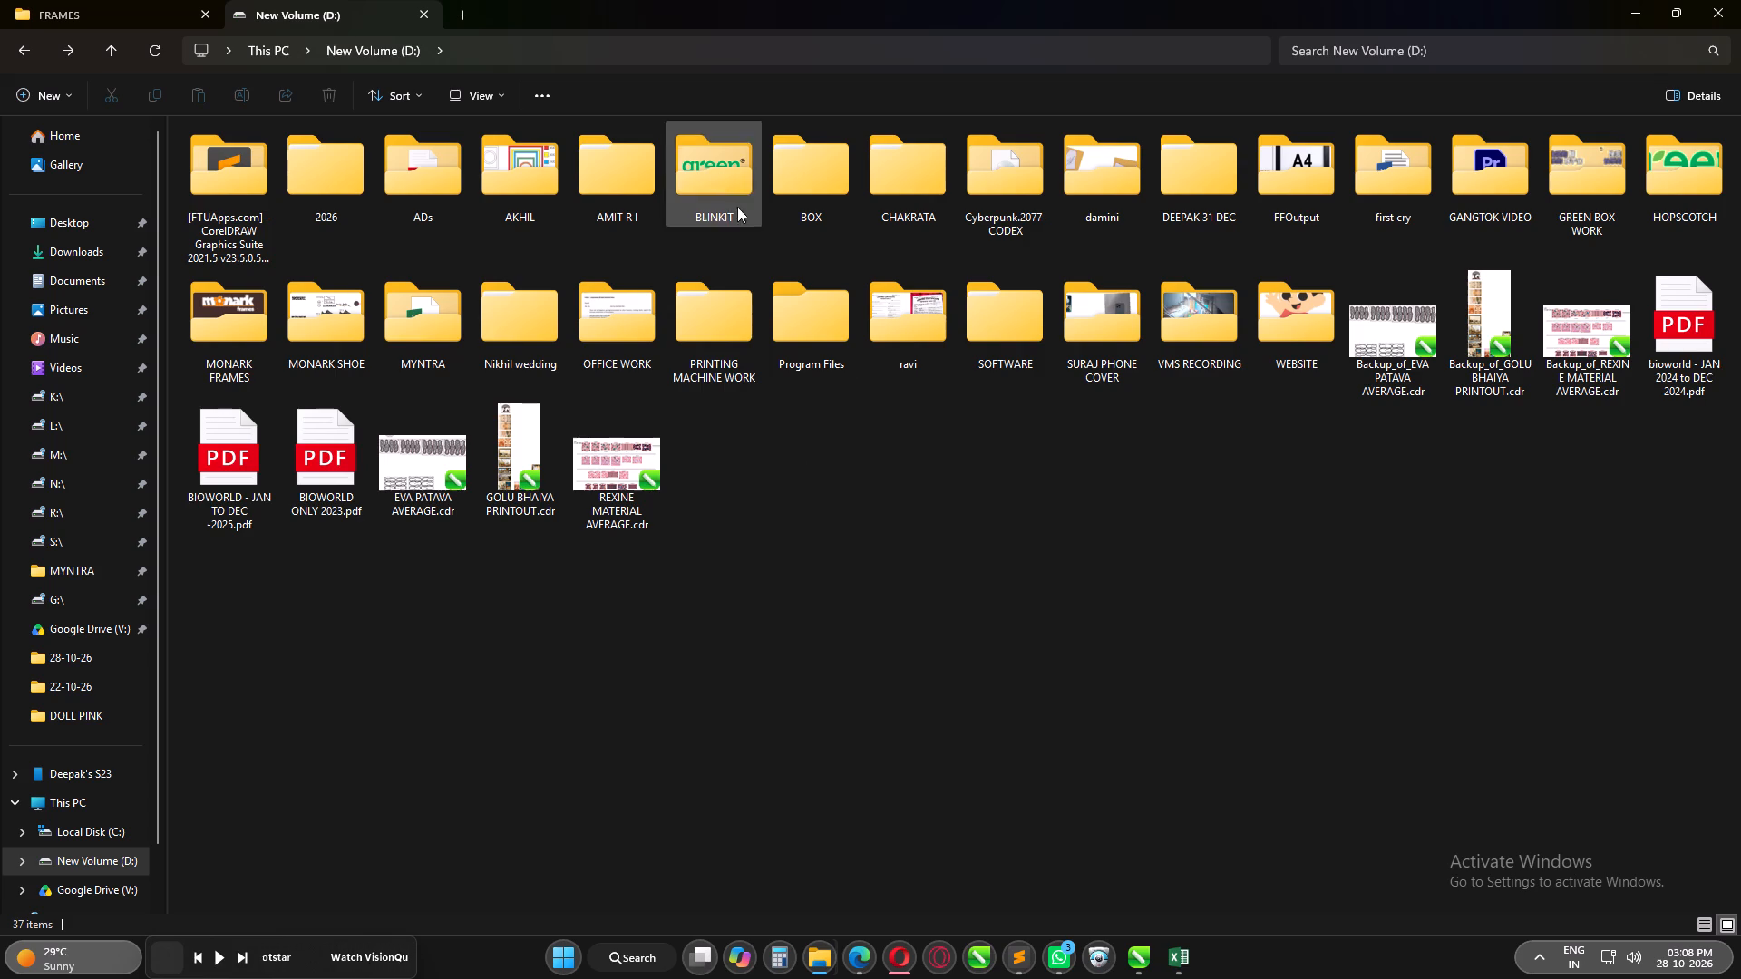
double_click(474, 179)
click(437, 257)
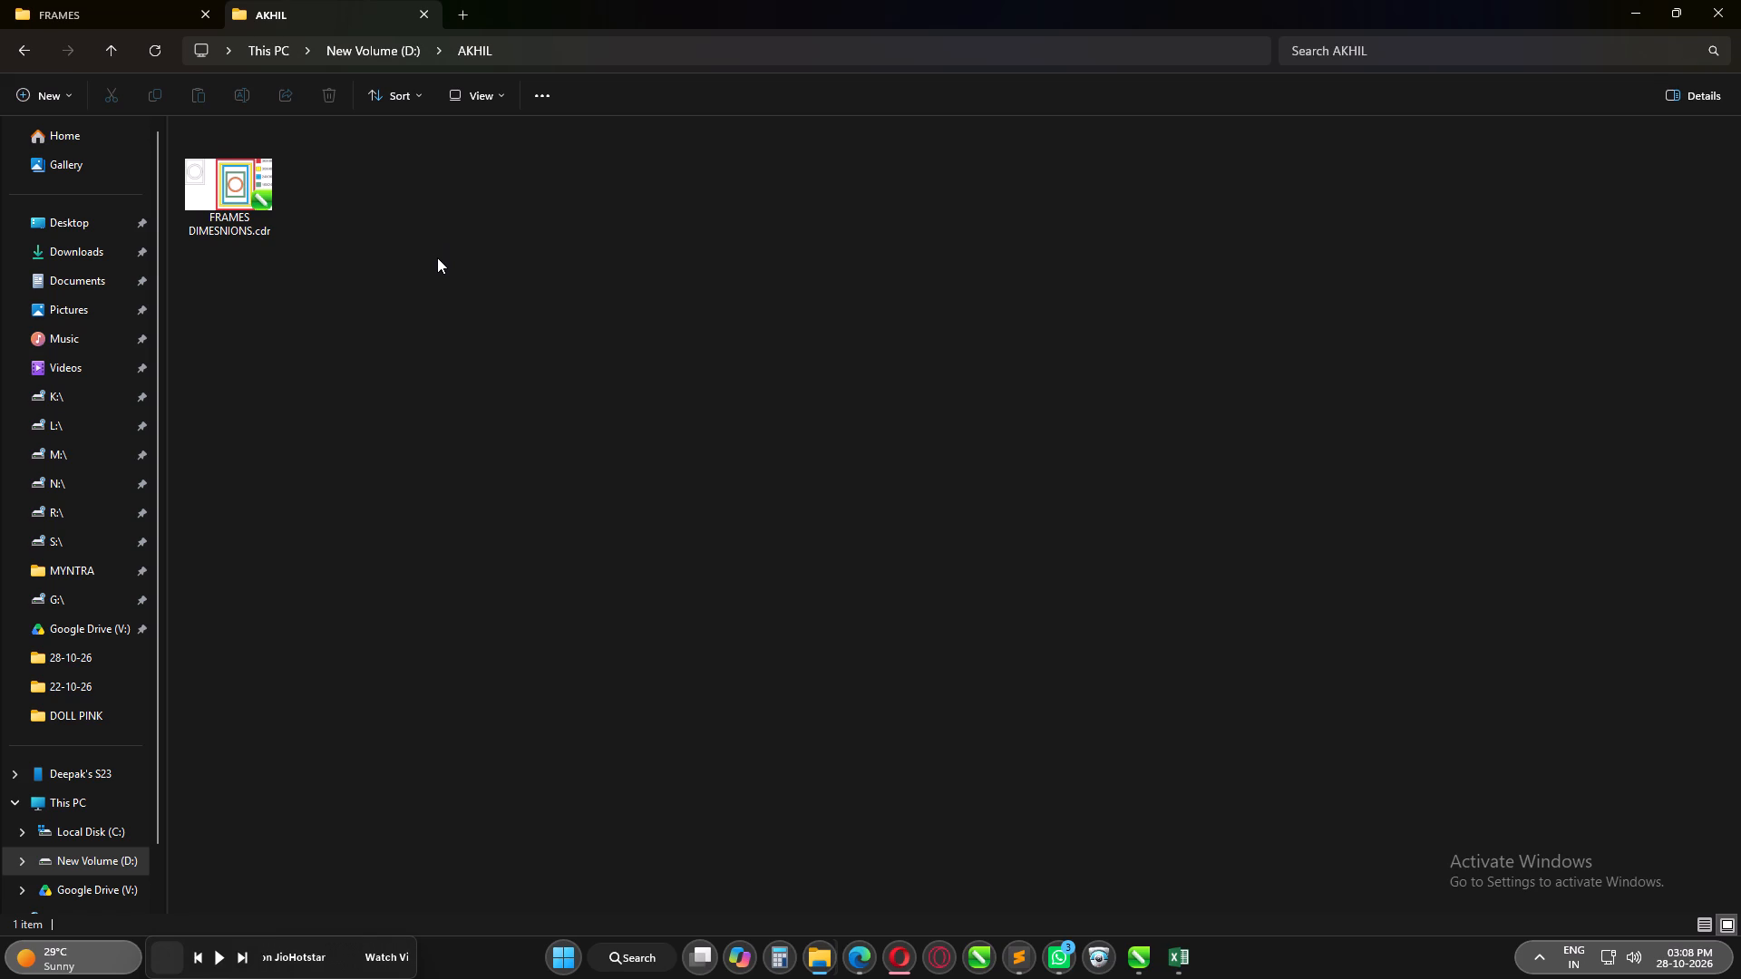
click(25, 51)
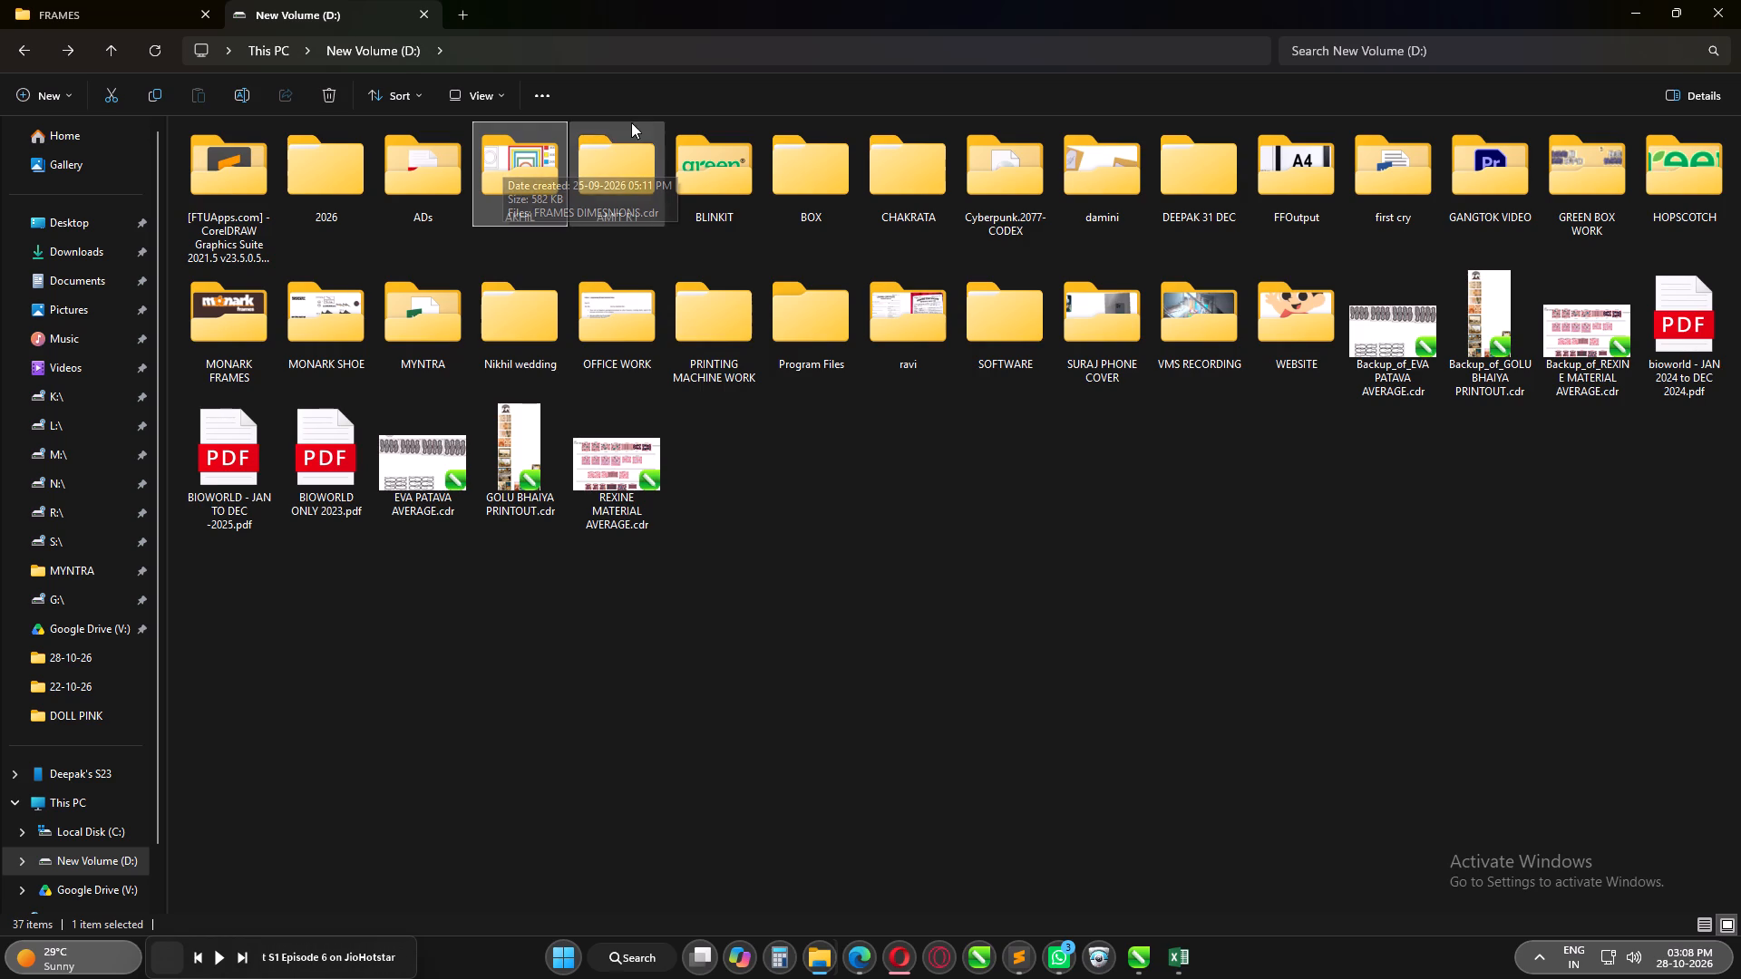
double_click(513, 185)
click(465, 260)
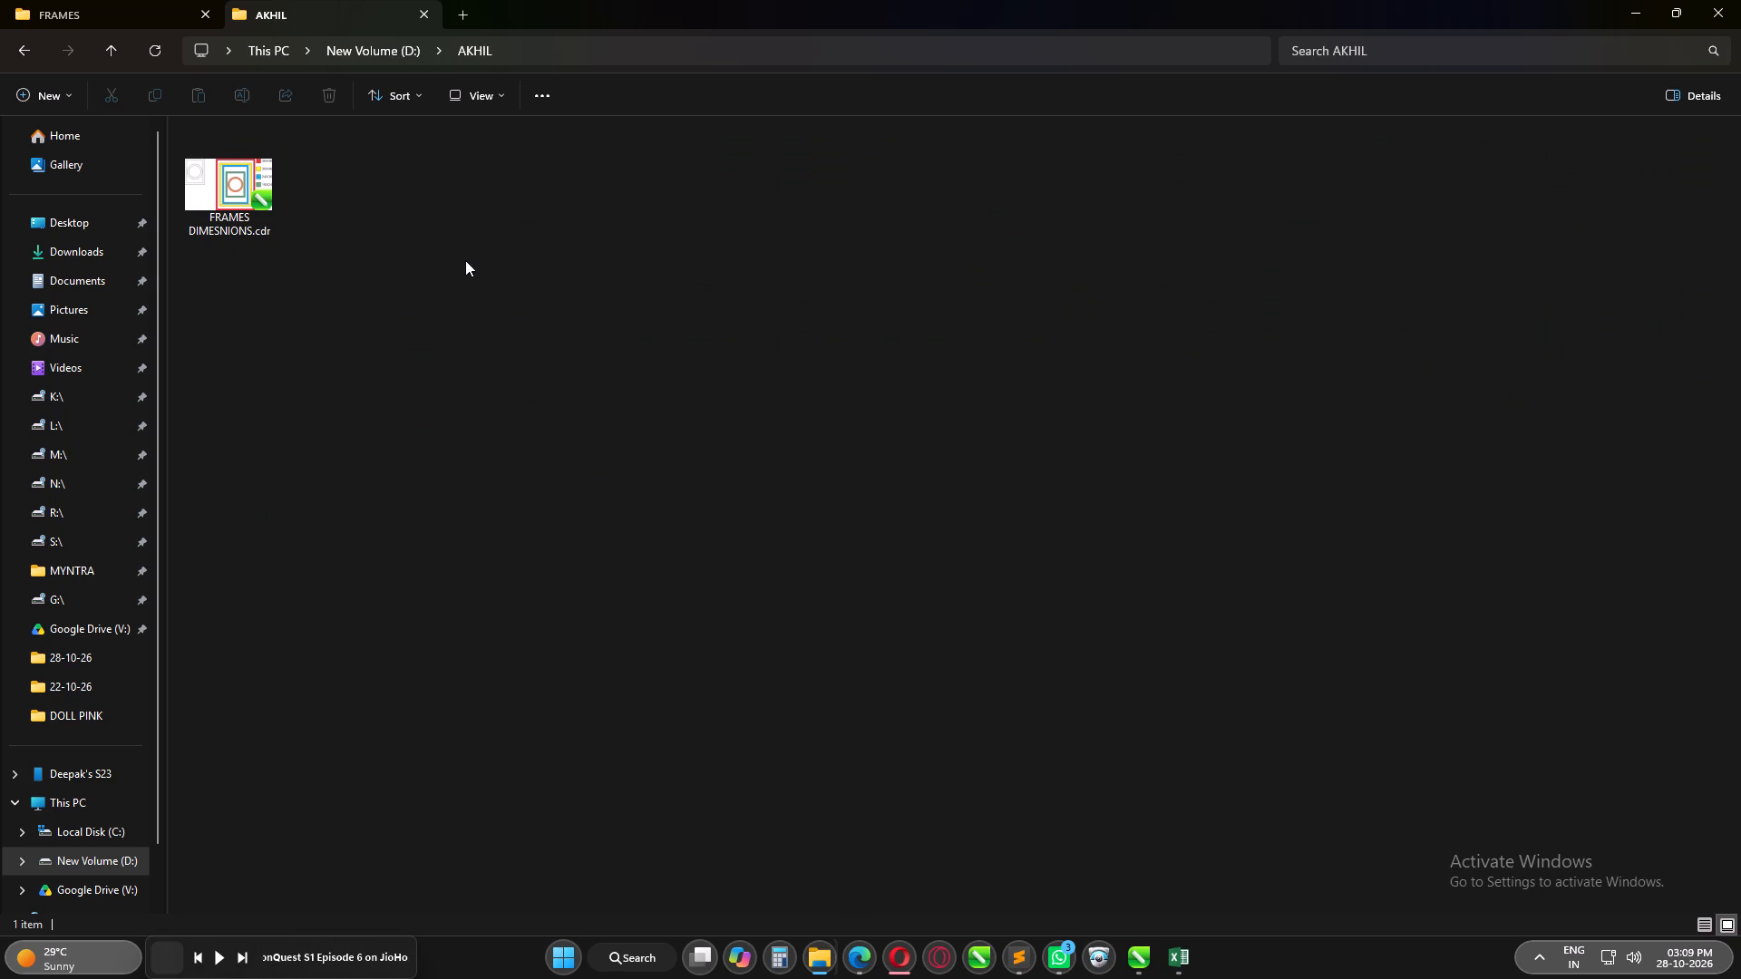
Open FRAMES DIMESNIONS.cdr in CorelDRAW, examine the frame size drawing and its legend, and return to the Excel template.
double_click(244, 184)
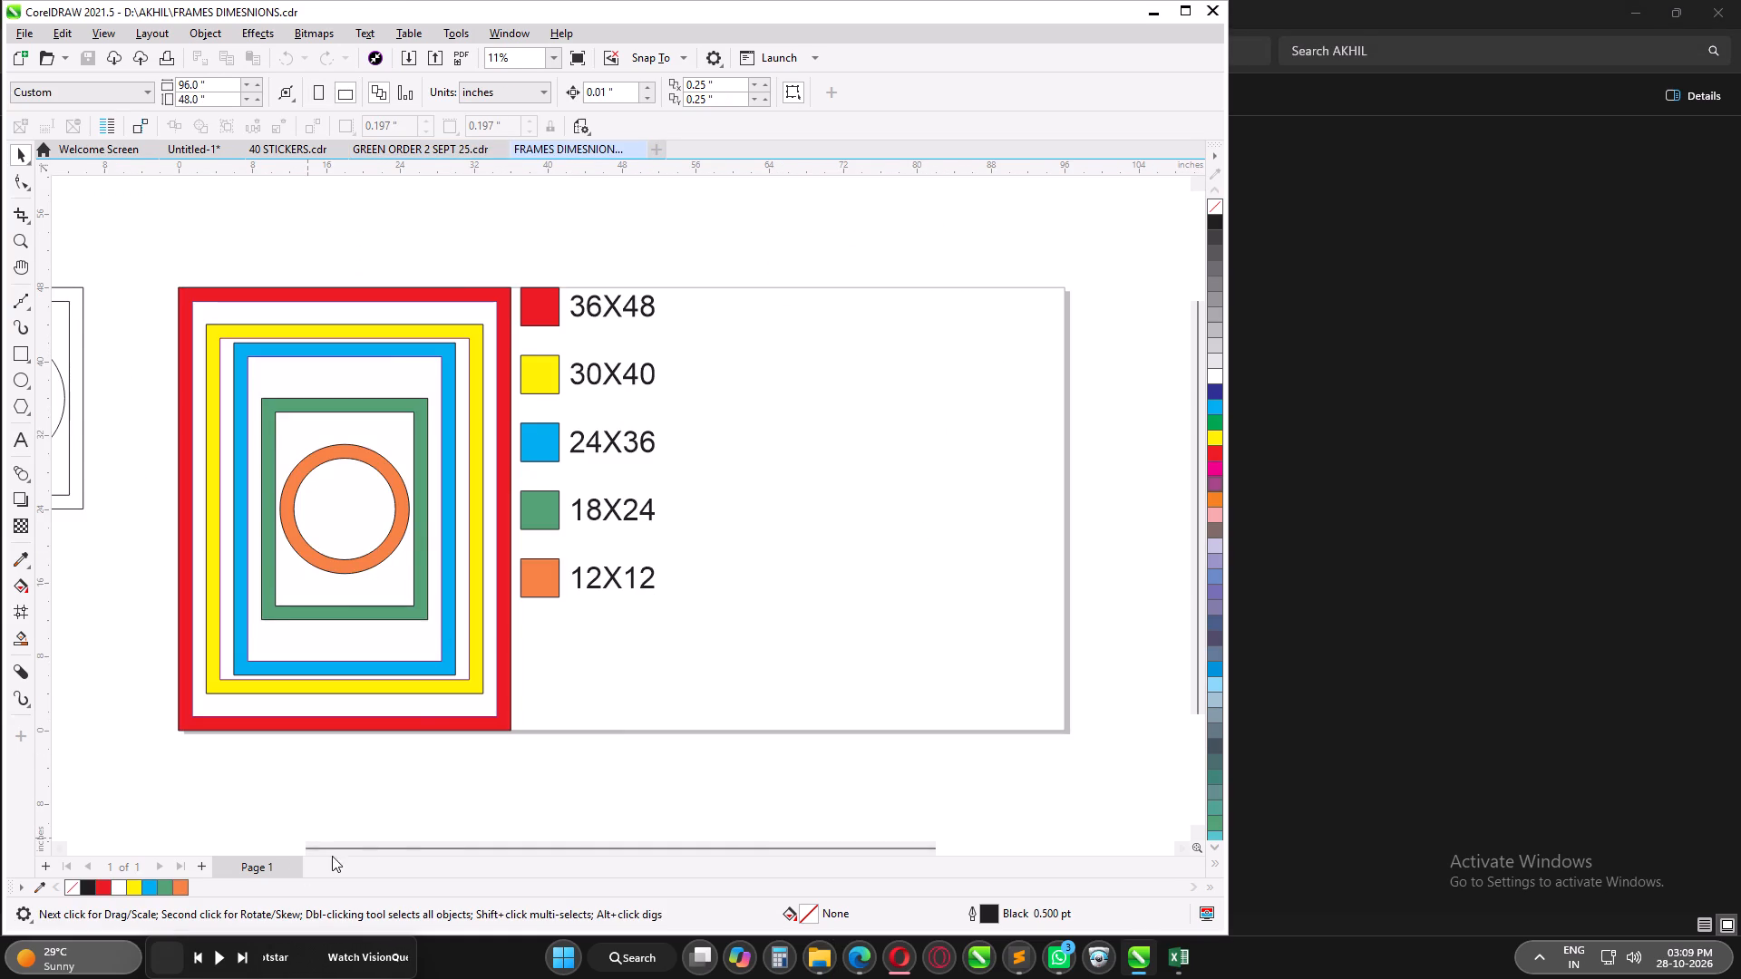
scroll(488, 688, down, 6)
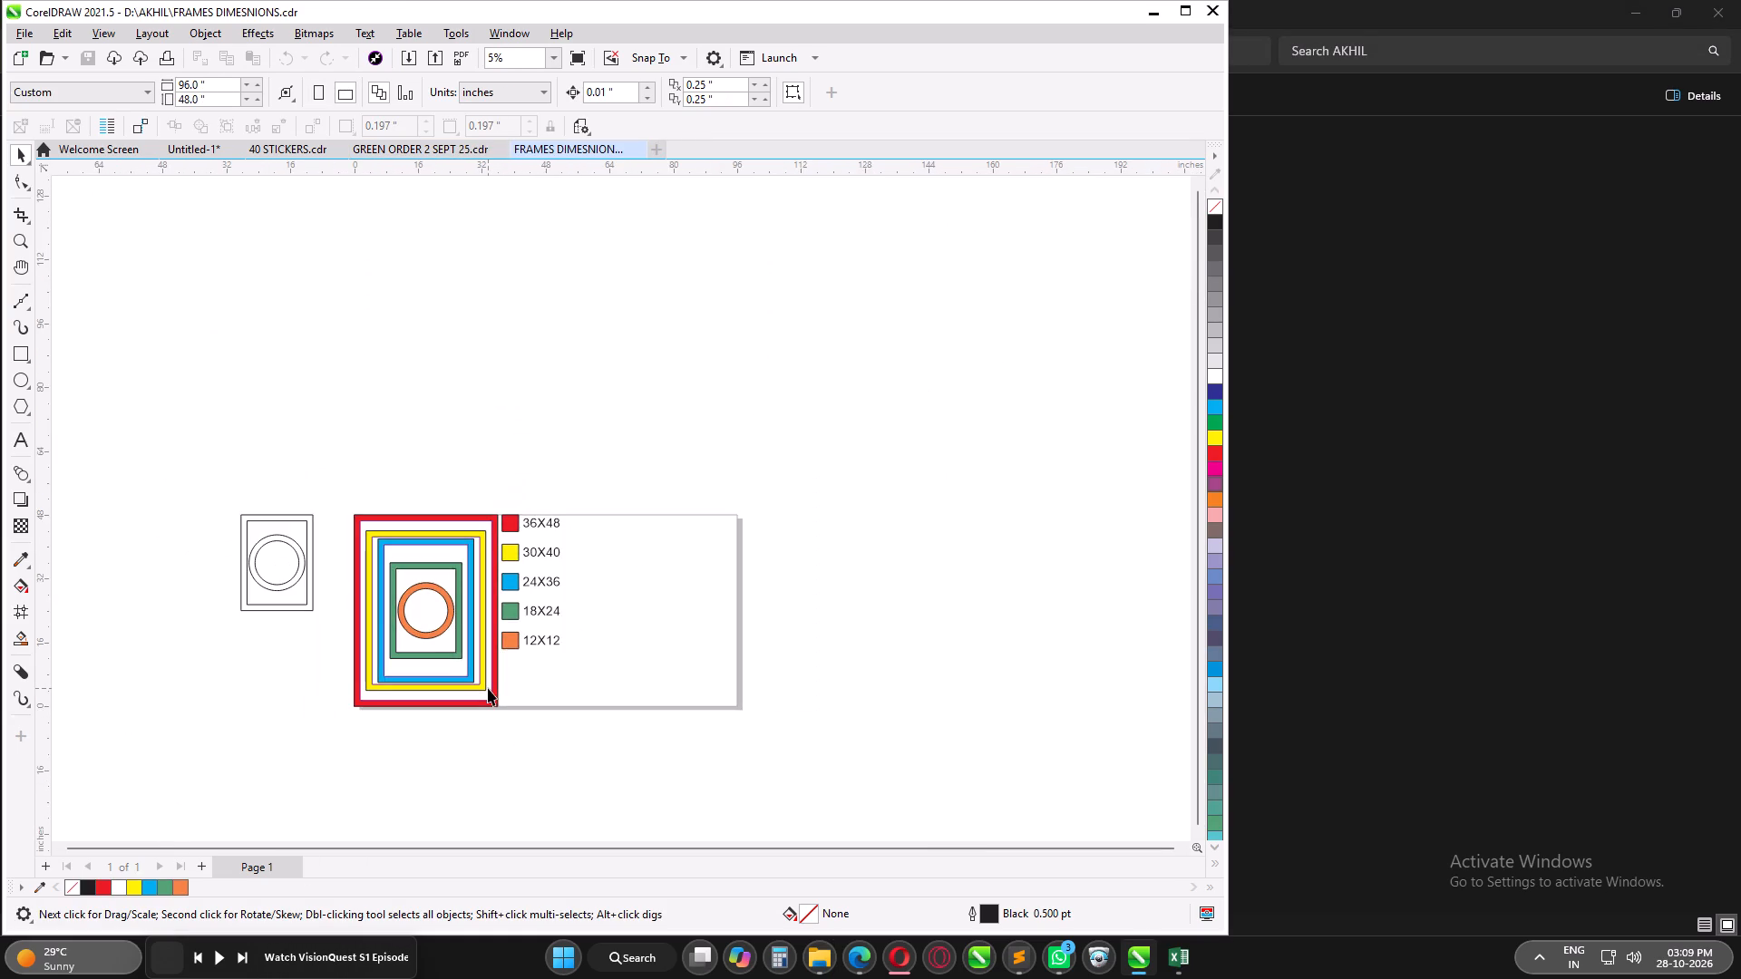
scroll(488, 688, up, 5)
middle_drag(488, 688, 665, 597)
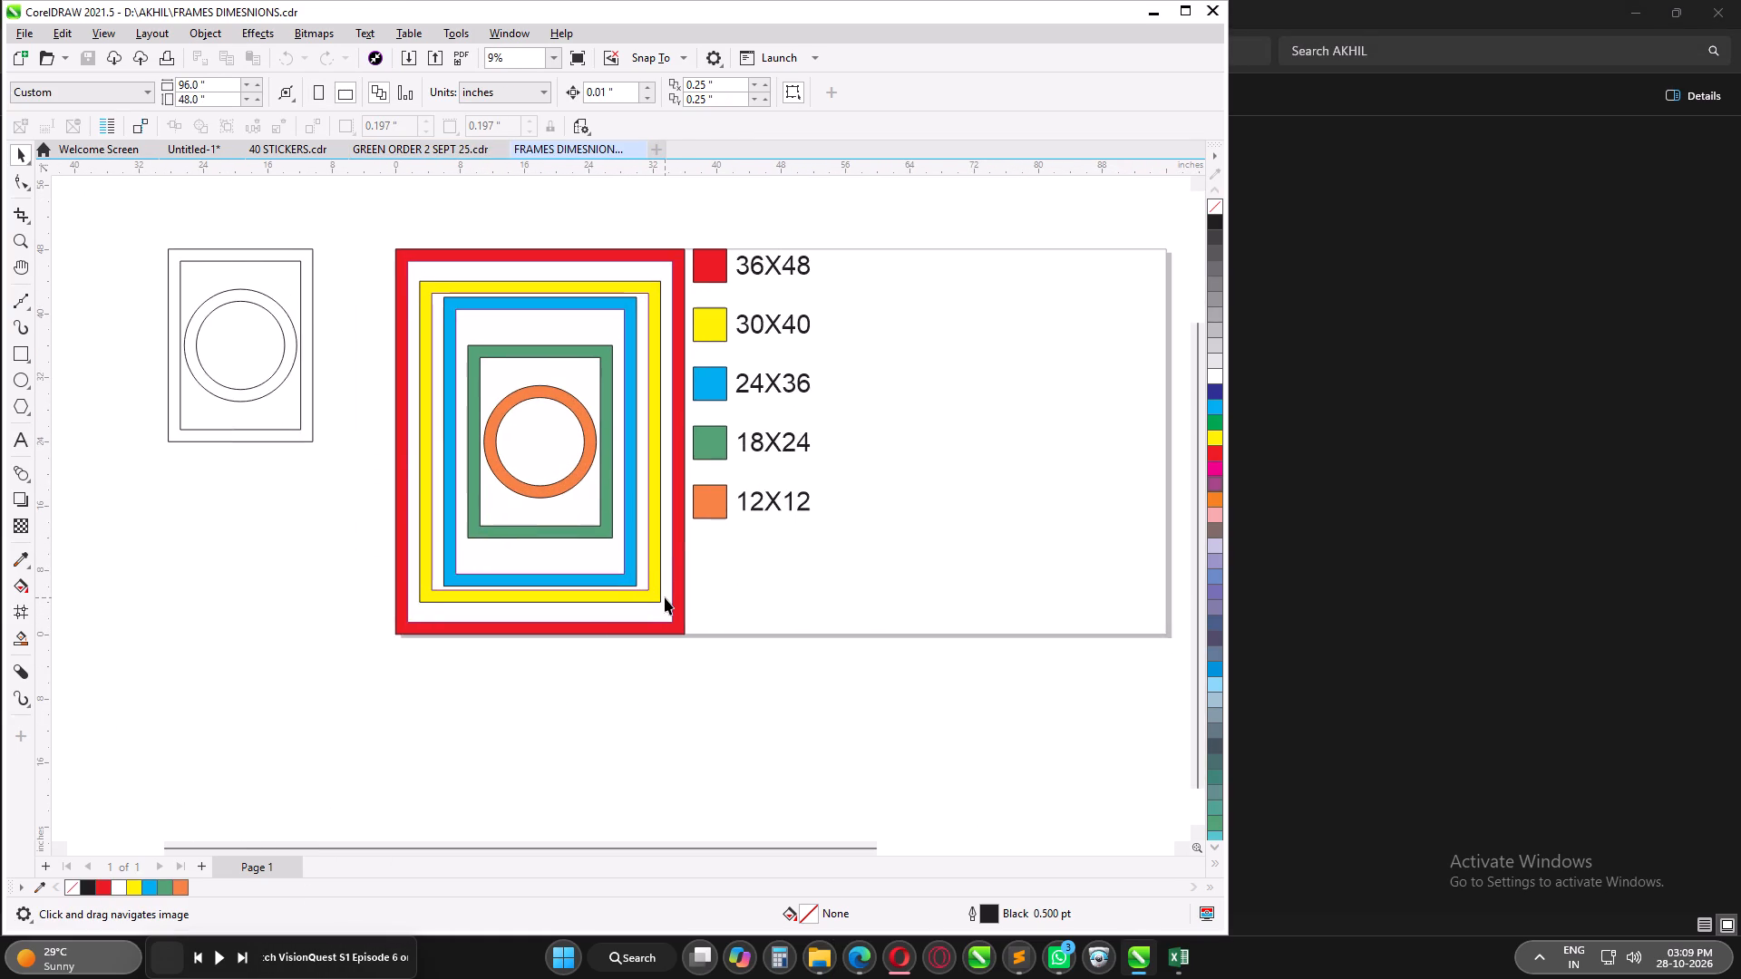
scroll(665, 597, down, 1)
click(1153, 5)
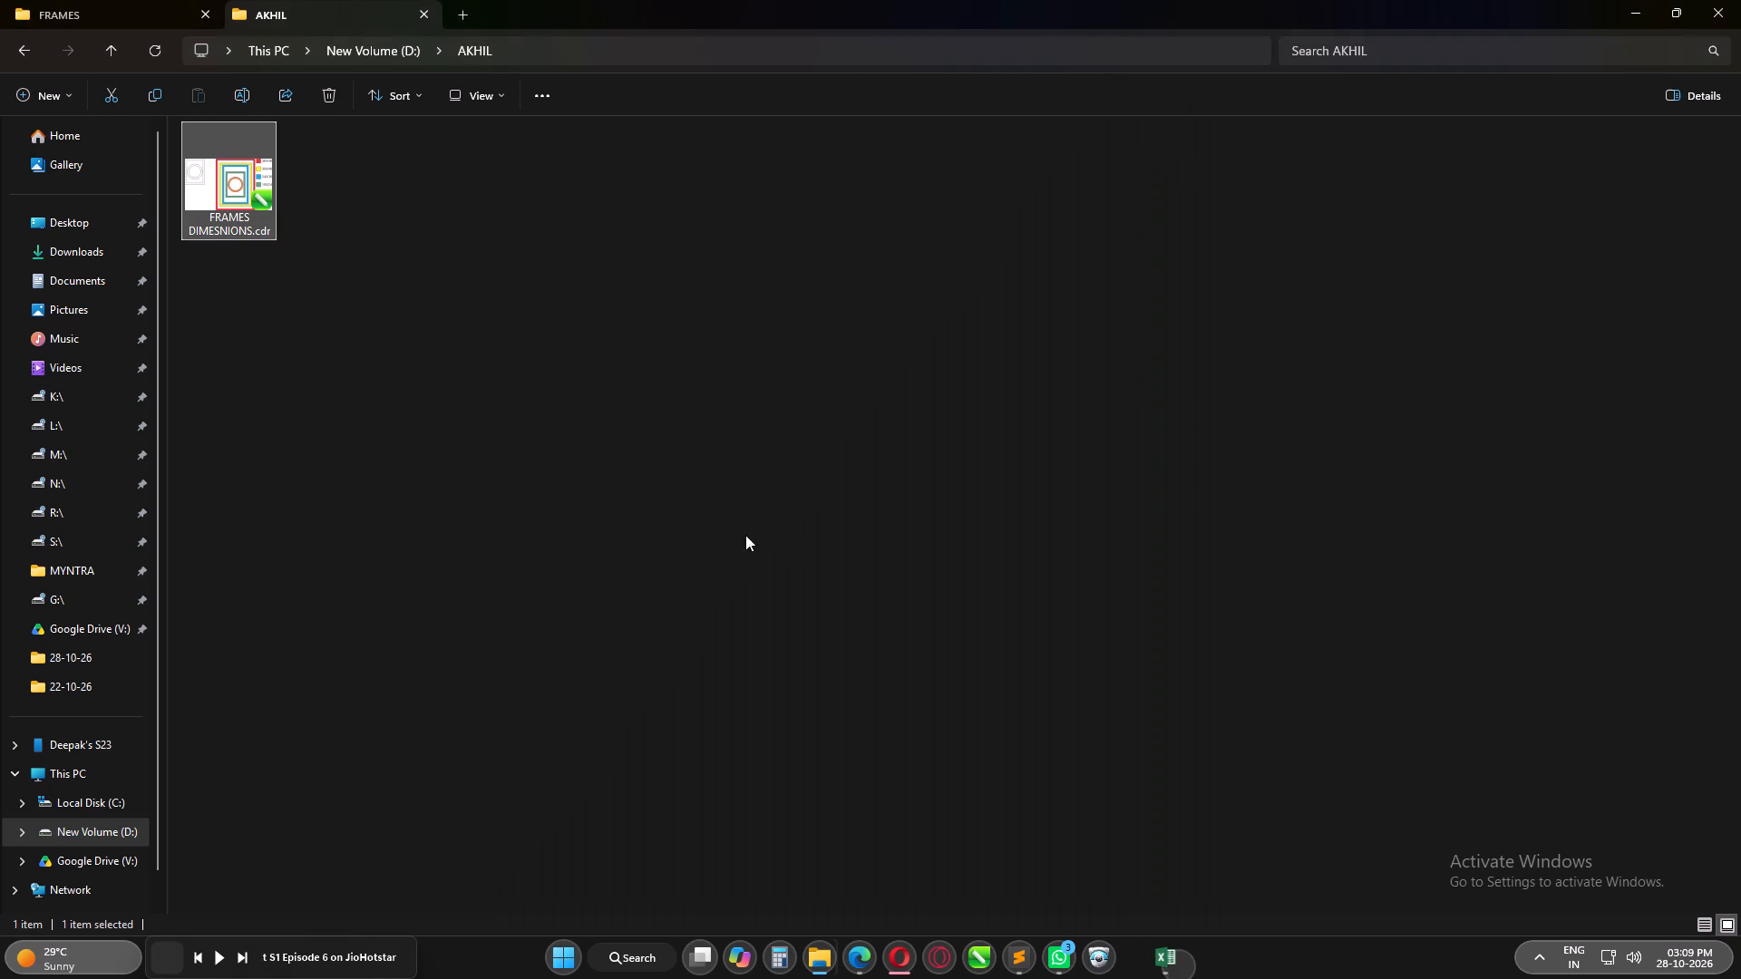
click(1626, 0)
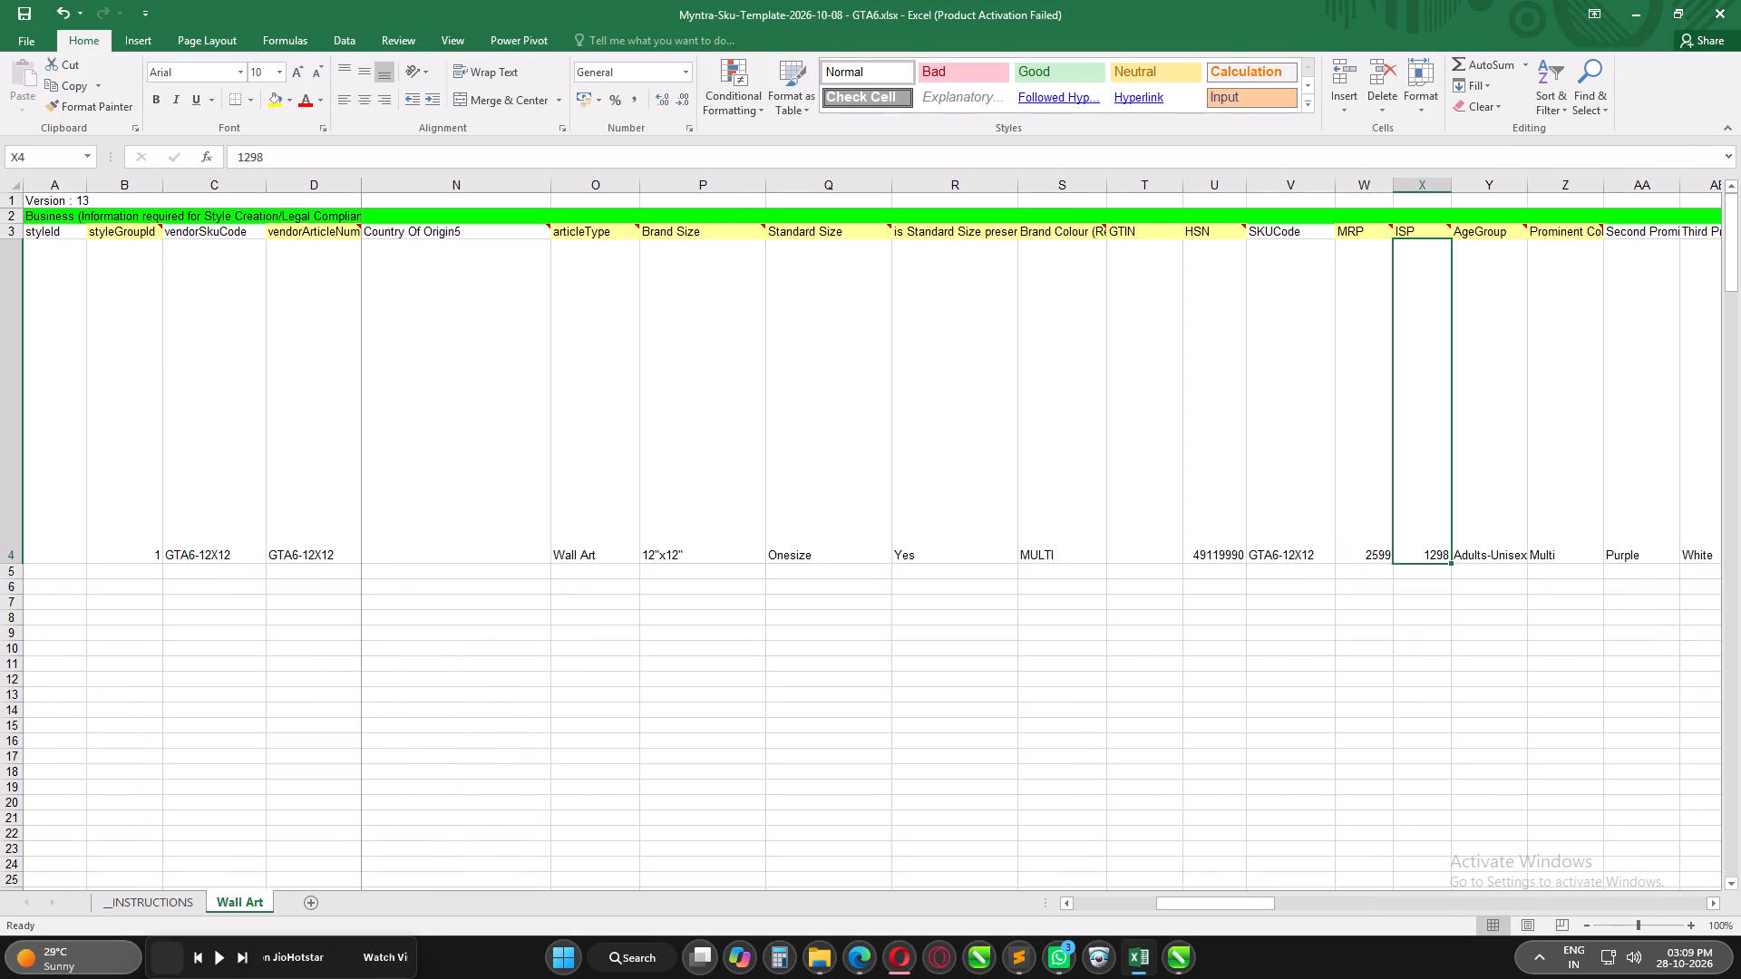
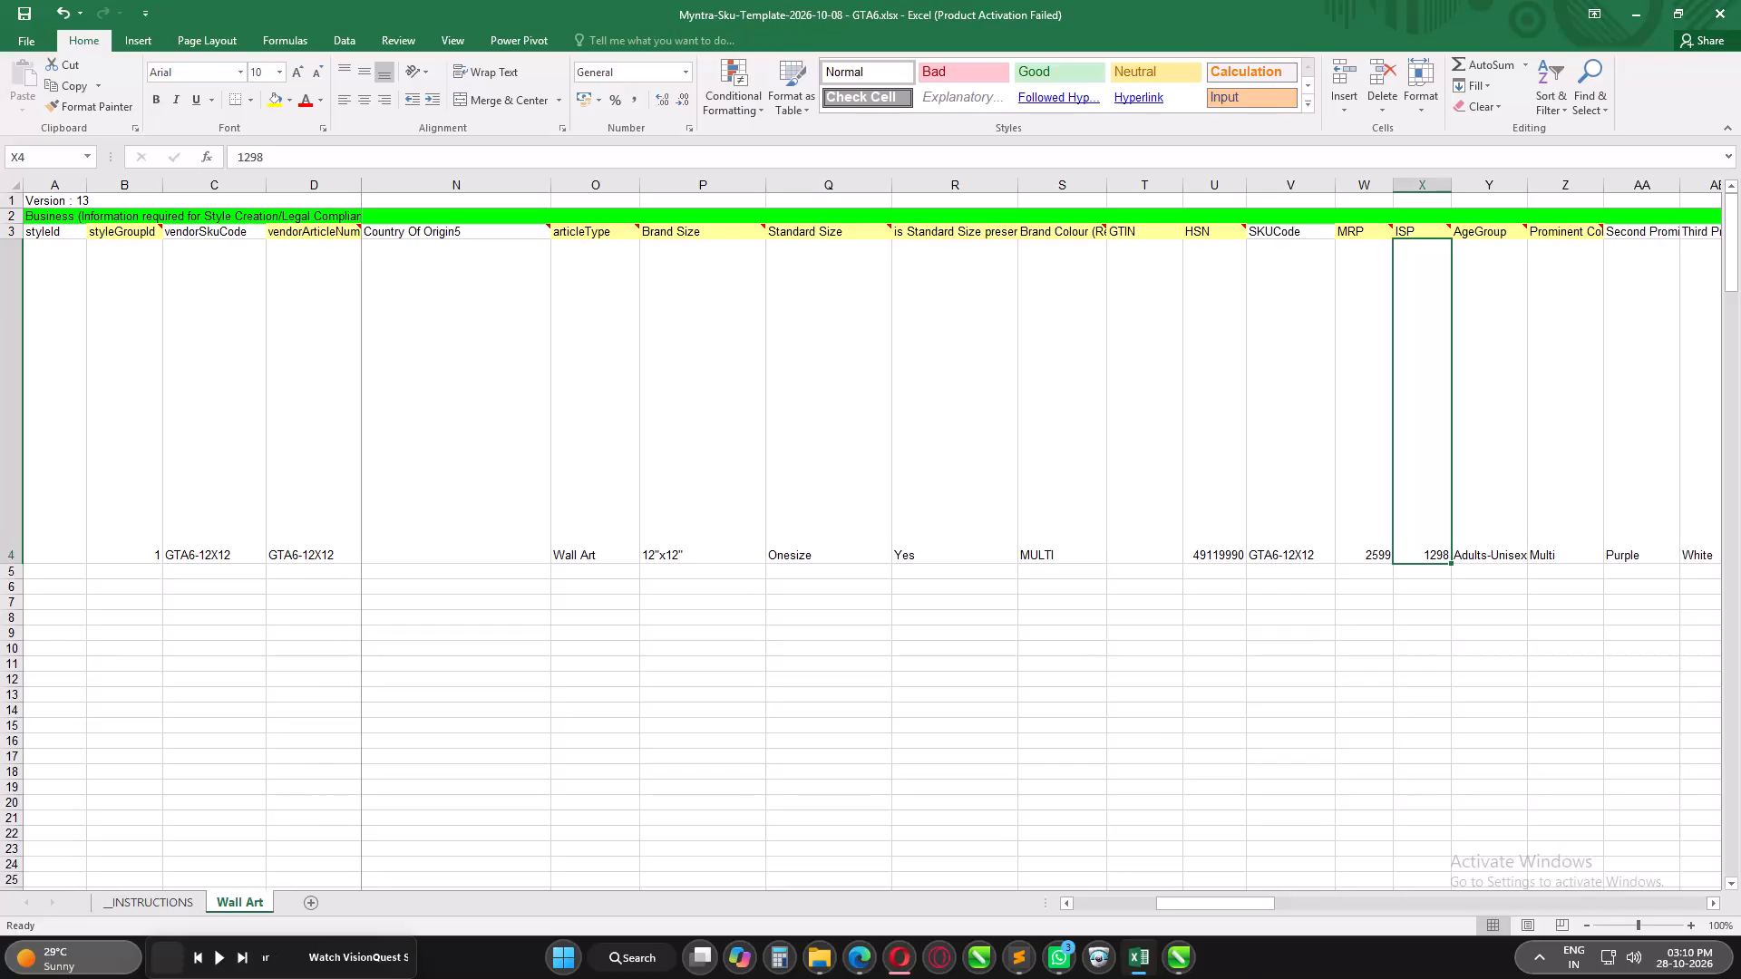
Review the row 4 entries for AgeGroup, Prominent Colour and Second Prominent Colour.
click(1508, 511)
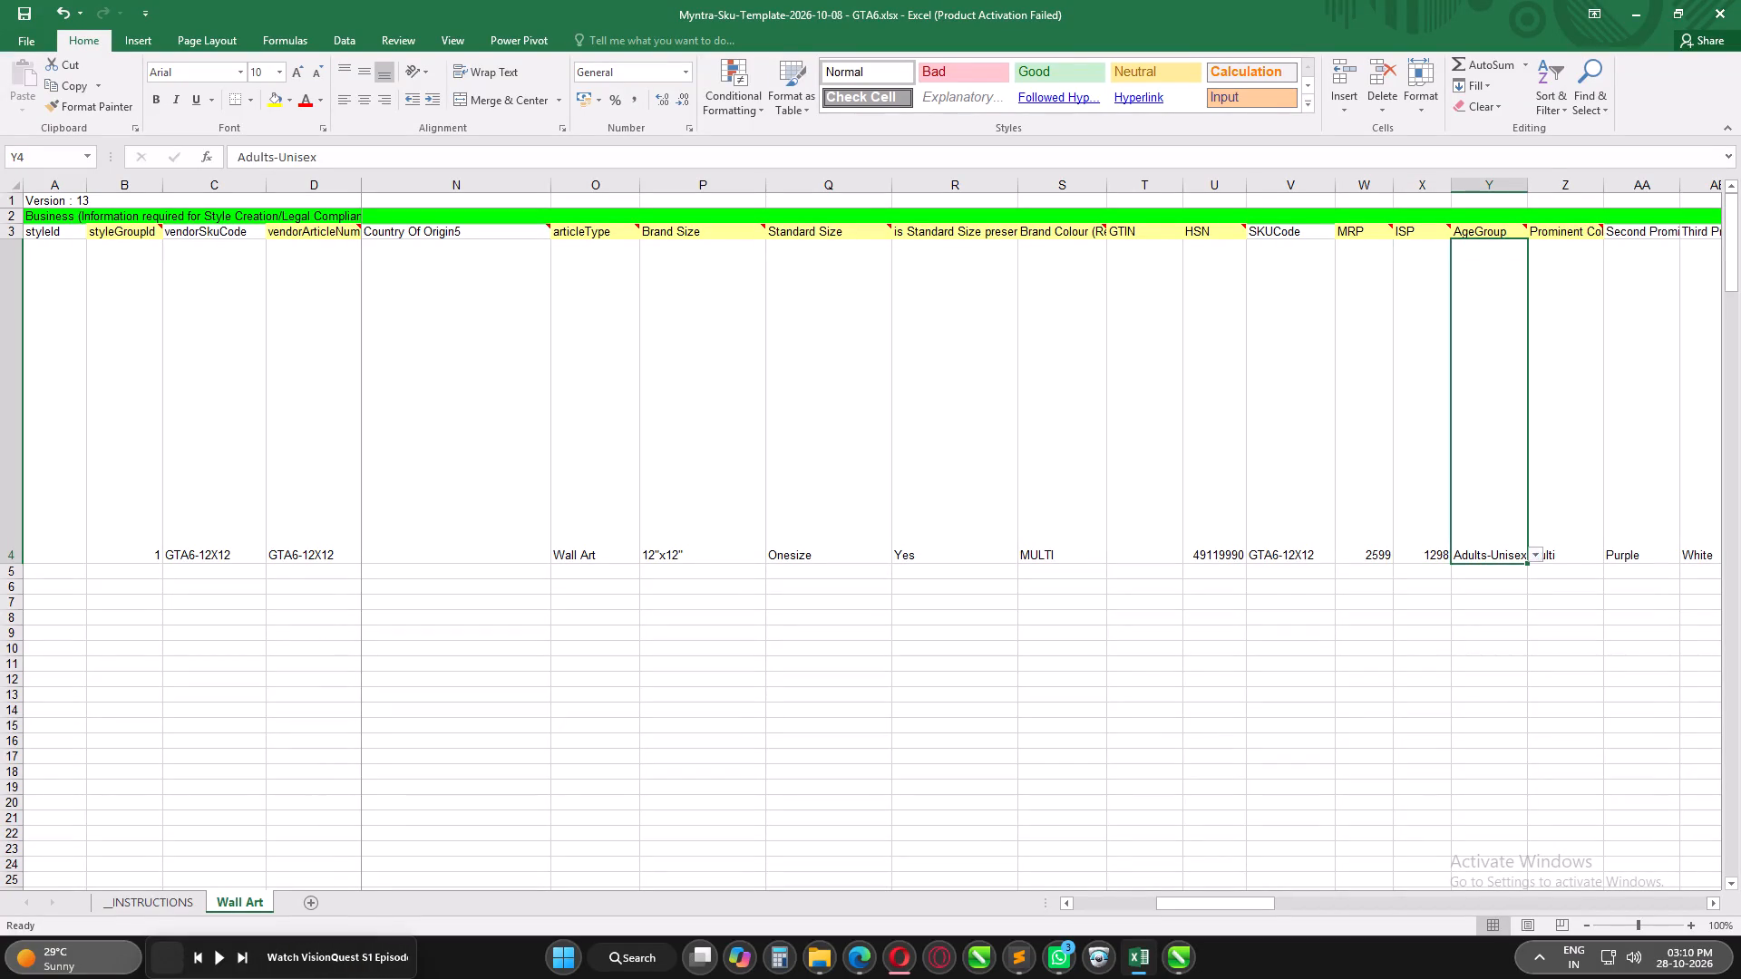
click(1559, 511)
click(1629, 511)
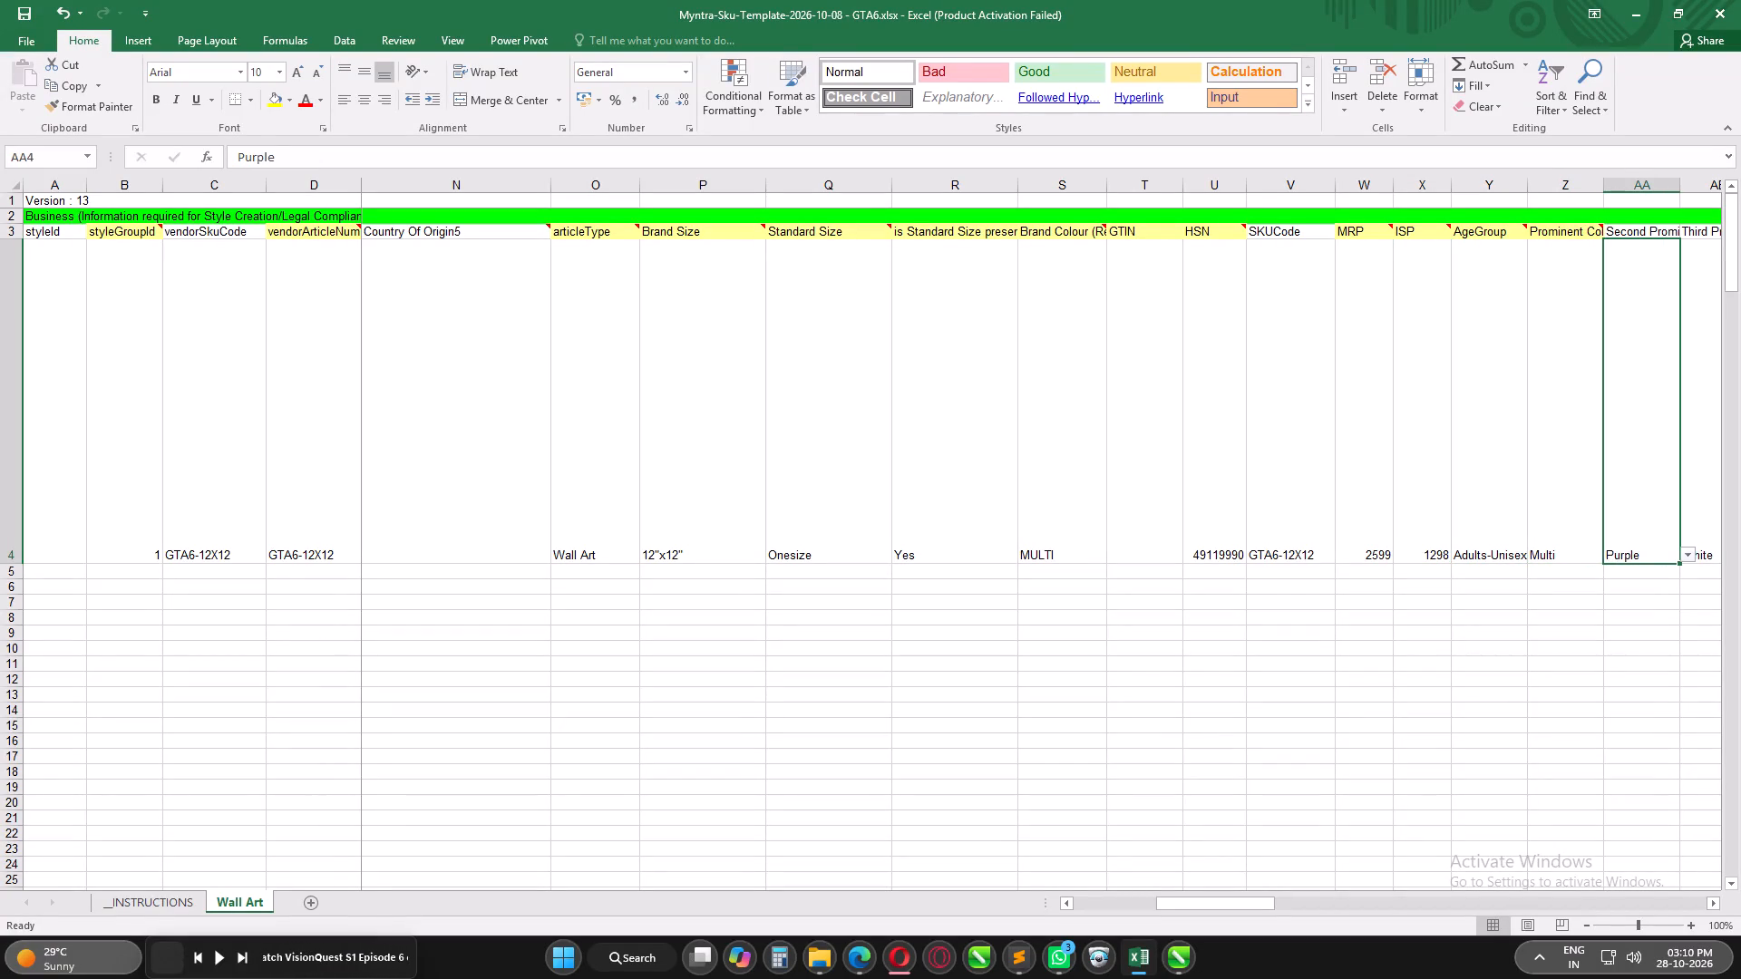
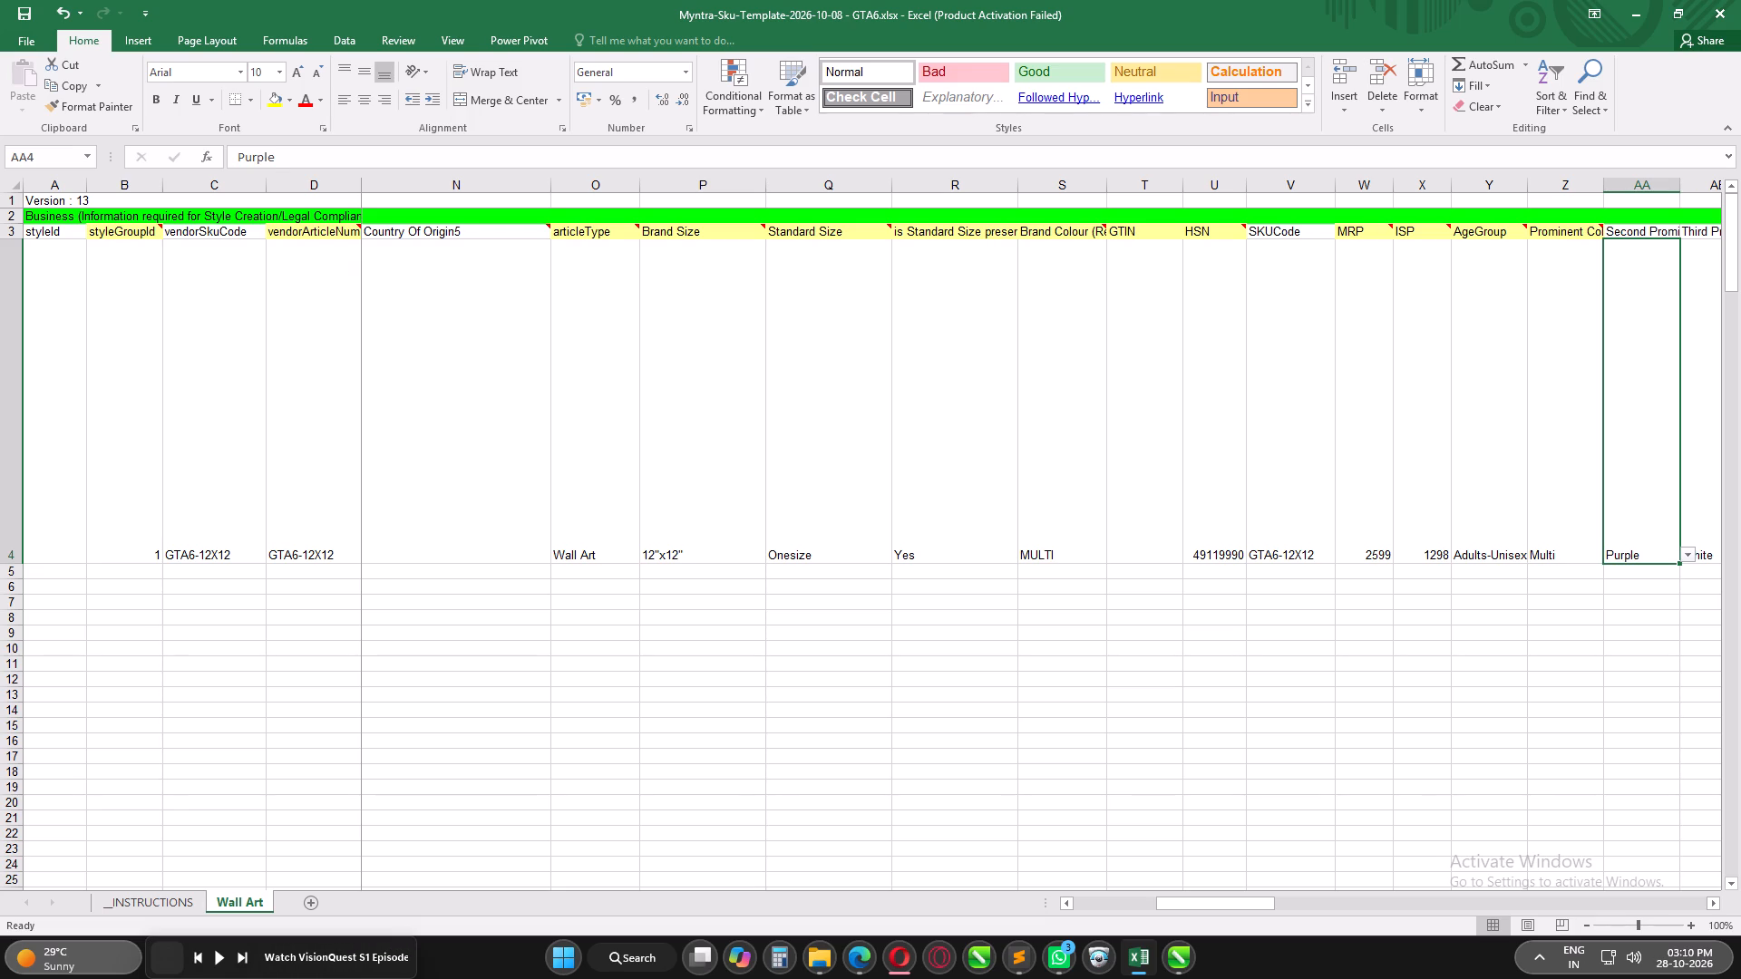
Review the row 4 entries for Third Prominent Colour and FashionType.
key(Right)
key(Right)
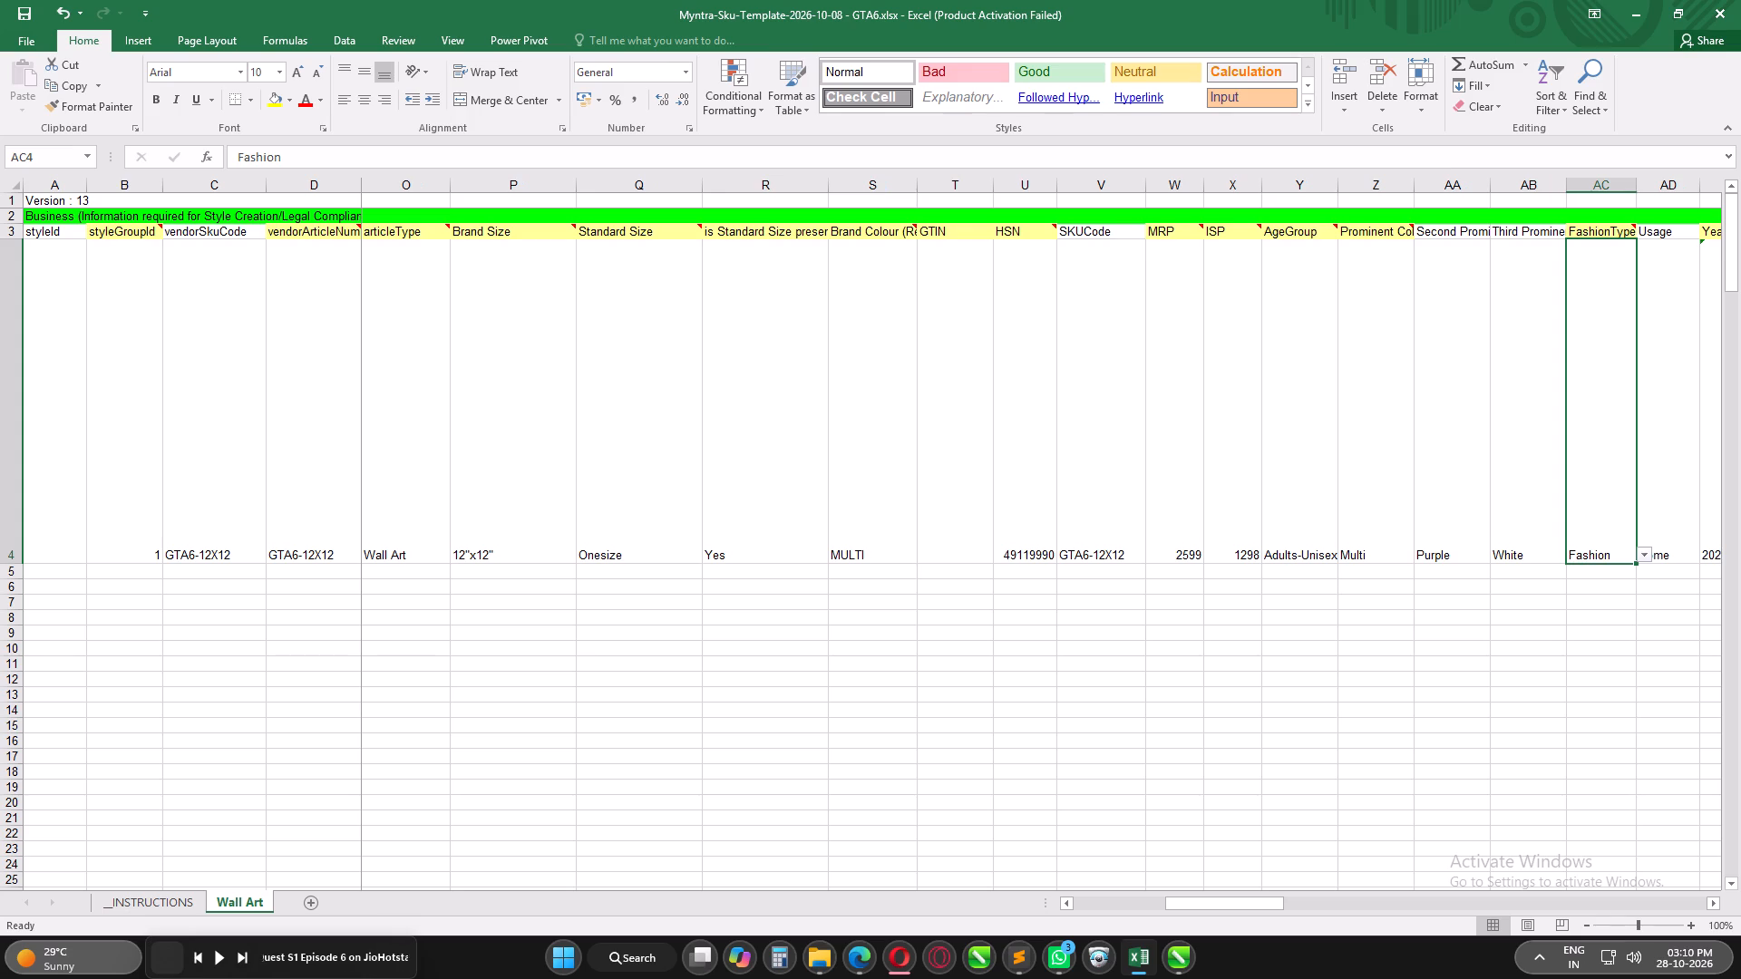
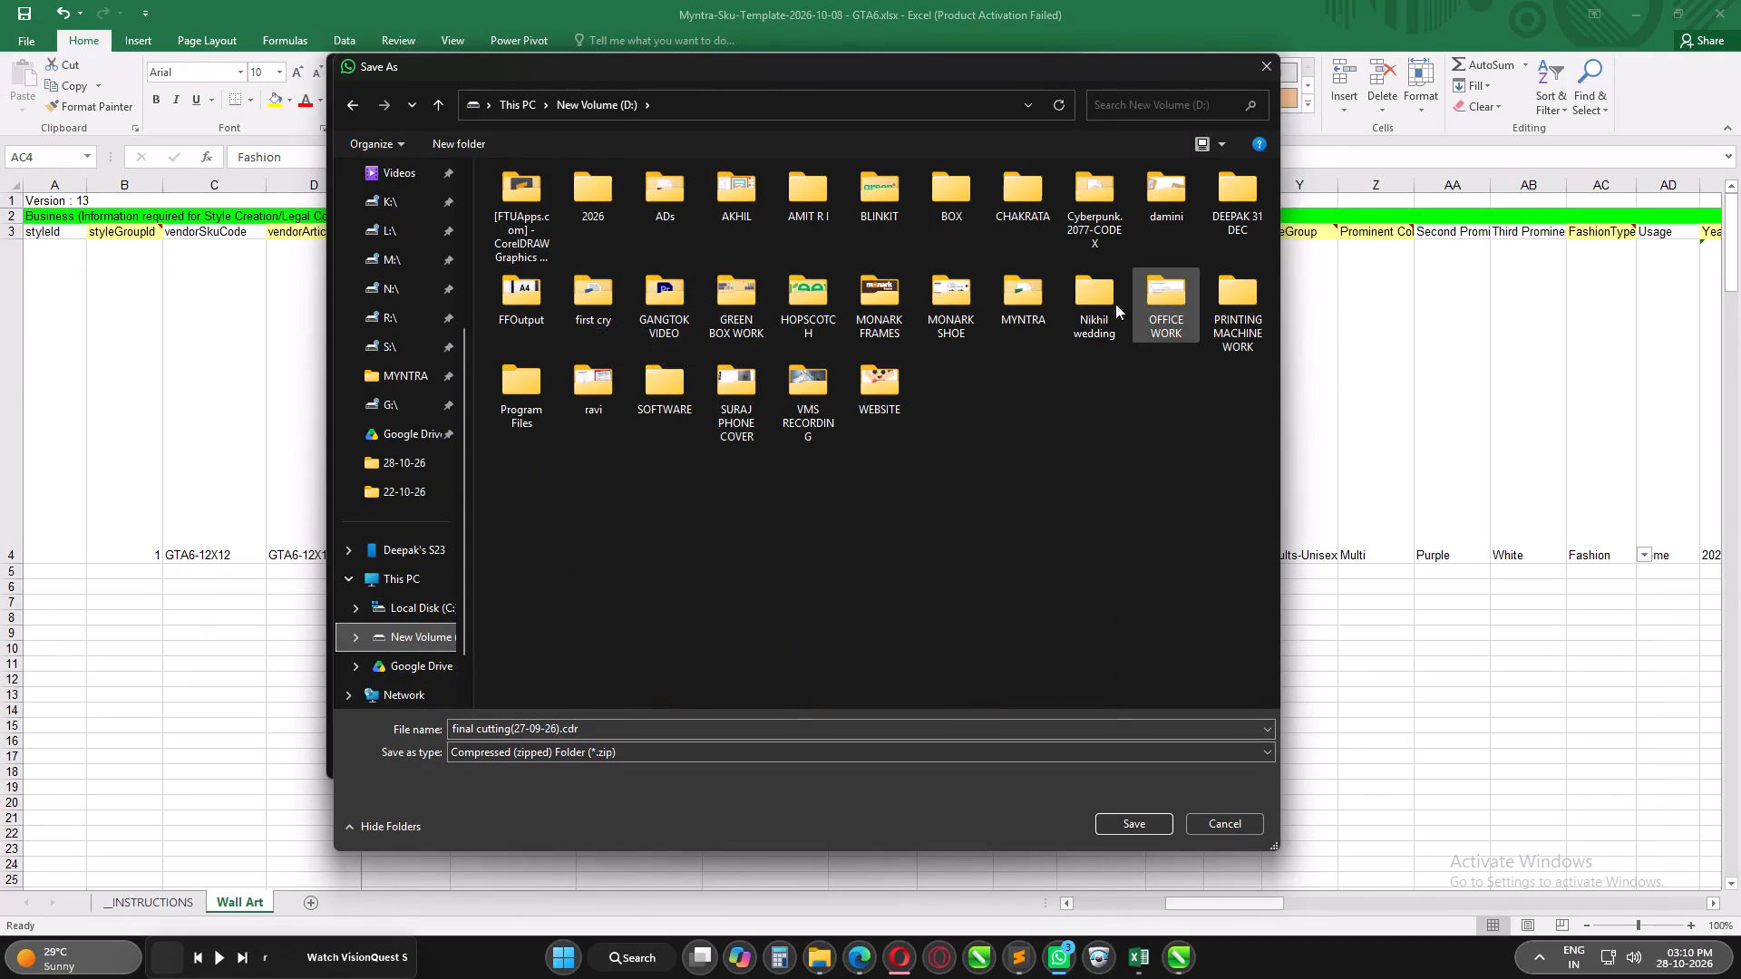
Choose the MONARK FRAMES folder on New Volume (D:) as the save location for final cutting(27-09-26).cdr.
double_click(871, 296)
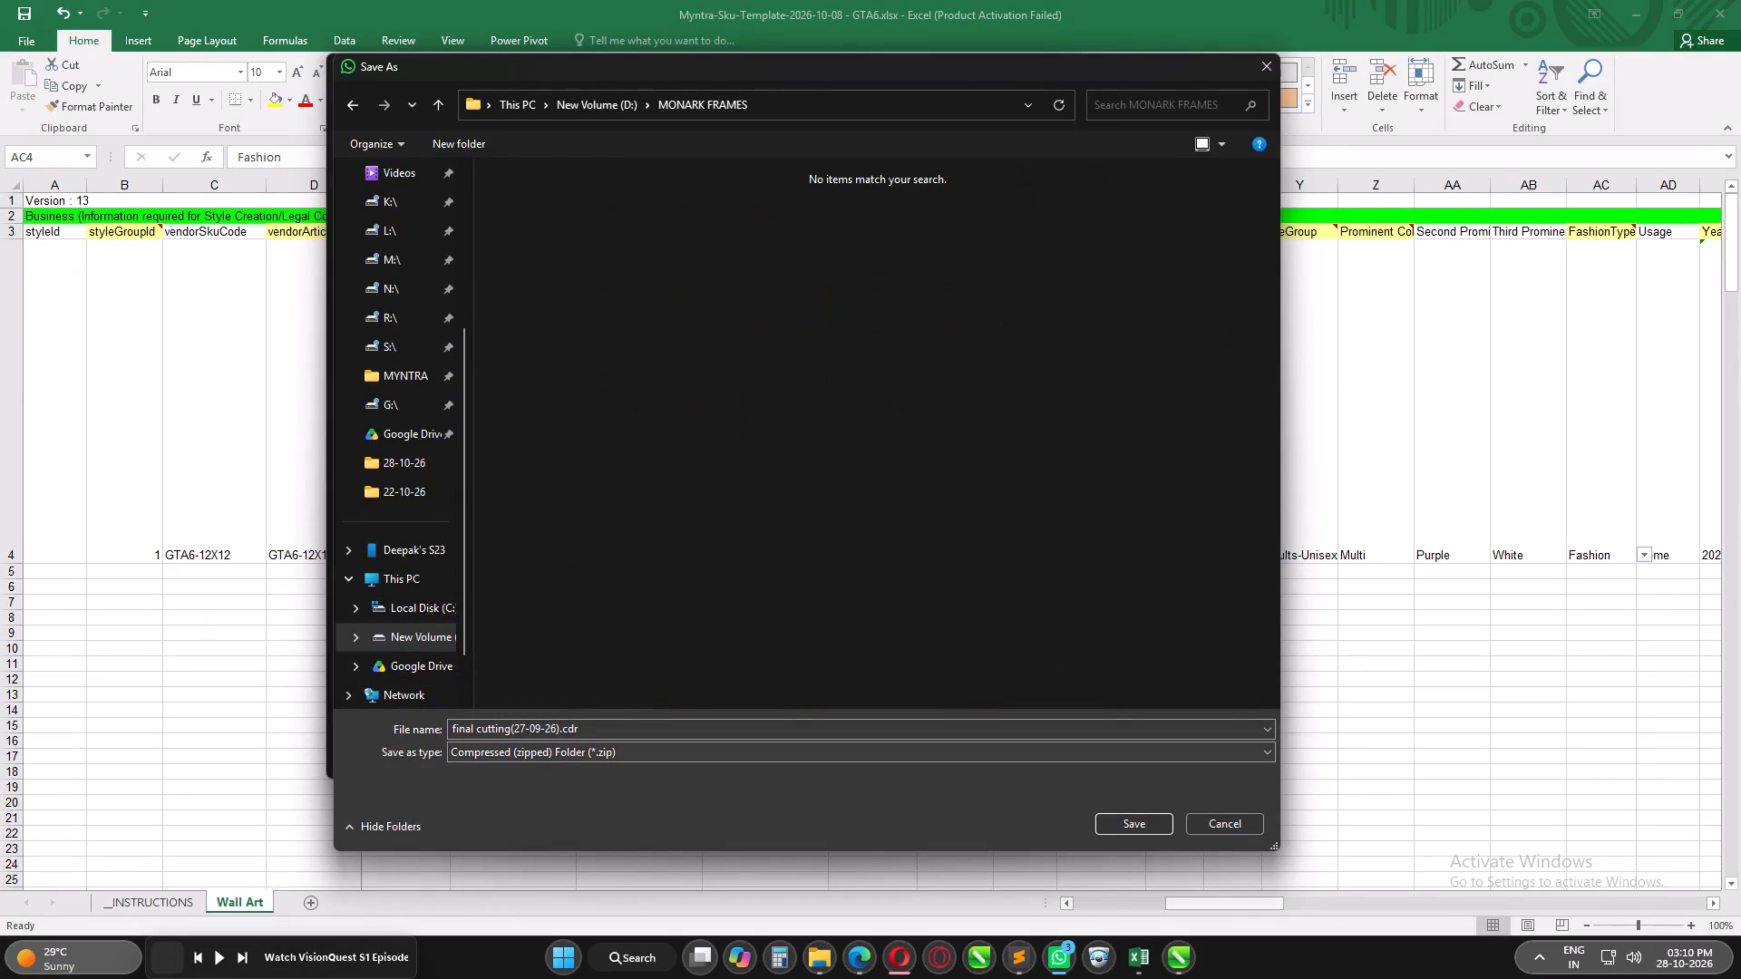
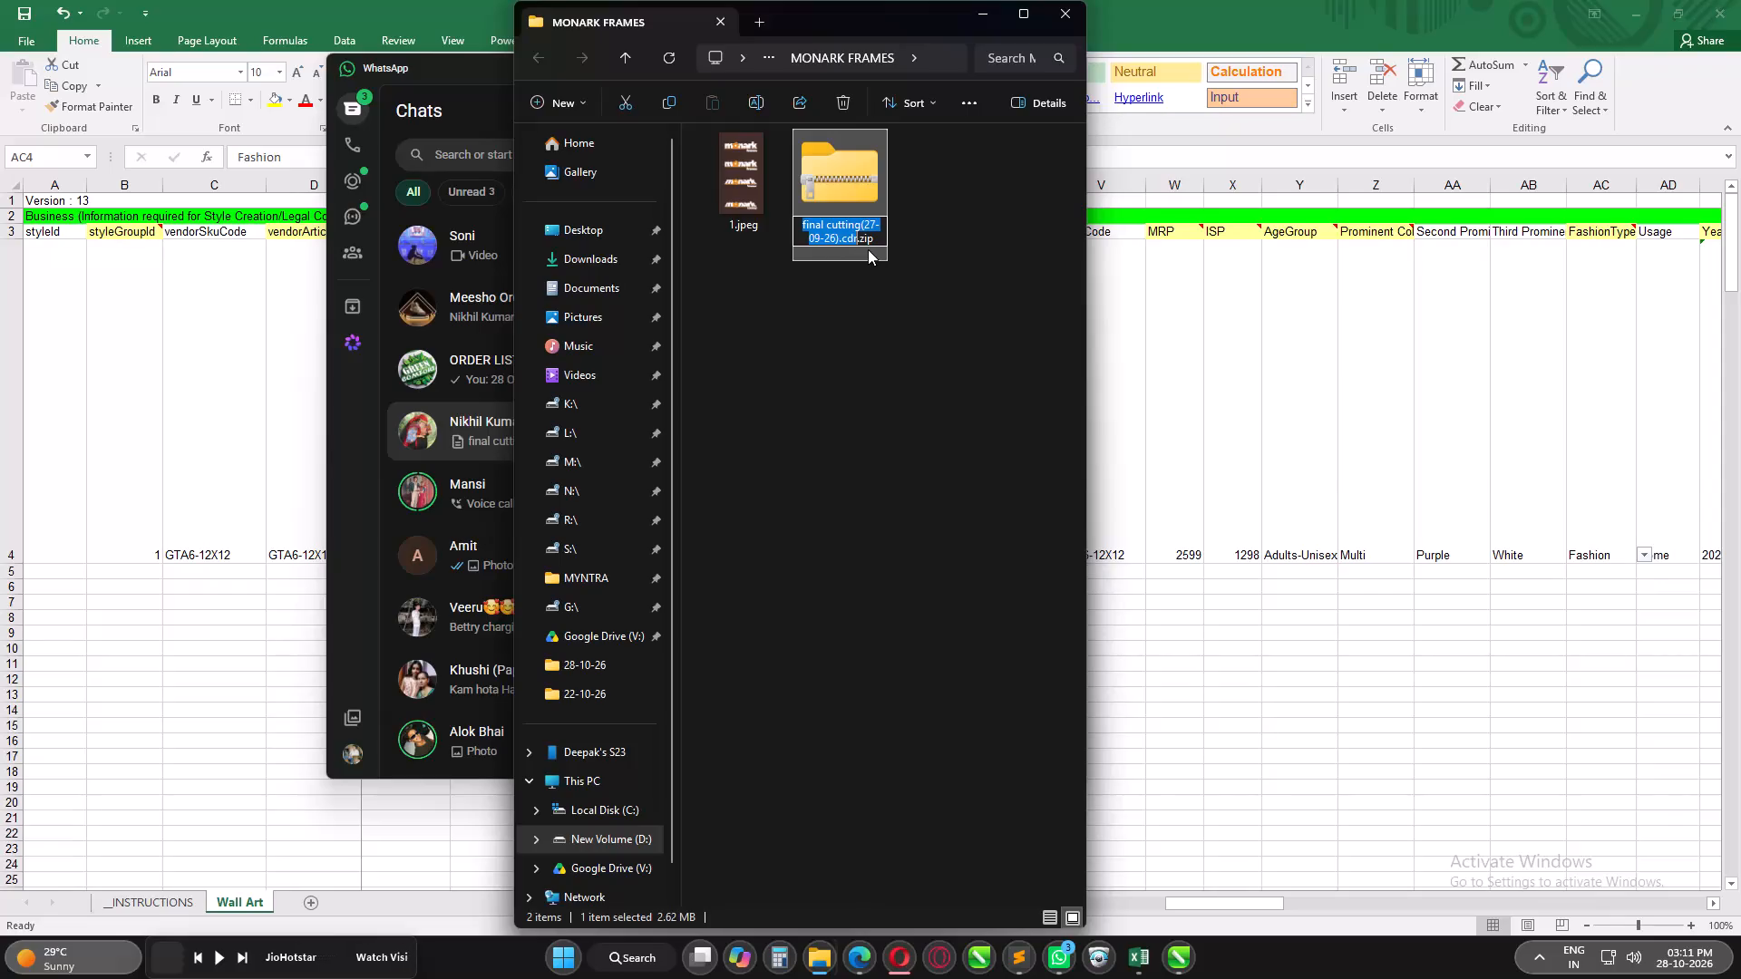
Remove the .zip extension from the downloaded cutting file so its name is final cutting(27-09-26).cdr.
click(874, 237)
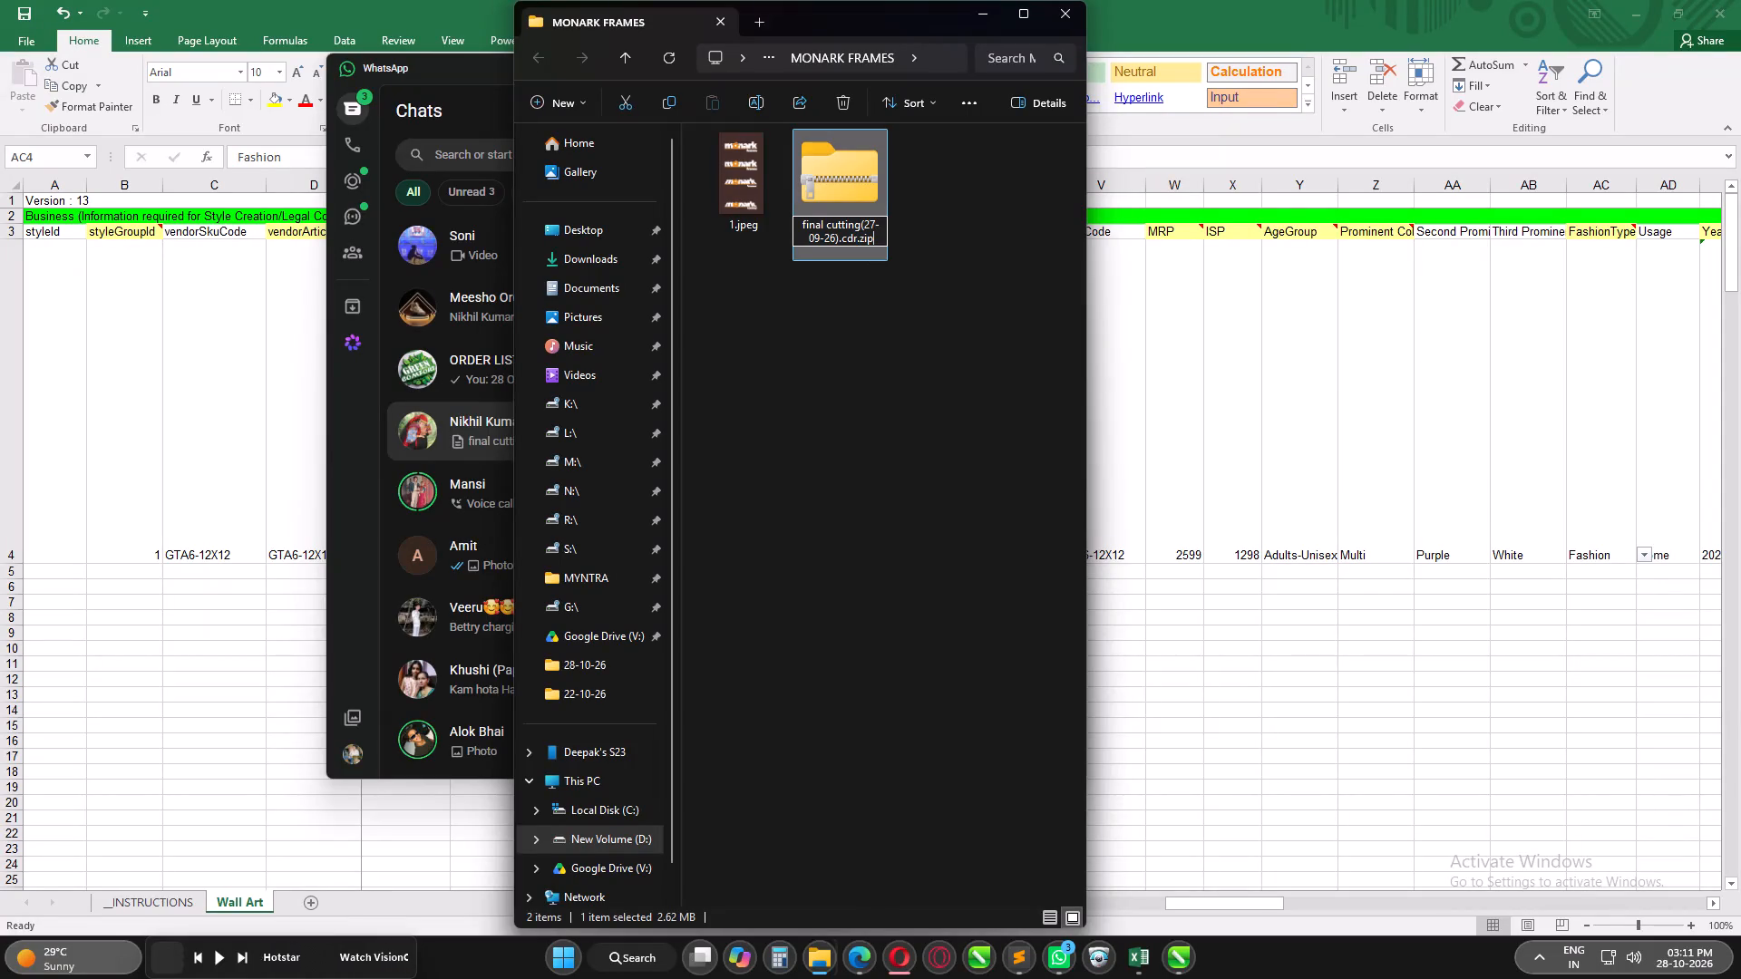
key(BackSpace)
key(BackSpace)
key(BackSpace)
key(BackSpace)
key(Return)
key(Return)
Open the renamed cutting file in CorelDRAW and go through its pages to the squares and a4 page.
key(Return)
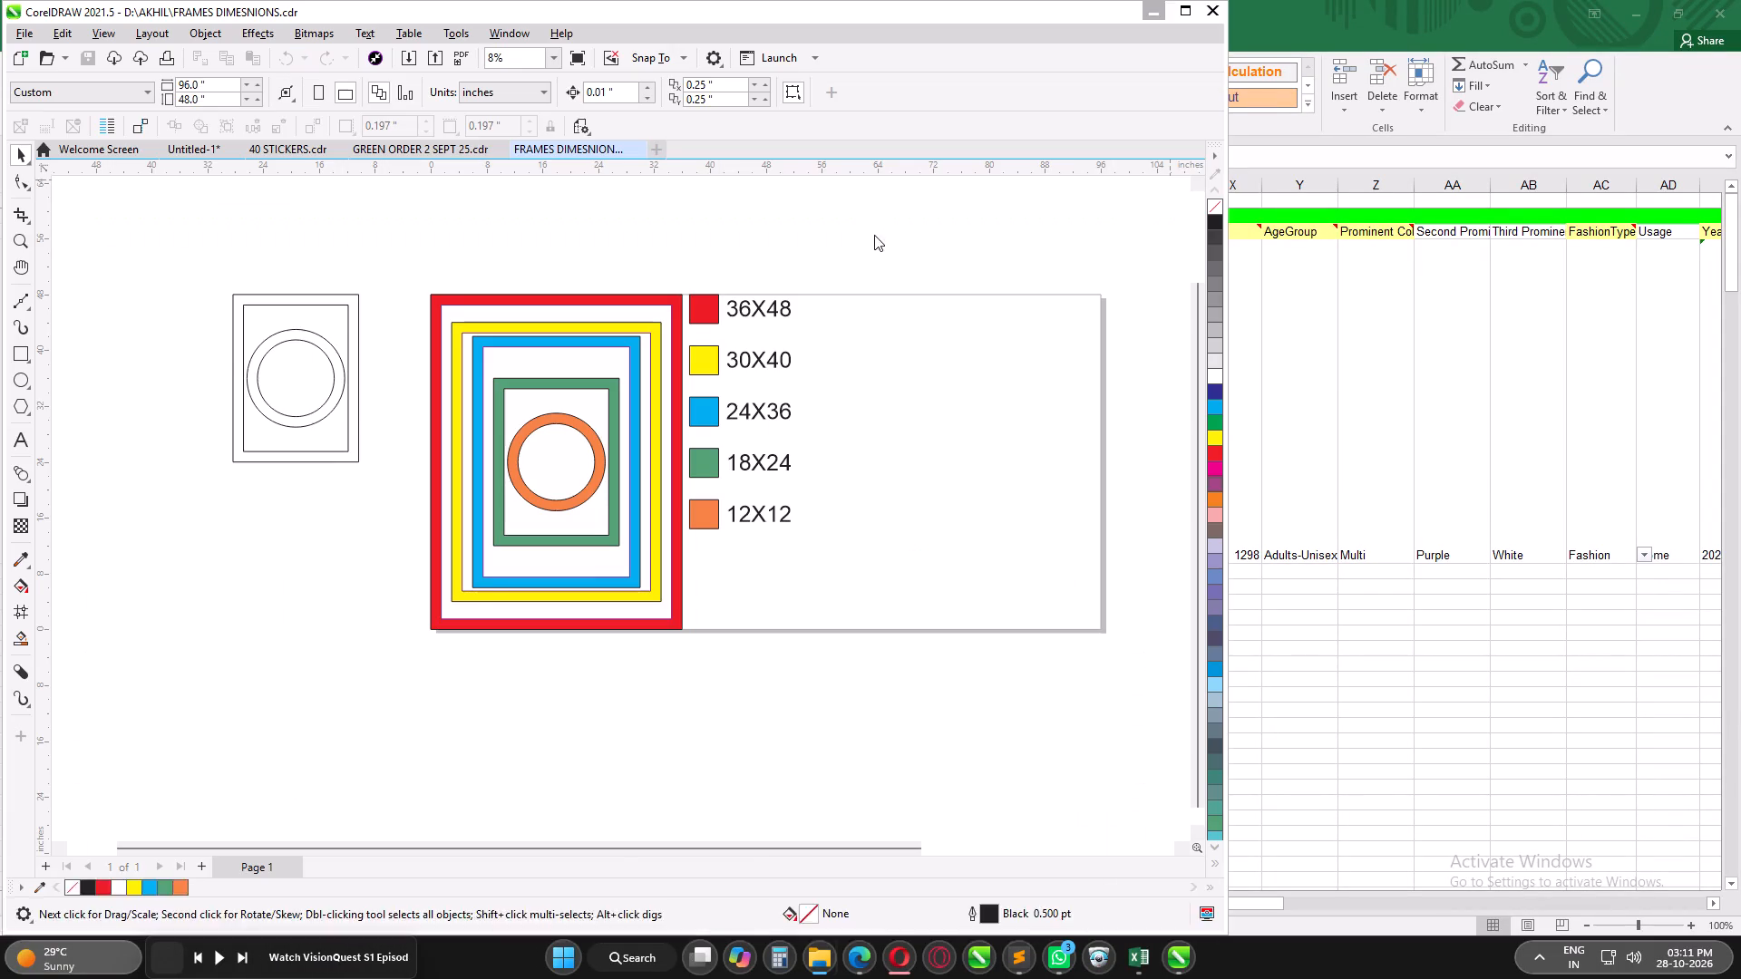
scroll(495, 674, down, 2)
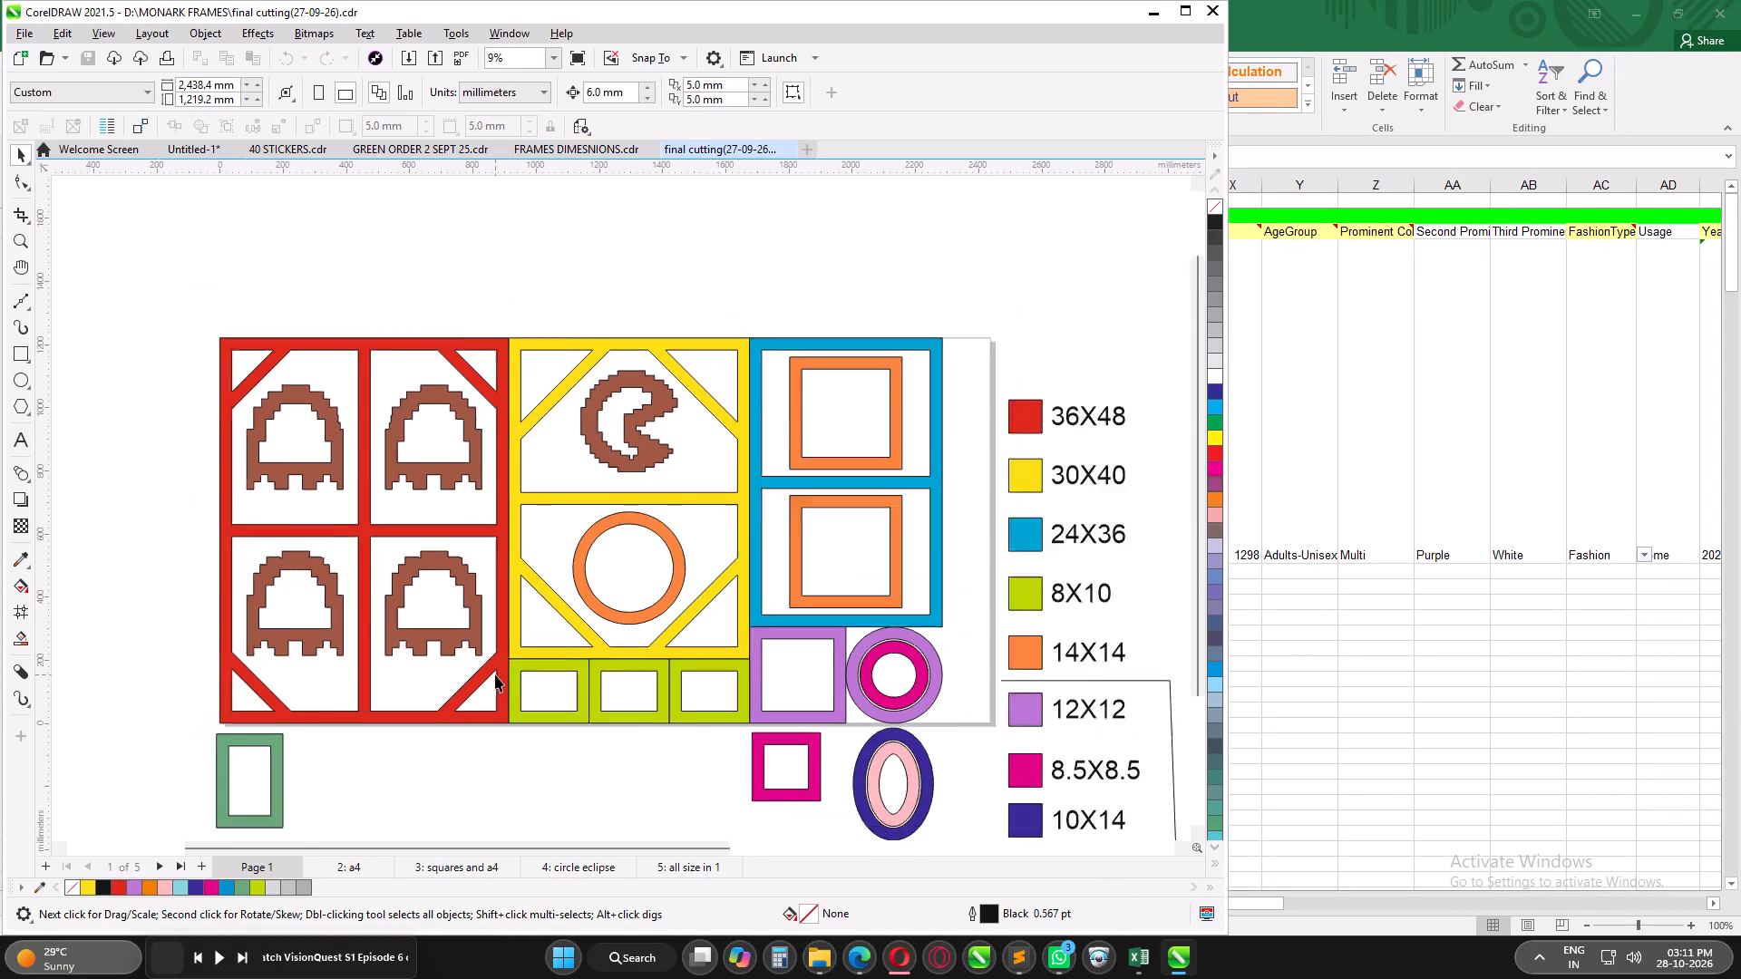
scroll(495, 674, down, 1)
click(360, 863)
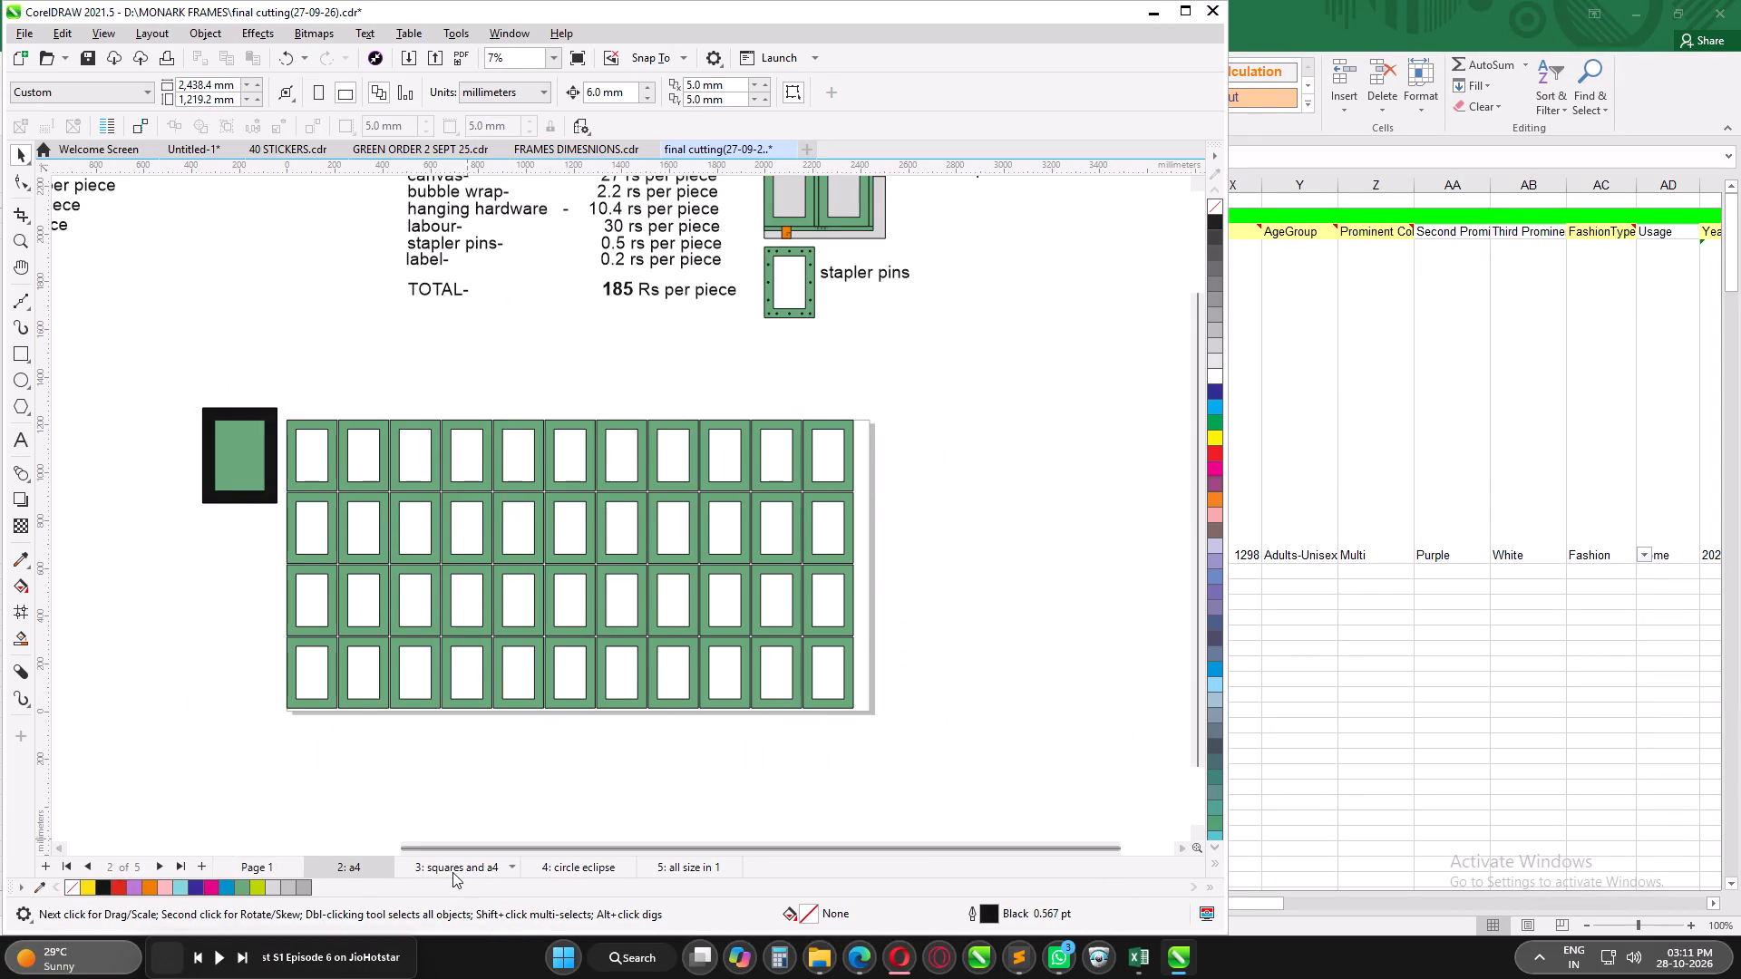
click(452, 872)
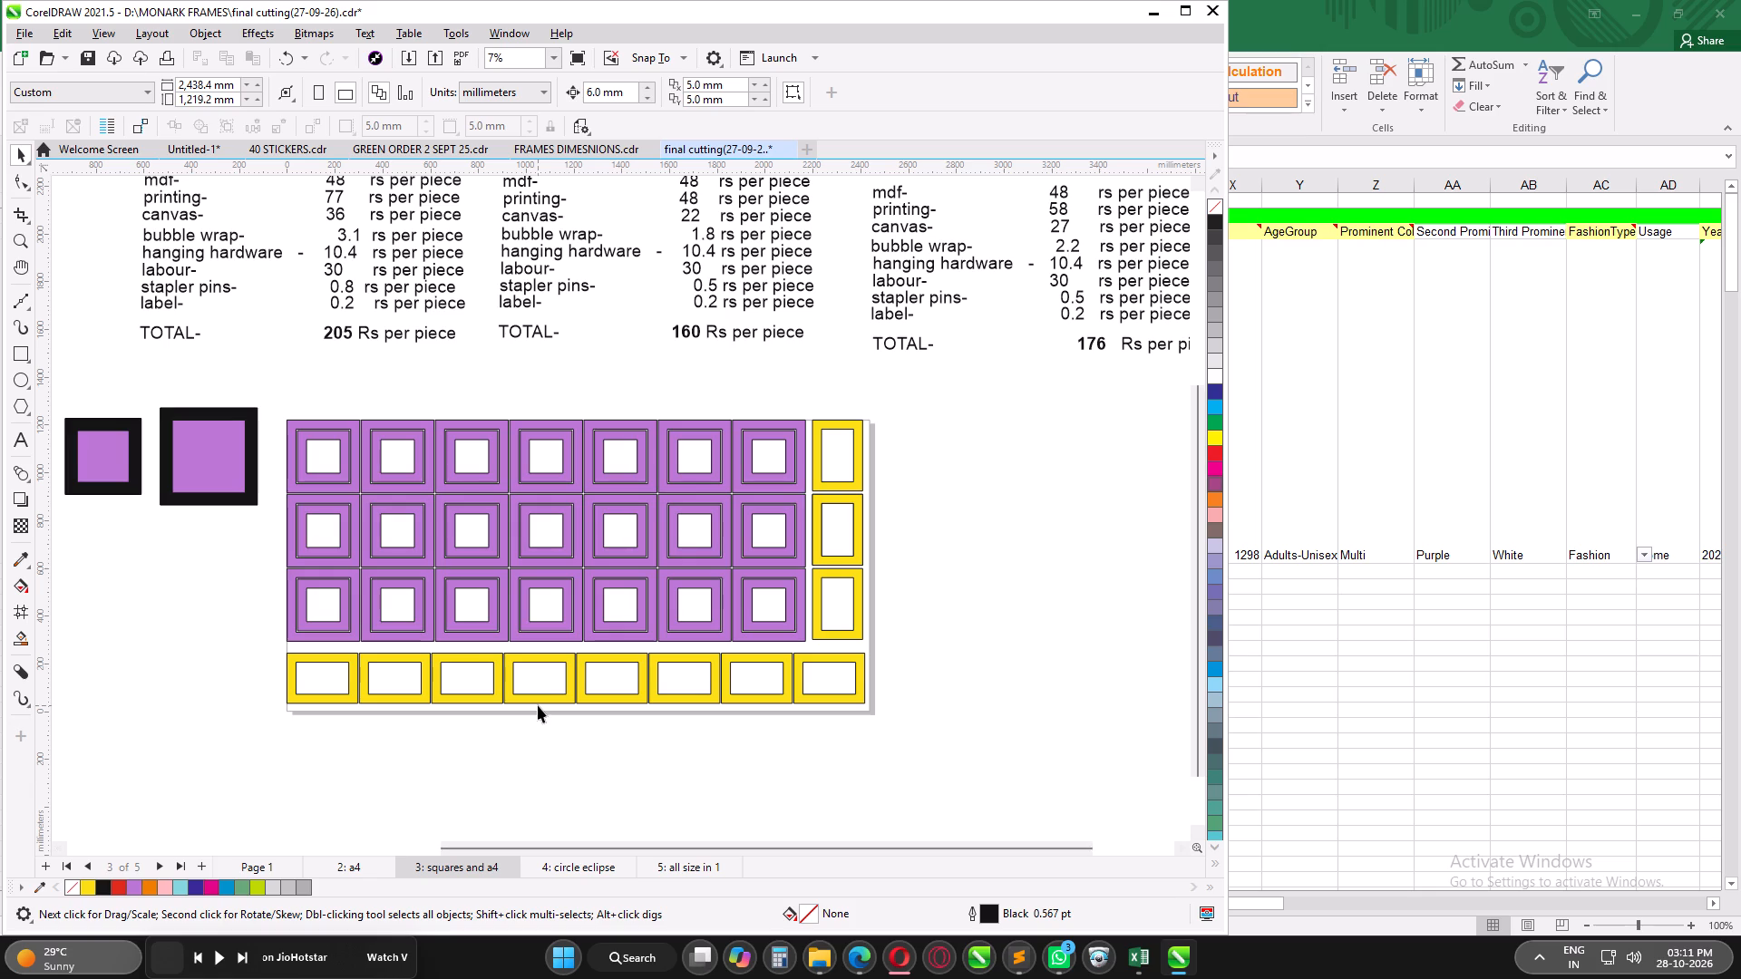
Examine the per-piece cost breakdown for the 12X12 size beside the other frame sizes, and minimise the drawing.
scroll(646, 674, down, 3)
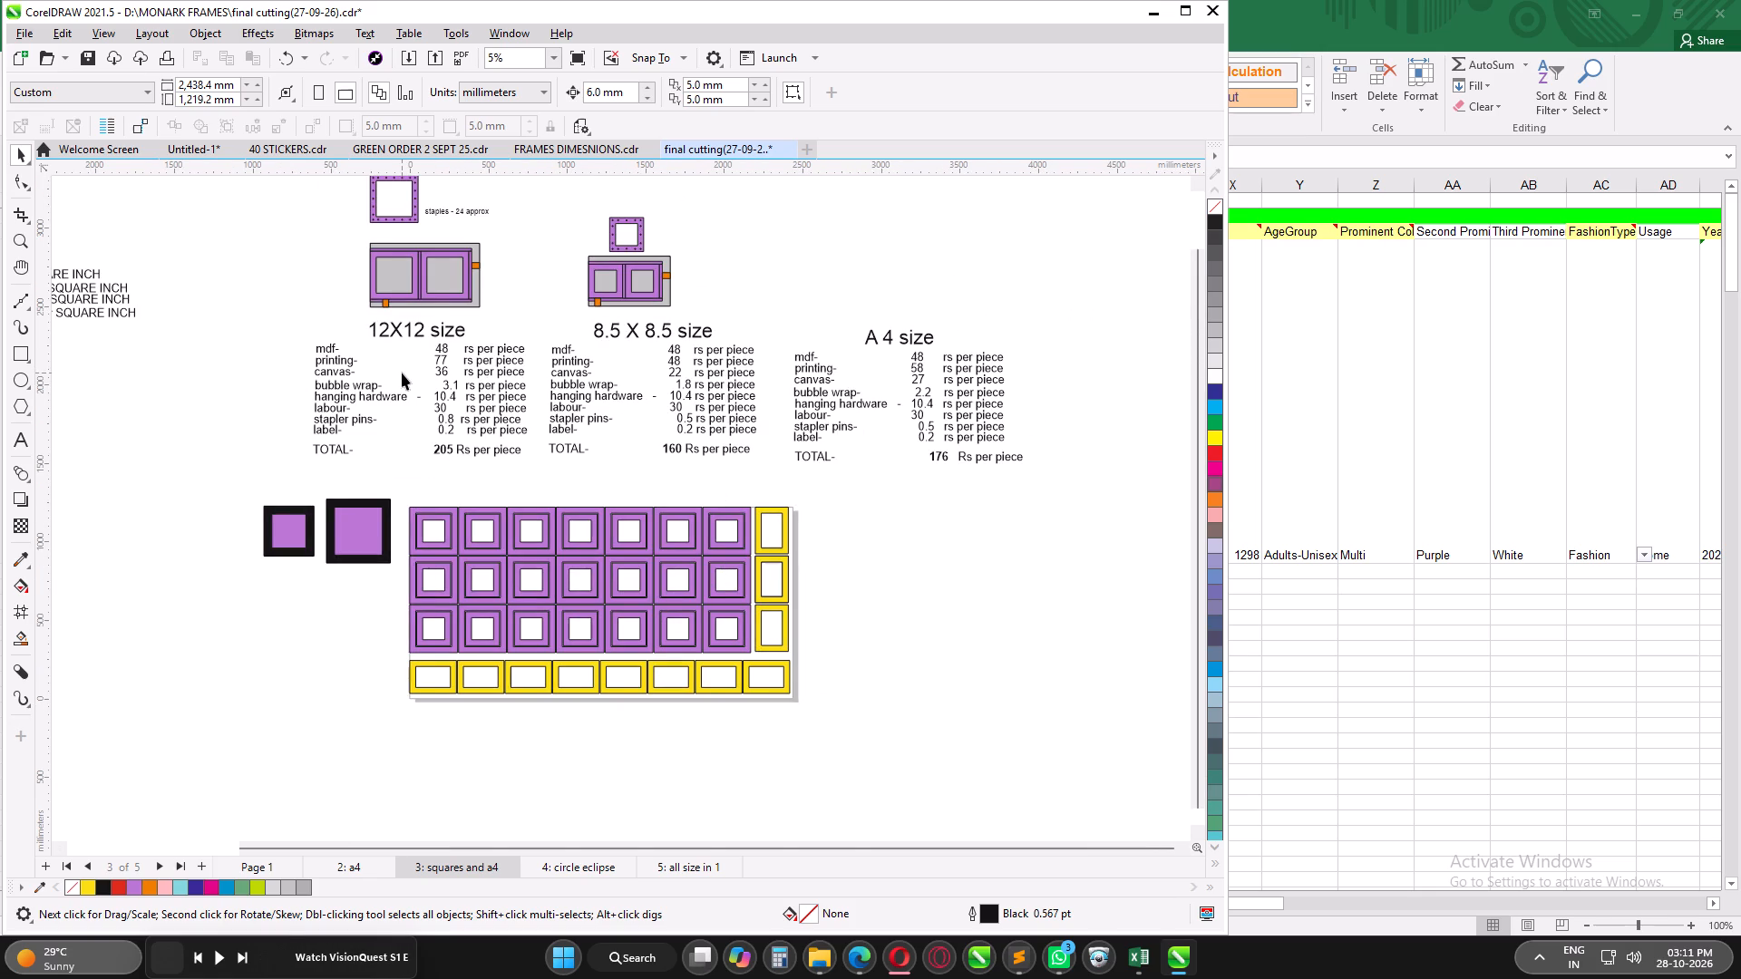
scroll(402, 373, up, 3)
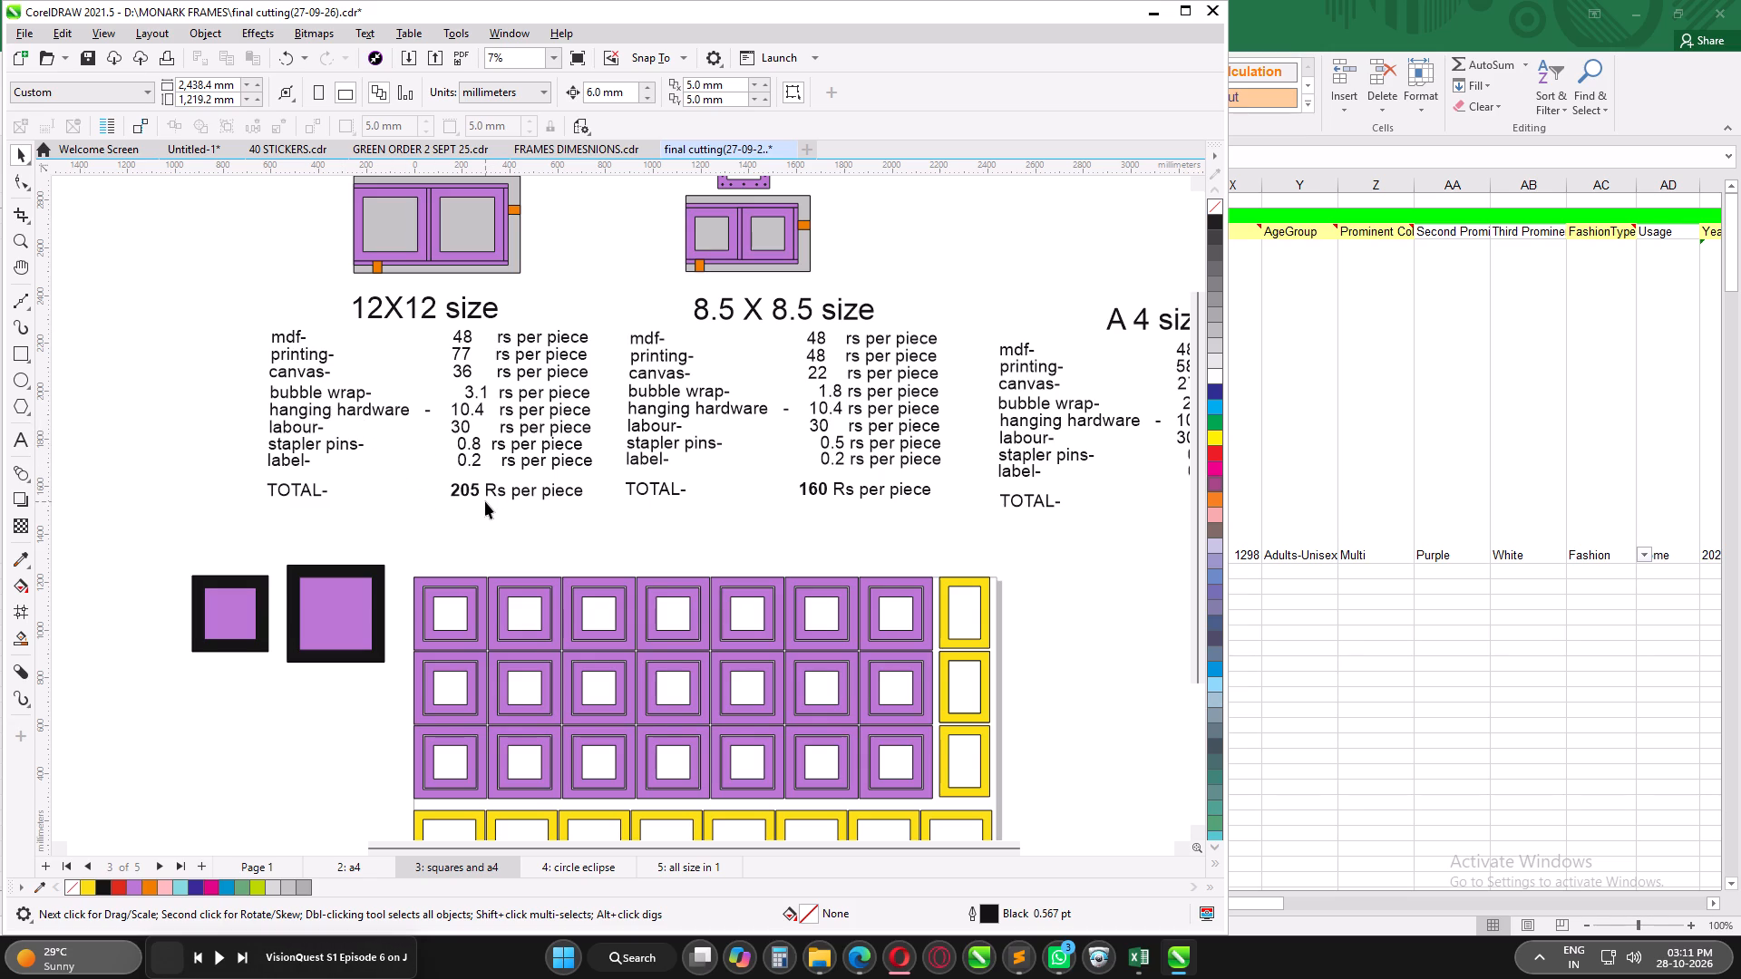
scroll(485, 501, down, 5)
scroll(485, 501, up, 6)
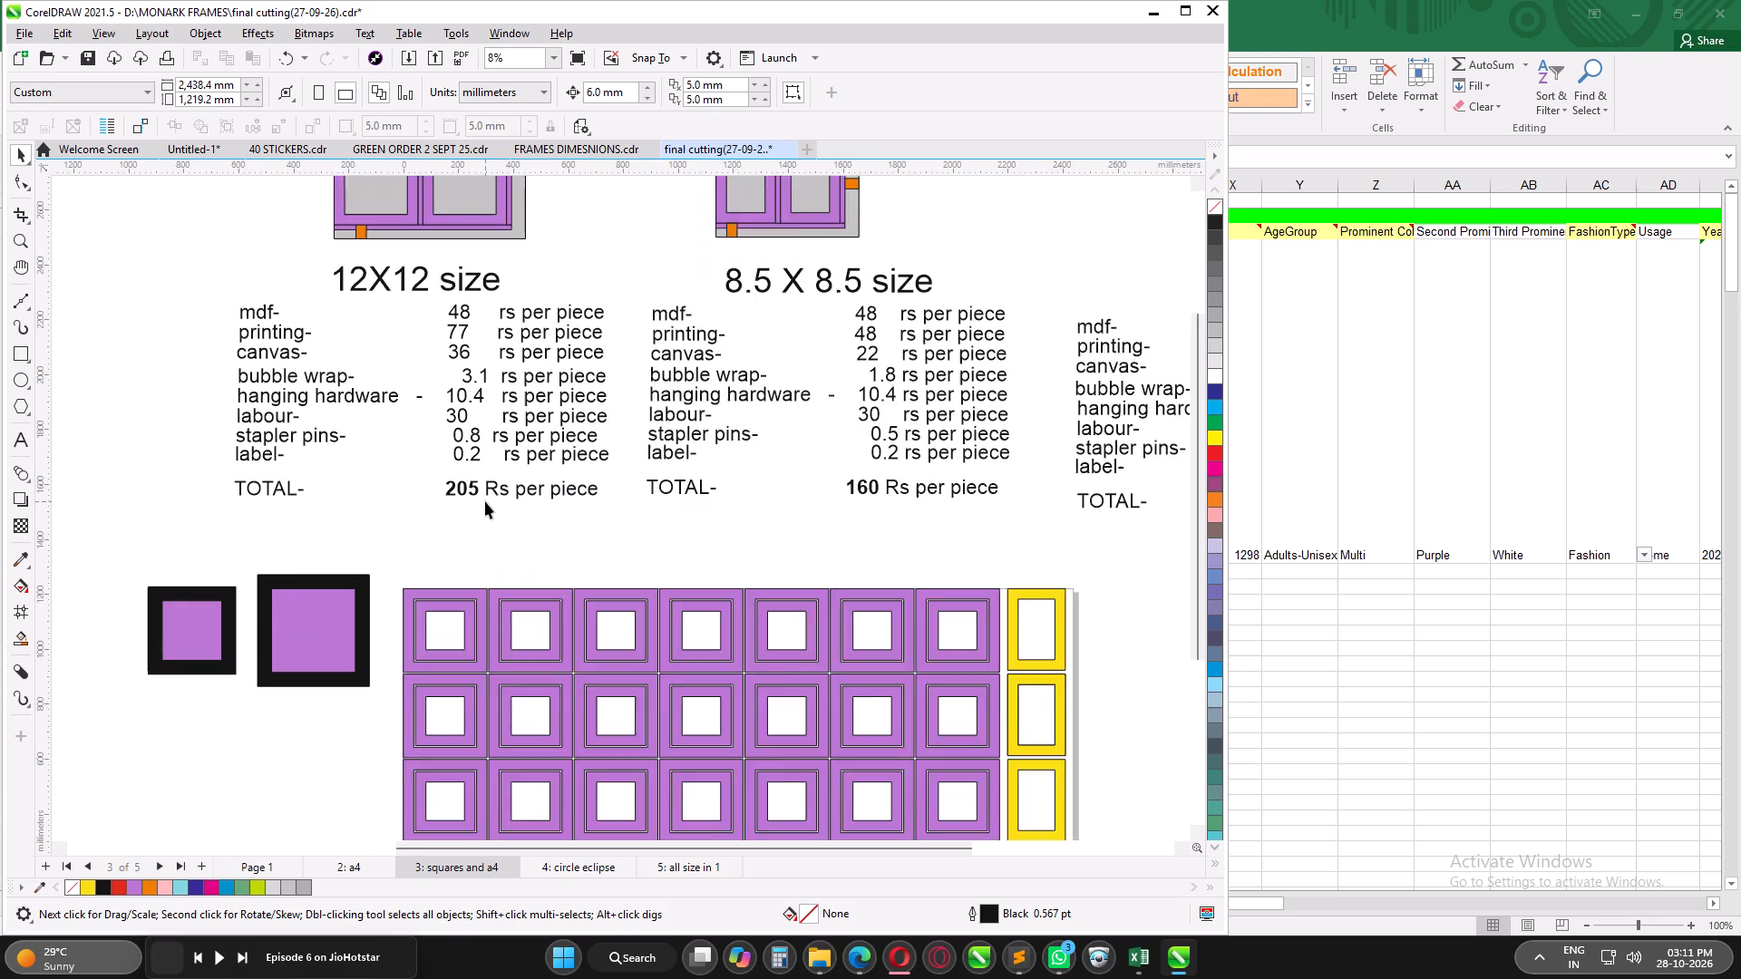
scroll(485, 501, up, 1)
scroll(485, 499, down, 8)
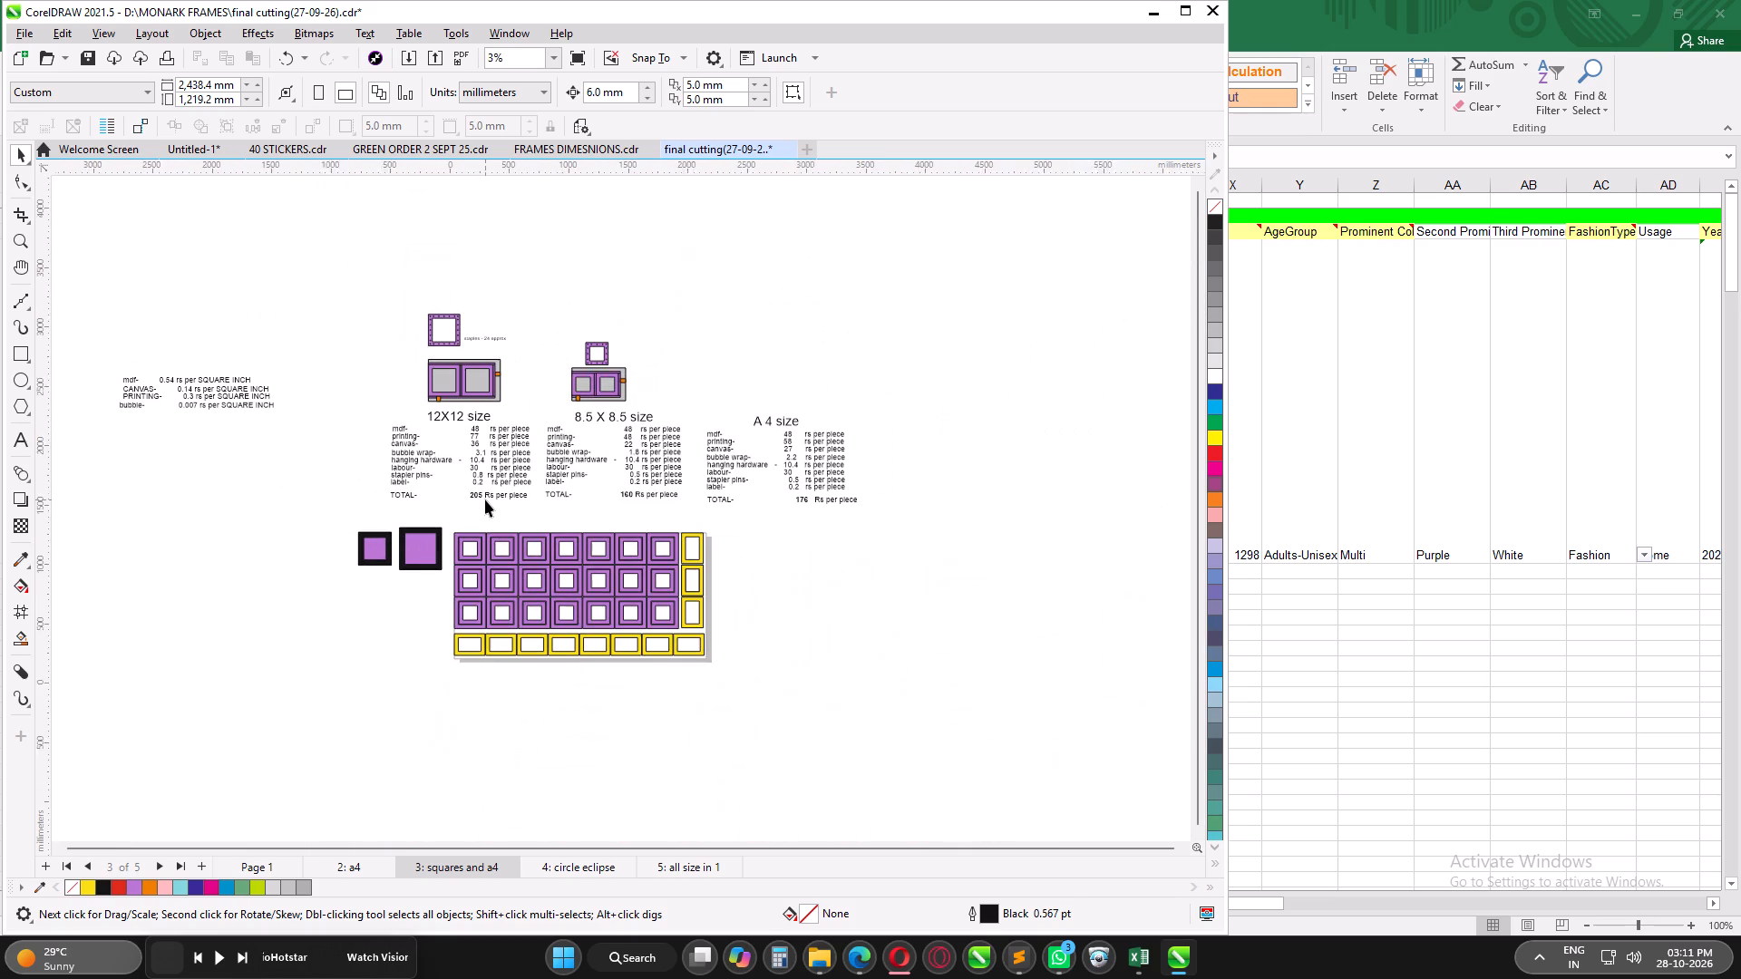
scroll(485, 499, up, 5)
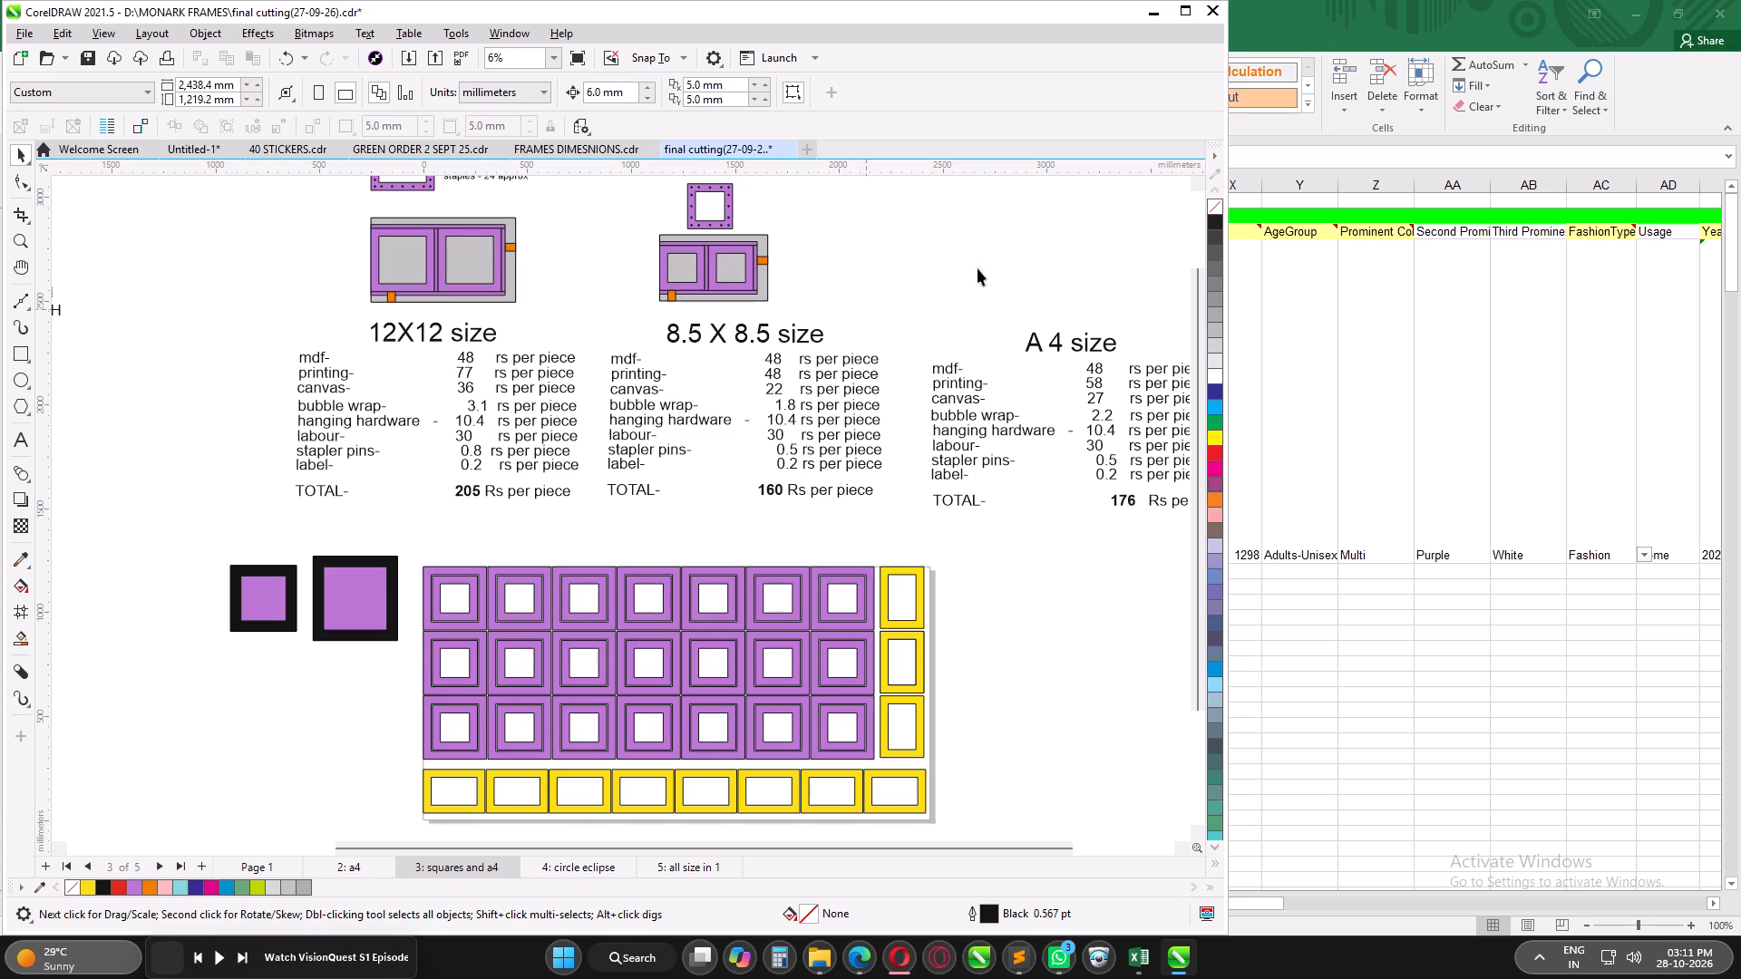
click(1150, 11)
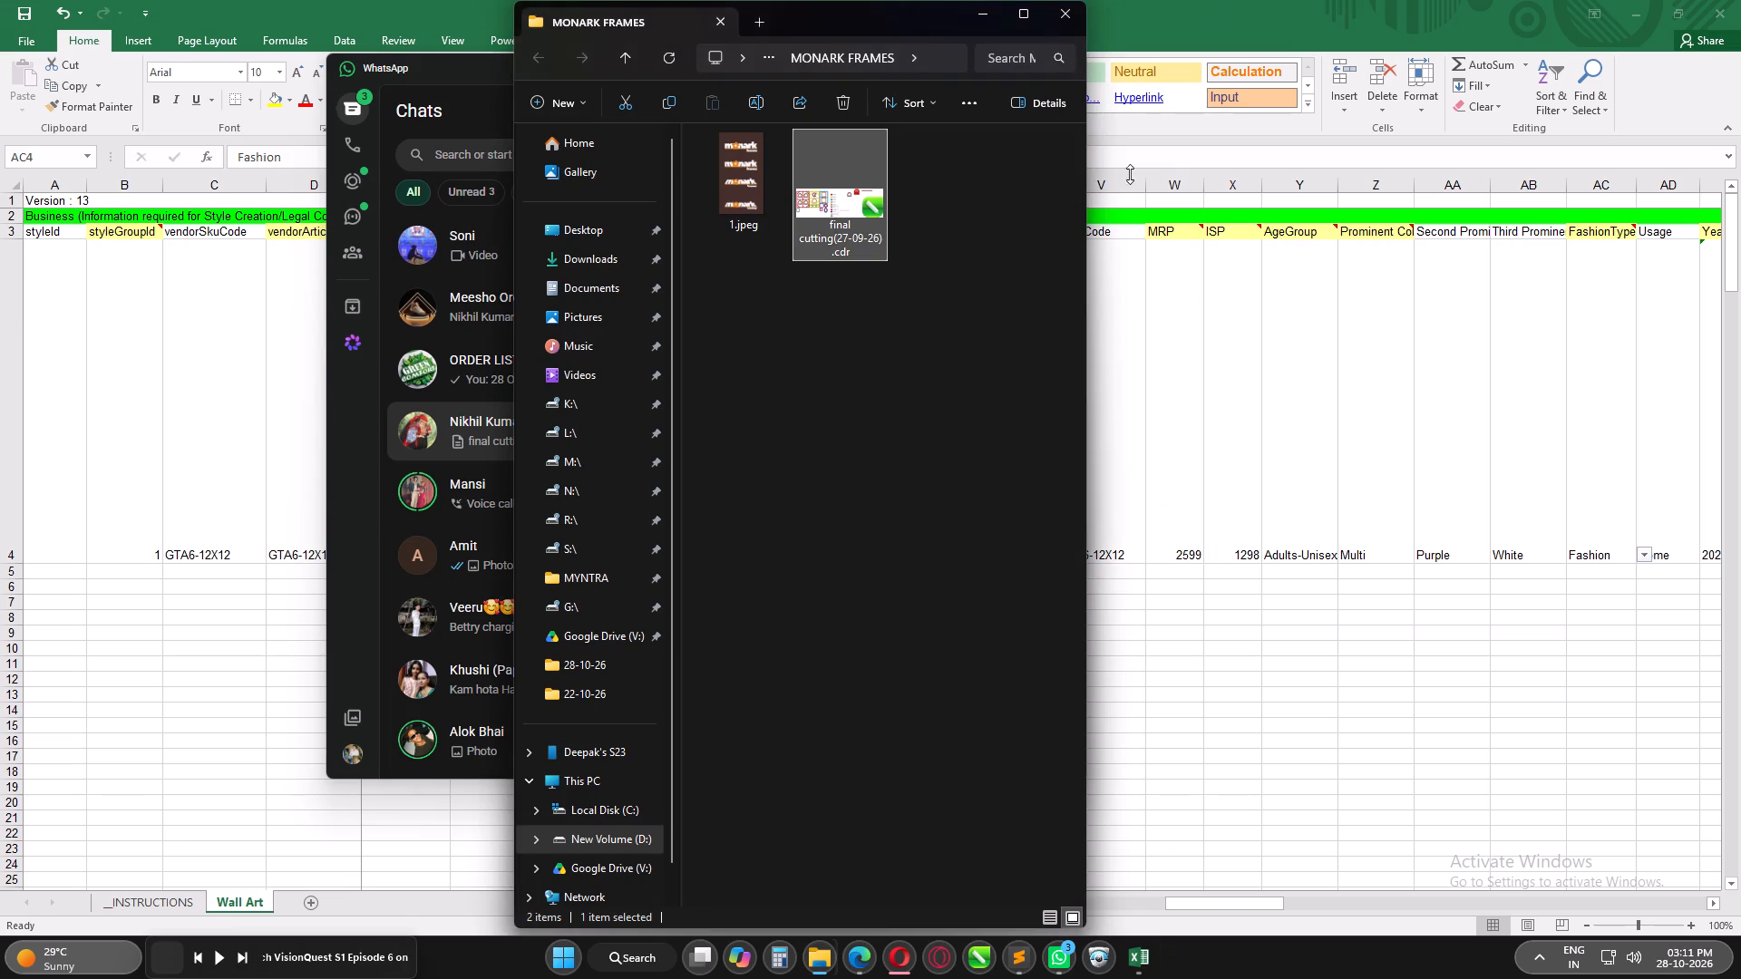
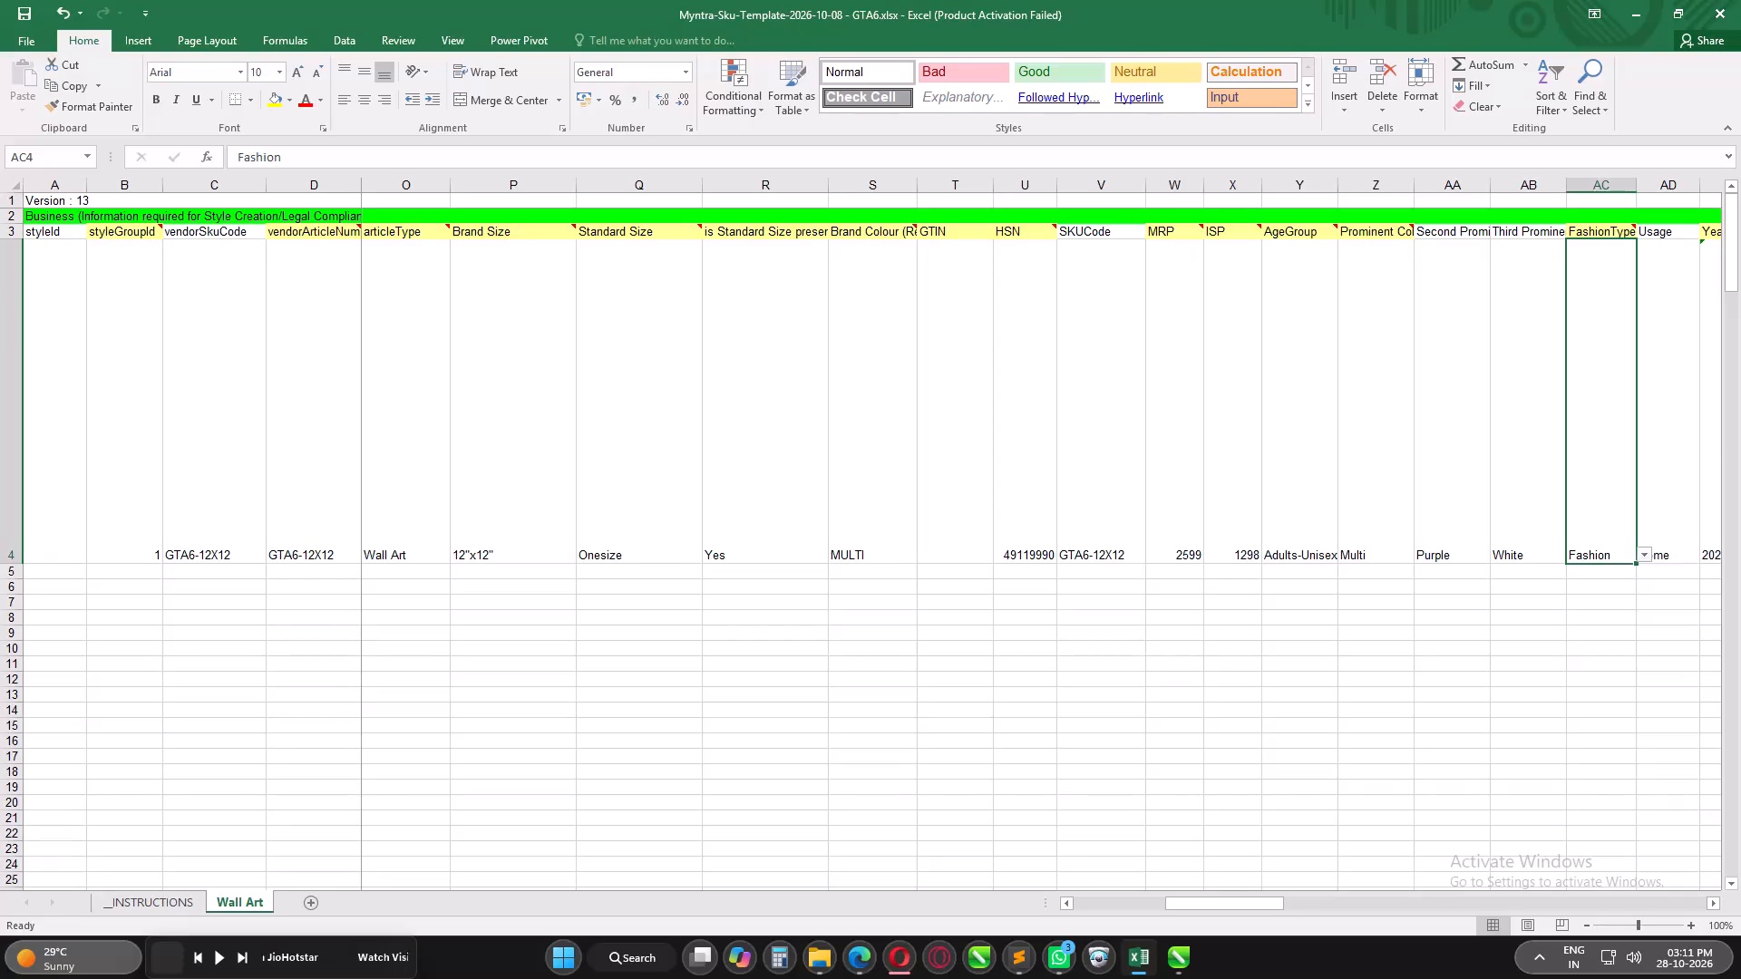
Set the ISP of the GTA6-12X12 listing in row 4 to 999 and save the workbook.
click(1229, 531)
text(999)
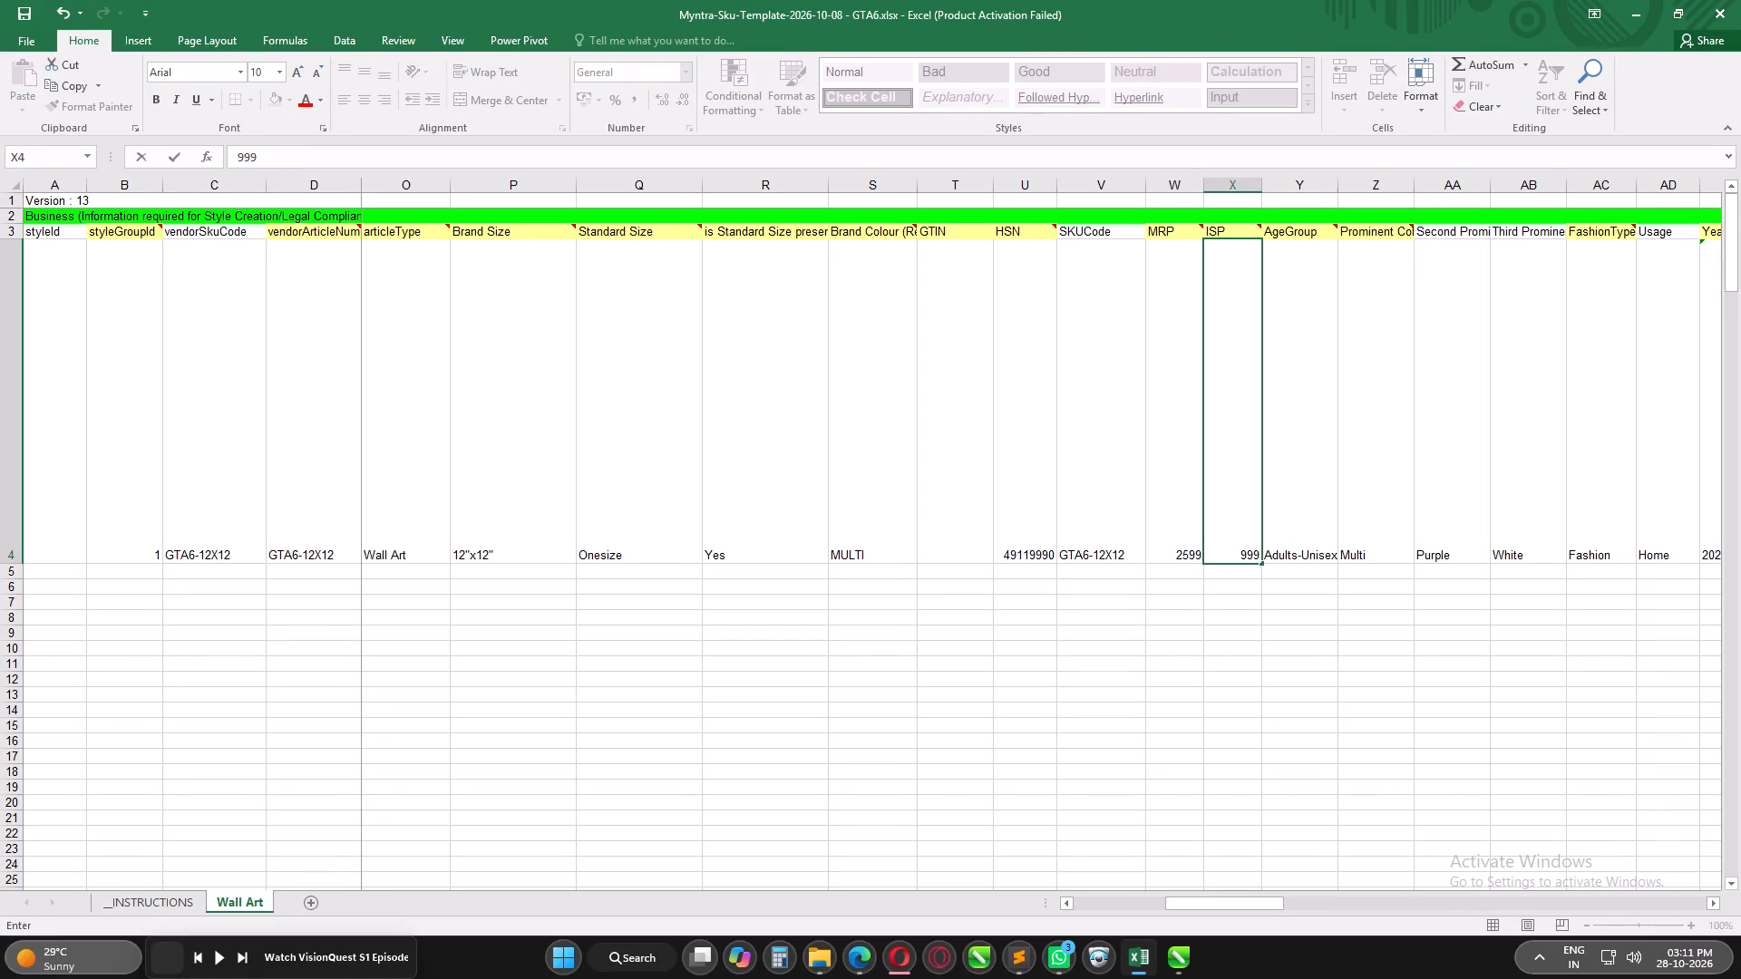
key(Right)
key(ctrl+s)
Review the GTA6-12X12 row's entries from AgeGroup through the prominent colours to FashionType, including the allowed FashionType options.
key(Right)
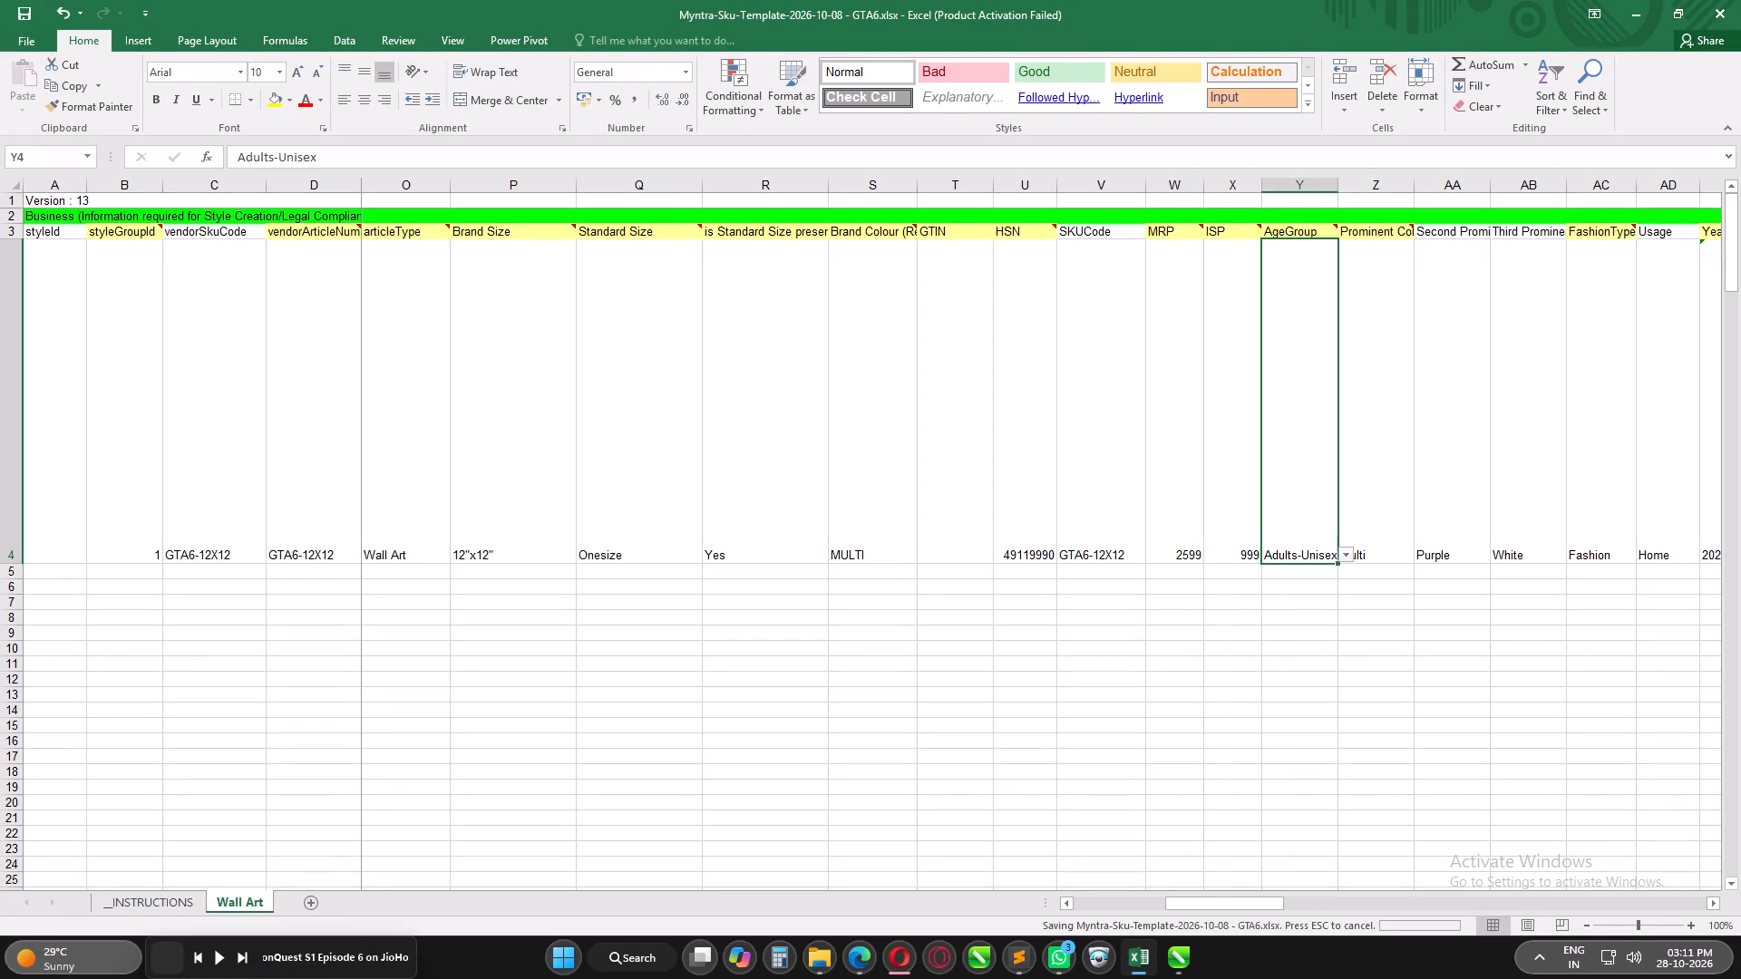
key(Right)
key(Right)
key(Left)
key(Left)
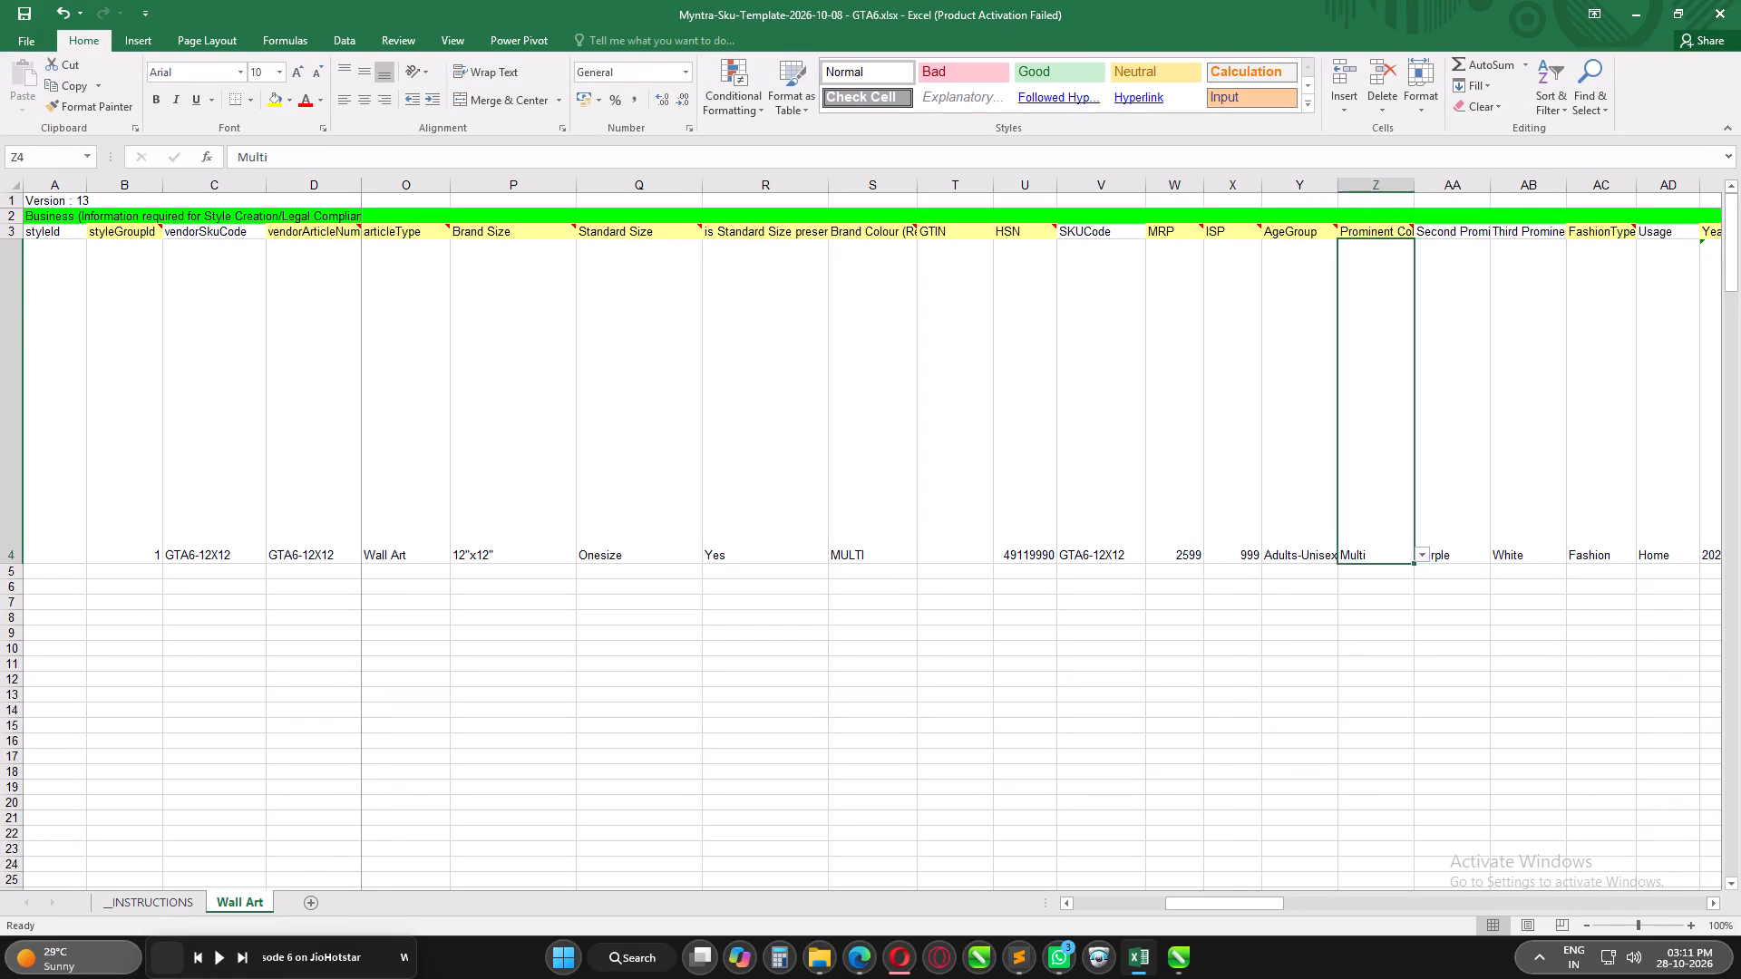
key(Left)
key(Right)
key(Right)
key(Right)
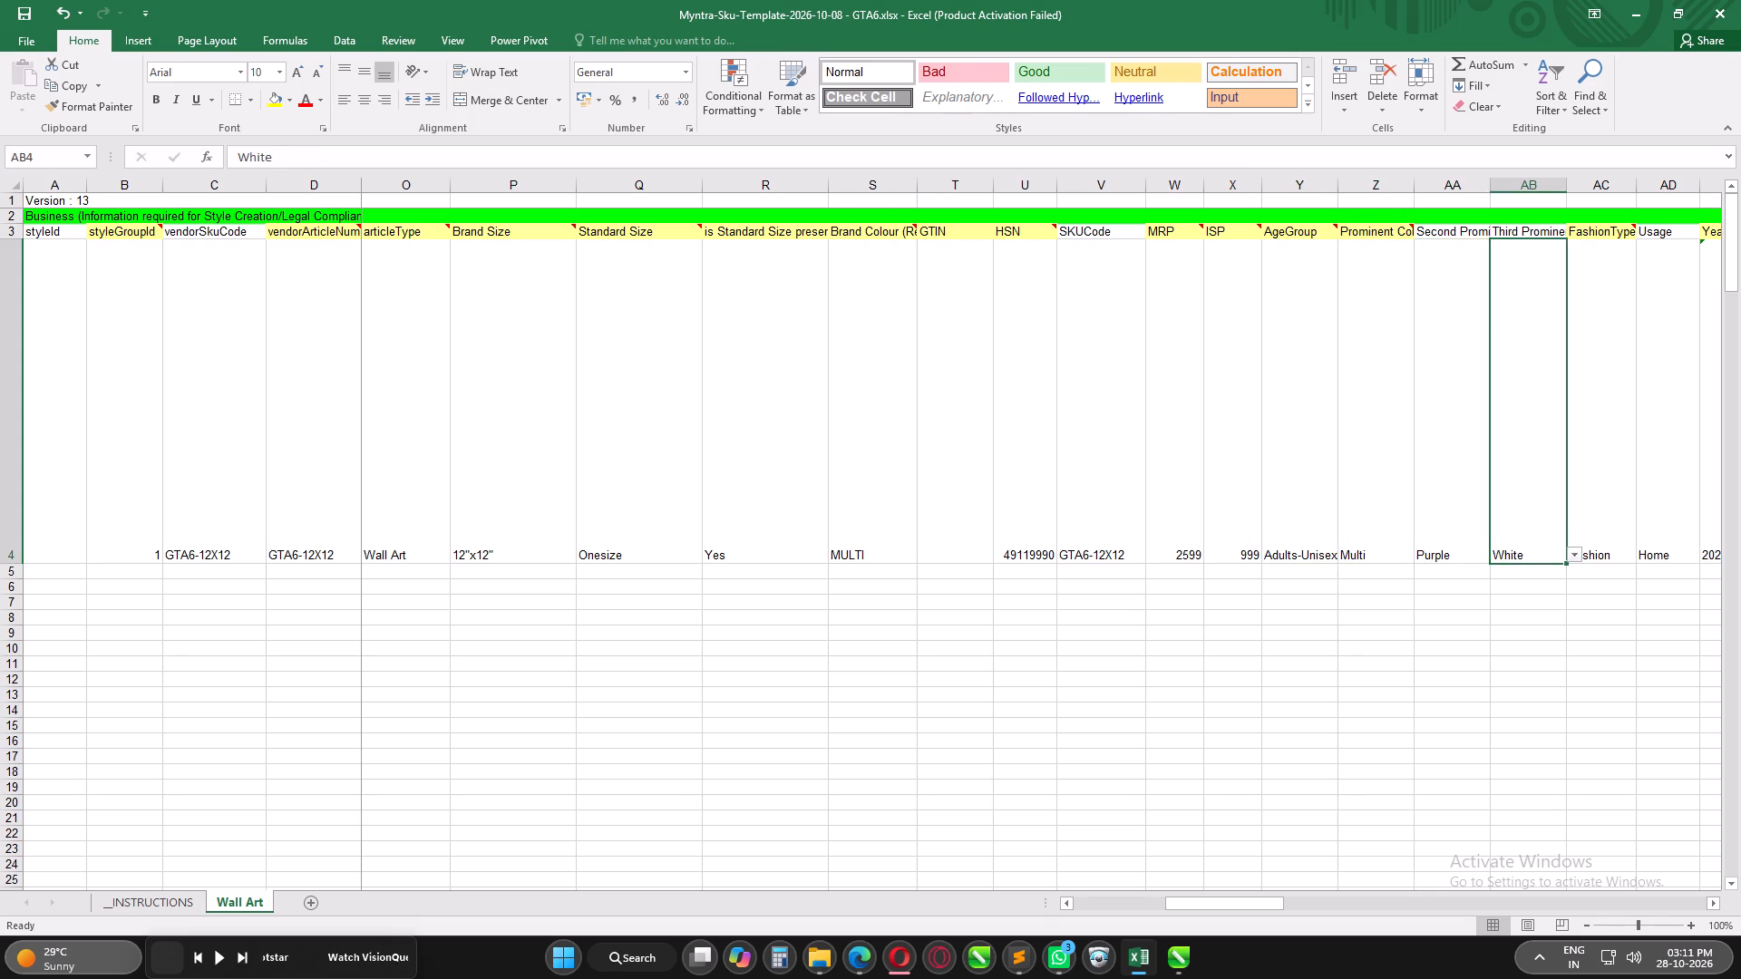
key(Right)
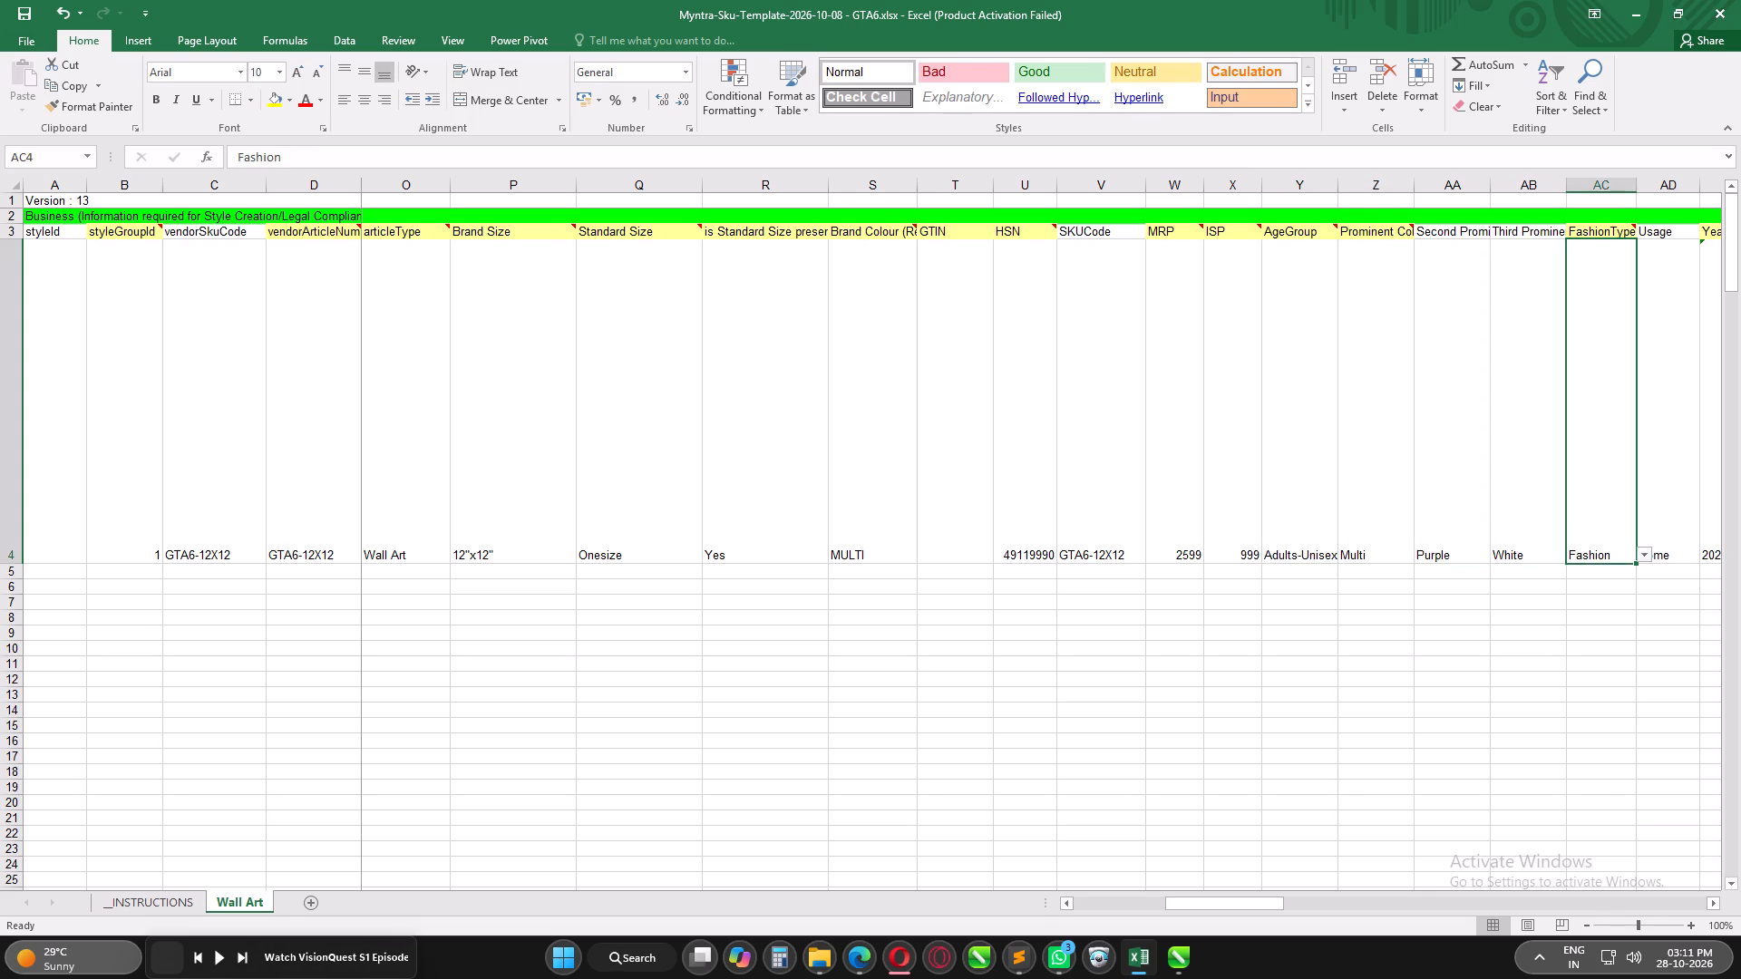
click(1647, 557)
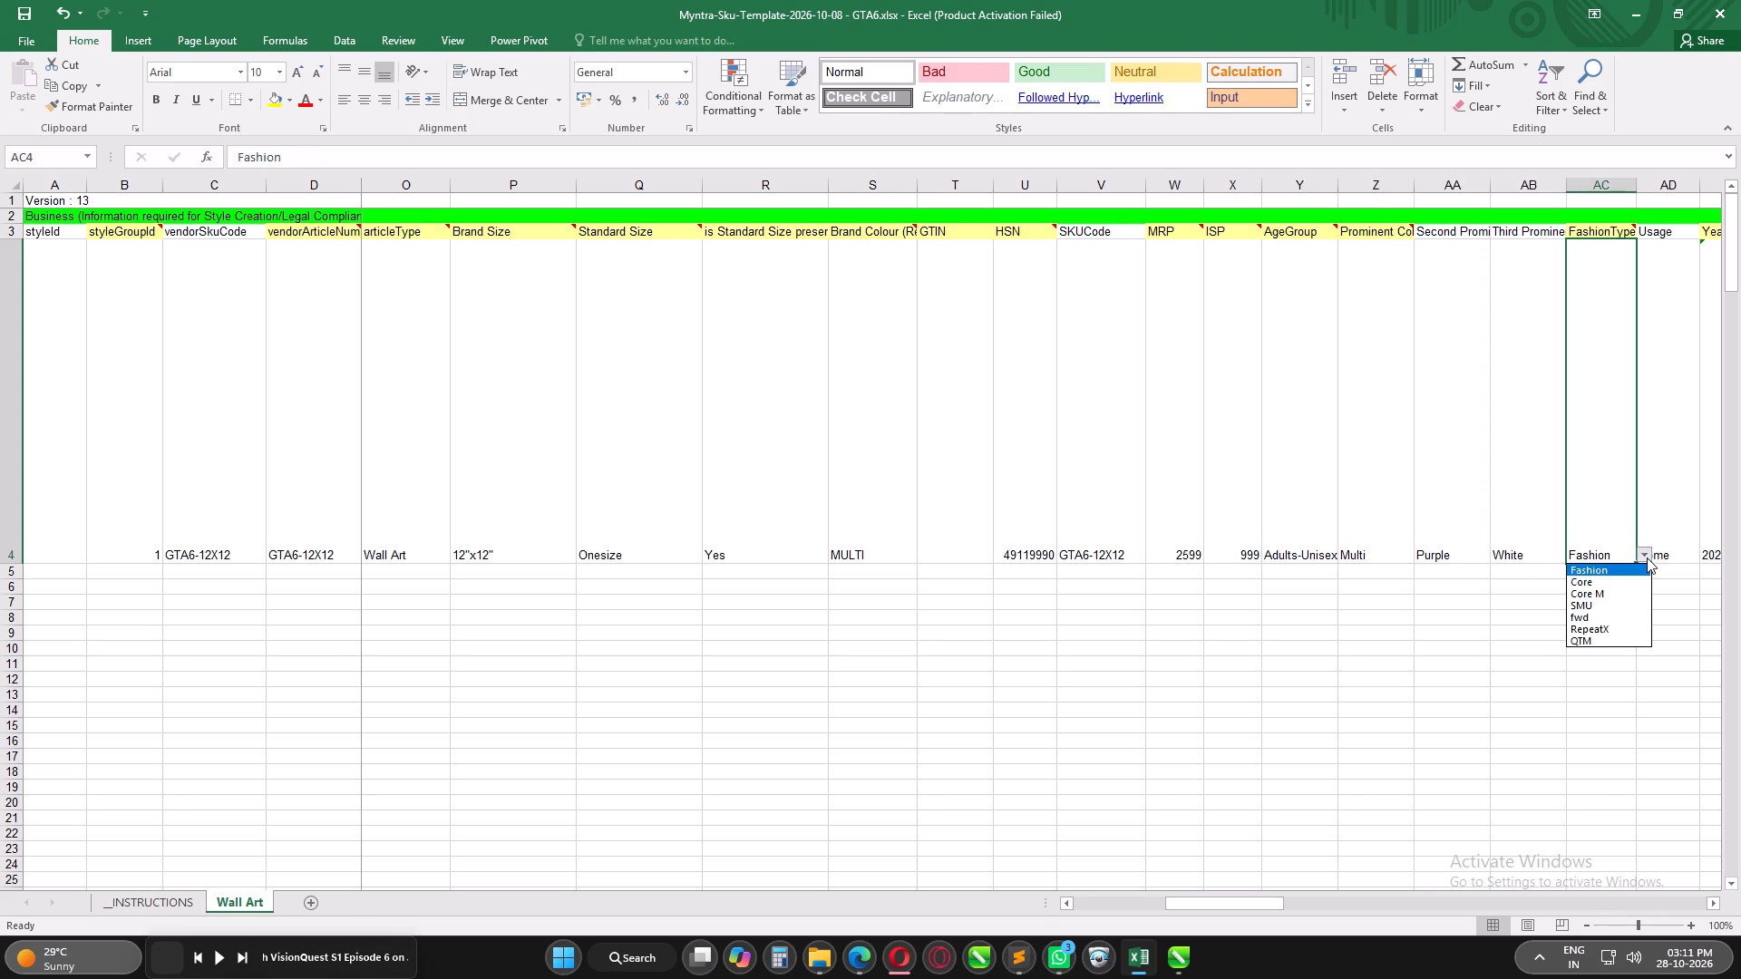
click(1647, 557)
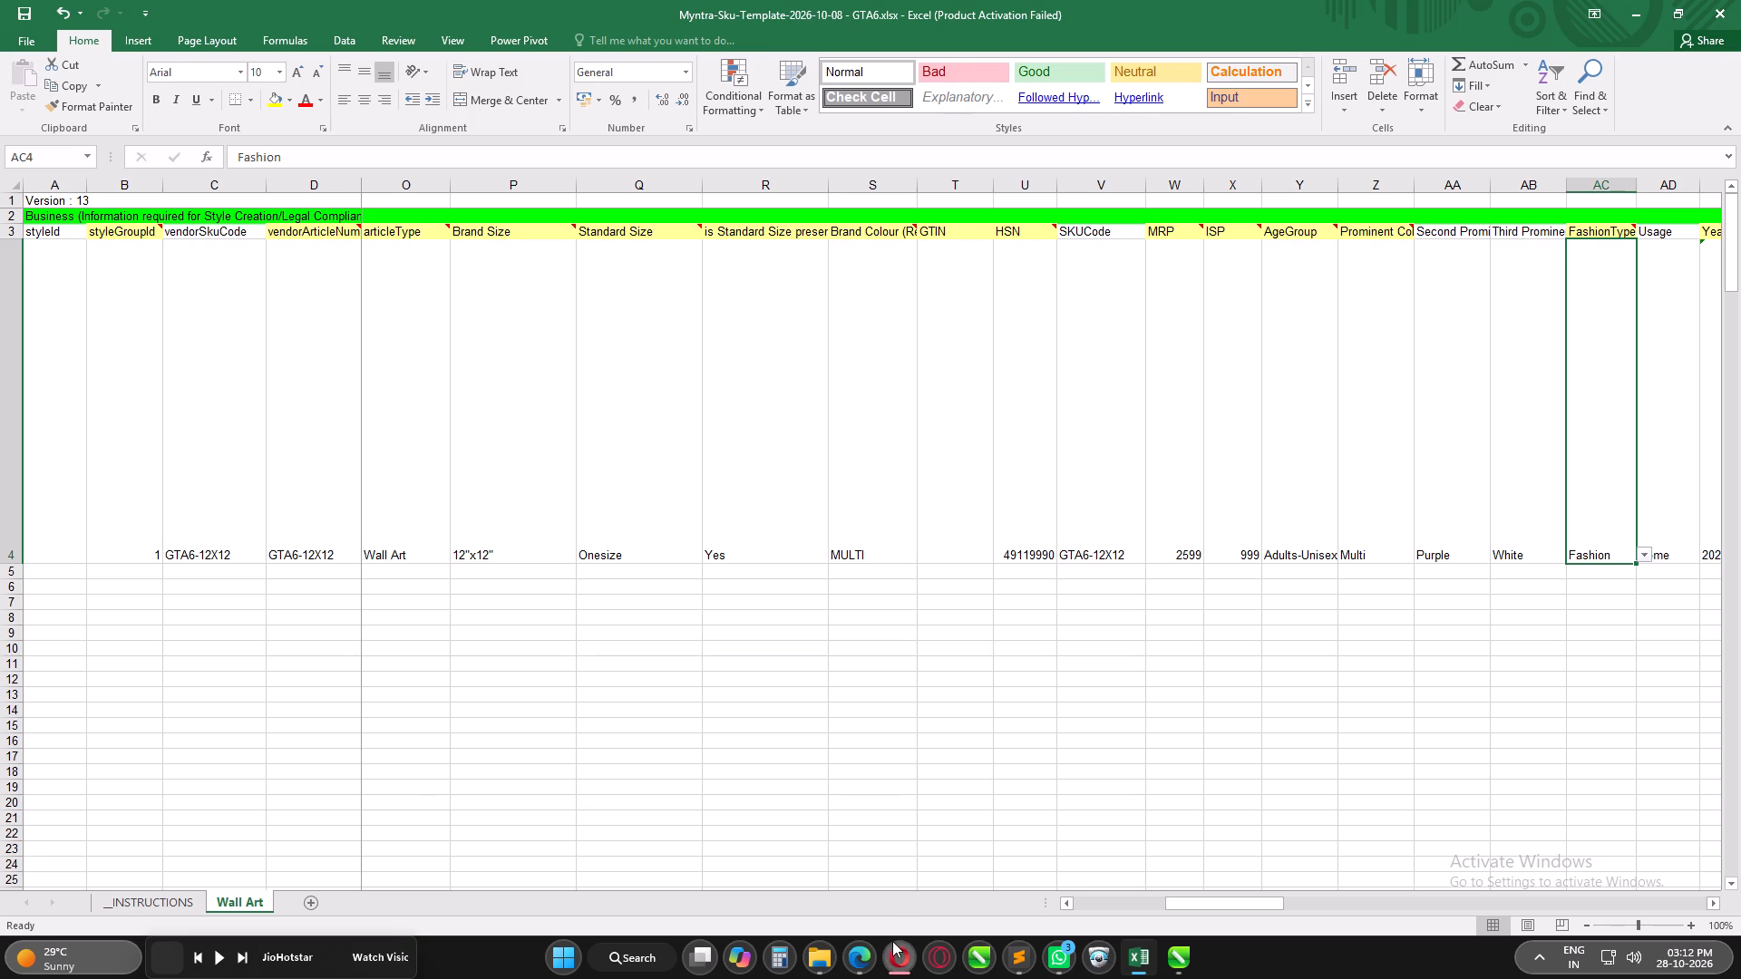
click(917, 959)
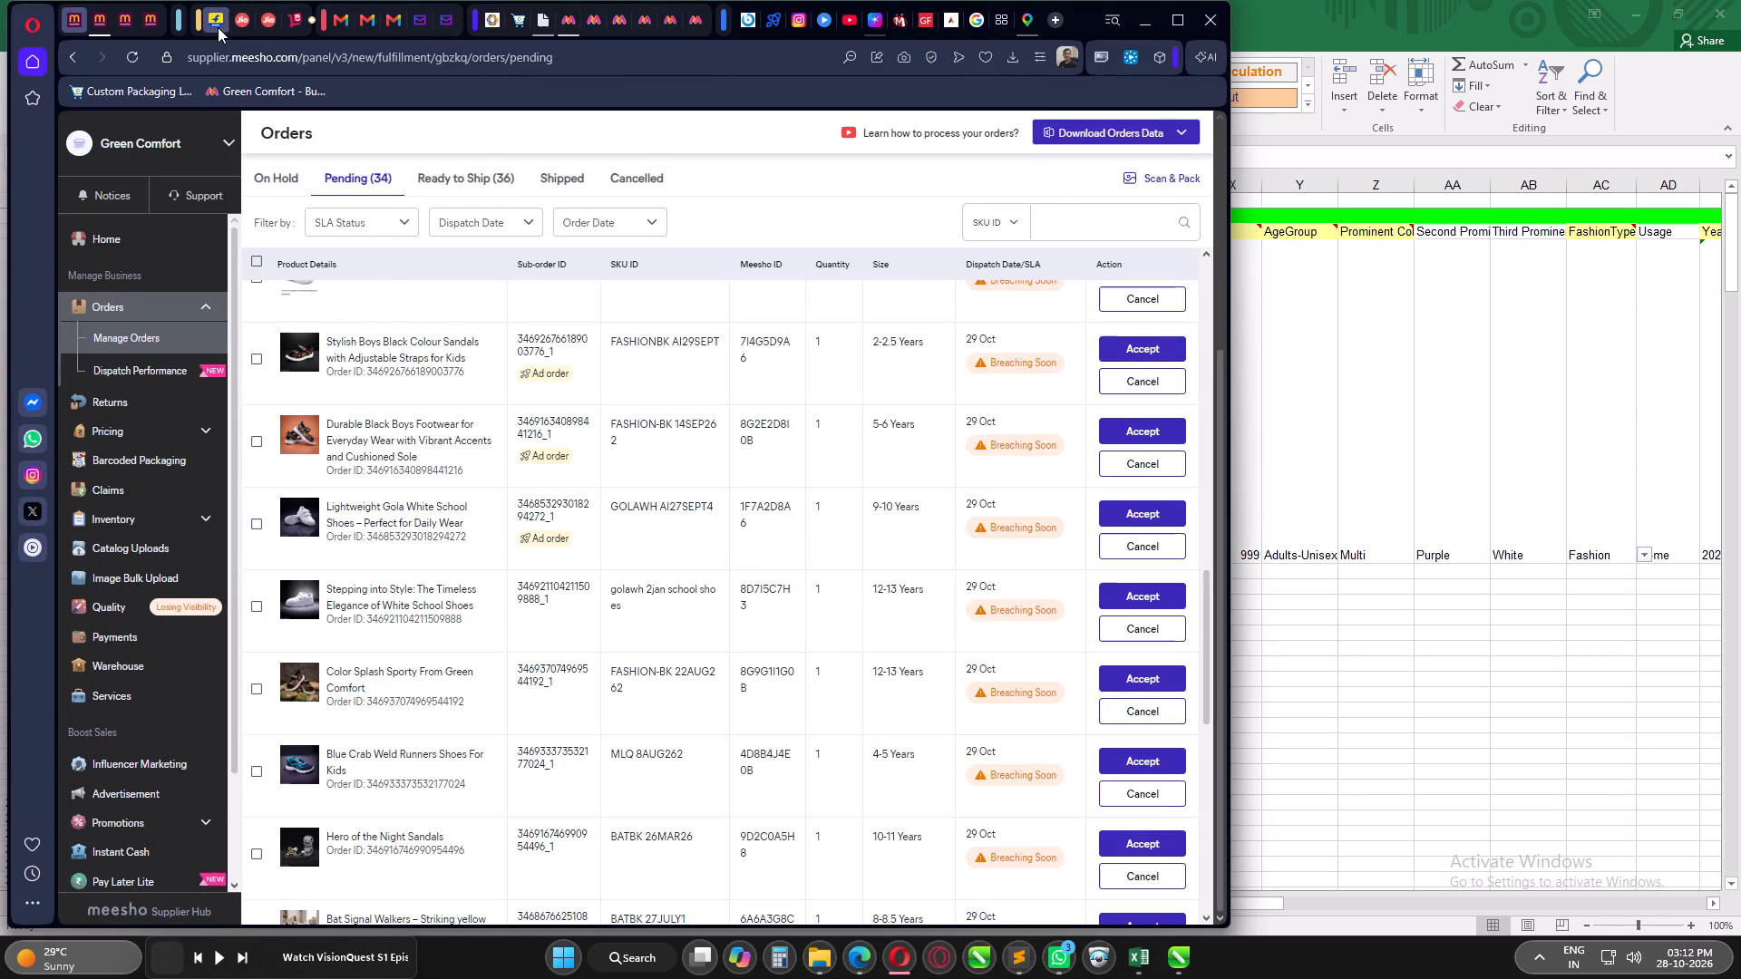
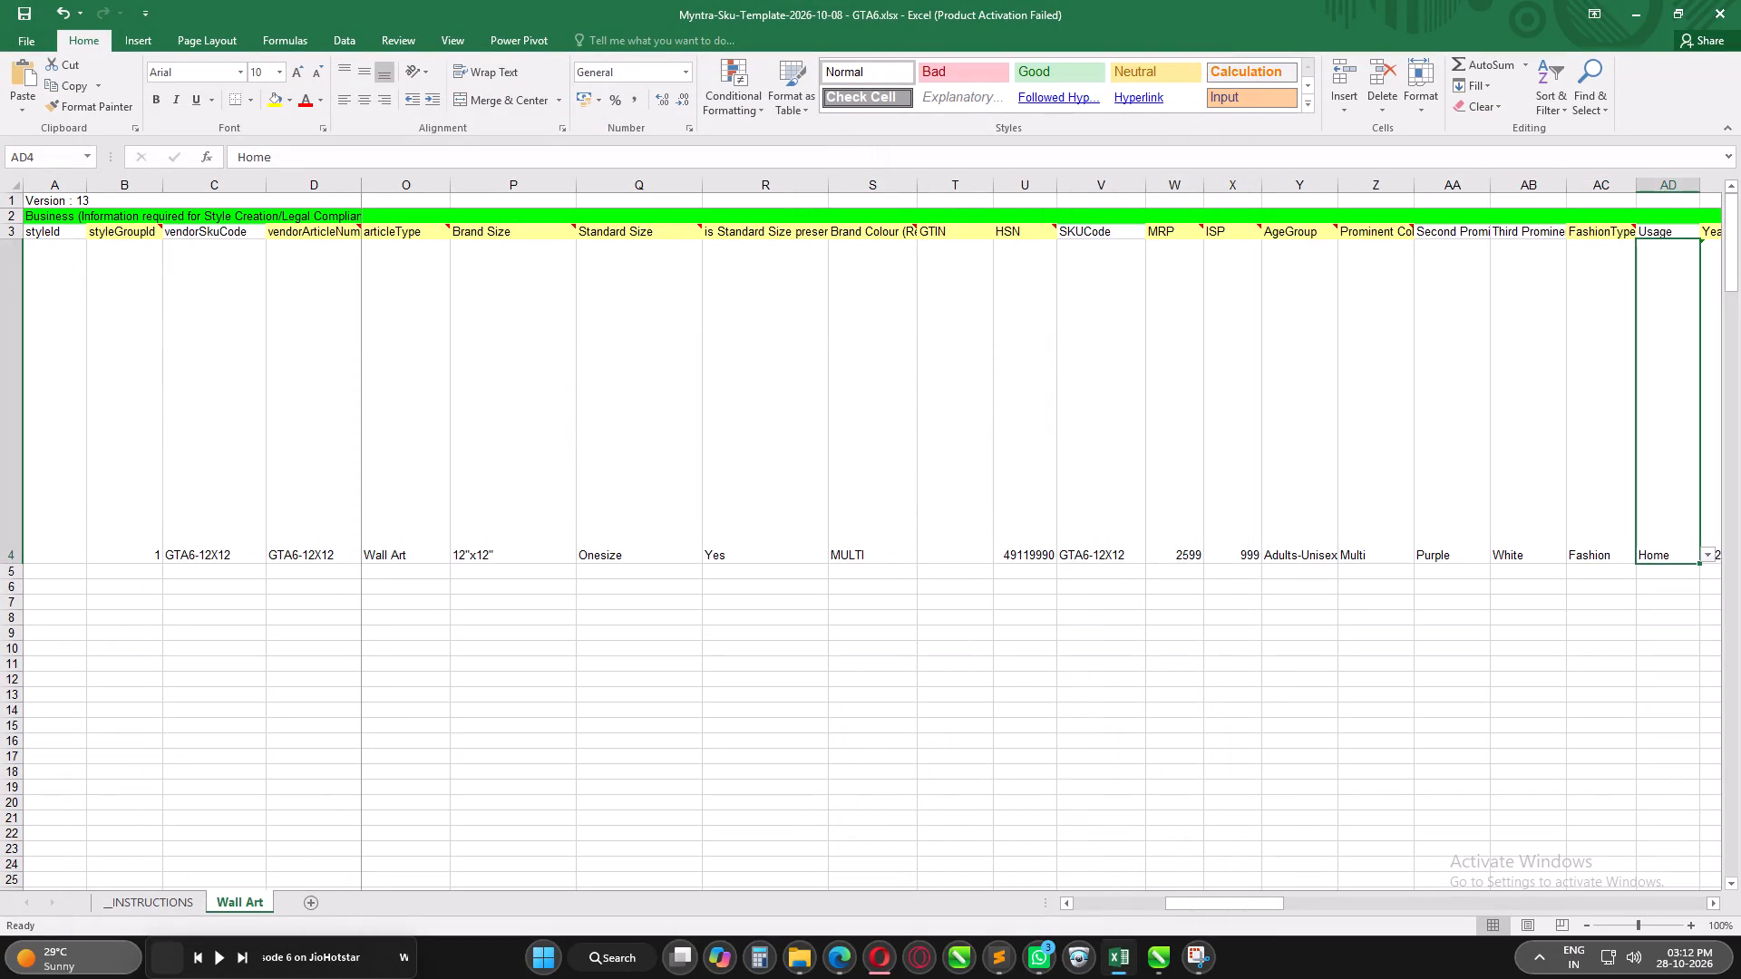
key(Right)
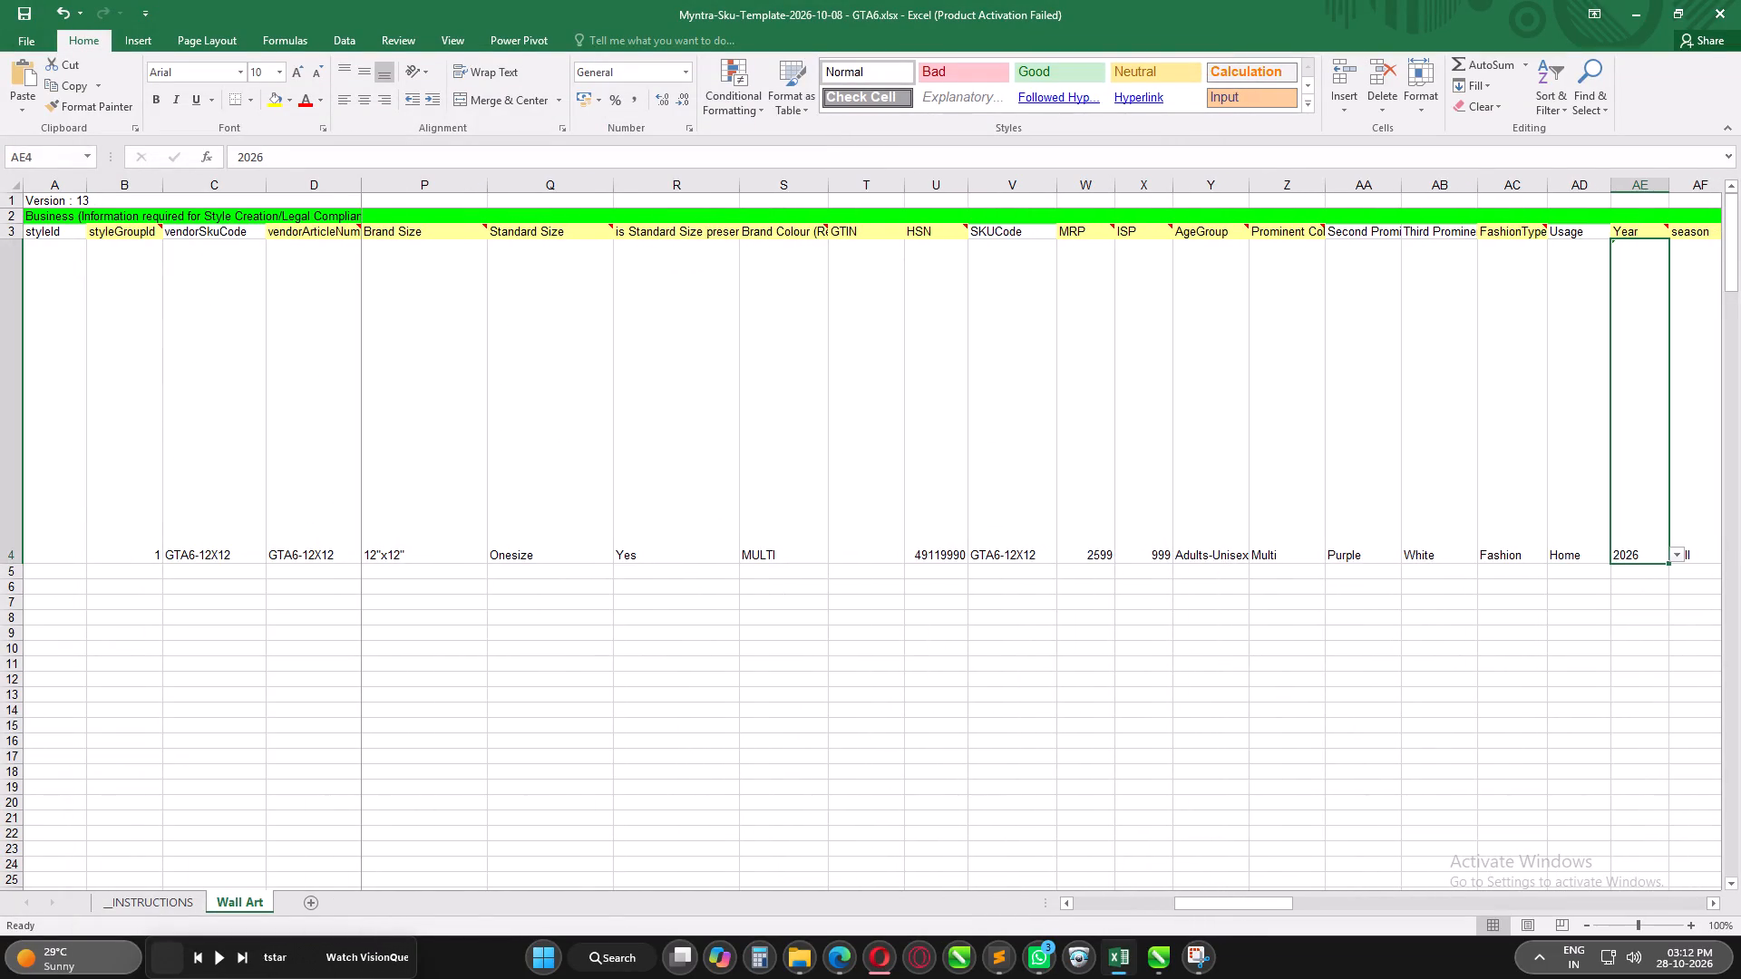
key(Right)
key(Right)
key(Right)
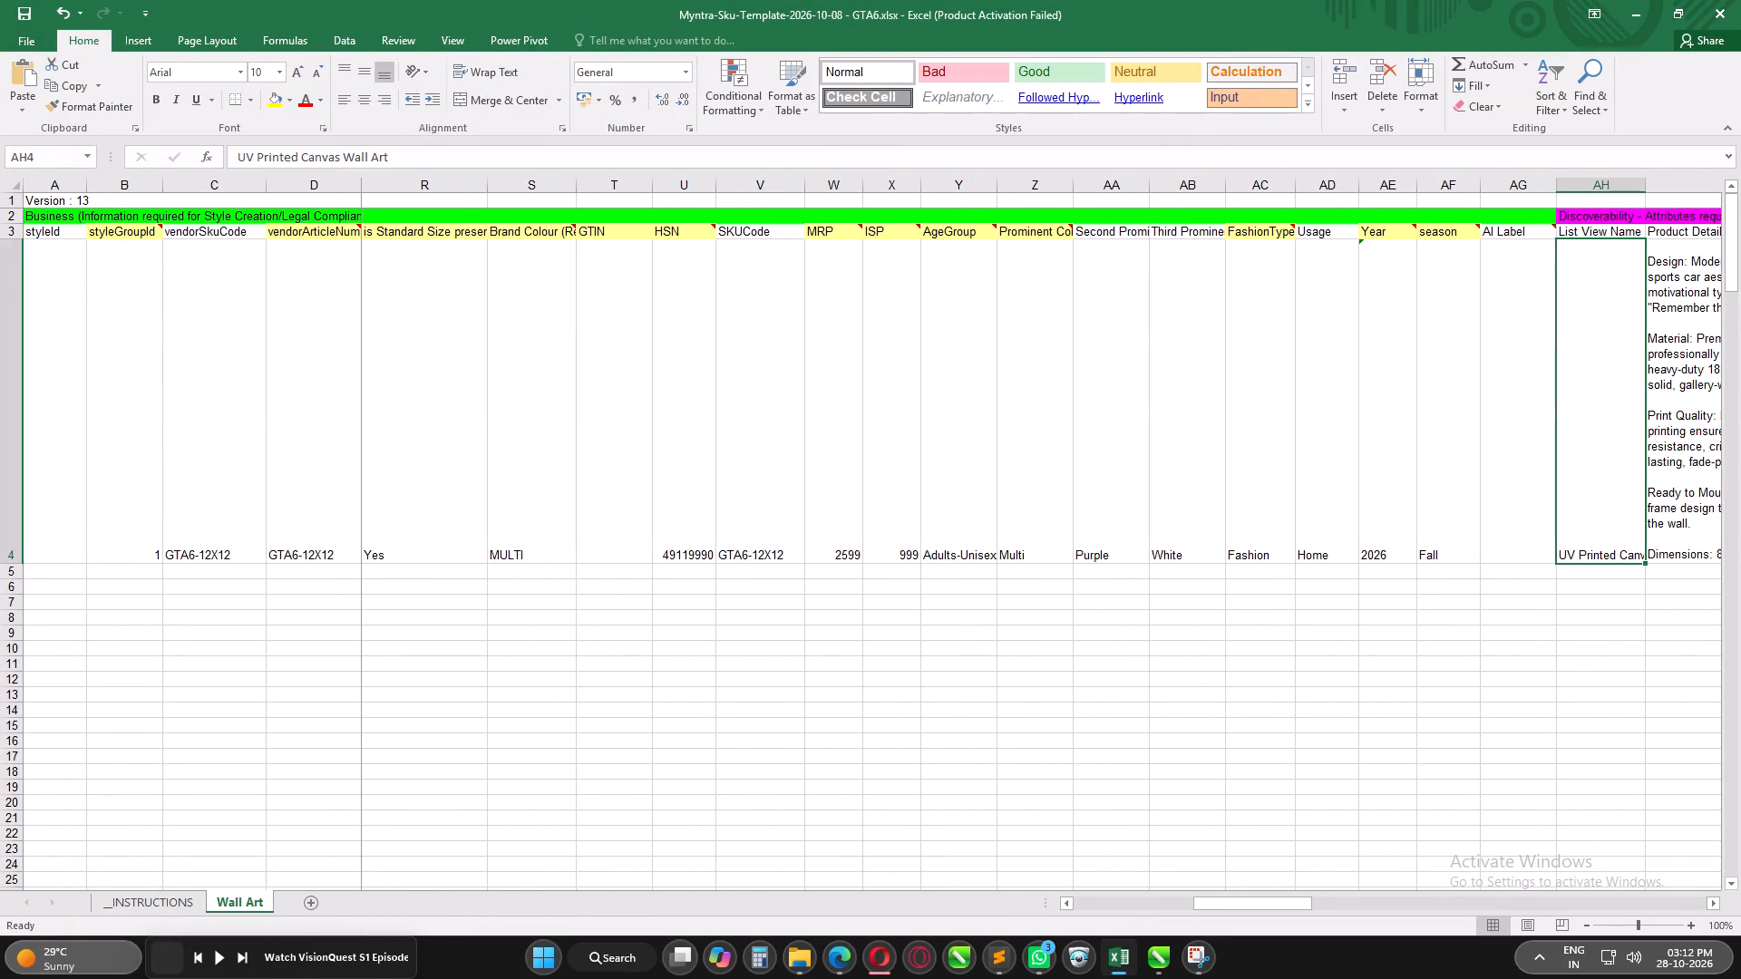
key(Right)
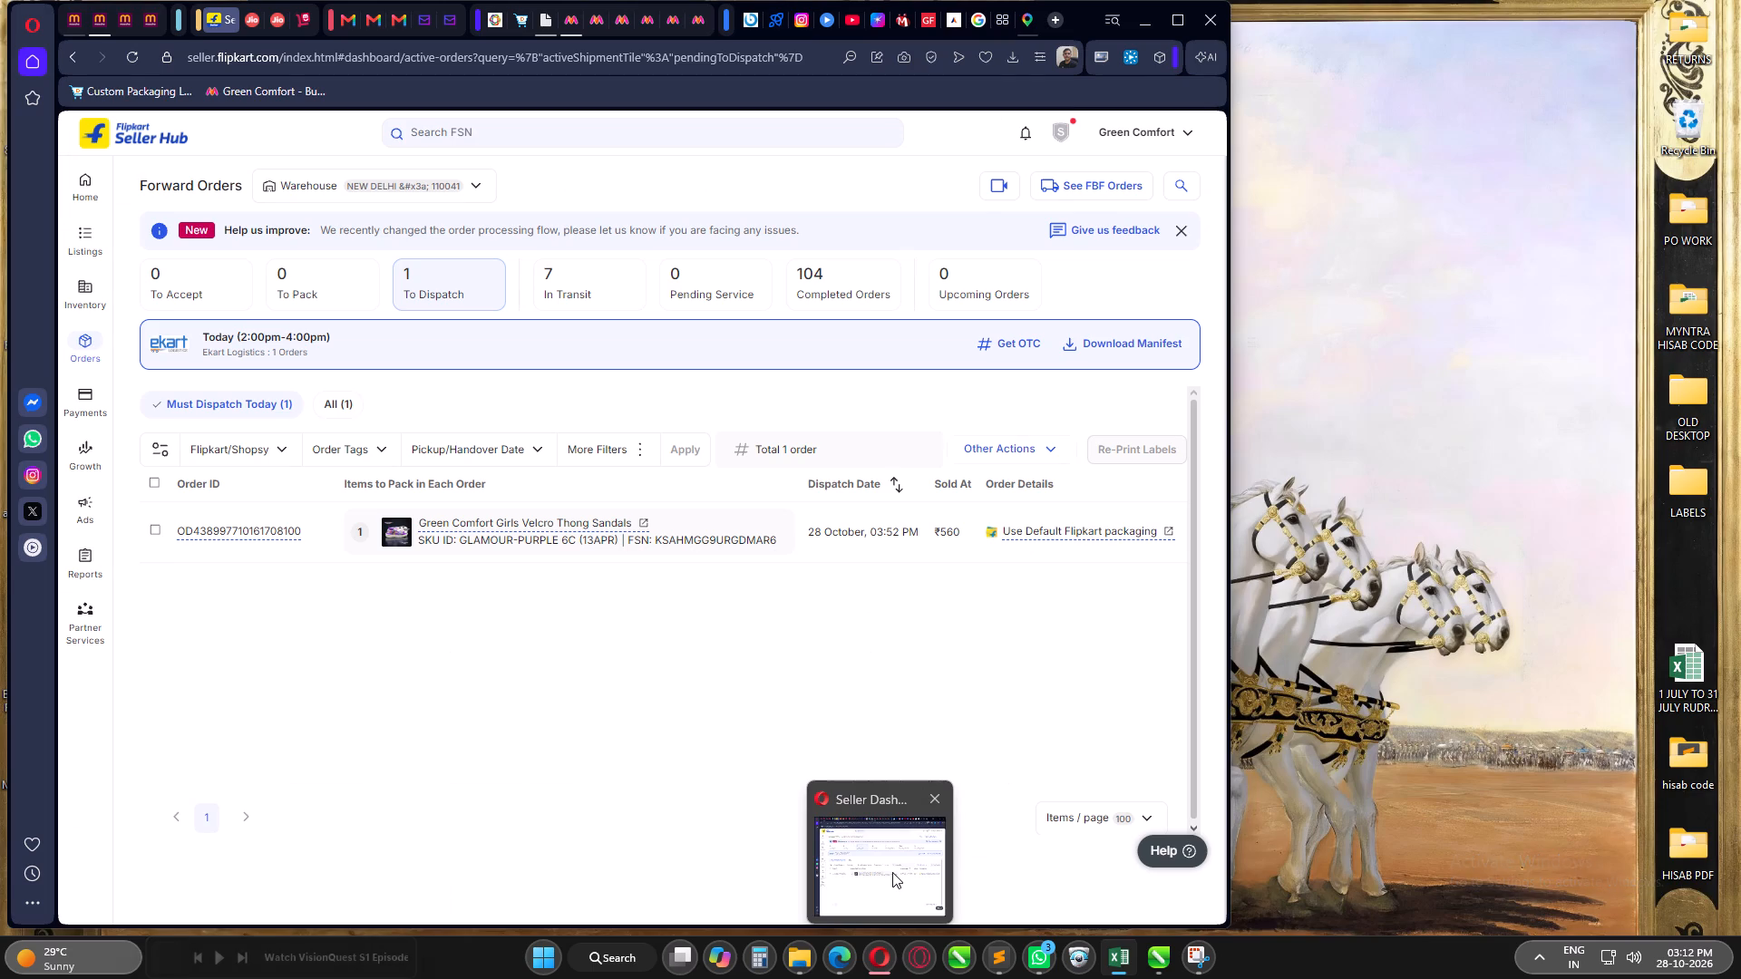
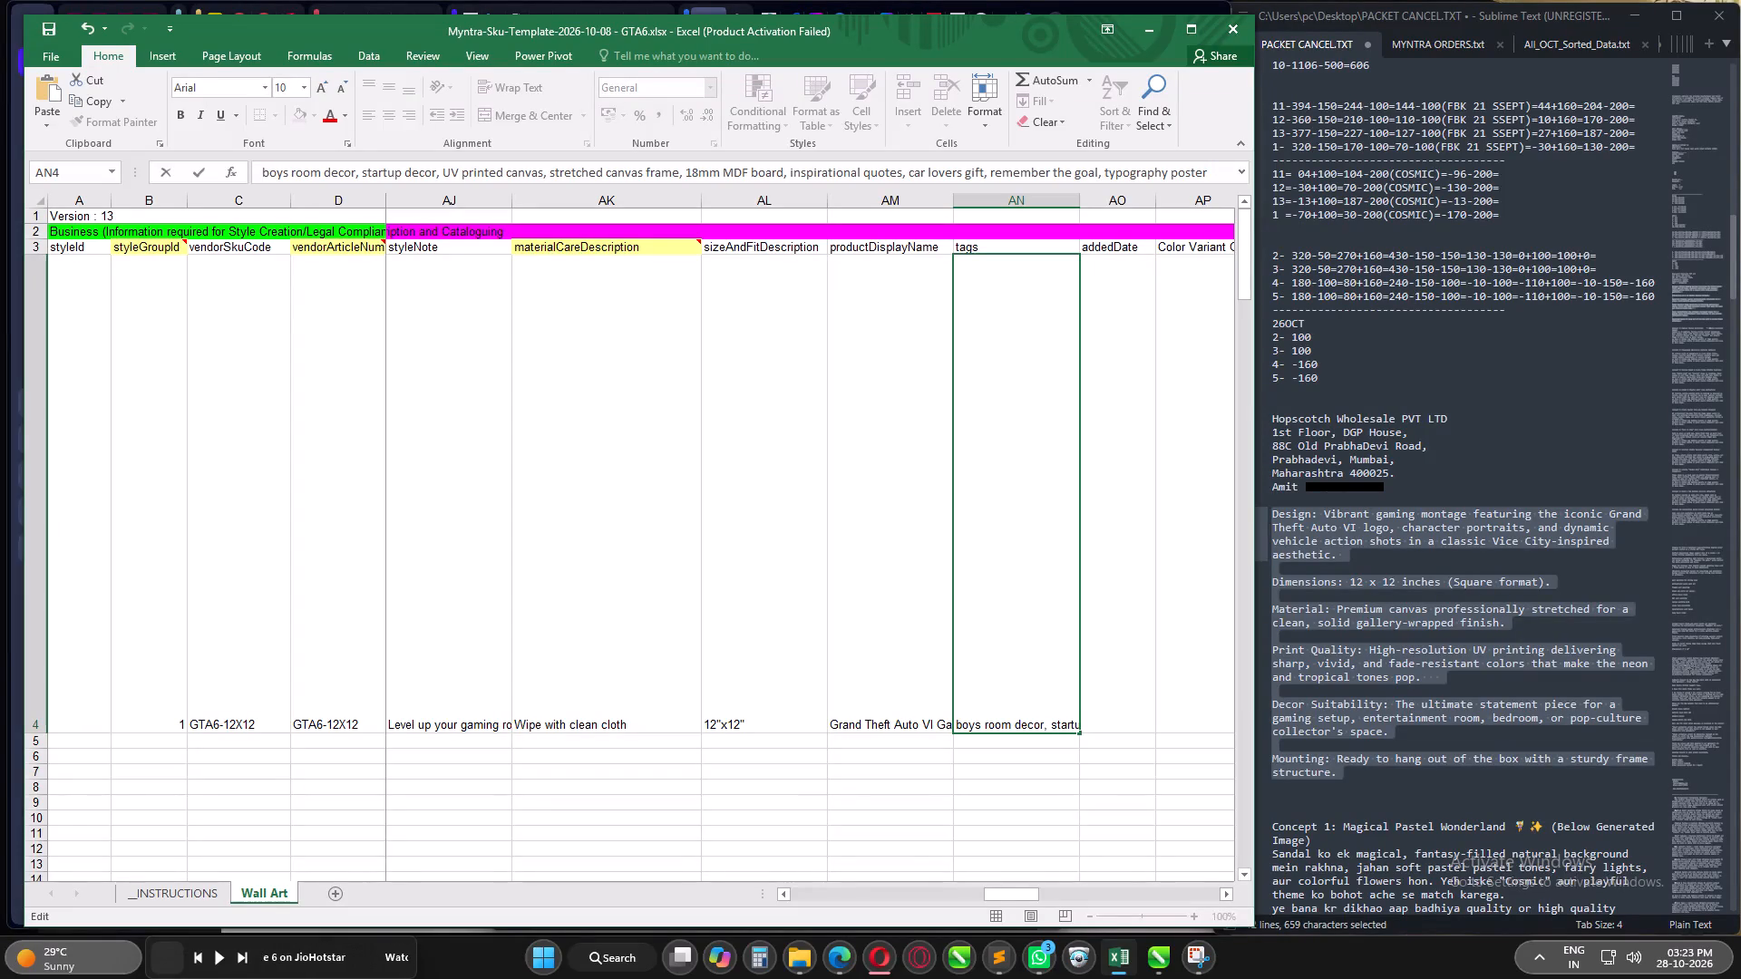
double_click(1016, 709)
key(shift+Down)
key(shift+Down)
key(shift+Down)
key(shift+Down)
key(shift+Down)
key(shift+Down)
key(shift+Down)
key(shift+Down)
key(shift+Down)
key(shift+Down)
key(shift+Down)
key(shift+Down)
key(shift+Down)
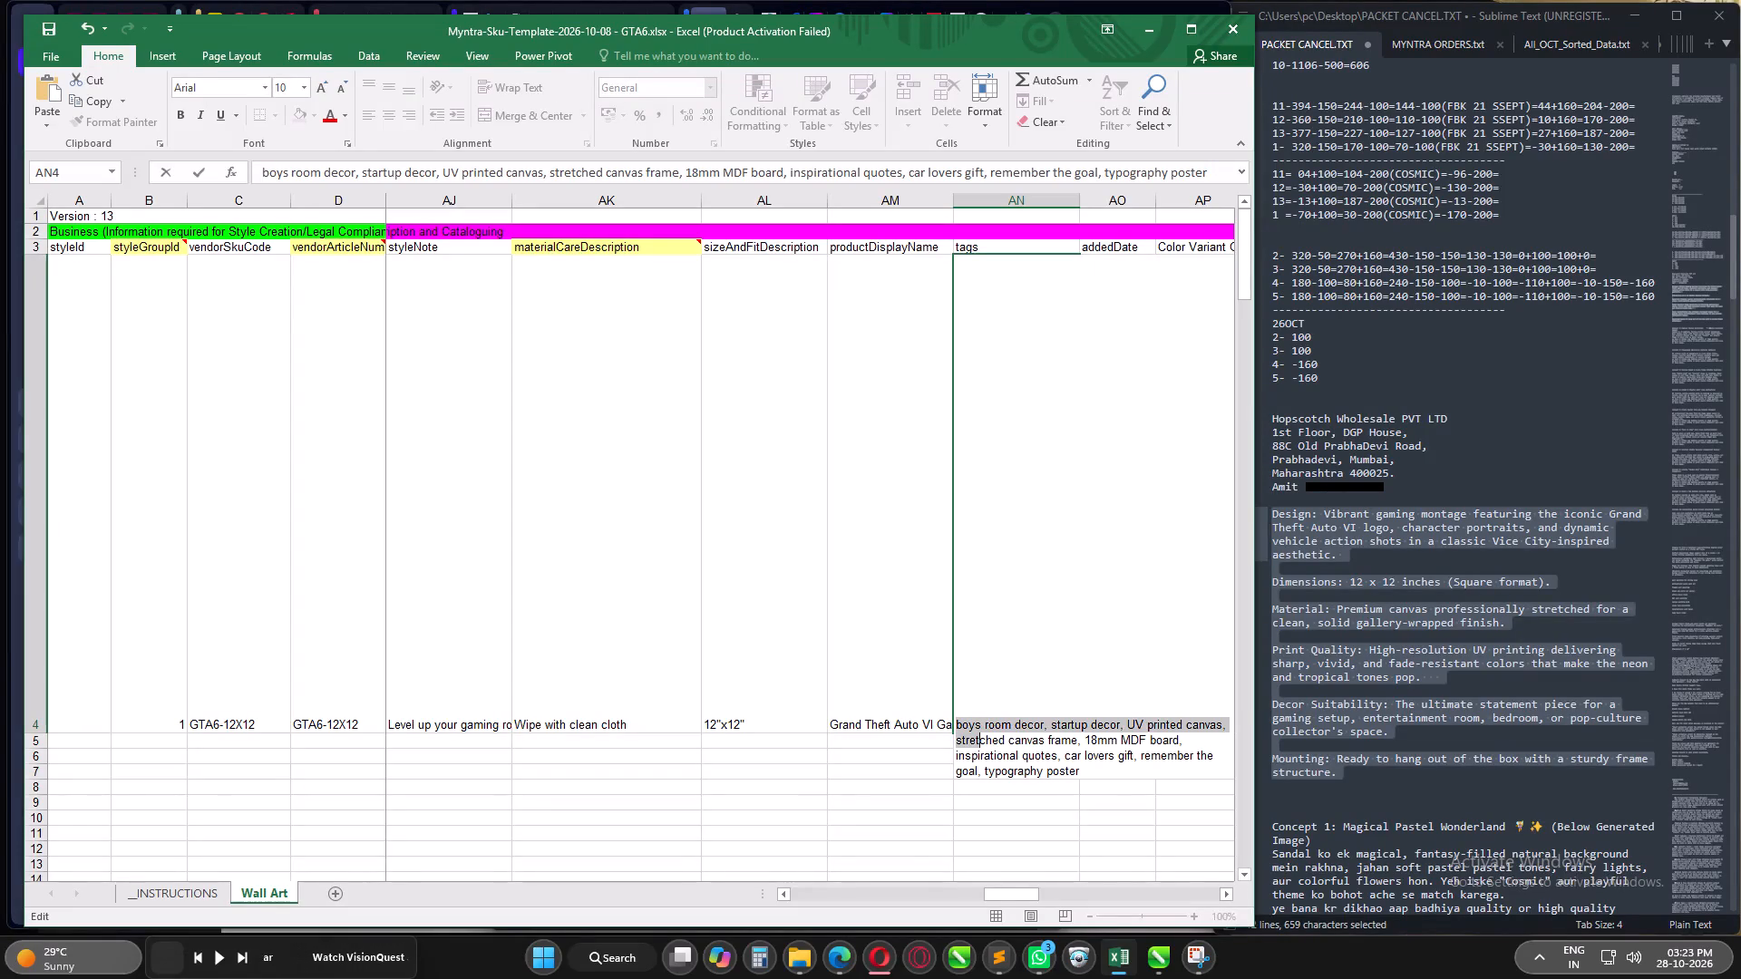
key(BackSpace)
key(ctrl+v)
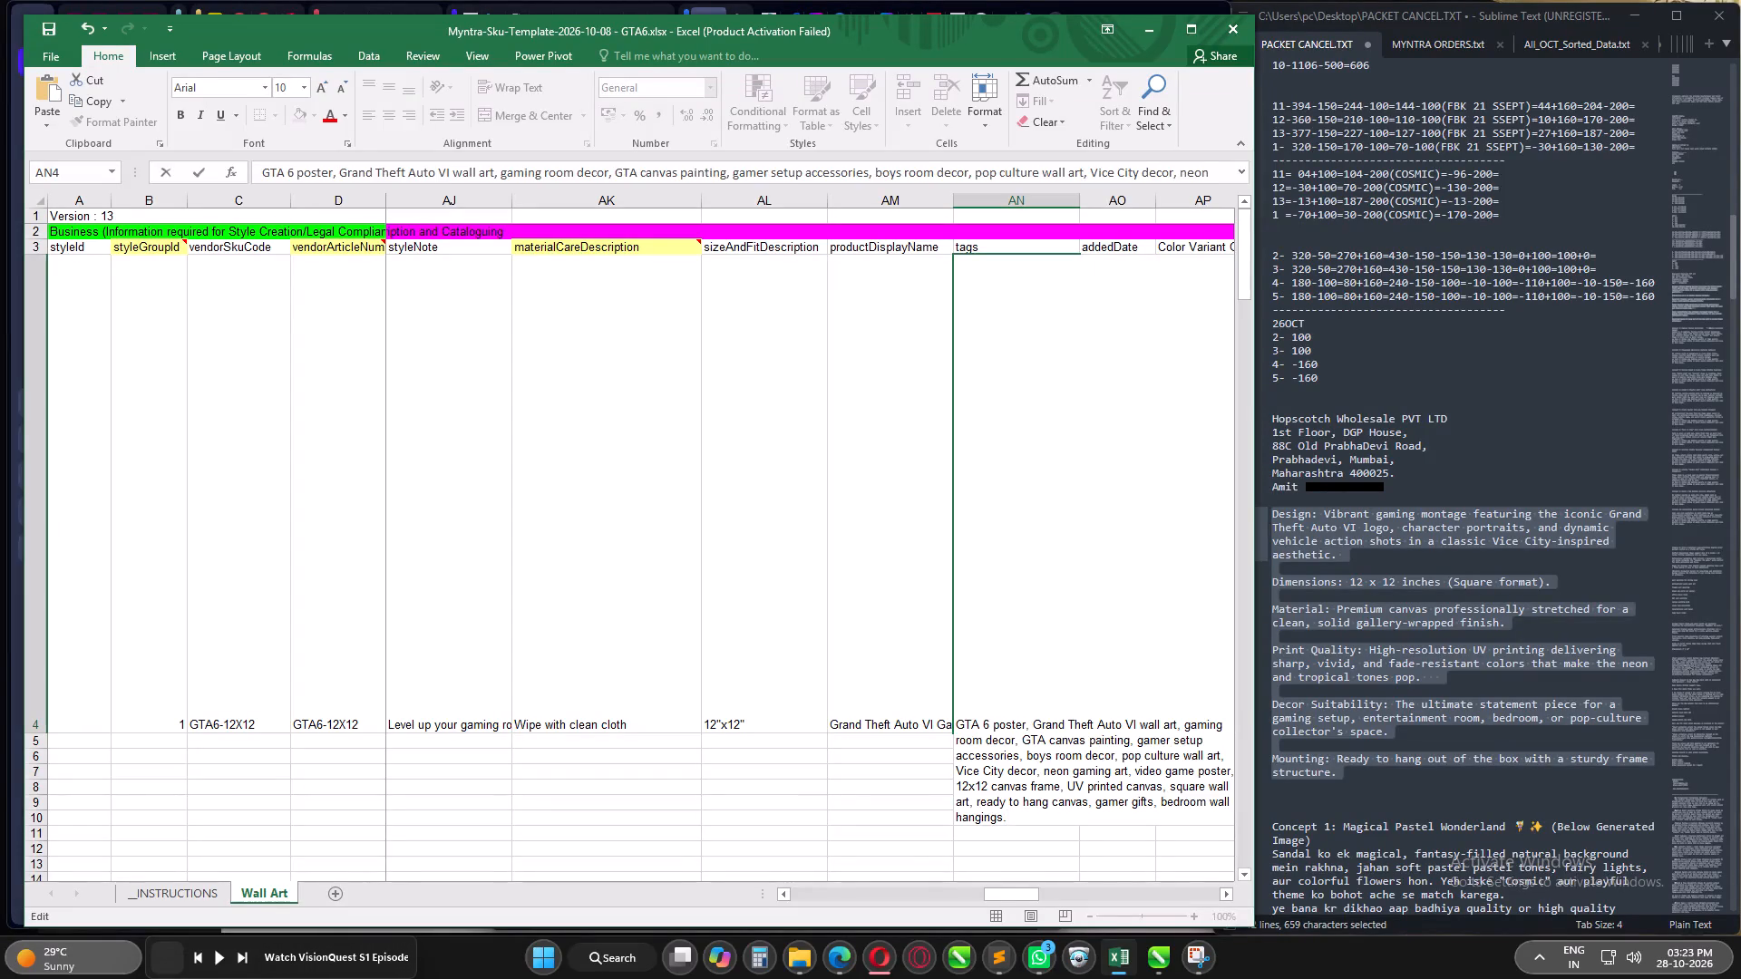
key(Return)
click(1021, 697)
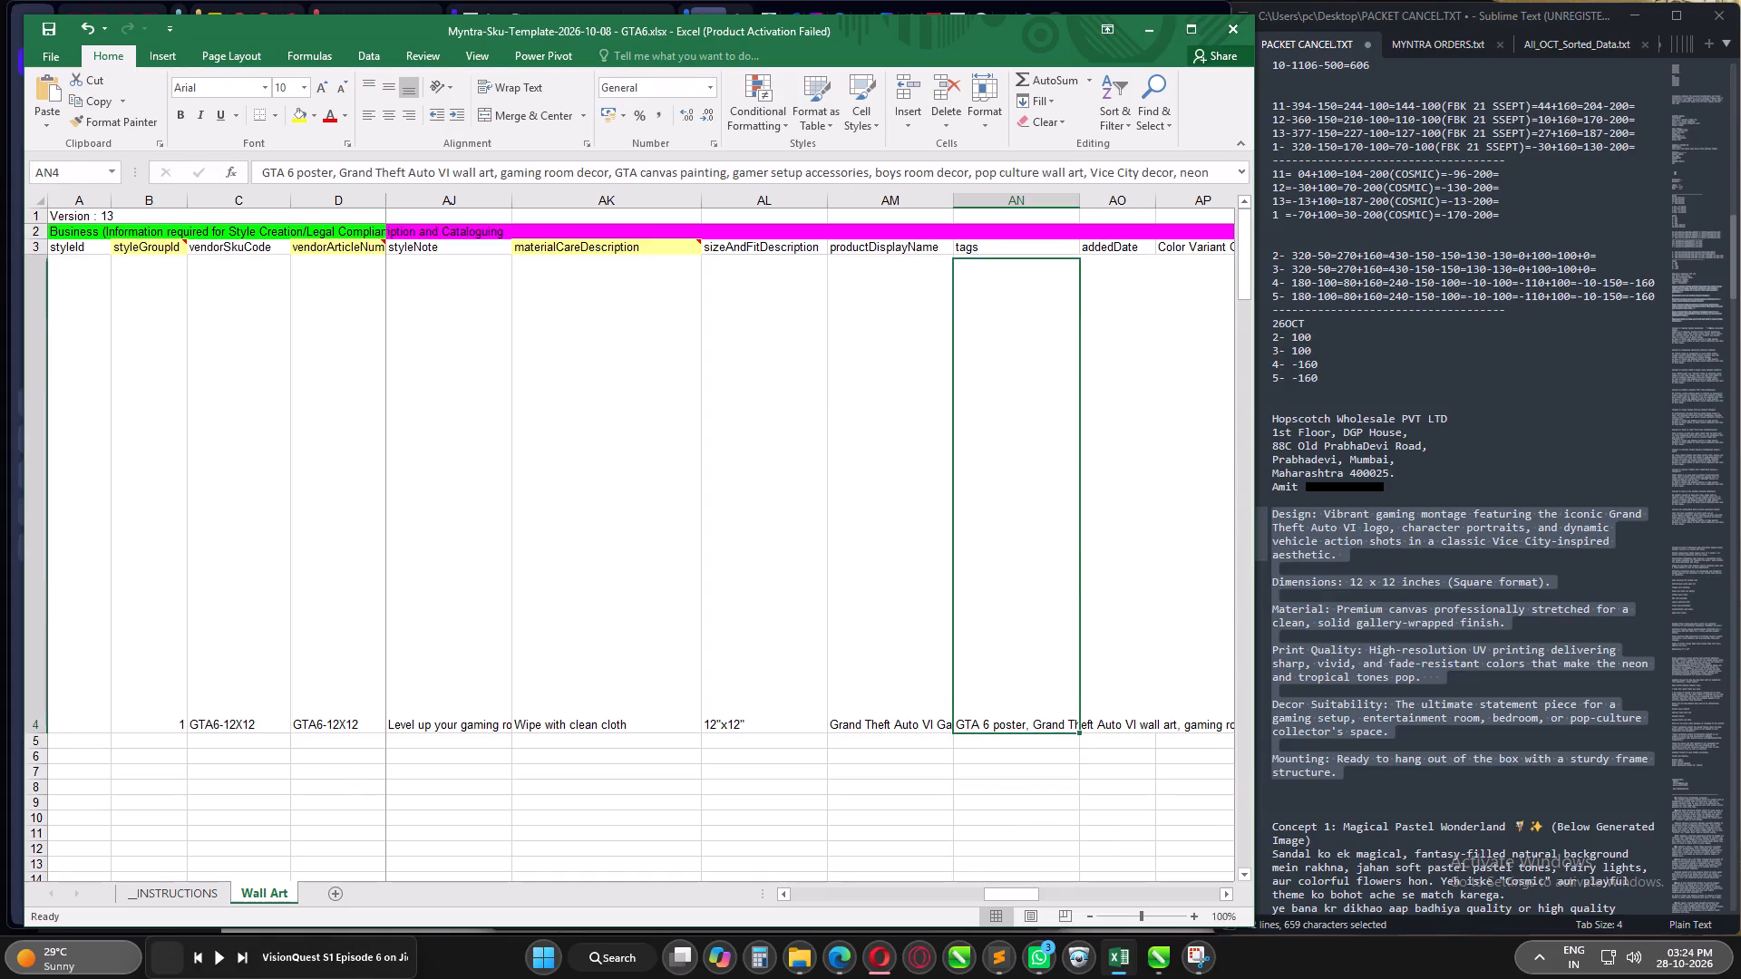
Set row 4's Theme to Modern from the allowed theme values.
key(Right)
scroll(1020, 697, down, 3)
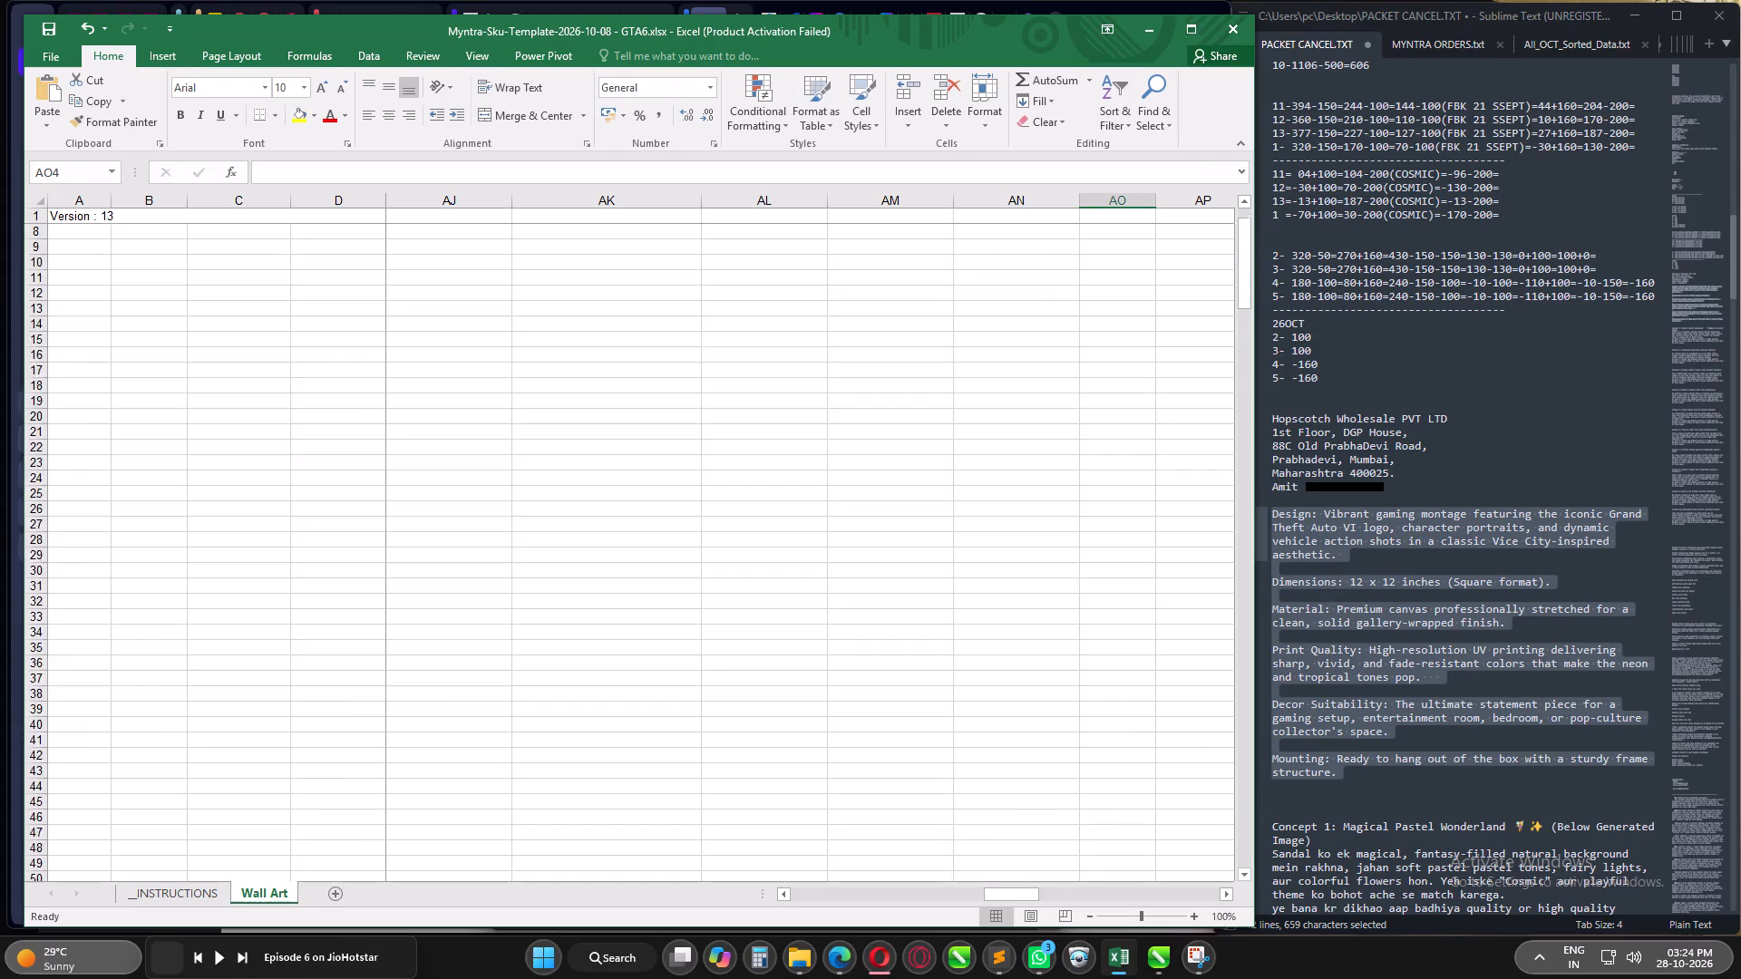
scroll(1020, 697, up, 4)
drag(1000, 895, 1008, 896)
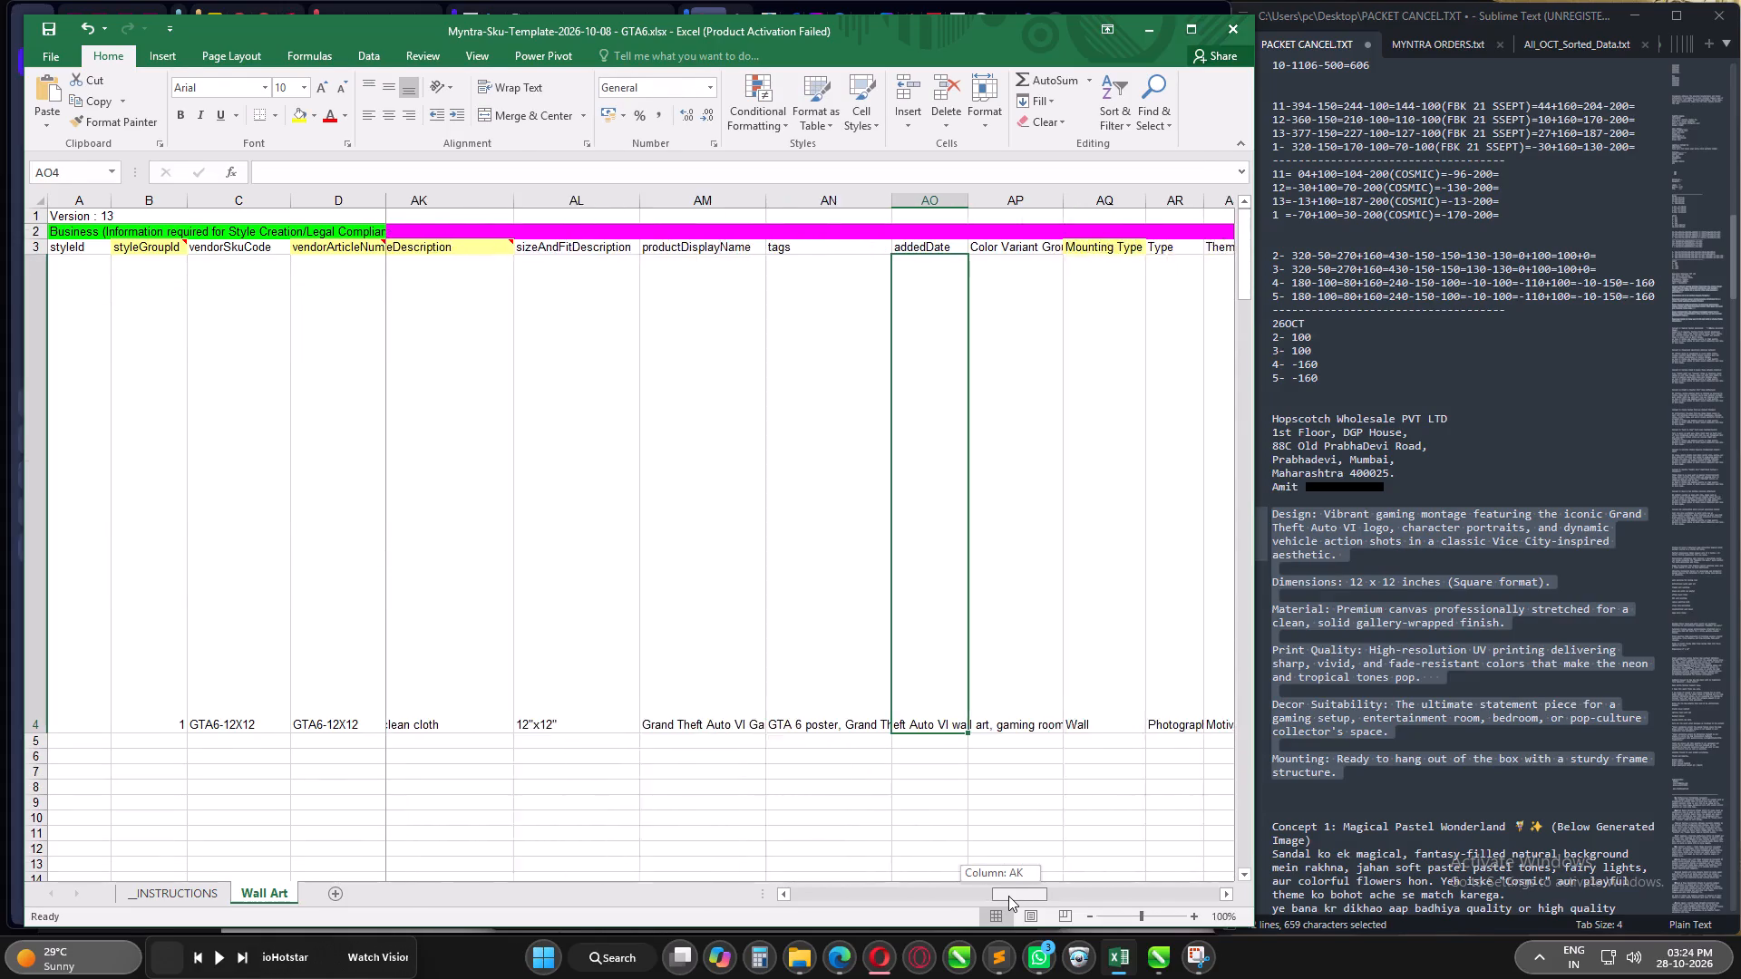
drag(1008, 896, 1015, 897)
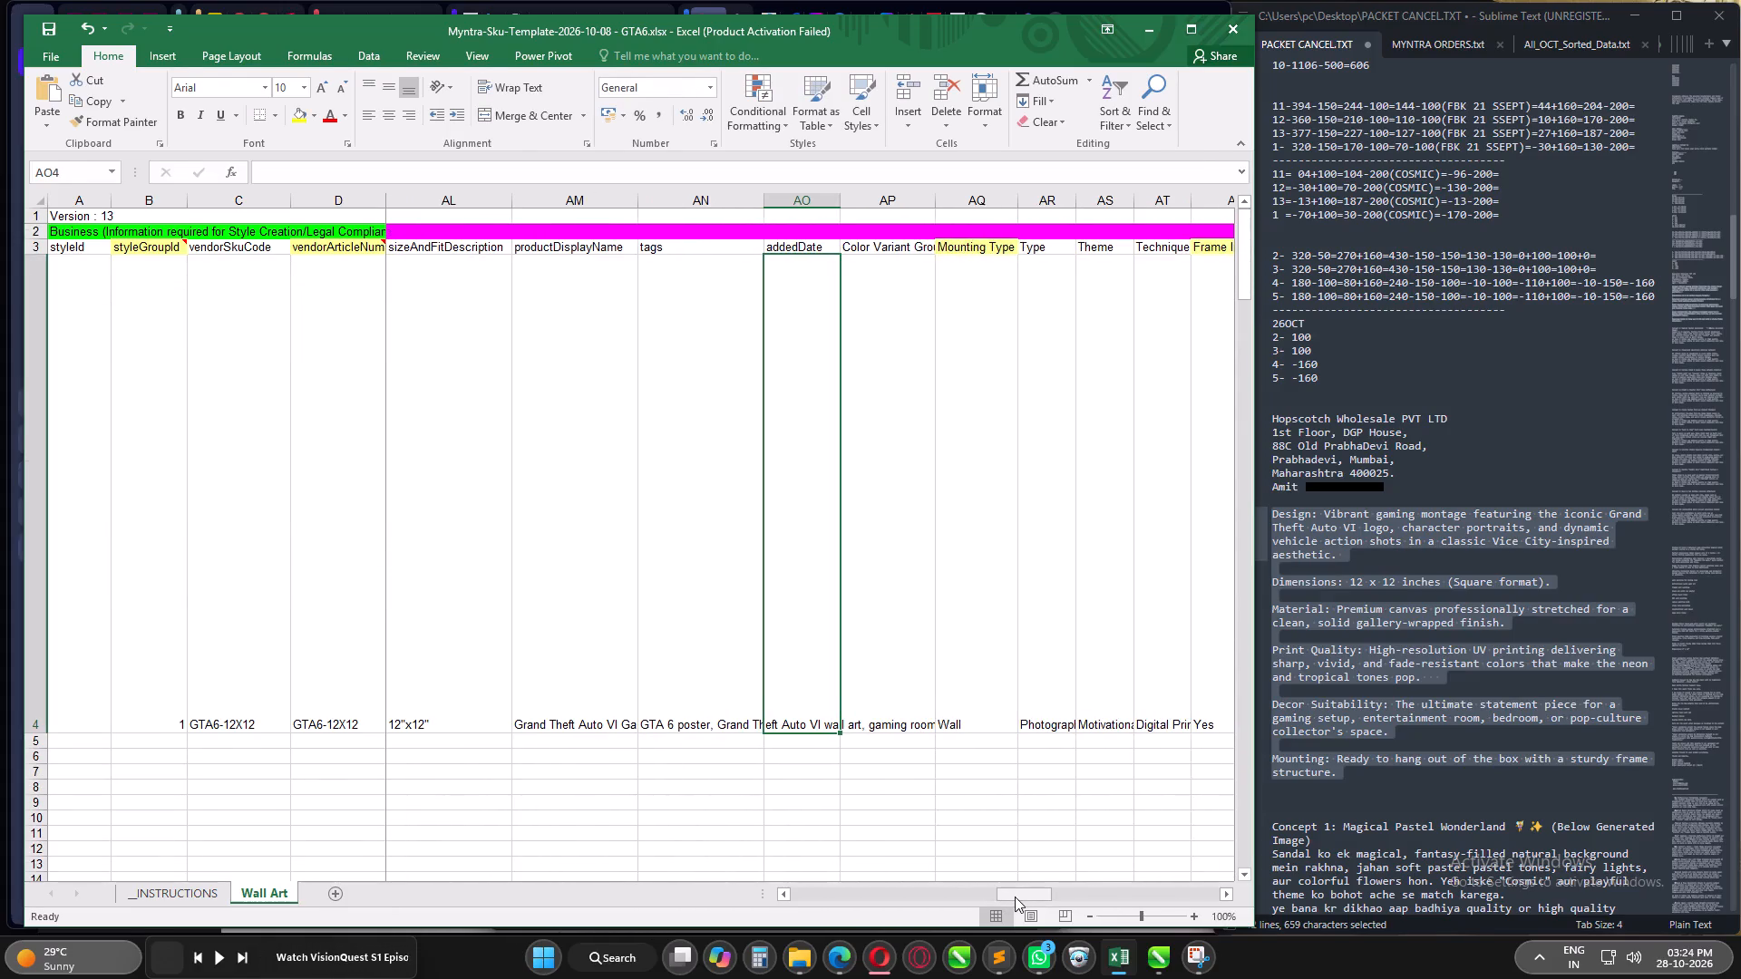
key(Right)
key(Right)
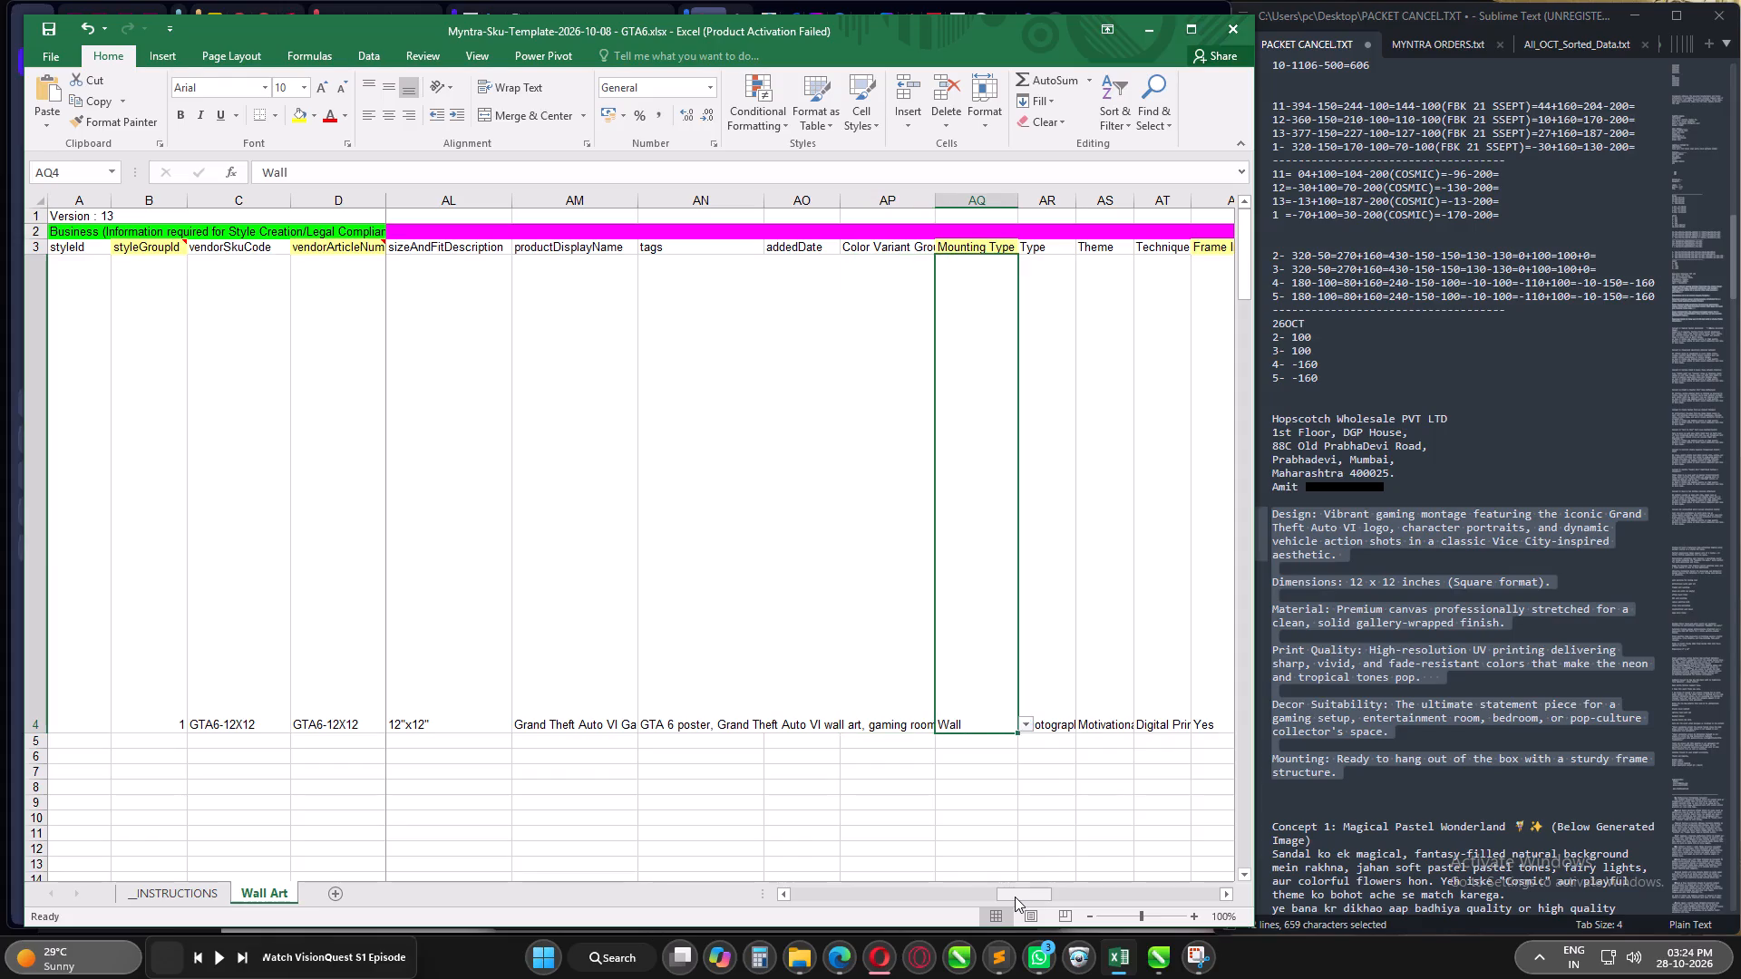
key(Right)
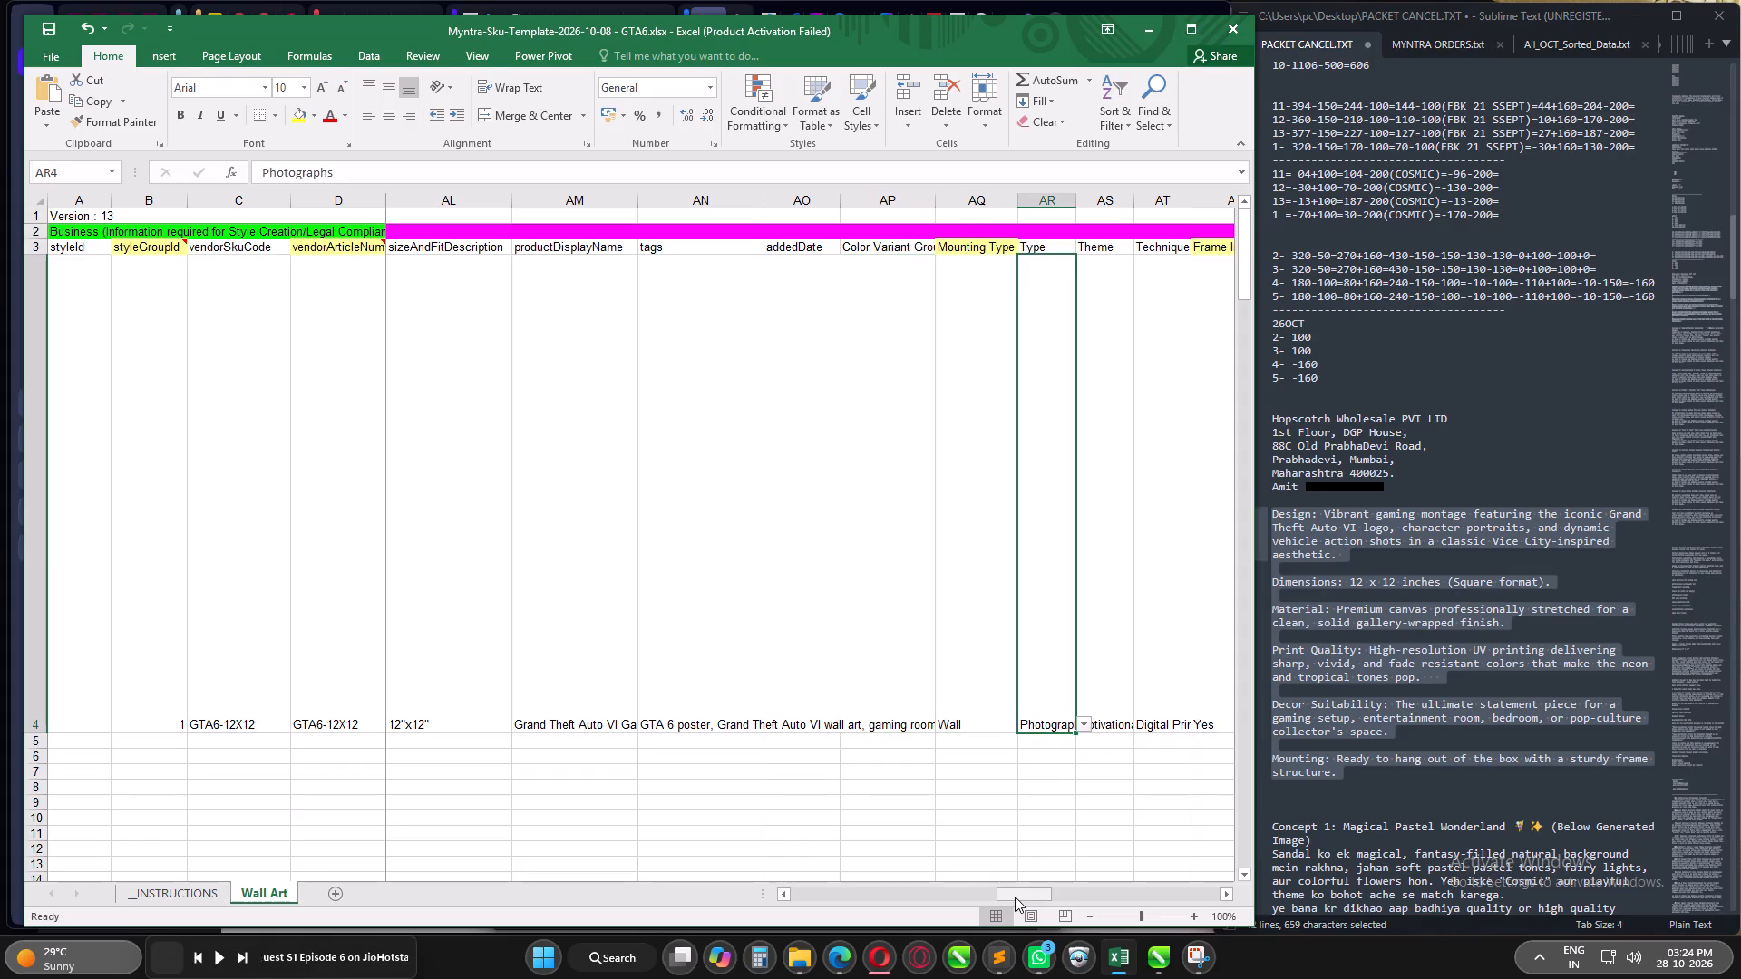
key(Right)
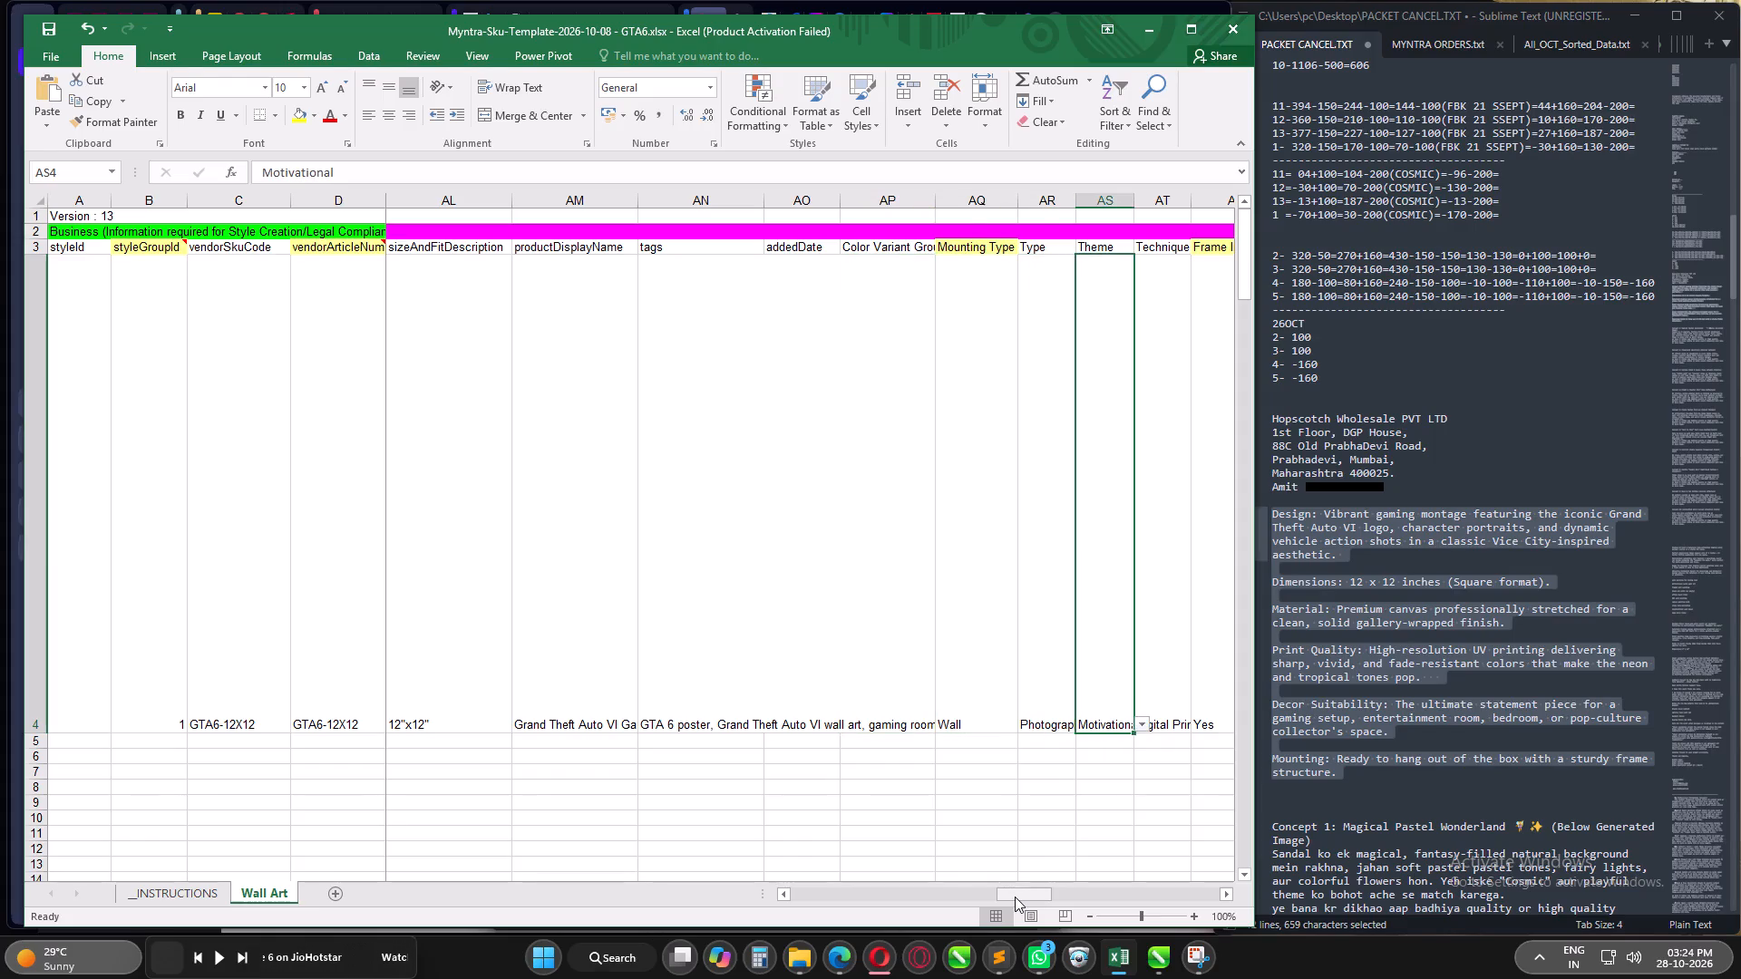
click(1143, 724)
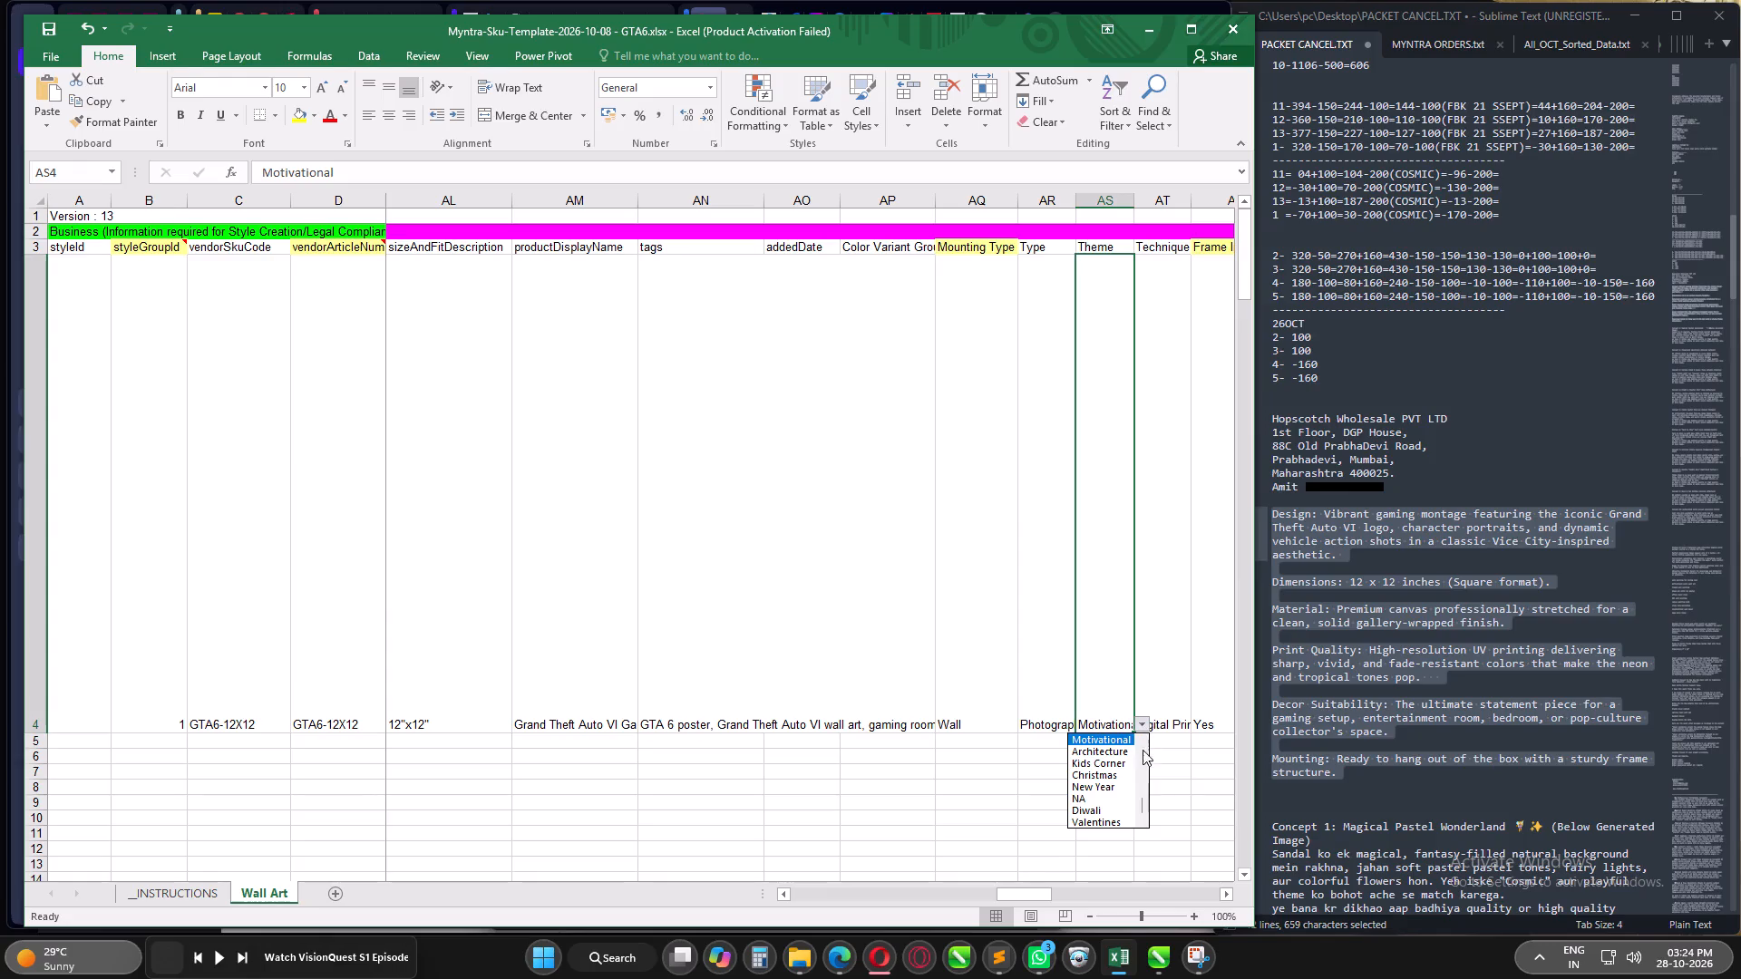
drag(1141, 802, 1141, 790)
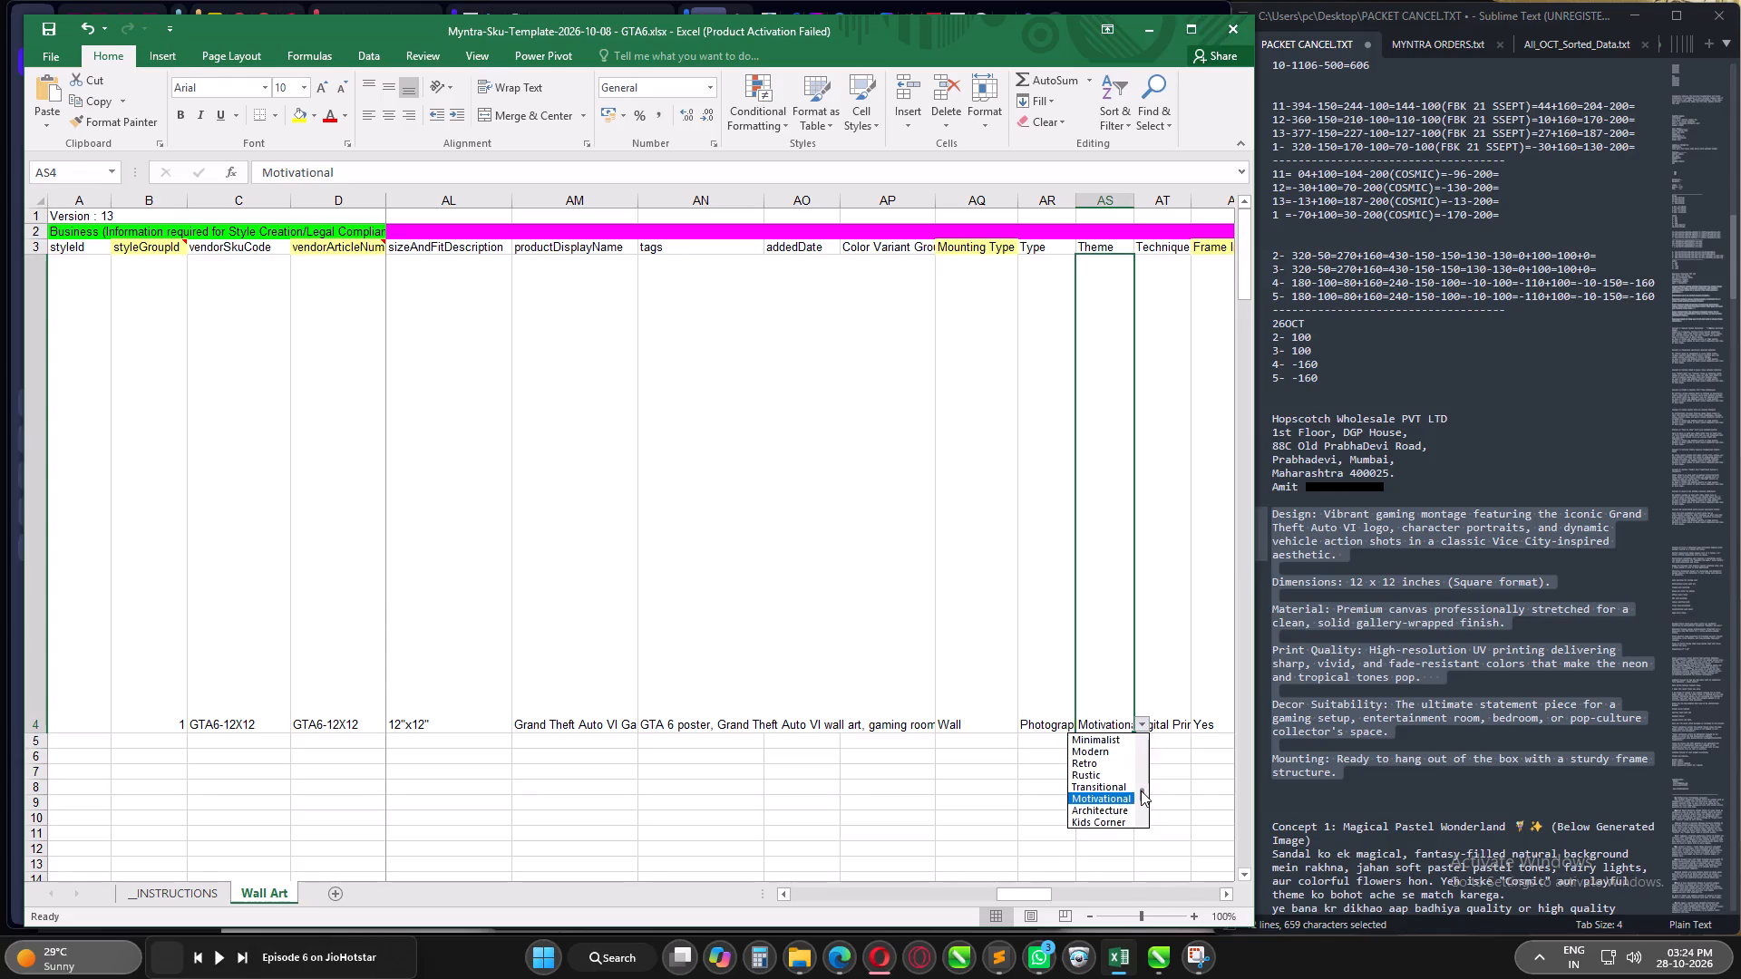
drag(1141, 790, 1141, 790)
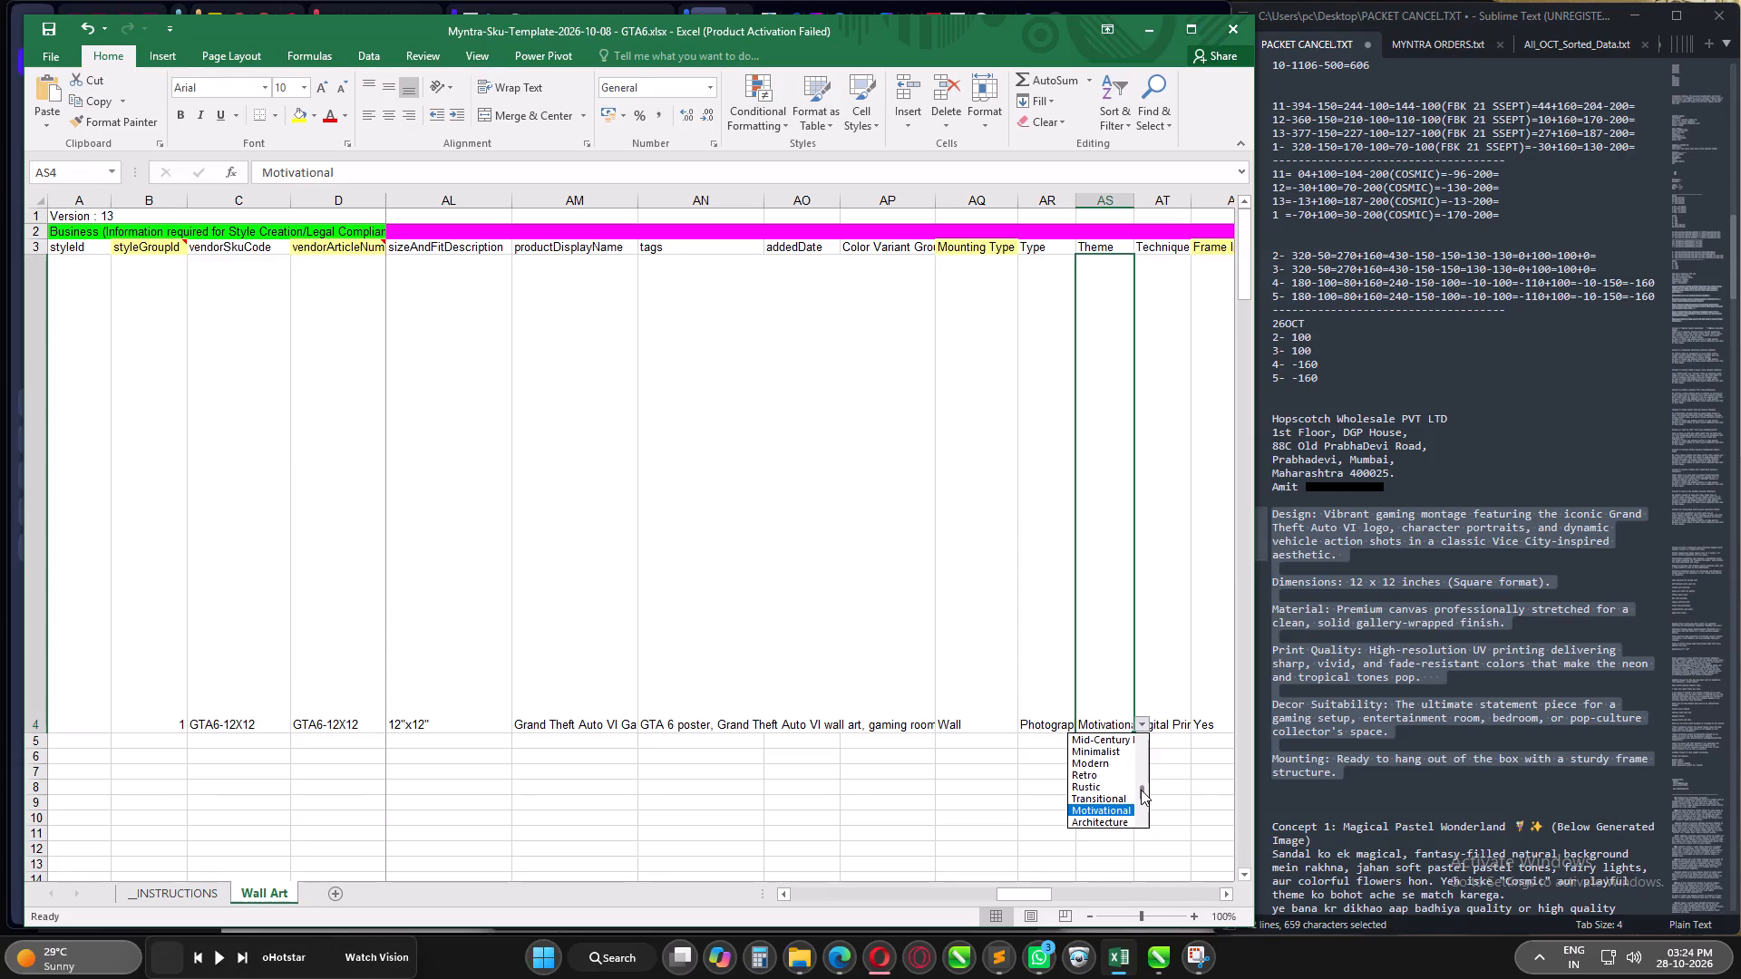
drag(1141, 790, 1137, 780)
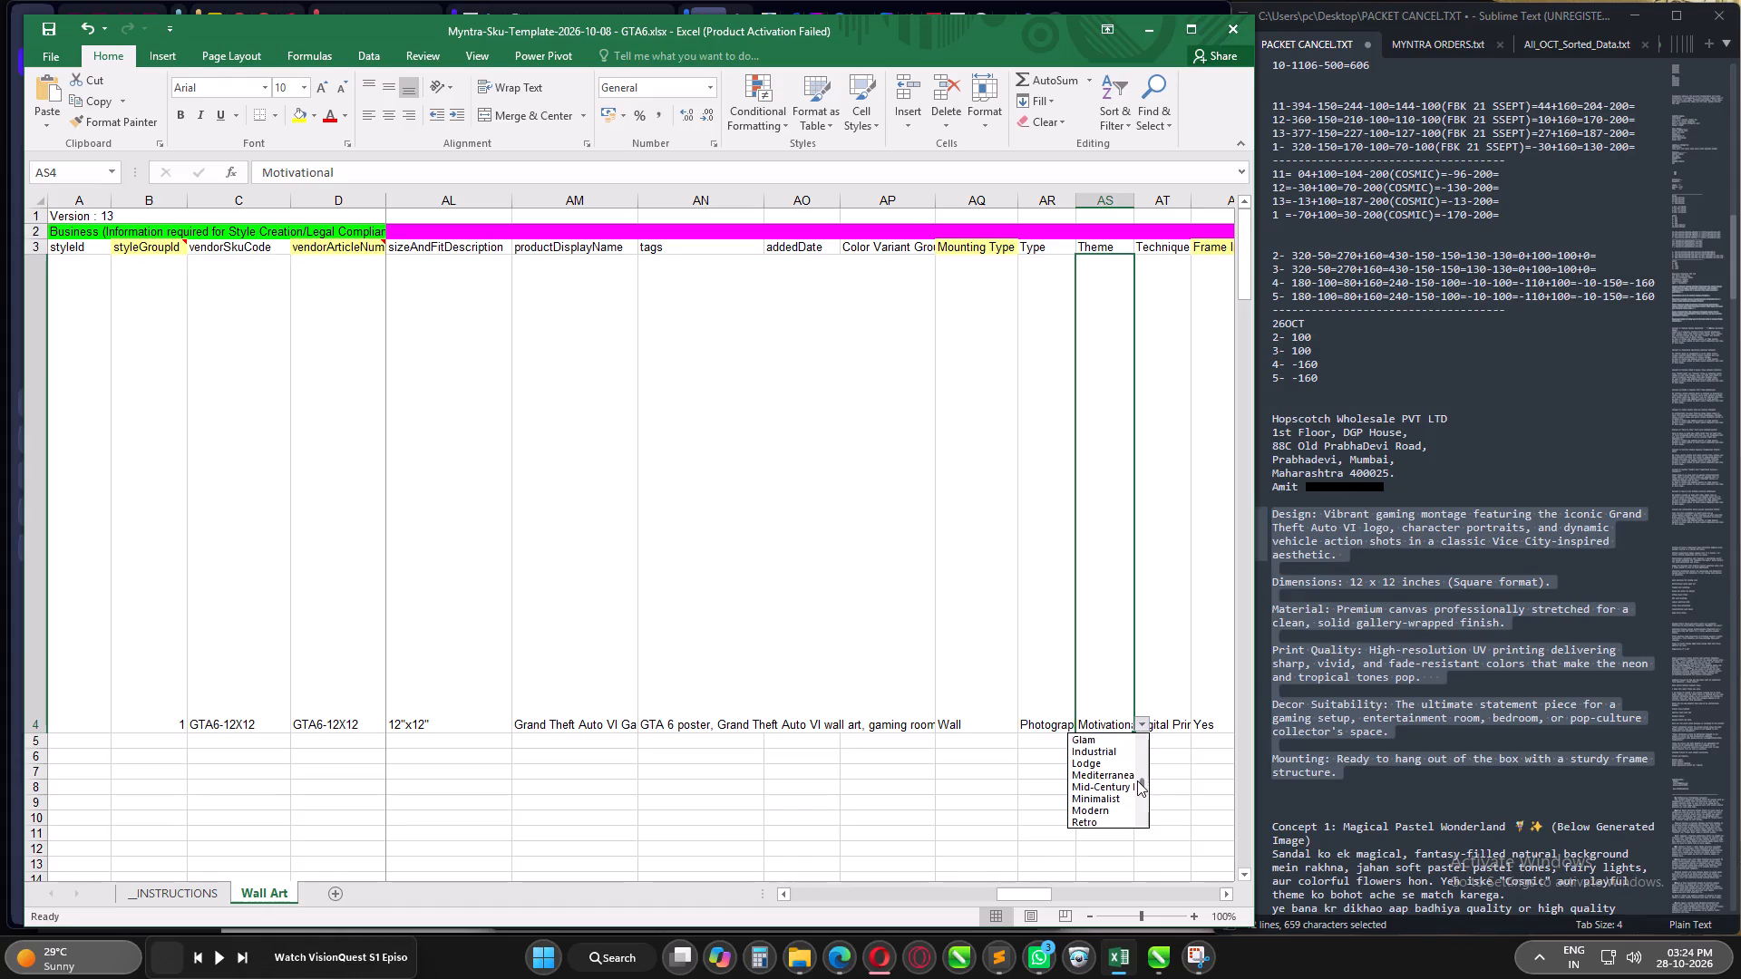
drag(1137, 780, 1136, 779)
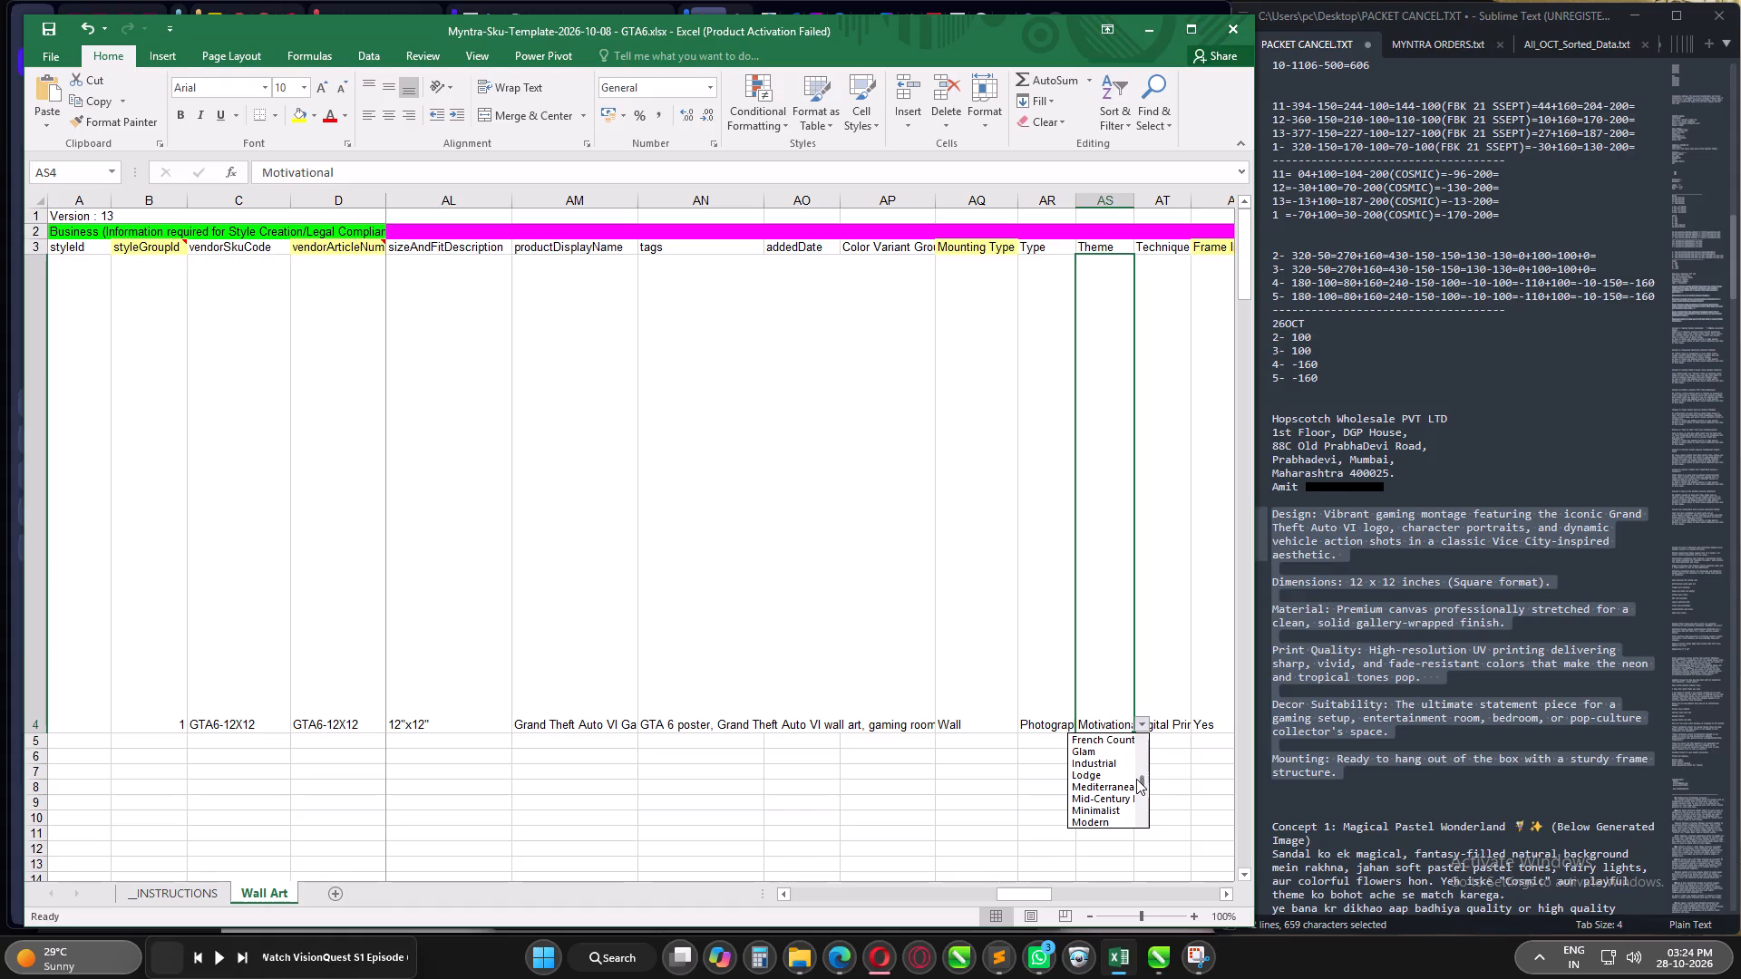
drag(1136, 779, 1136, 773)
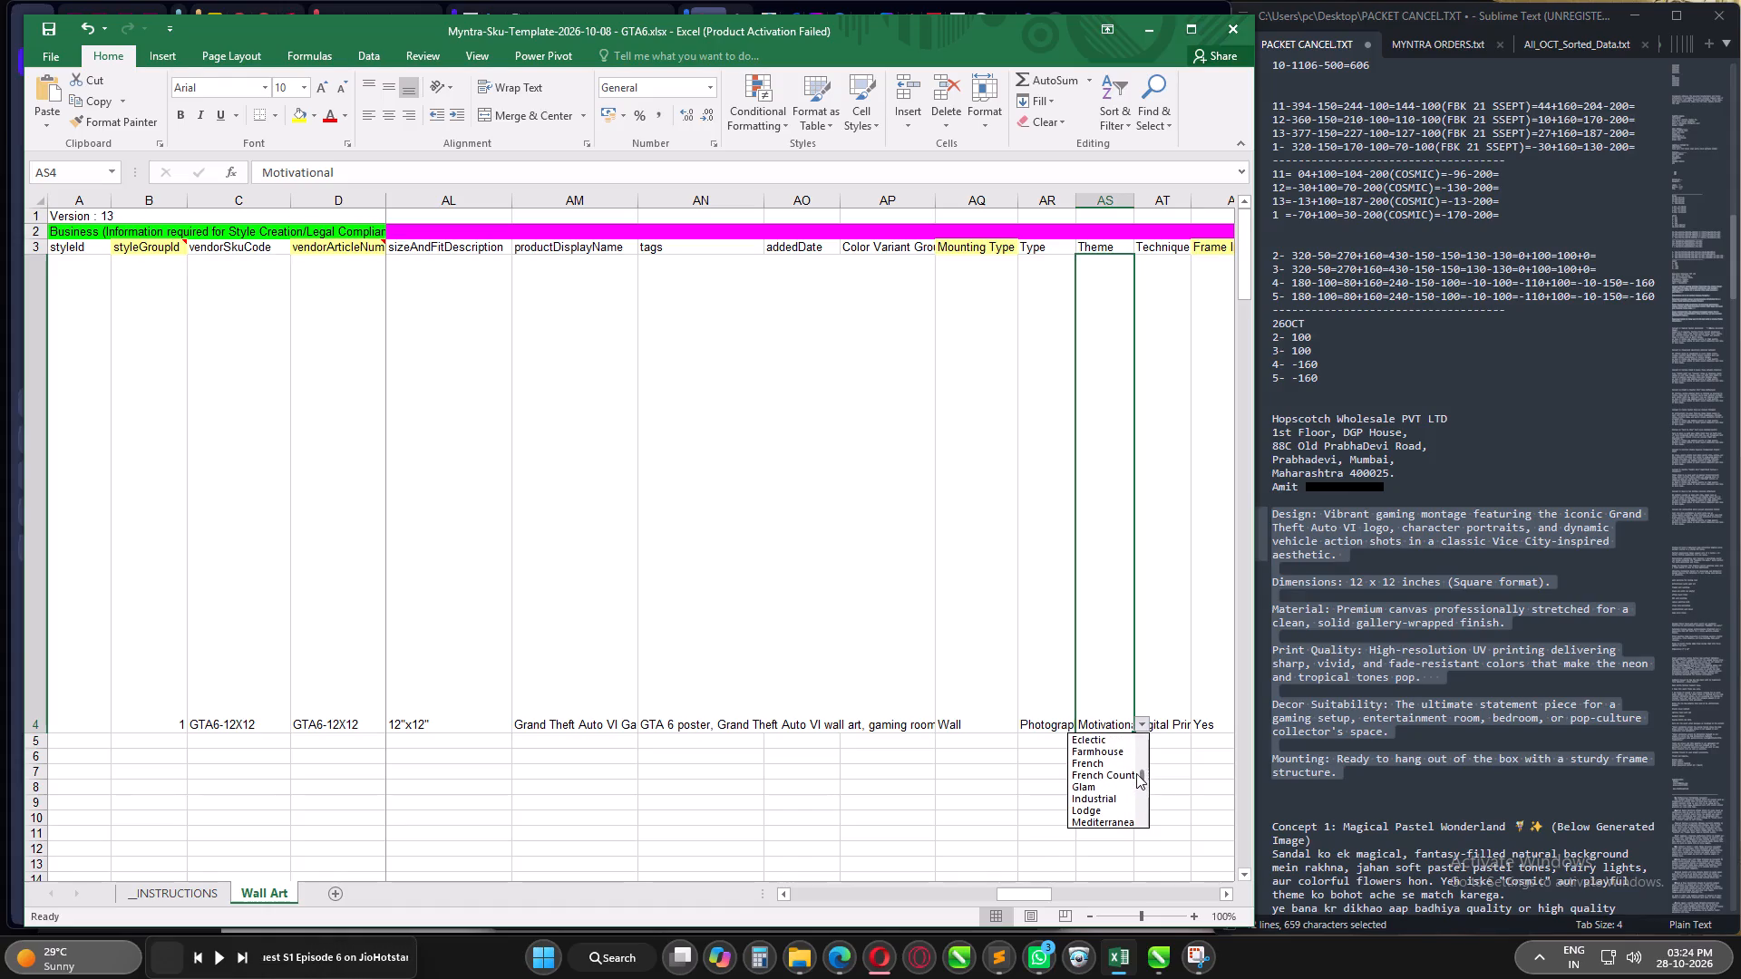
drag(1136, 773, 1136, 761)
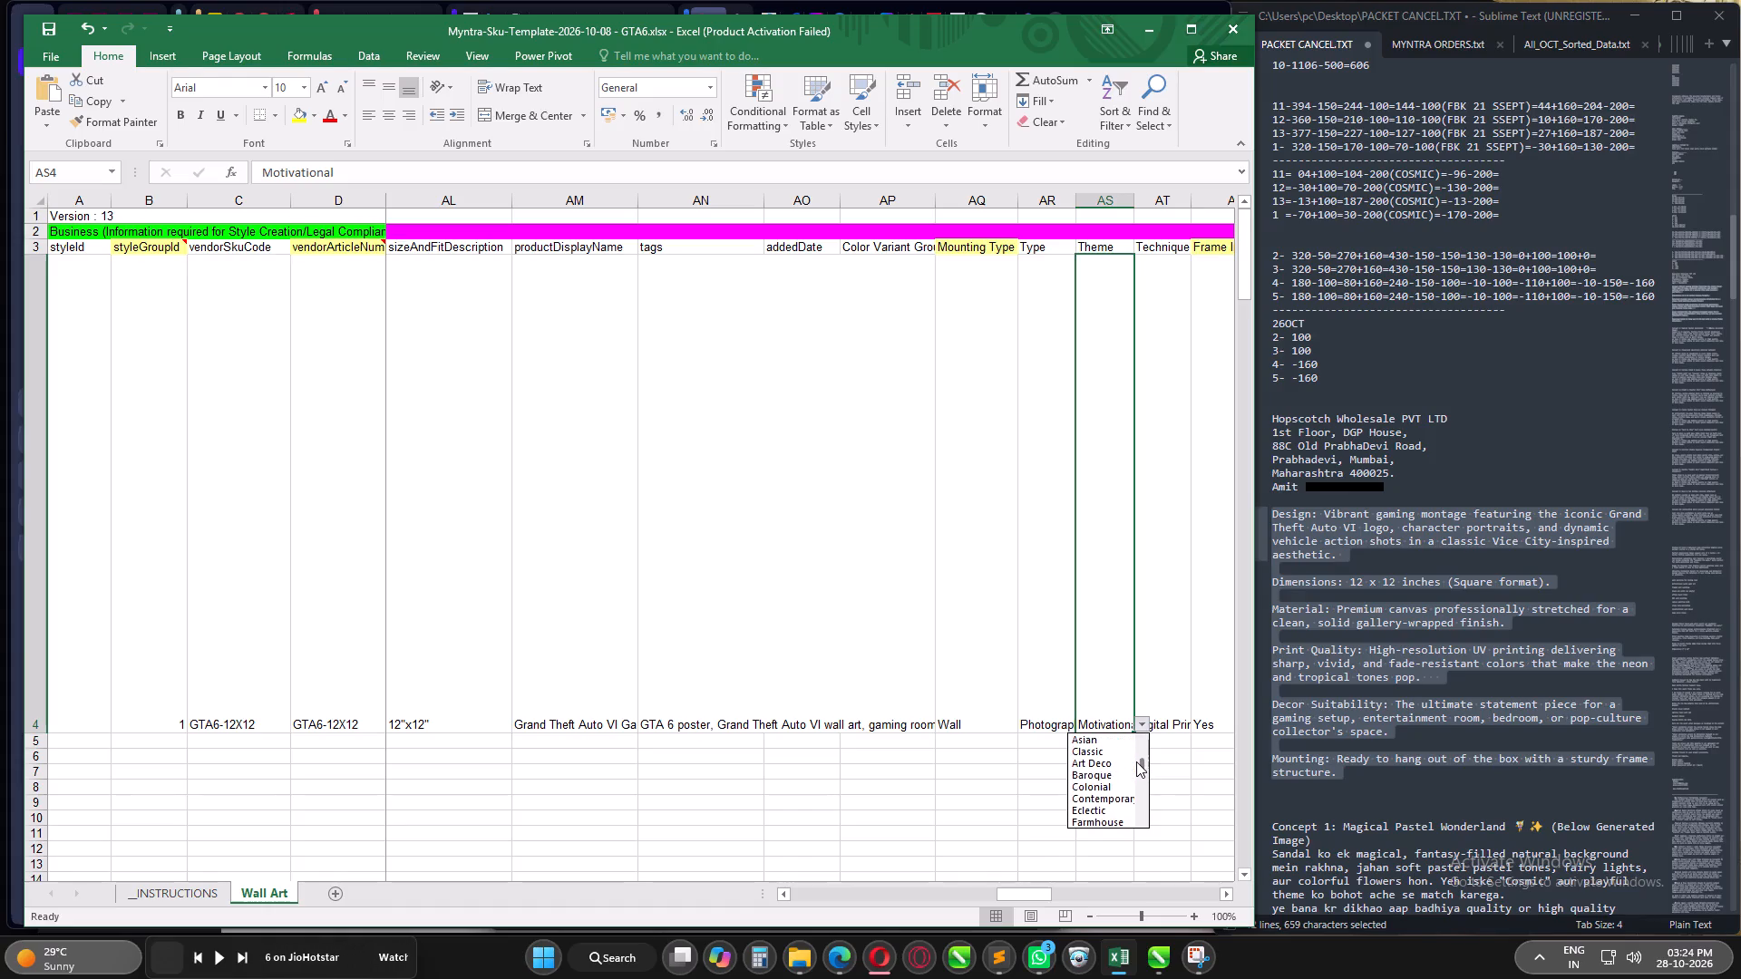
drag(1136, 761, 1141, 754)
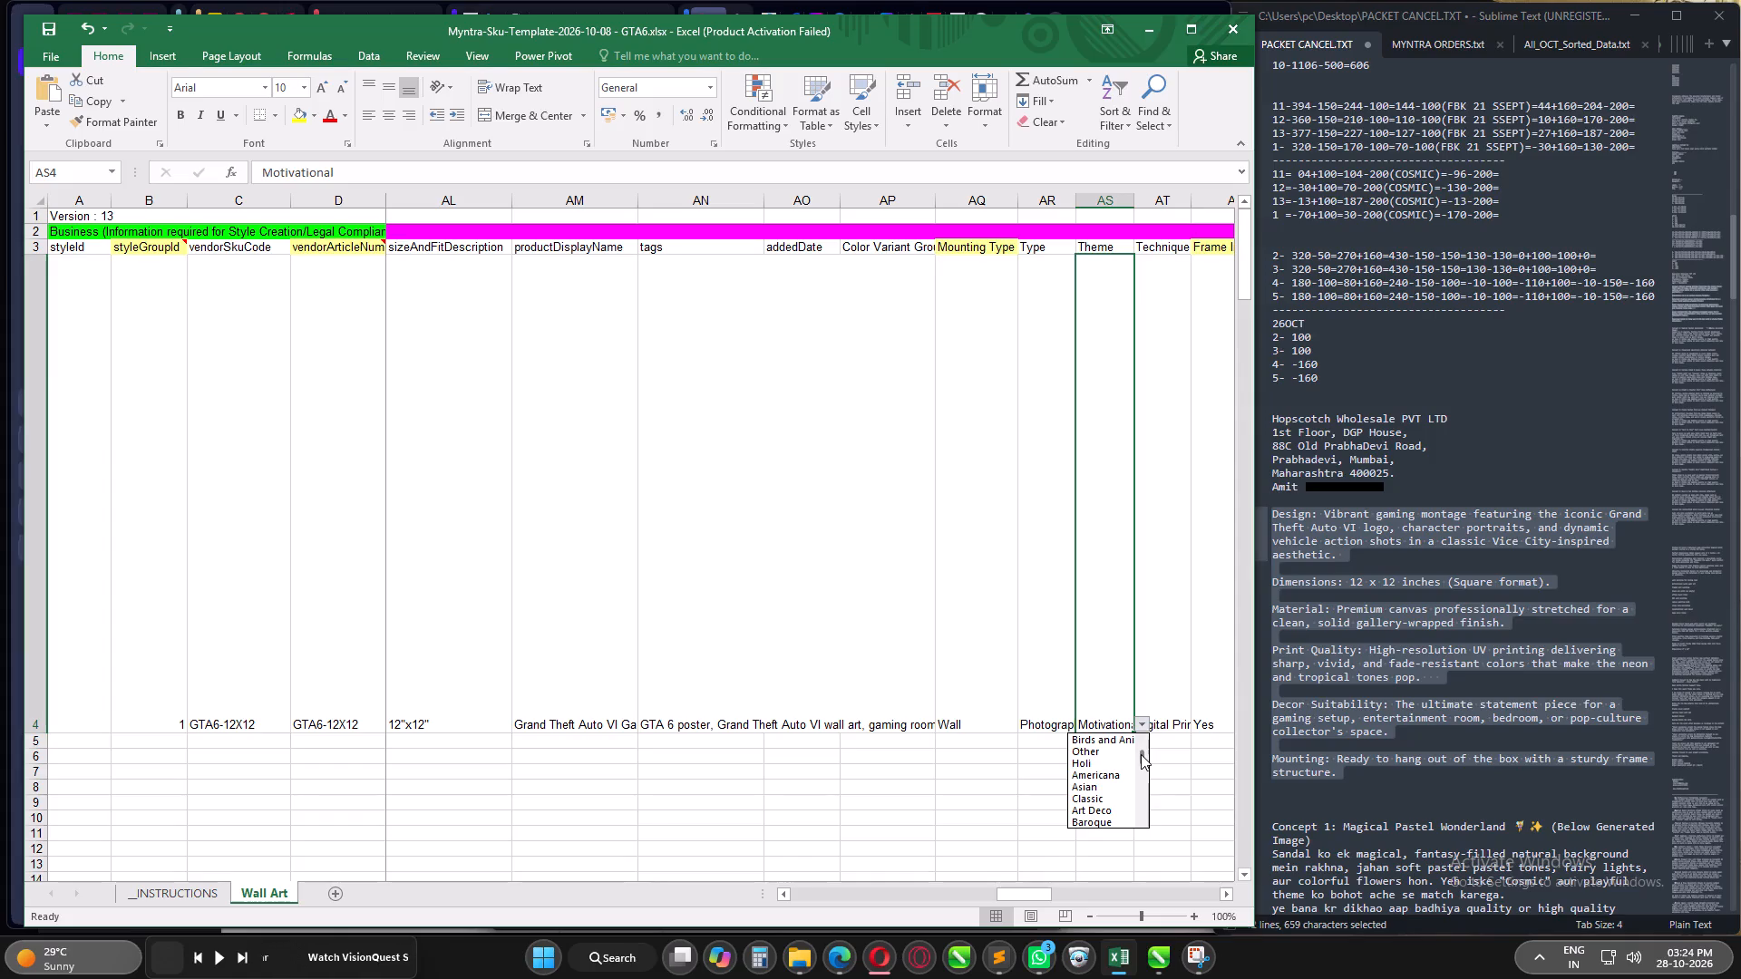
drag(1141, 754, 1148, 742)
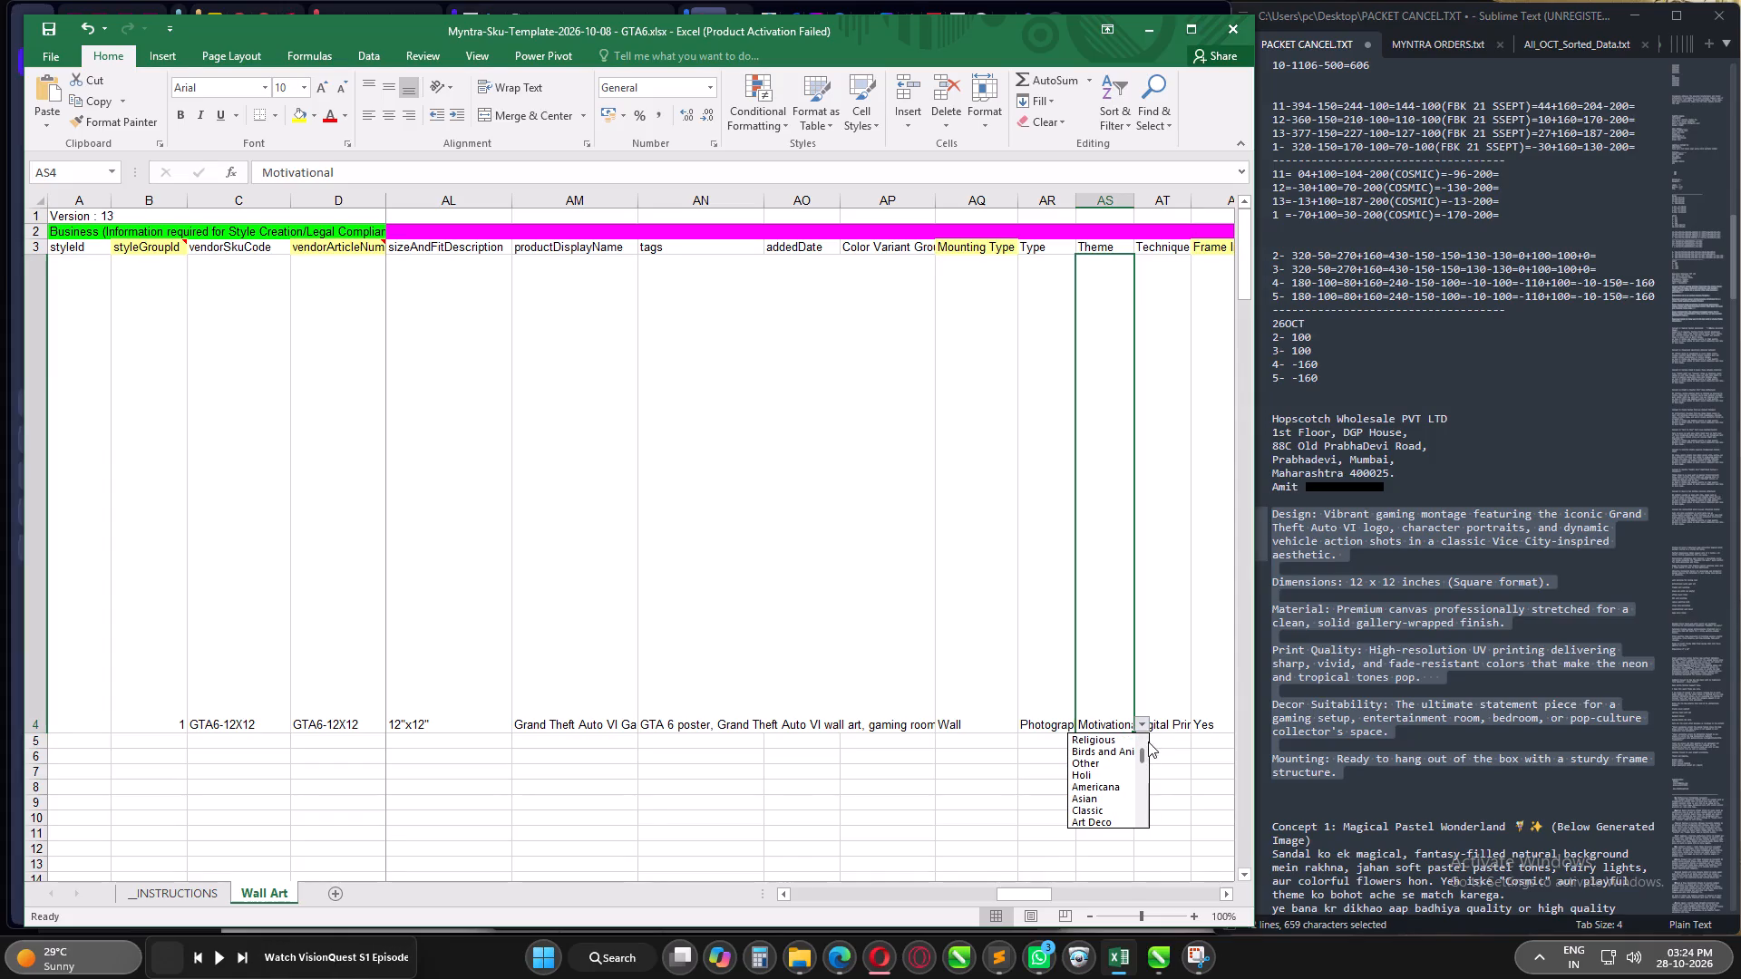
drag(1148, 742, 1141, 730)
drag(1141, 730, 1143, 774)
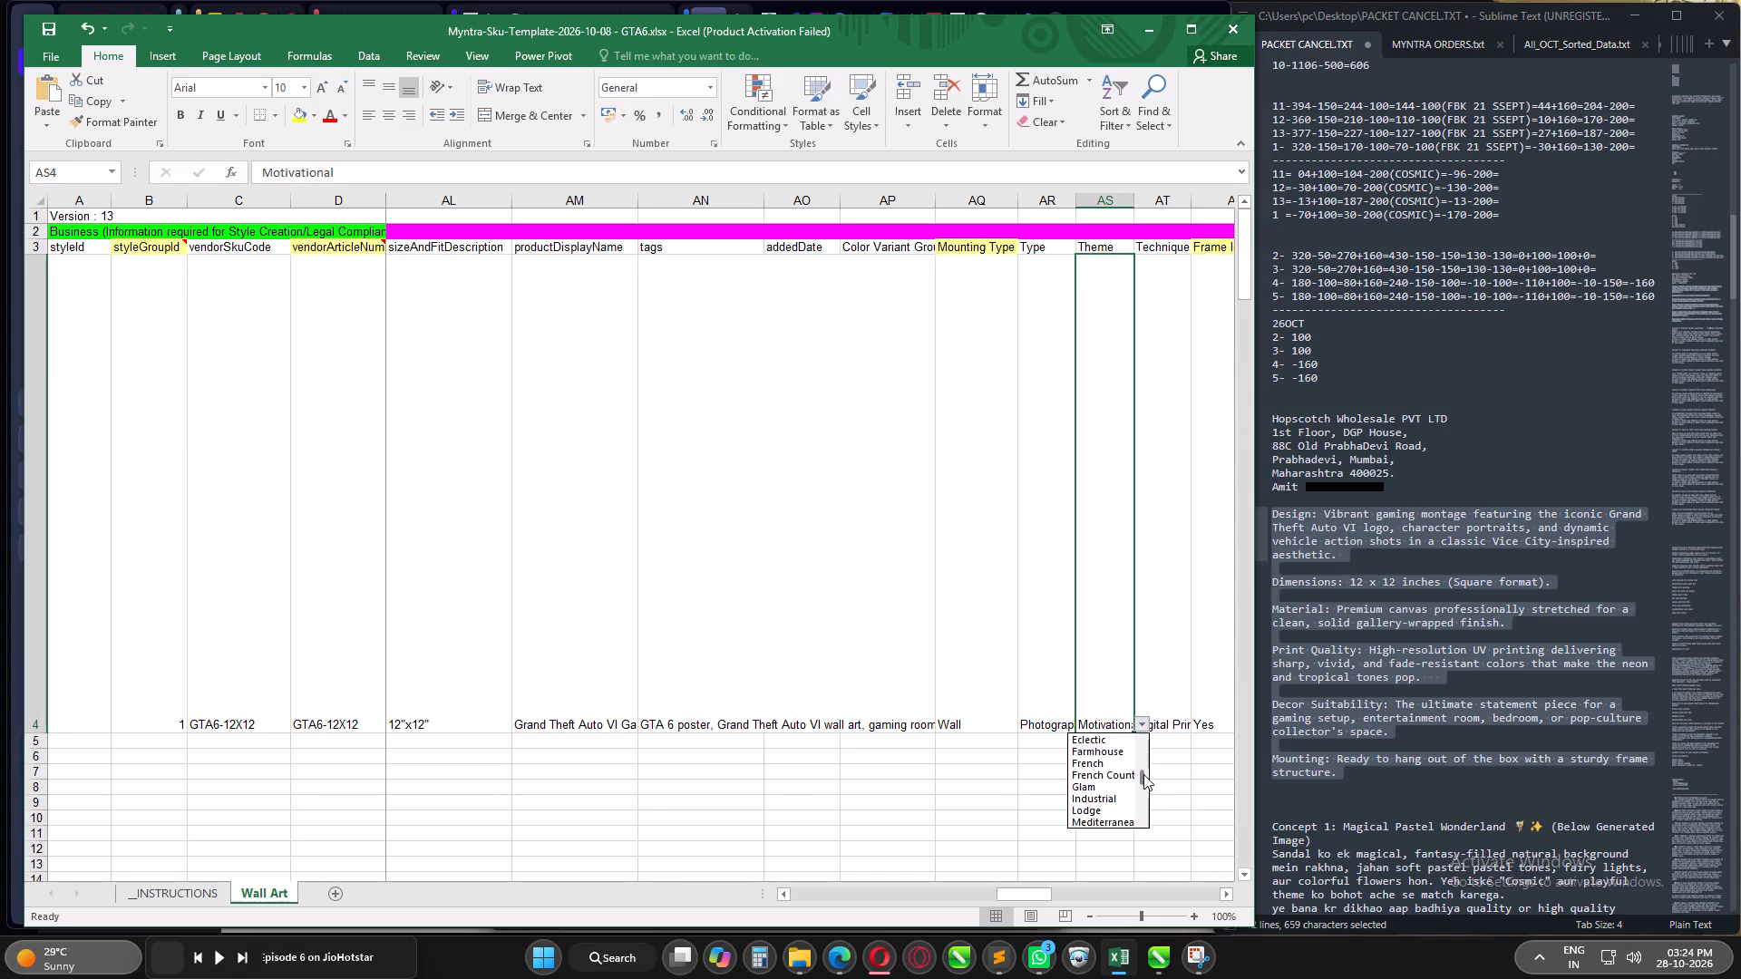
drag(1143, 774, 1146, 788)
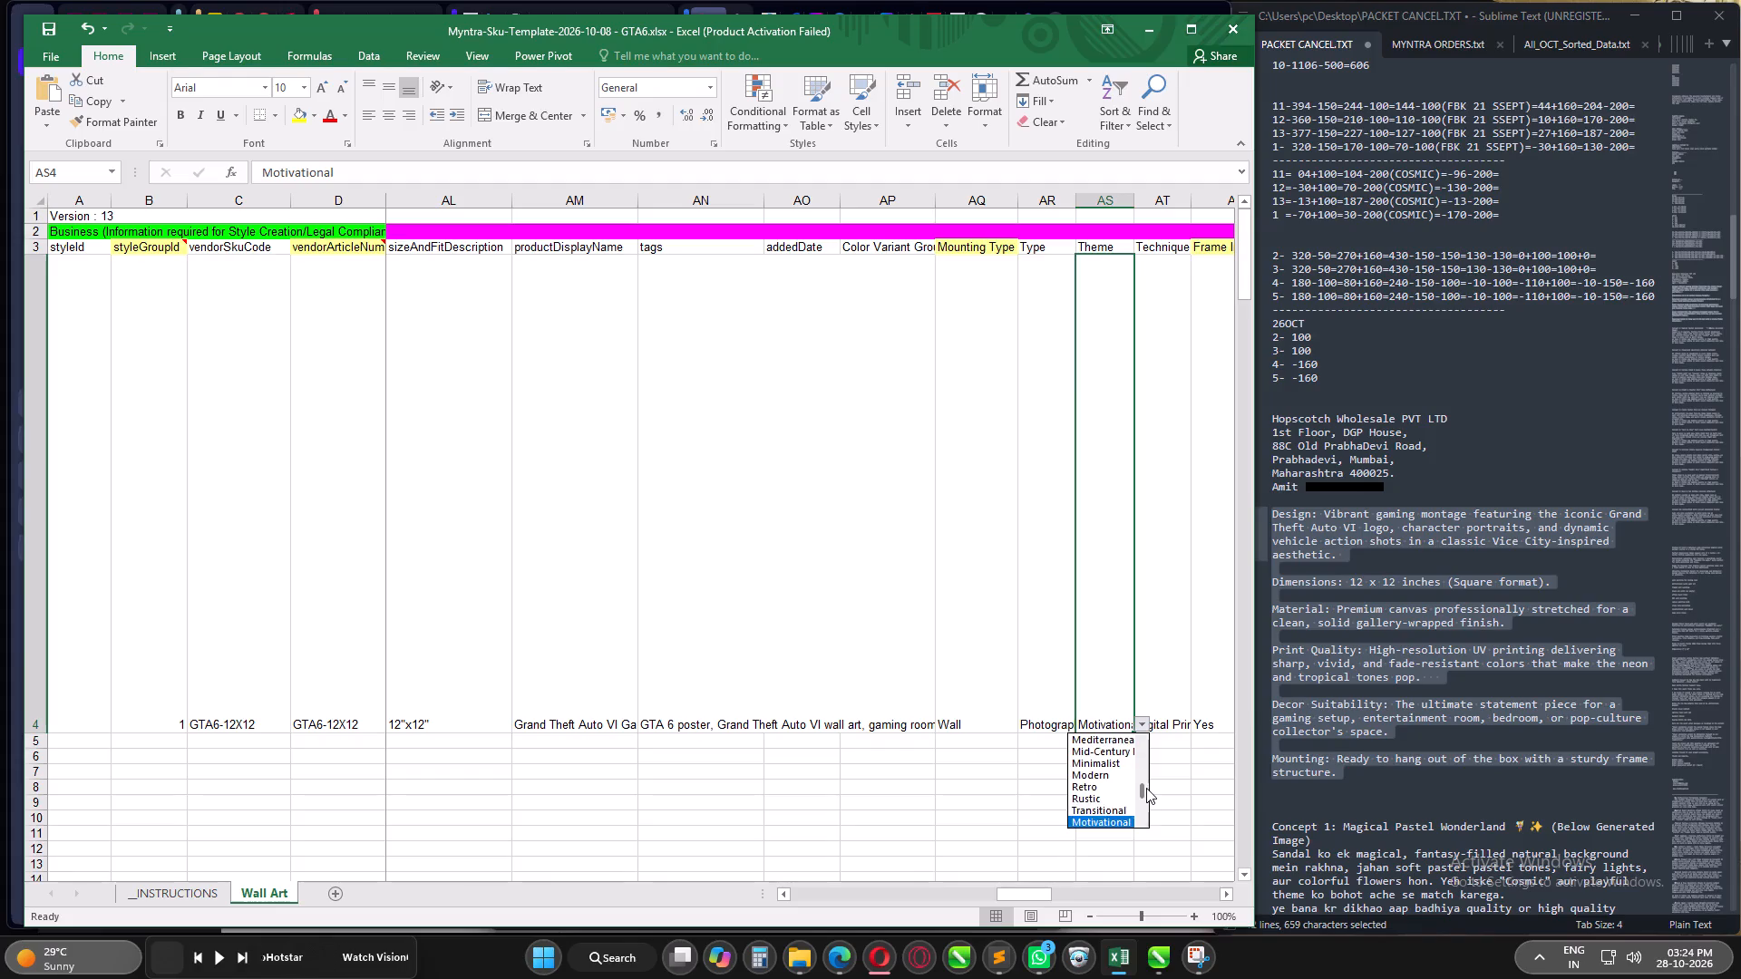
drag(1146, 788, 1146, 796)
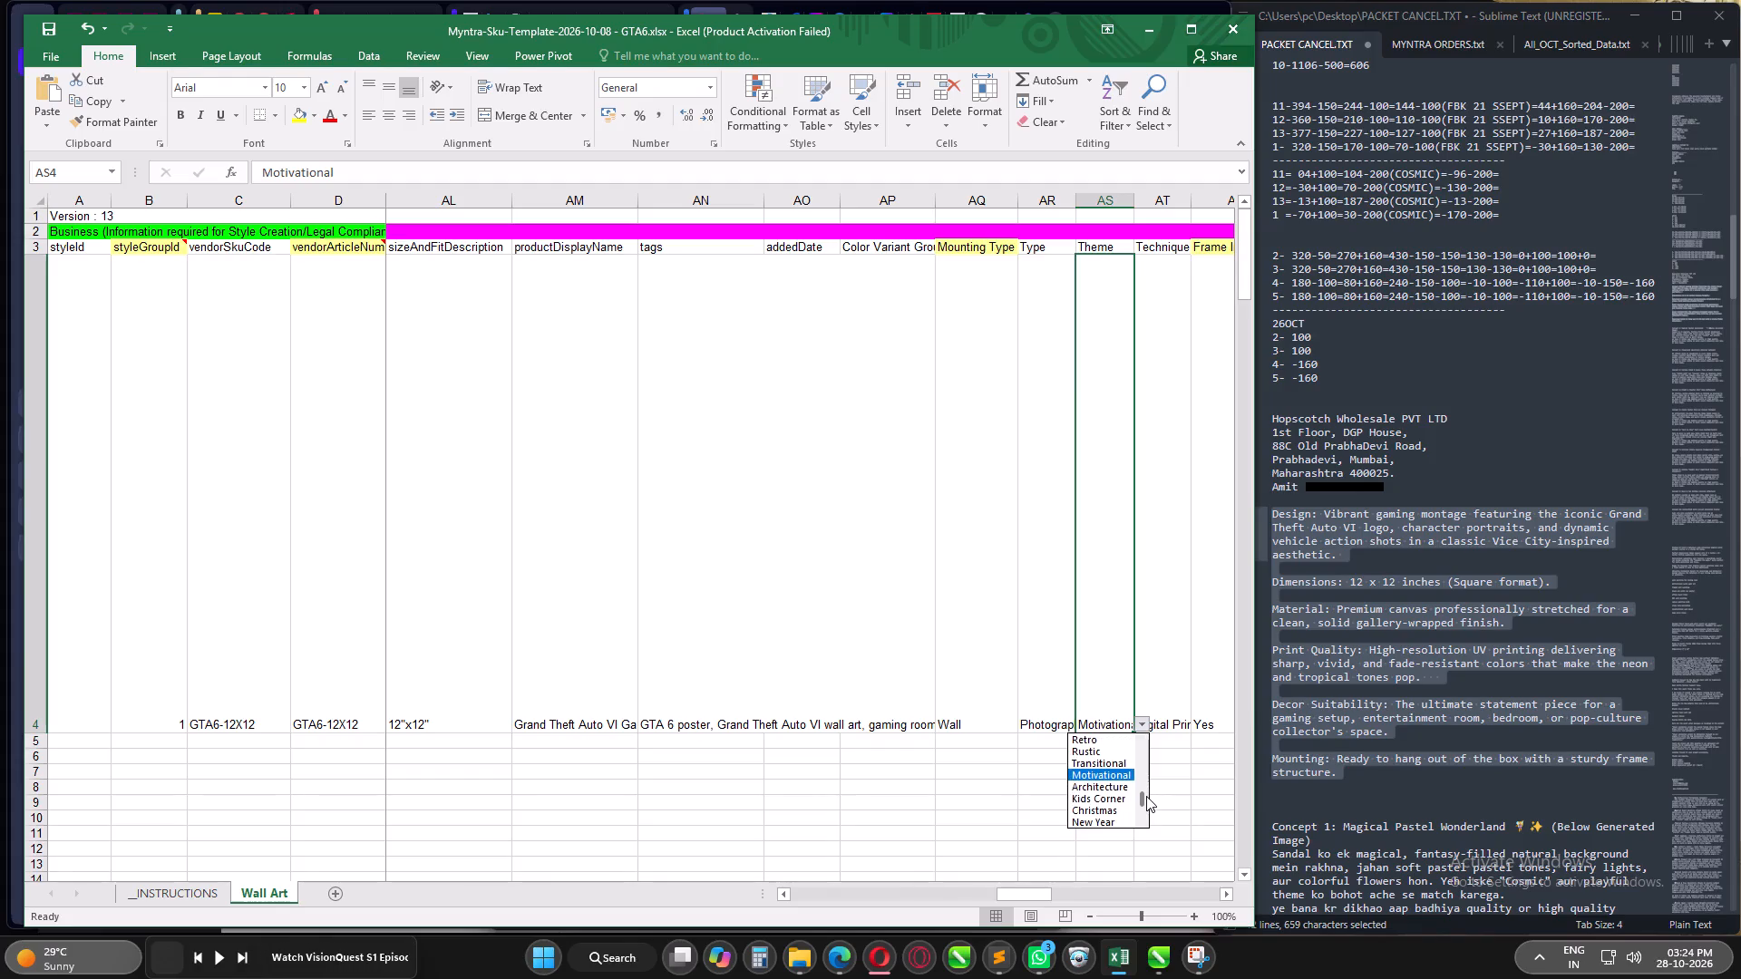
drag(1146, 796, 1145, 809)
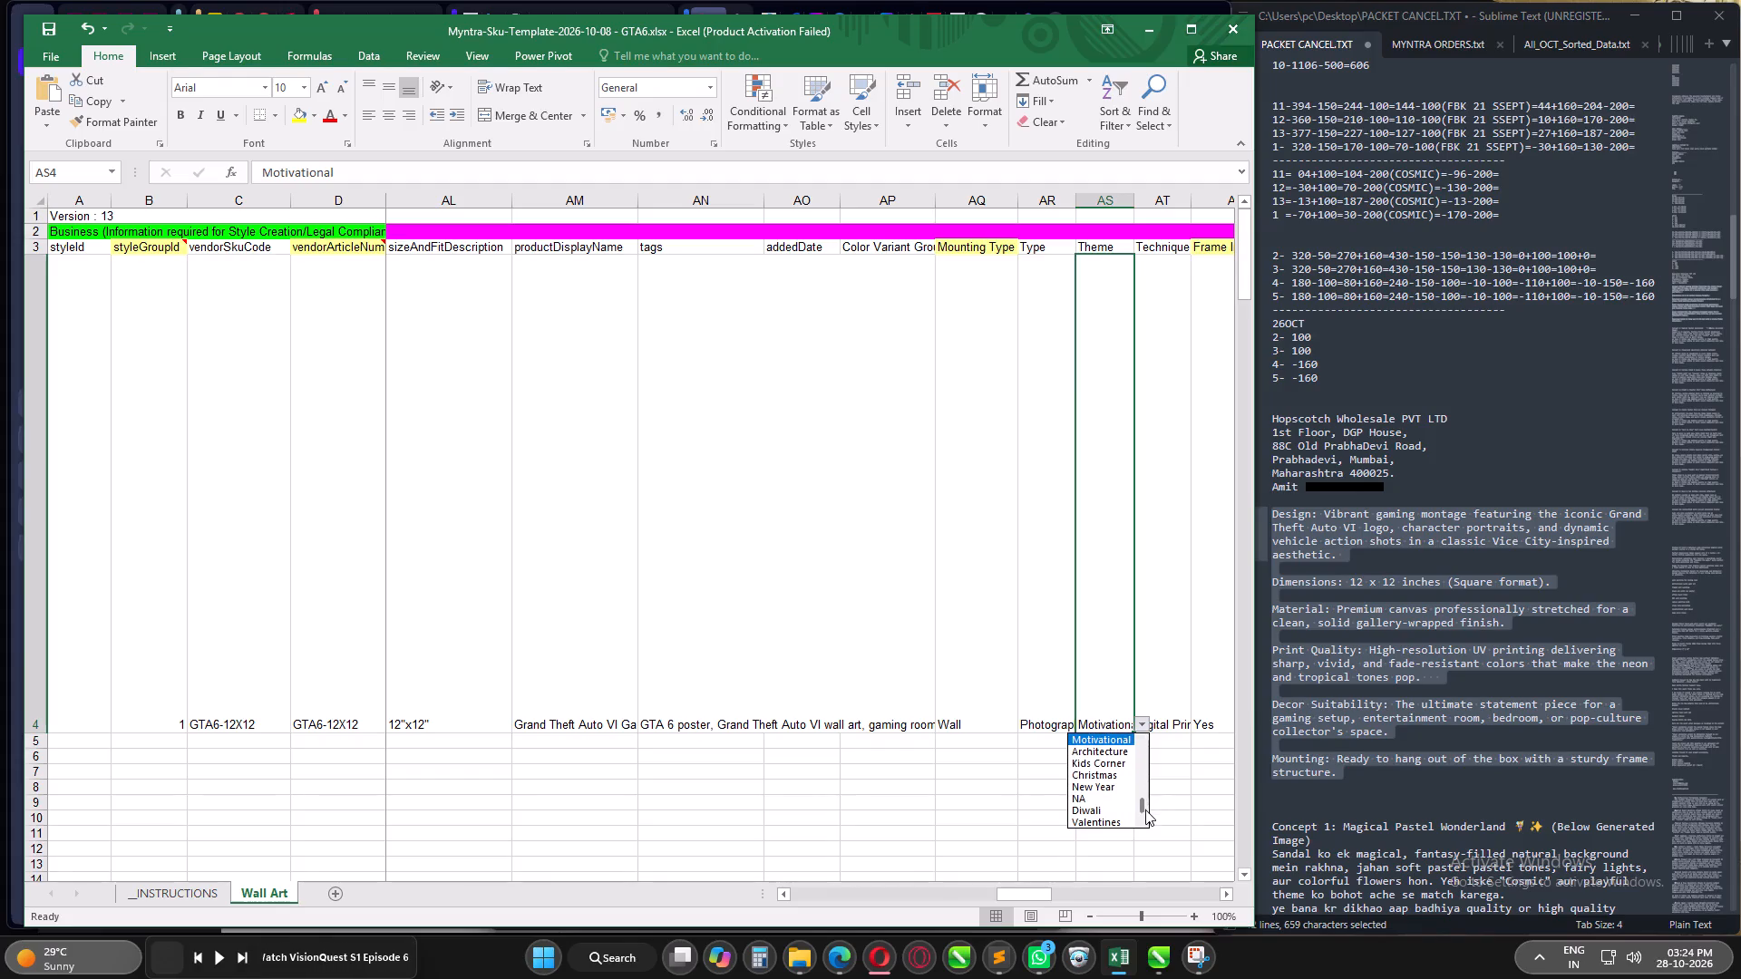
drag(1145, 809, 1145, 819)
drag(1145, 819, 1141, 800)
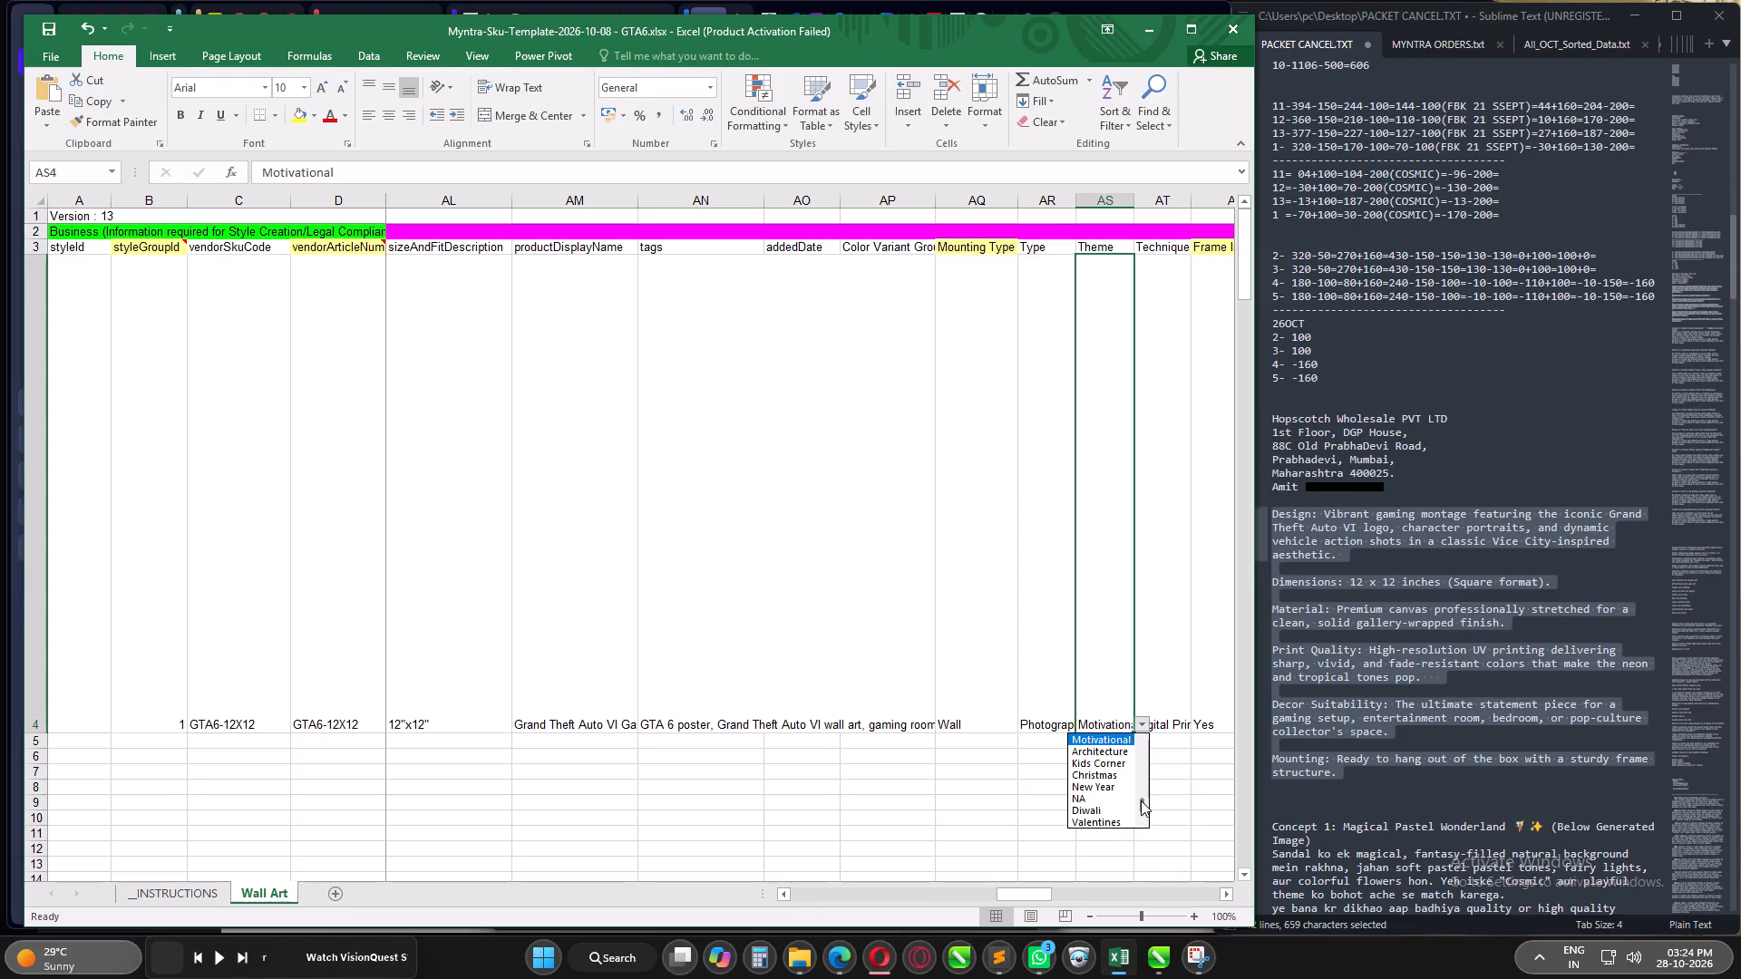
drag(1141, 800, 1143, 787)
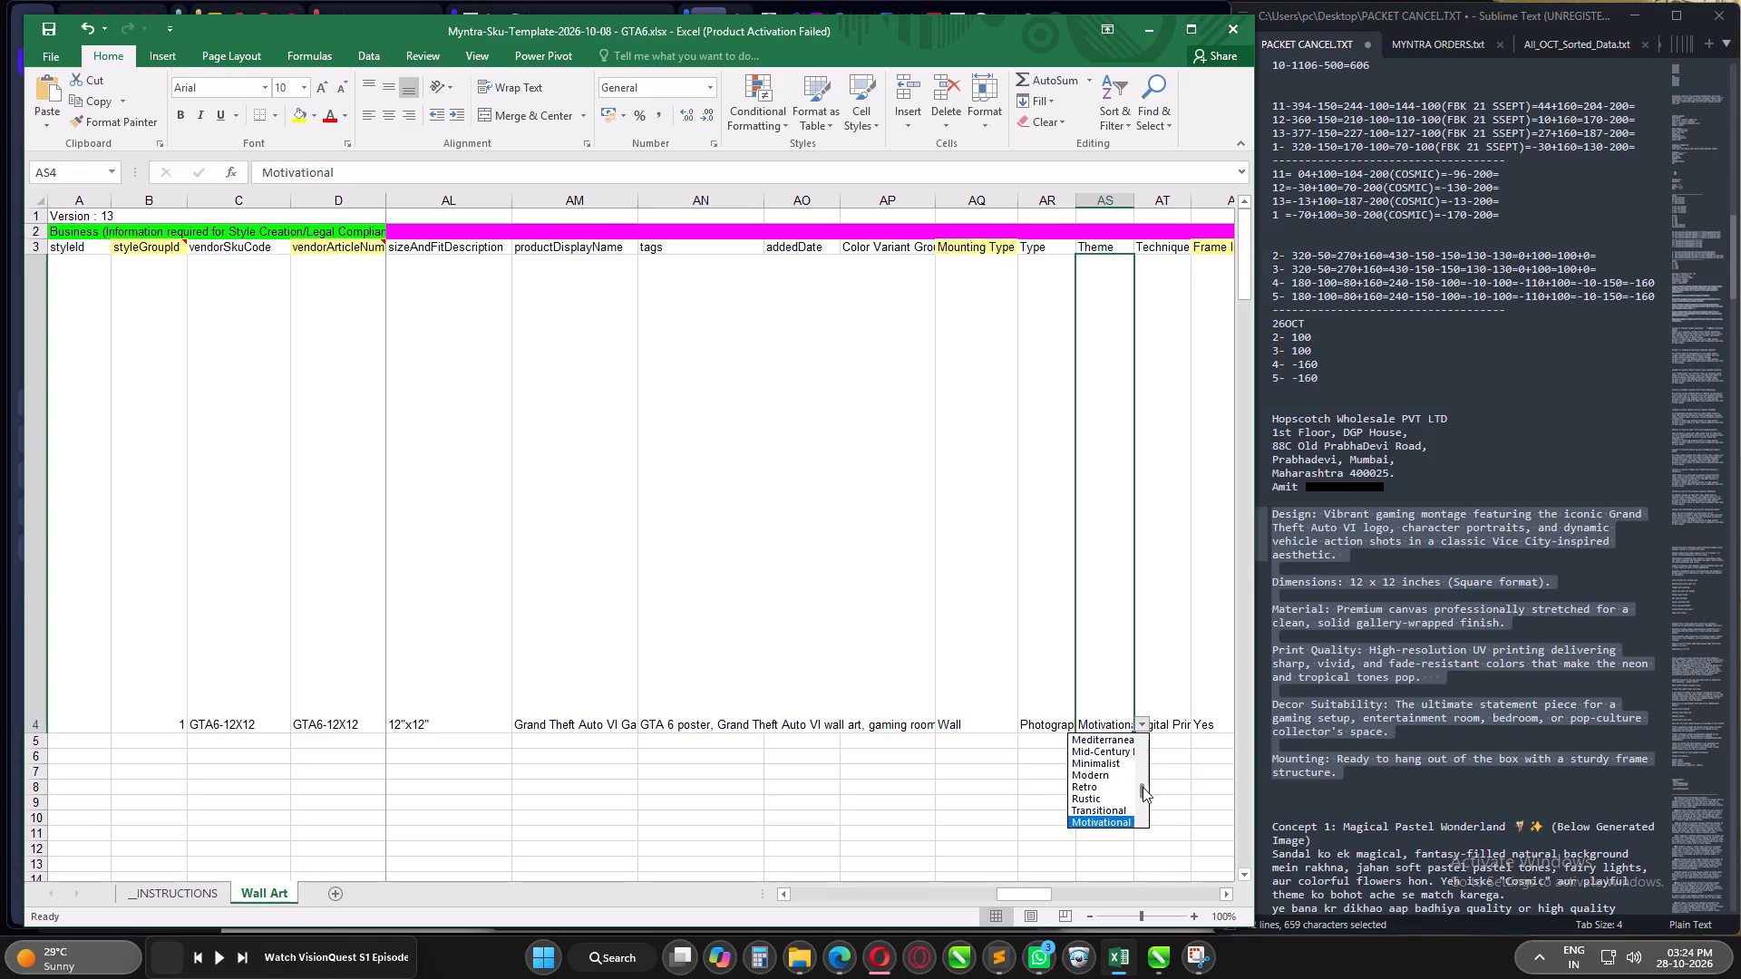
drag(1143, 787, 1143, 787)
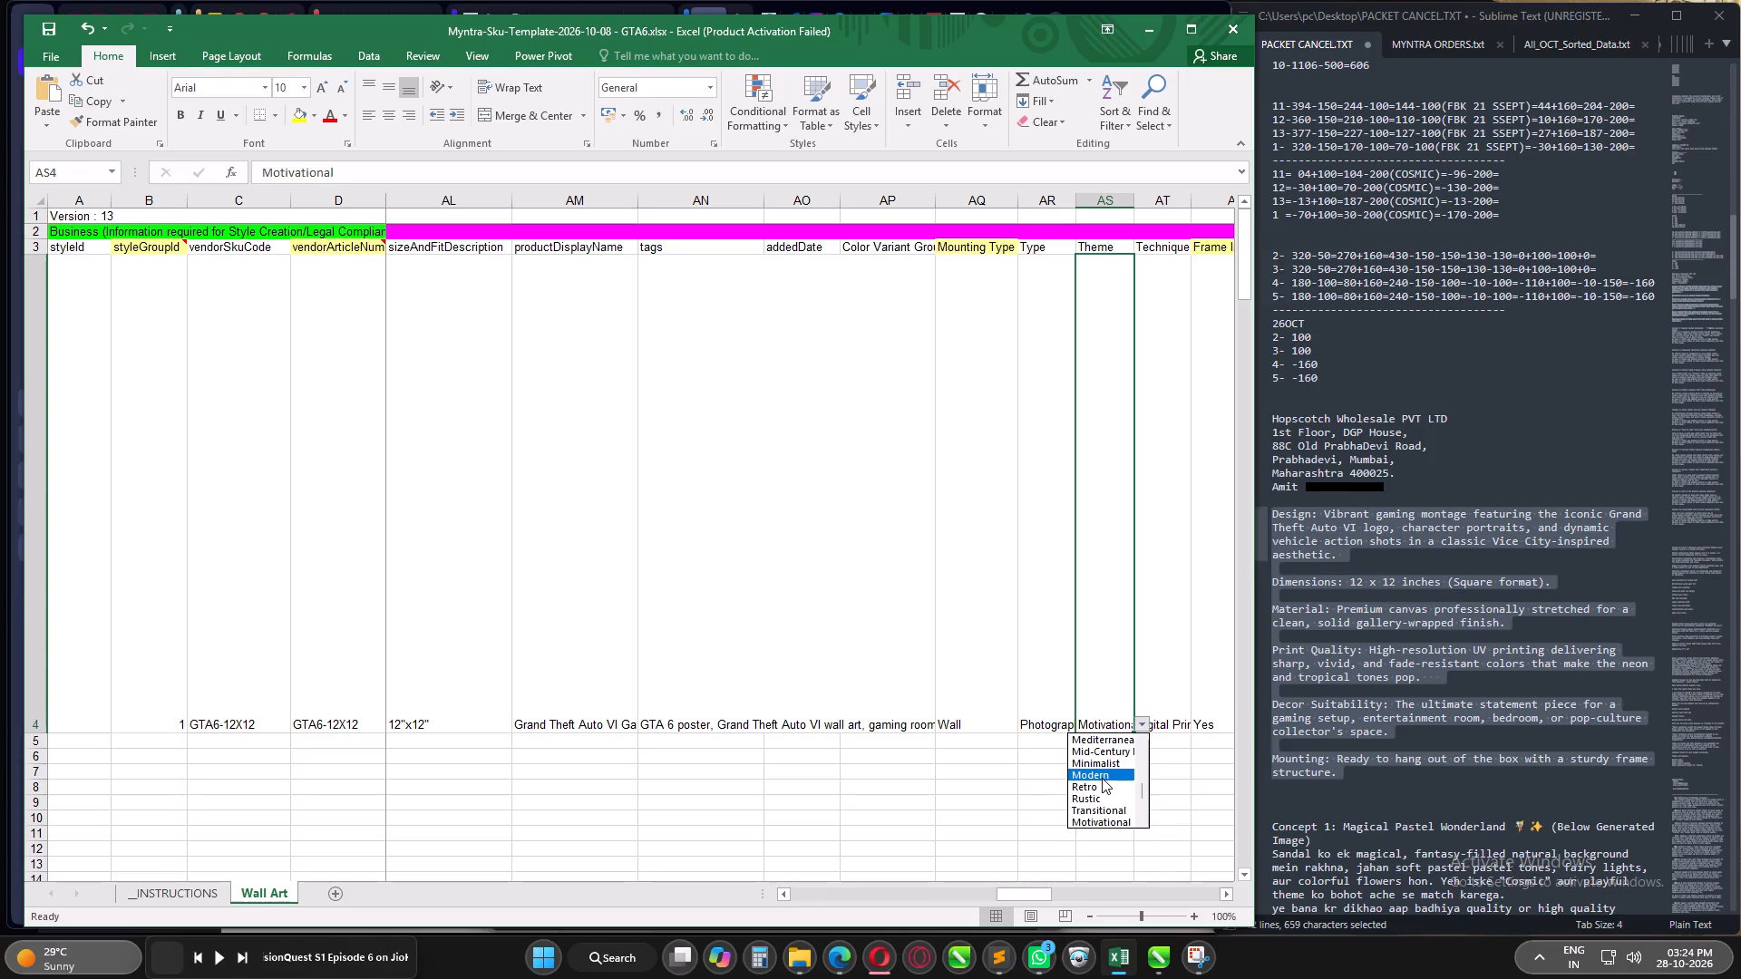
click(1102, 778)
Check row 4's attribute values from Technique through Print or Pattern Type for the GTA6 canvas.
click(1171, 709)
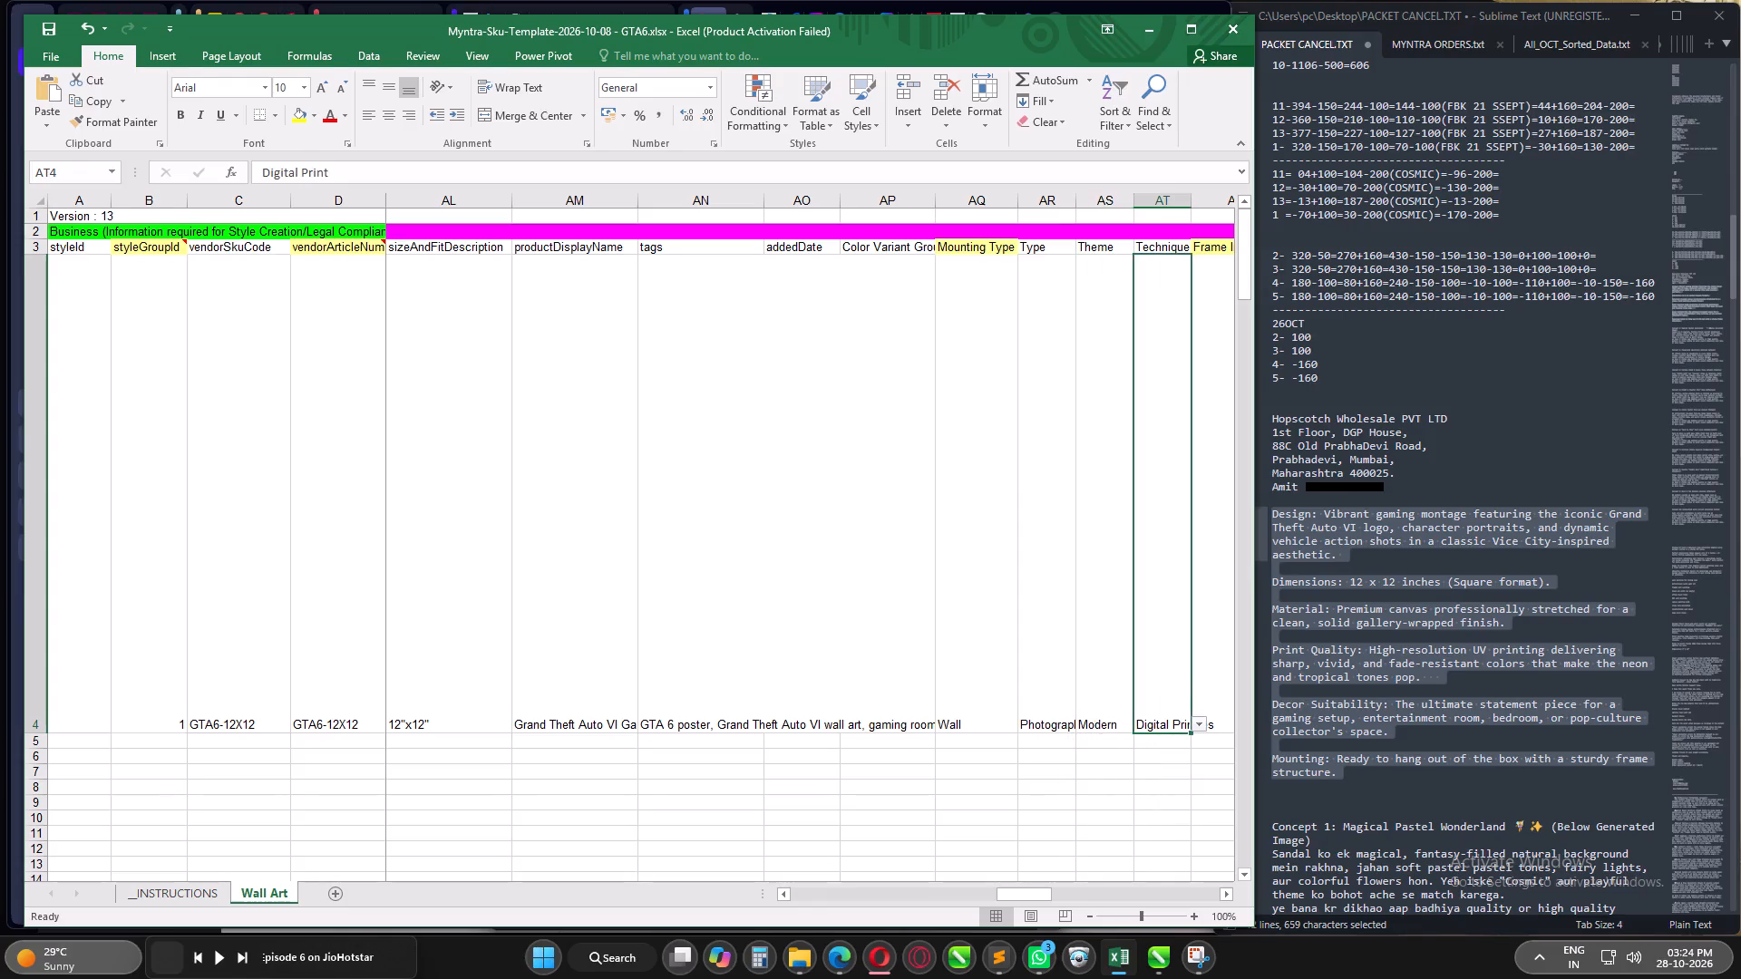
key(Right)
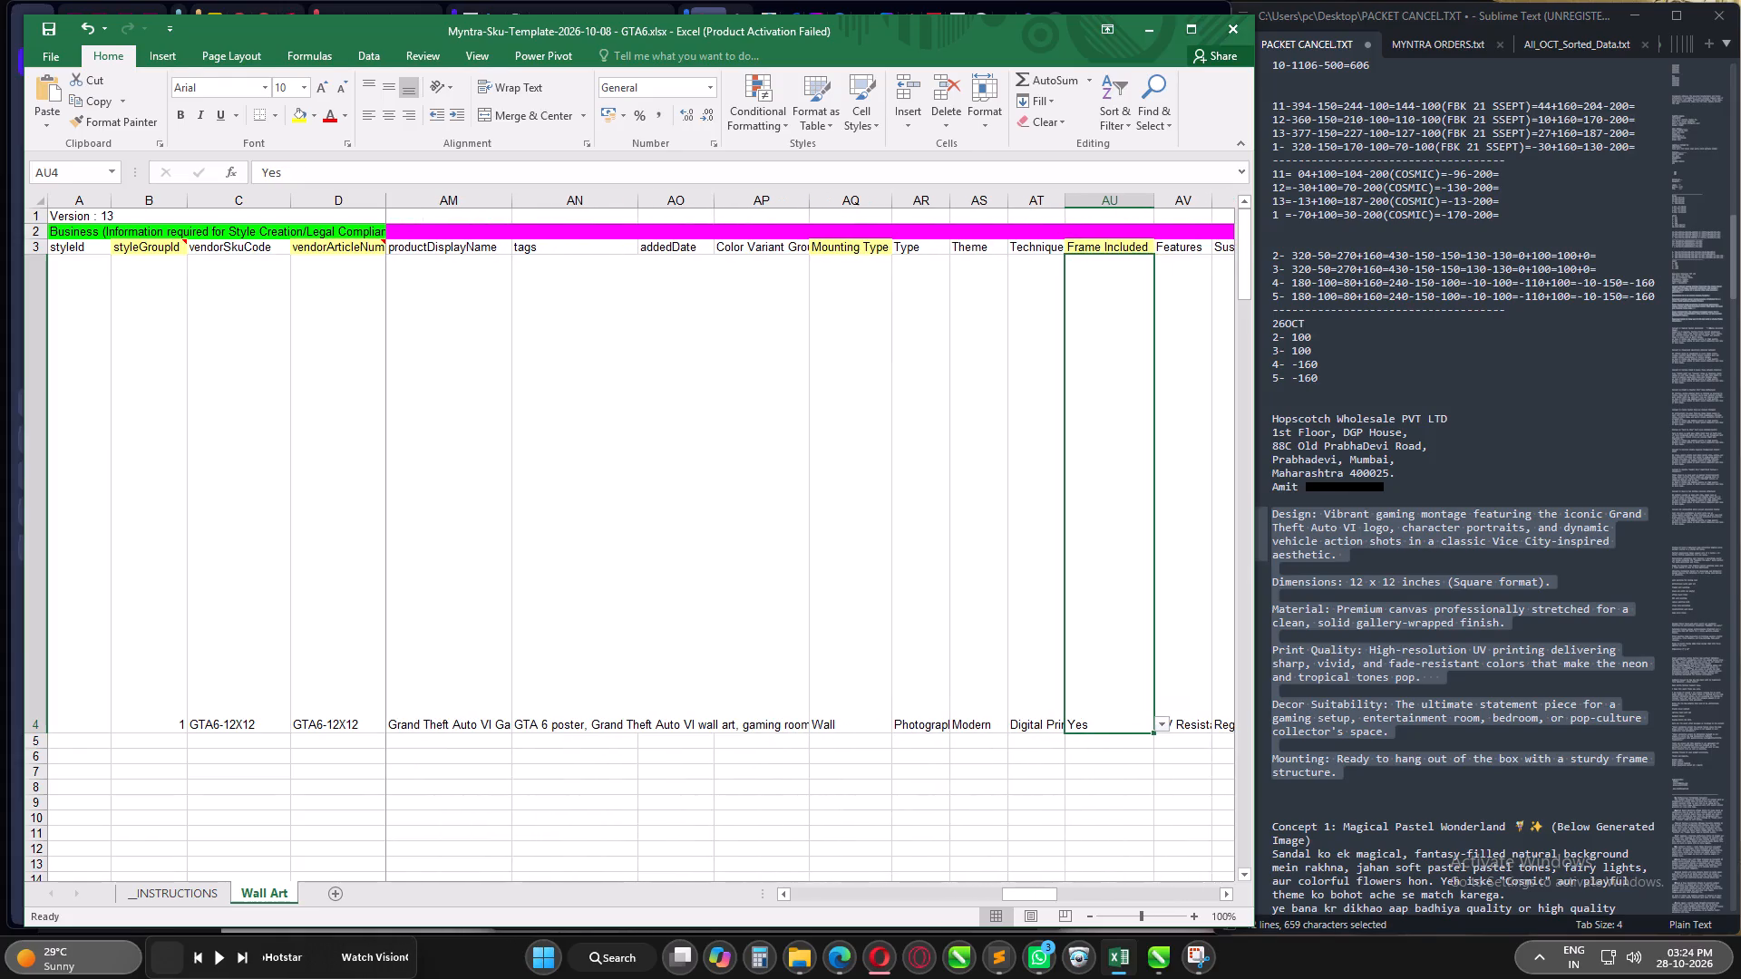
key(Right)
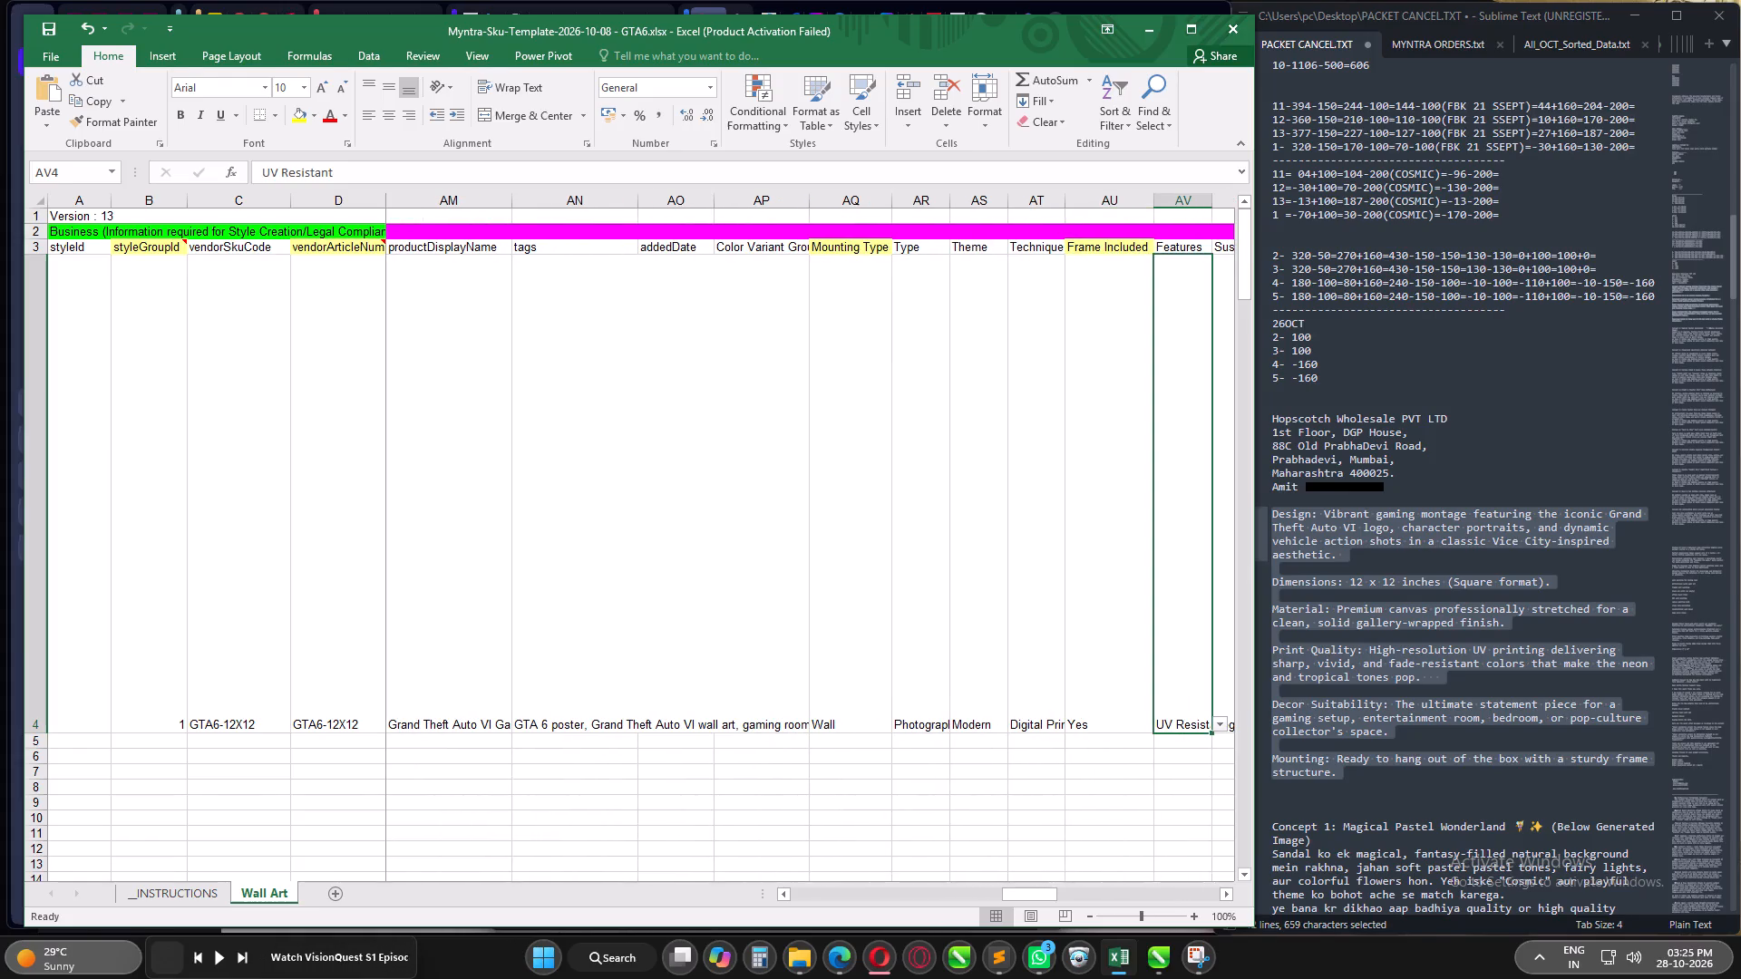
key(Right)
key(Right)
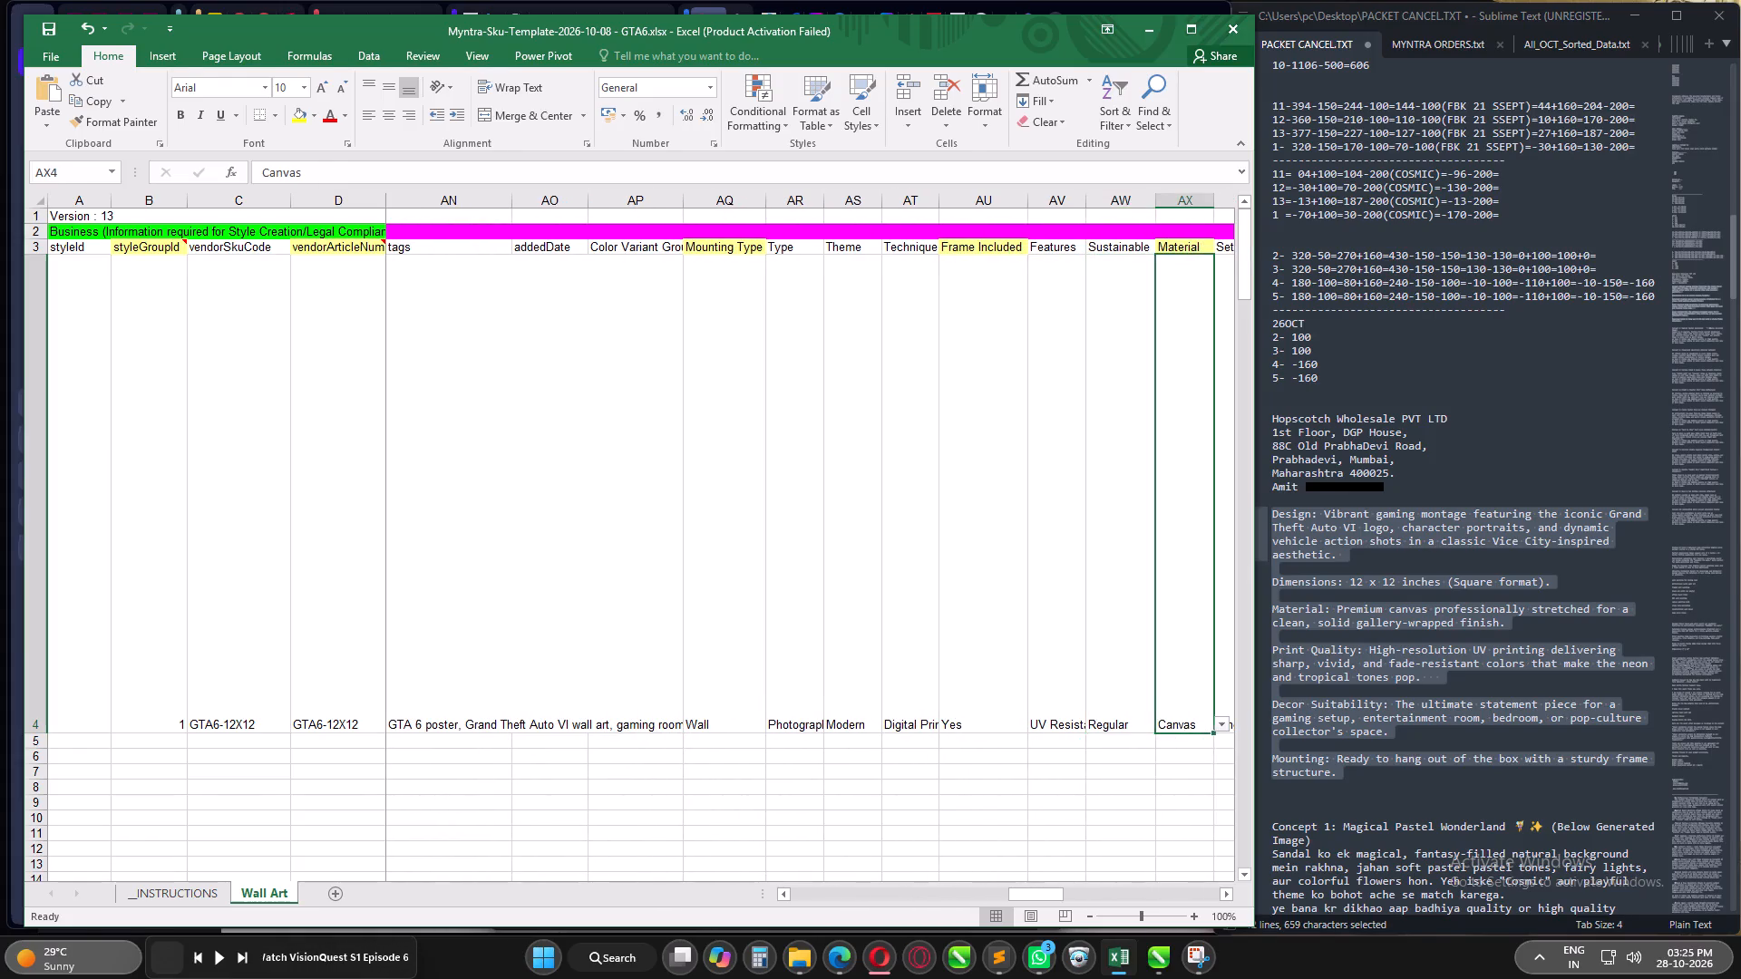
key(Right)
key(Right)
key(Right)
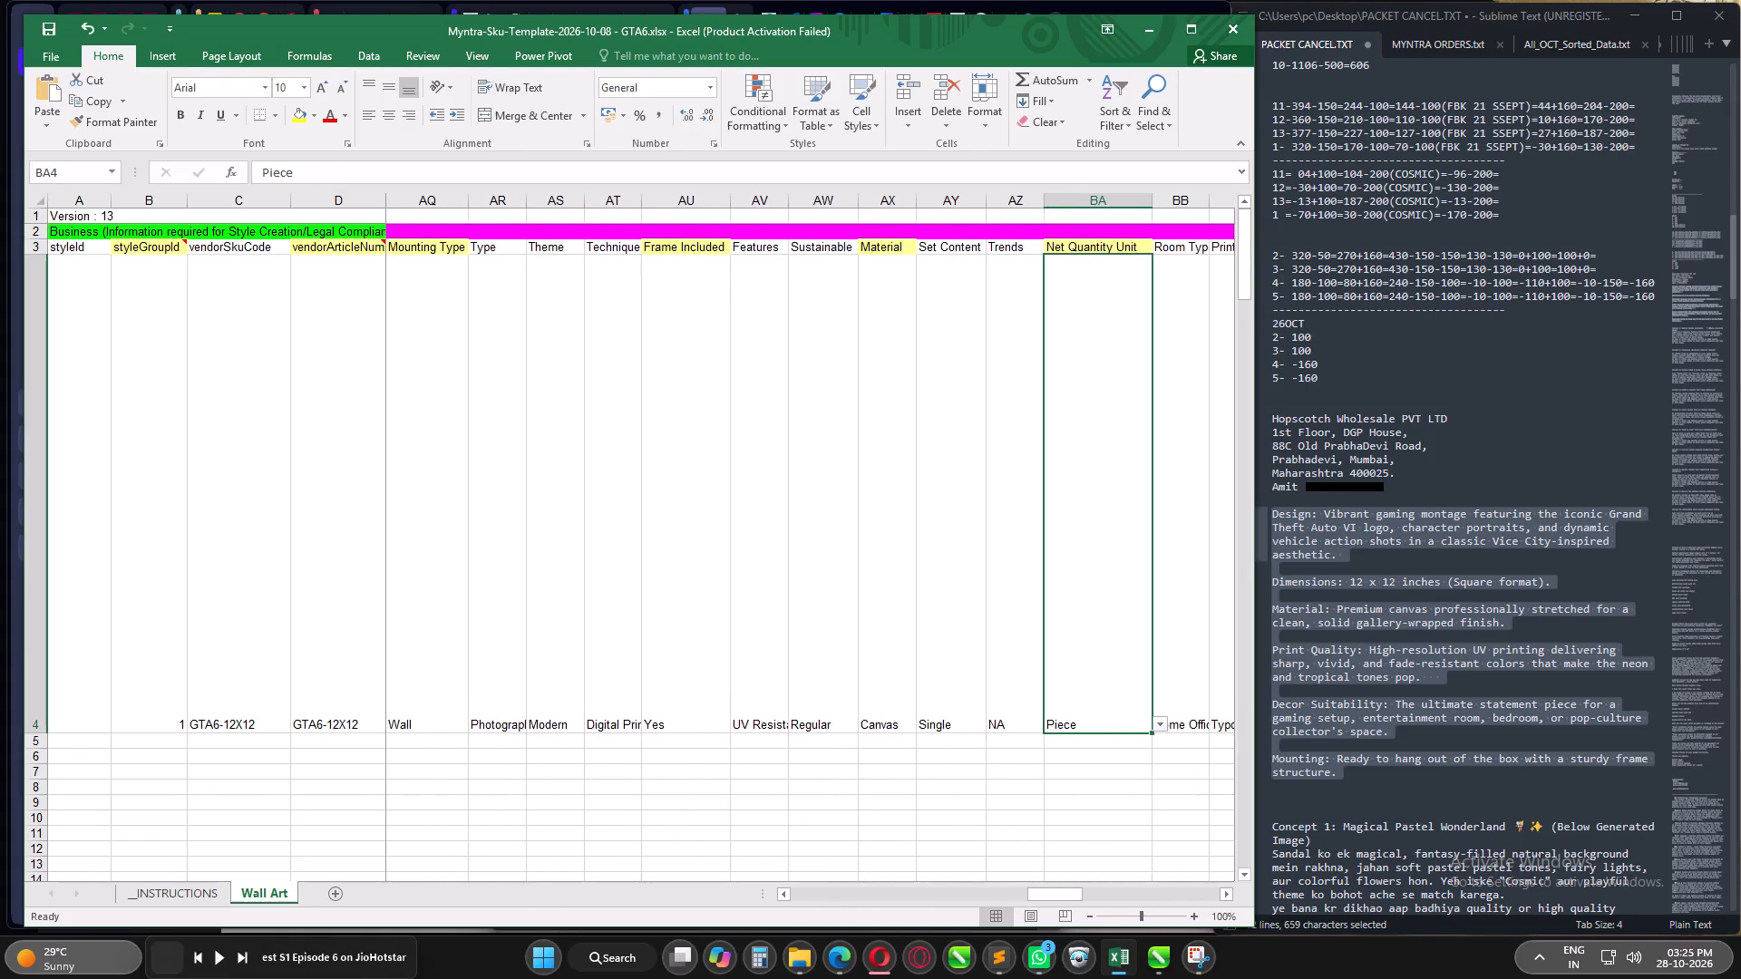
key(Right)
key(Right)
key(Left)
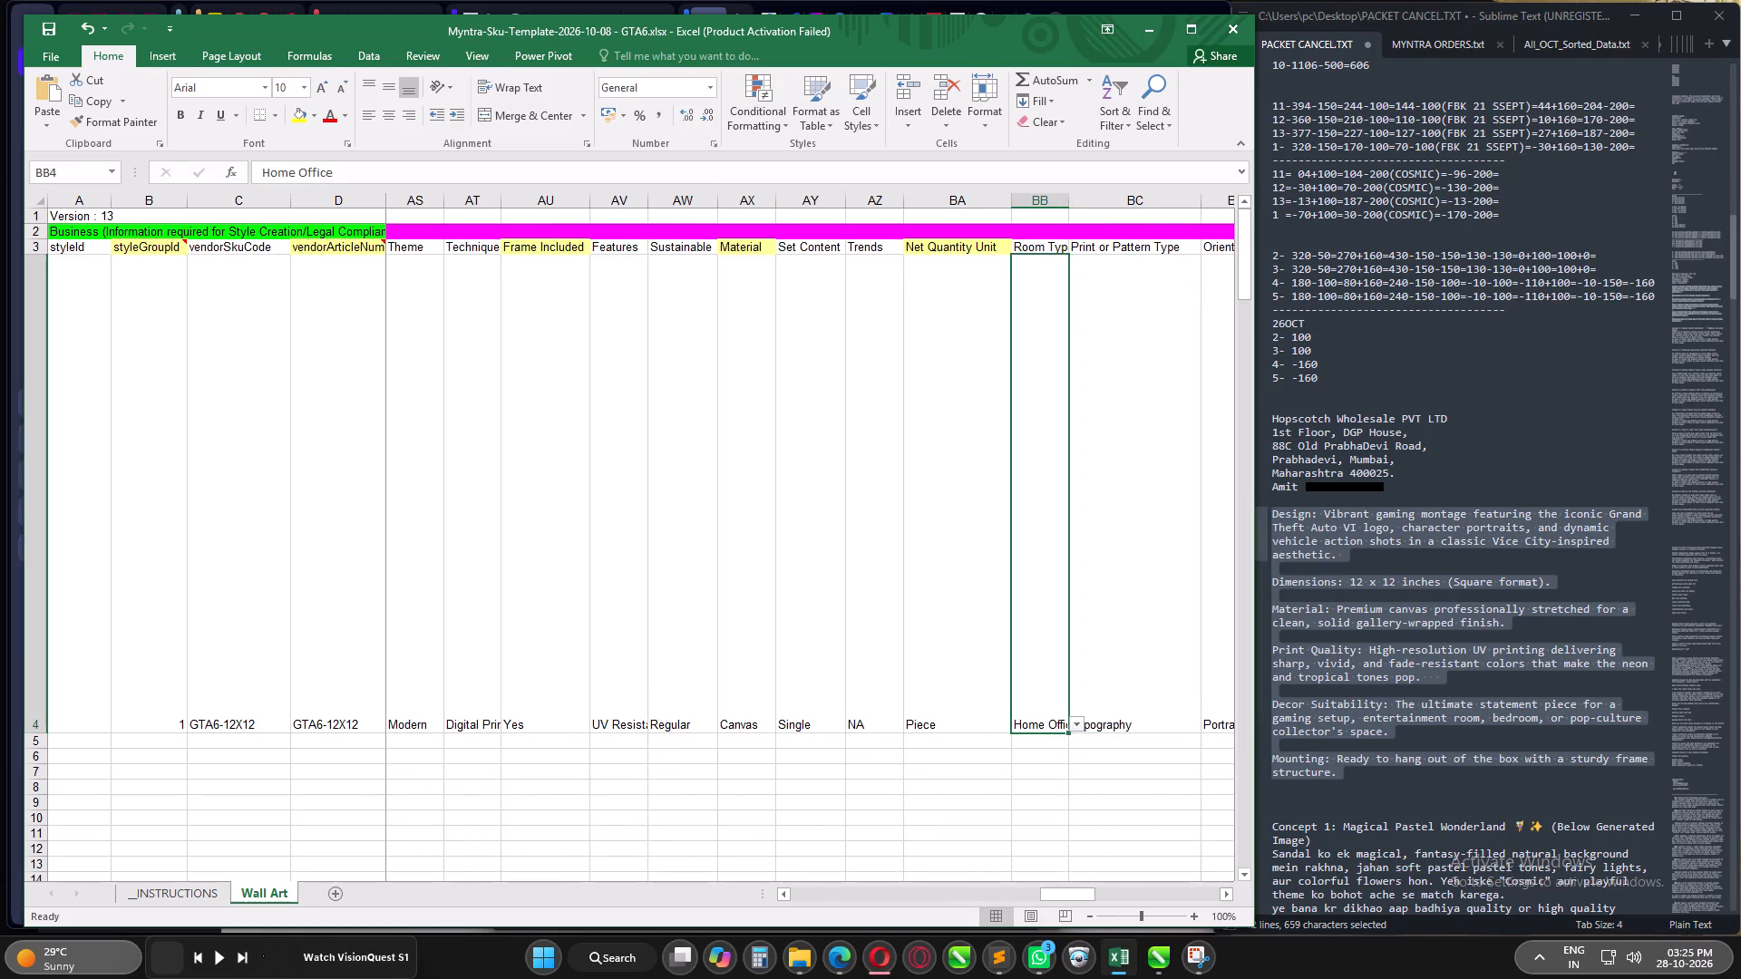
key(Right)
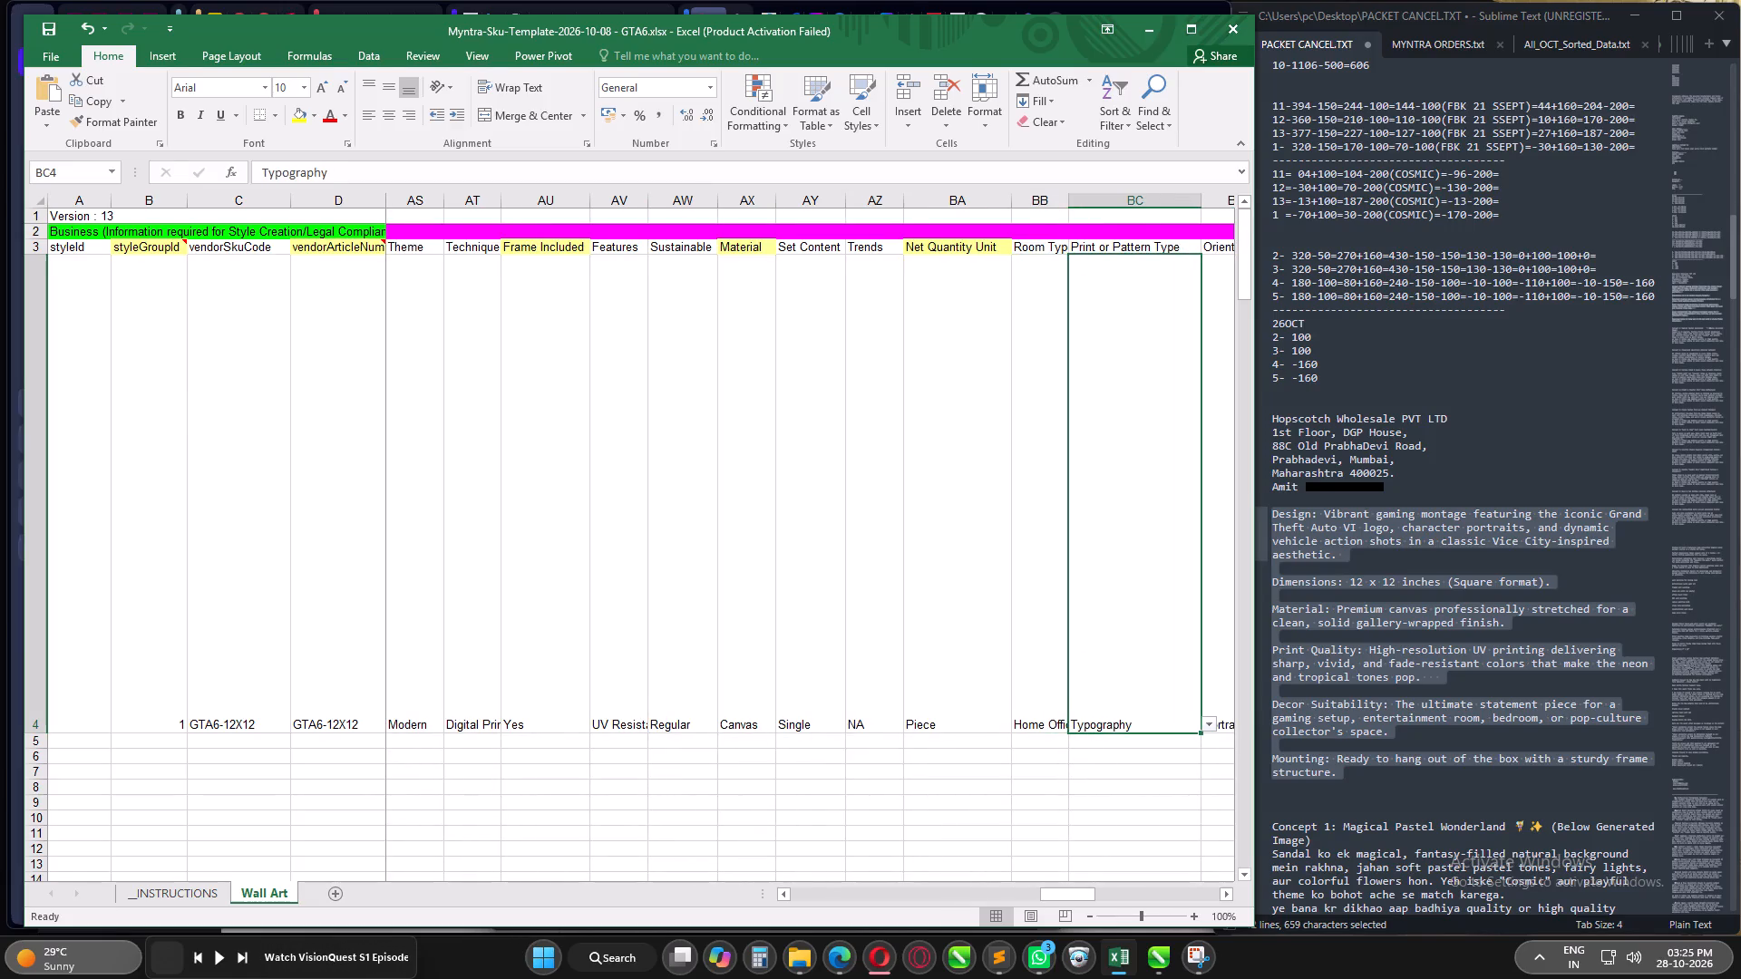
Set row 4's Print or Pattern Type to Graphic from the allowed values.
click(1211, 720)
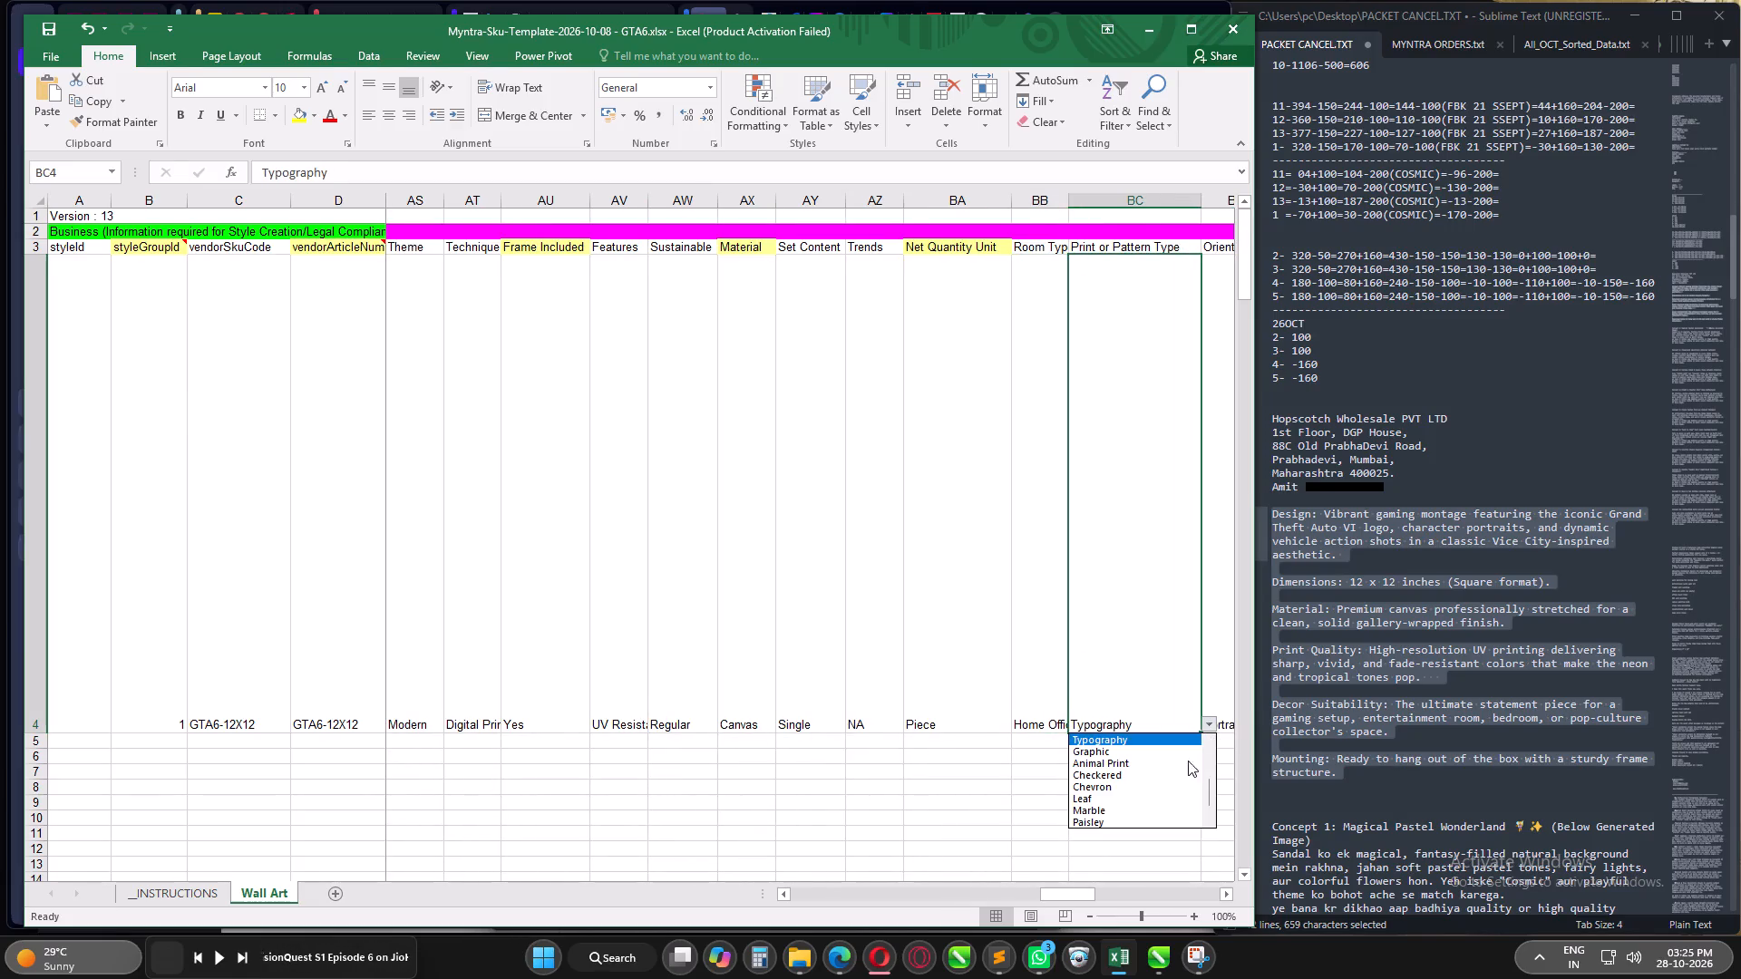
click(1209, 784)
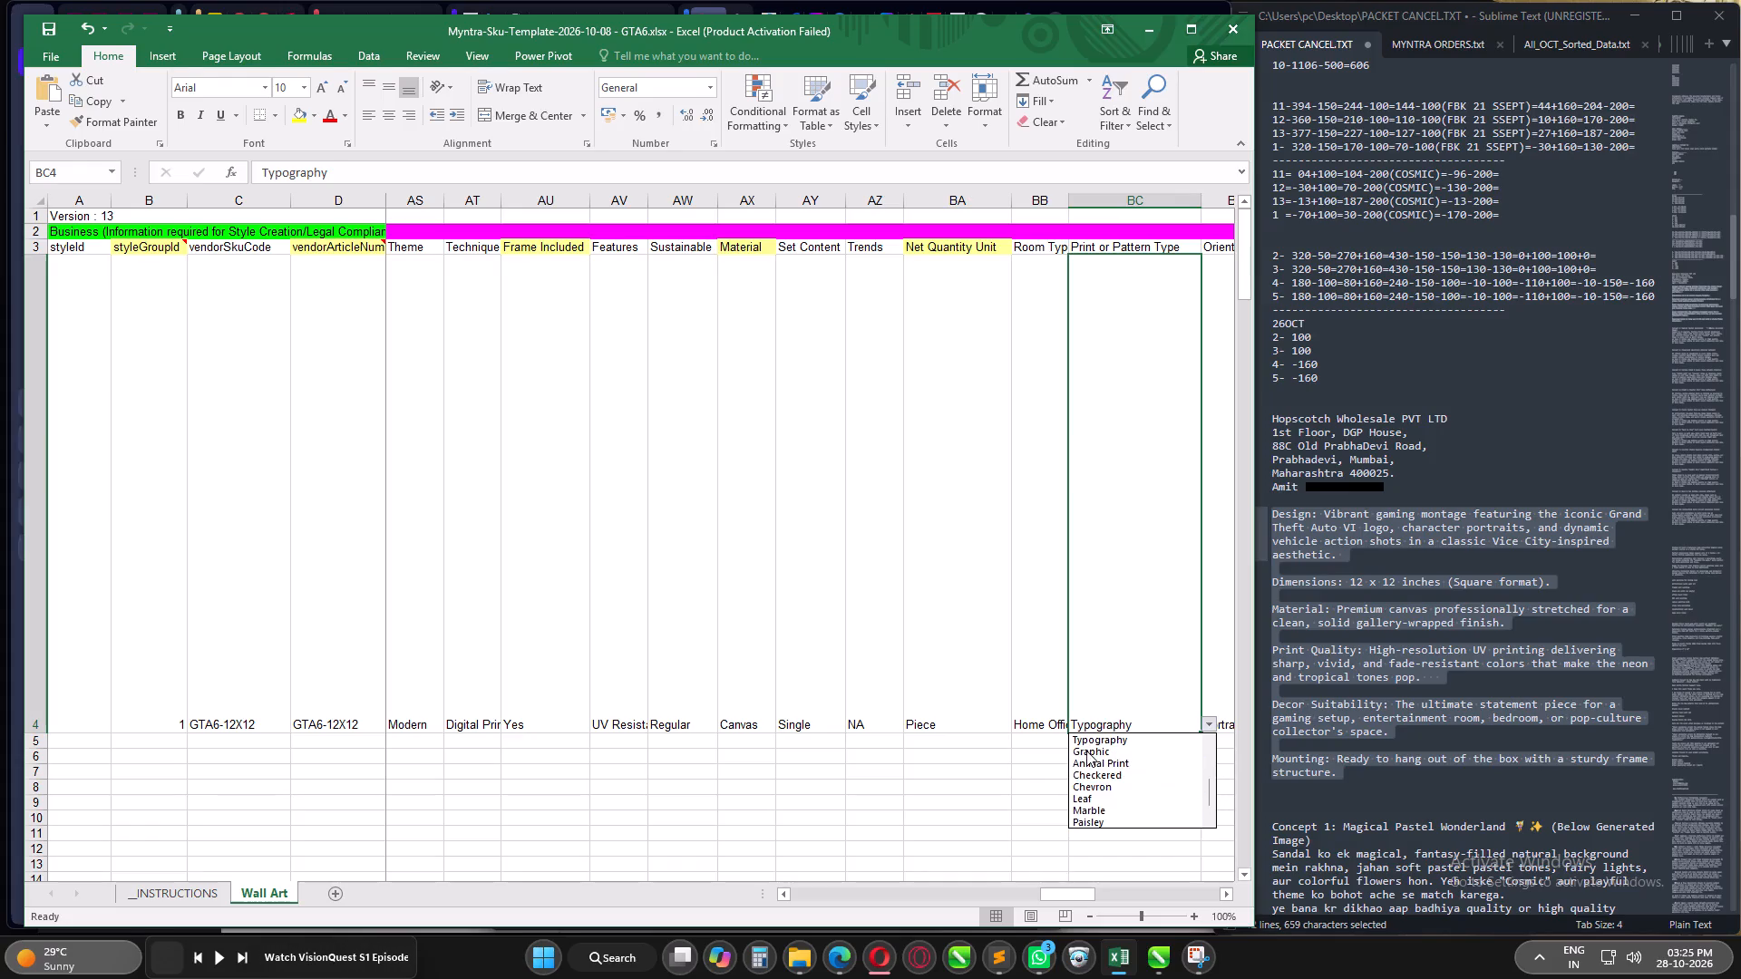
click(1086, 751)
click(1134, 707)
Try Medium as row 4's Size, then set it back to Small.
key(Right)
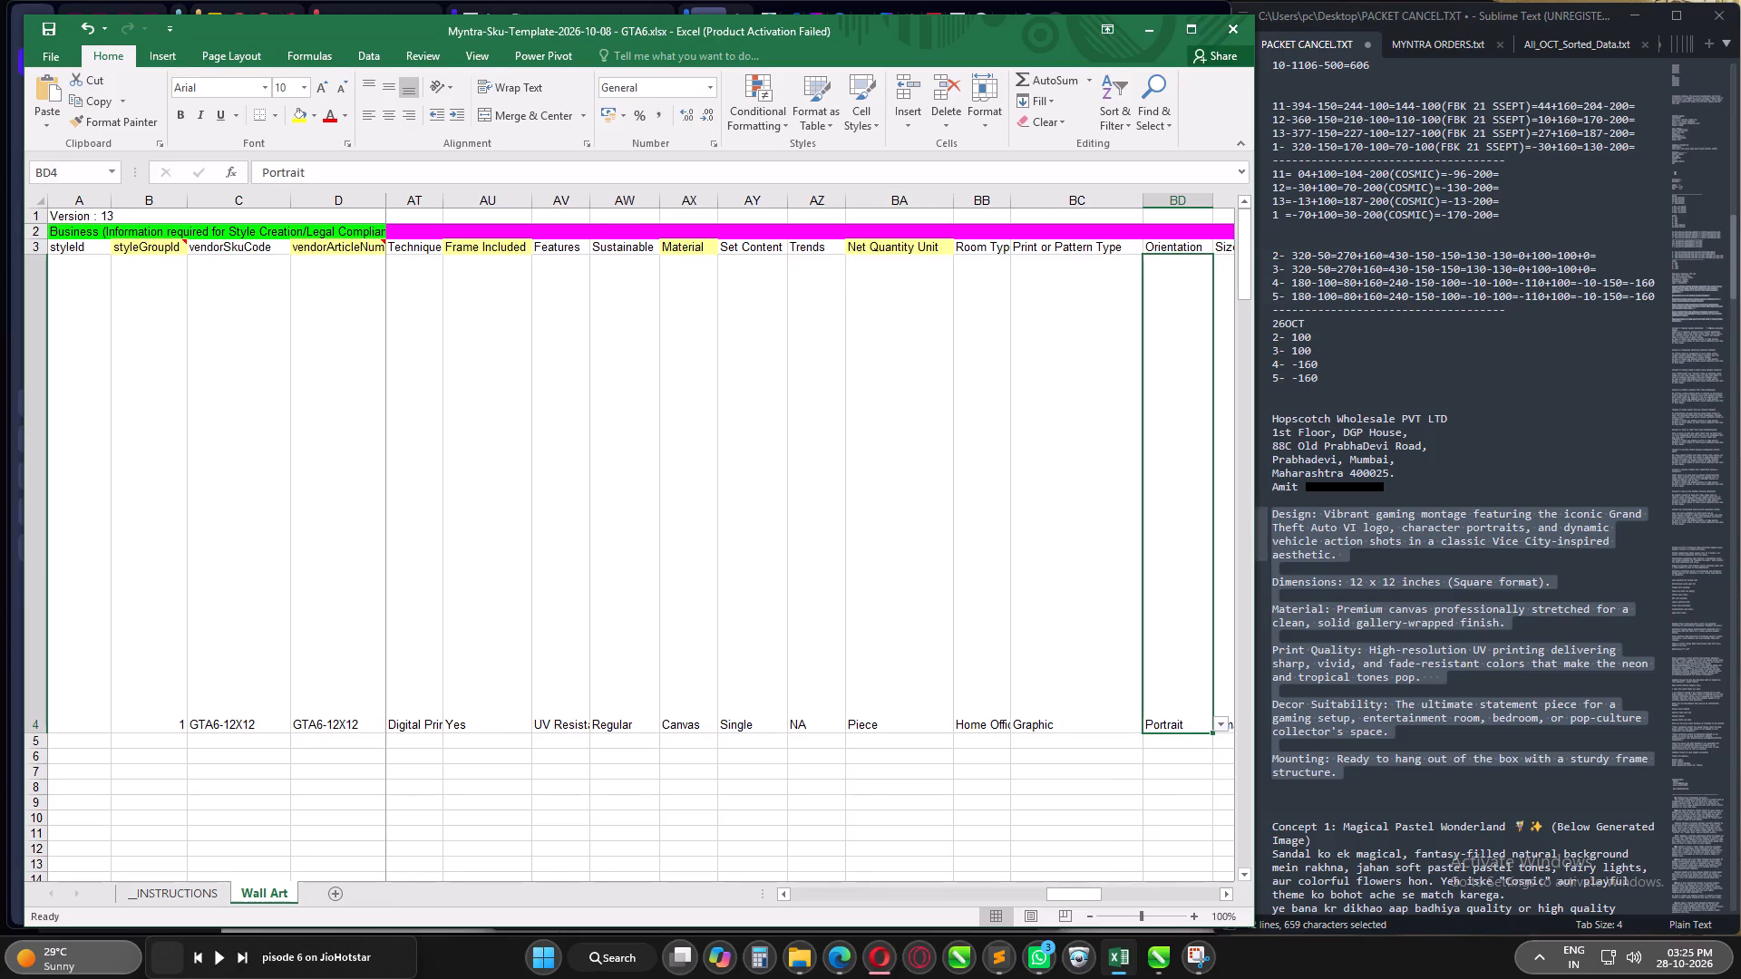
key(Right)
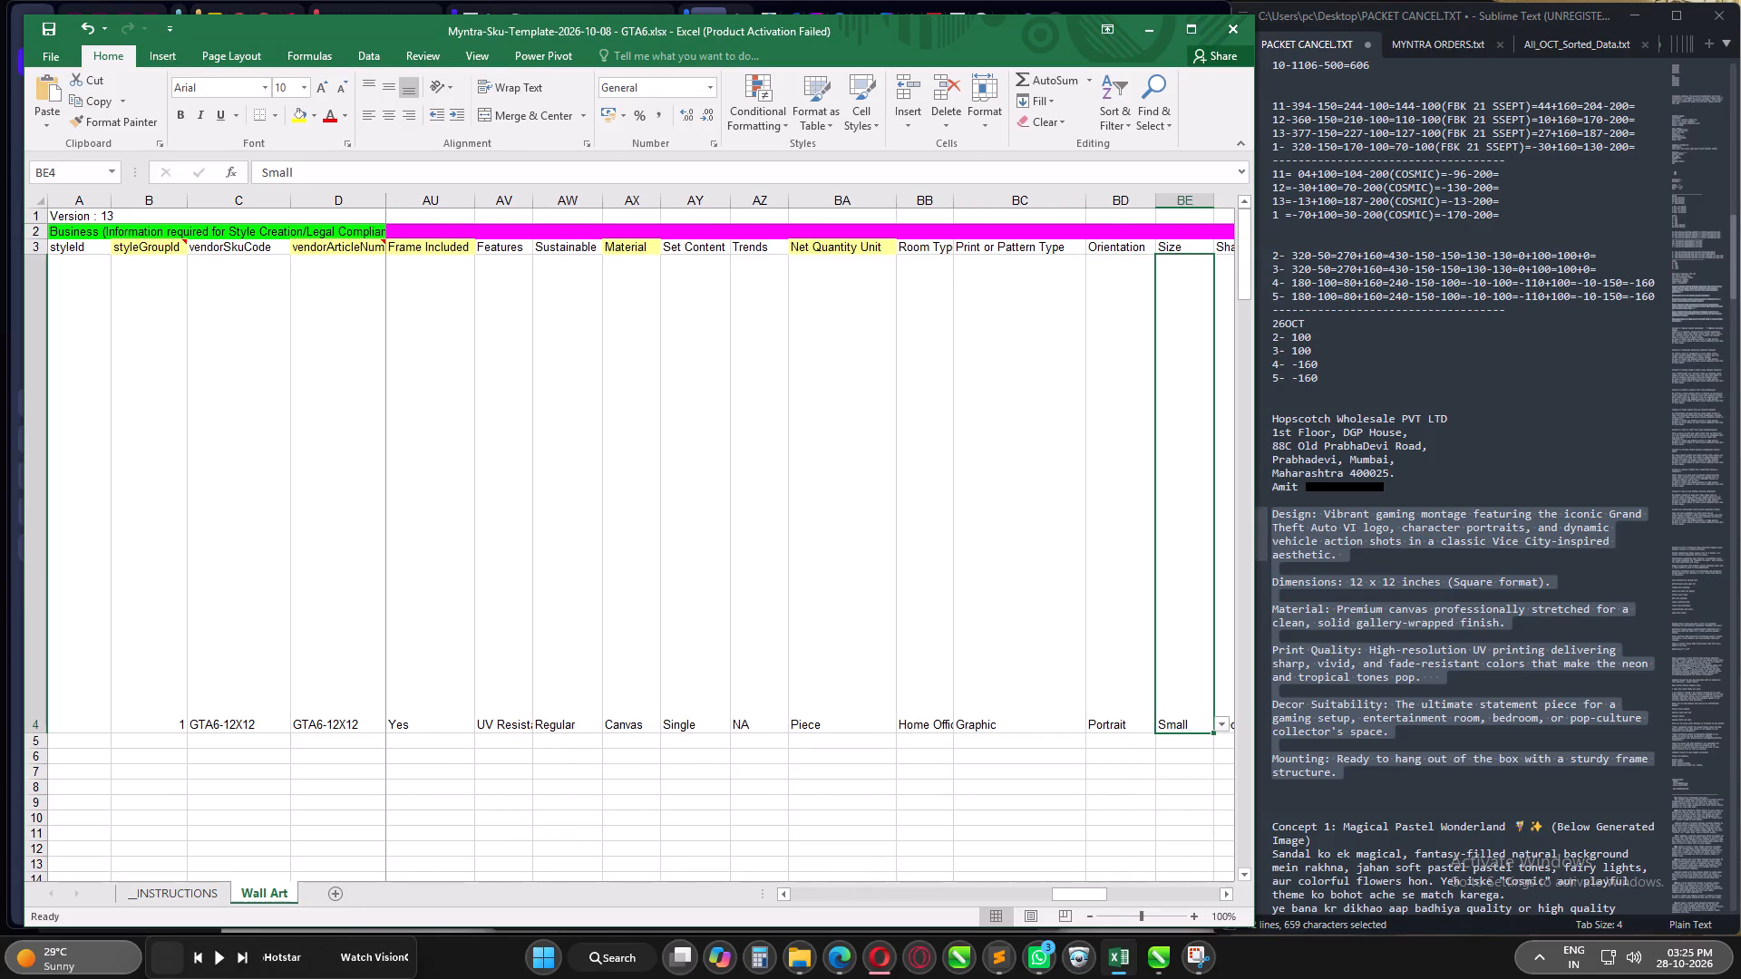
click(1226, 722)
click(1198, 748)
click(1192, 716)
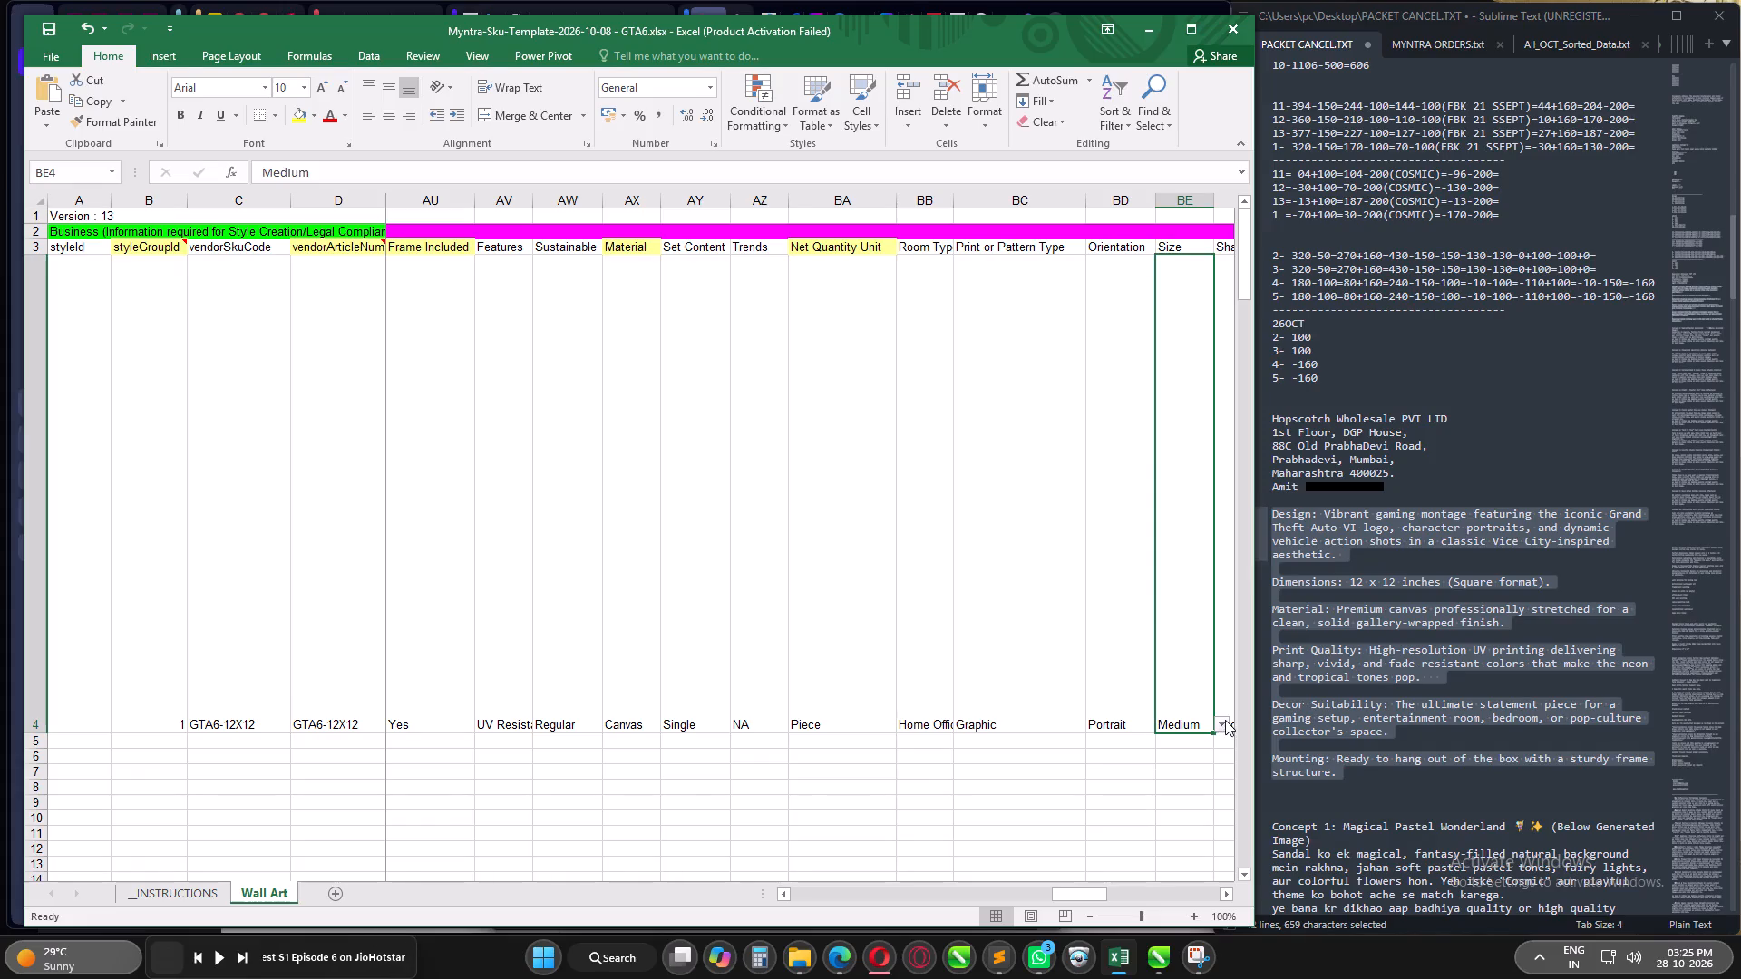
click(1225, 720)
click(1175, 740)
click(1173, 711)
Set row 4's Shape to Square to suit the 12x12 inch canvas.
key(Right)
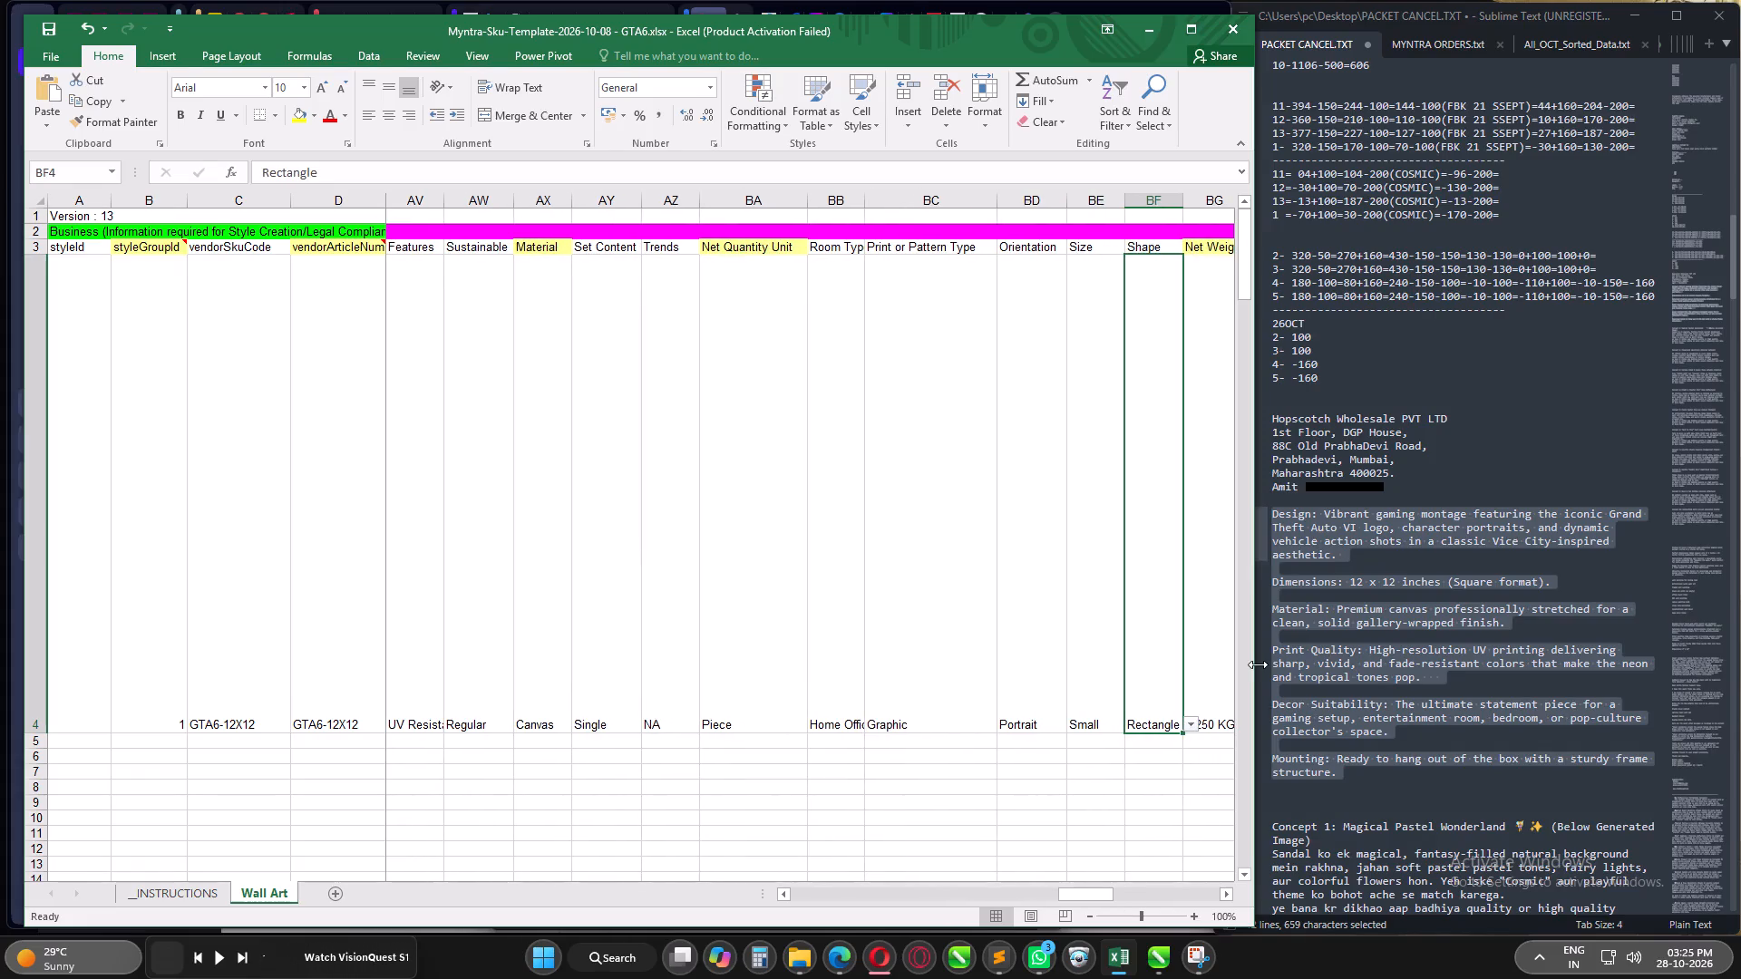
click(1186, 724)
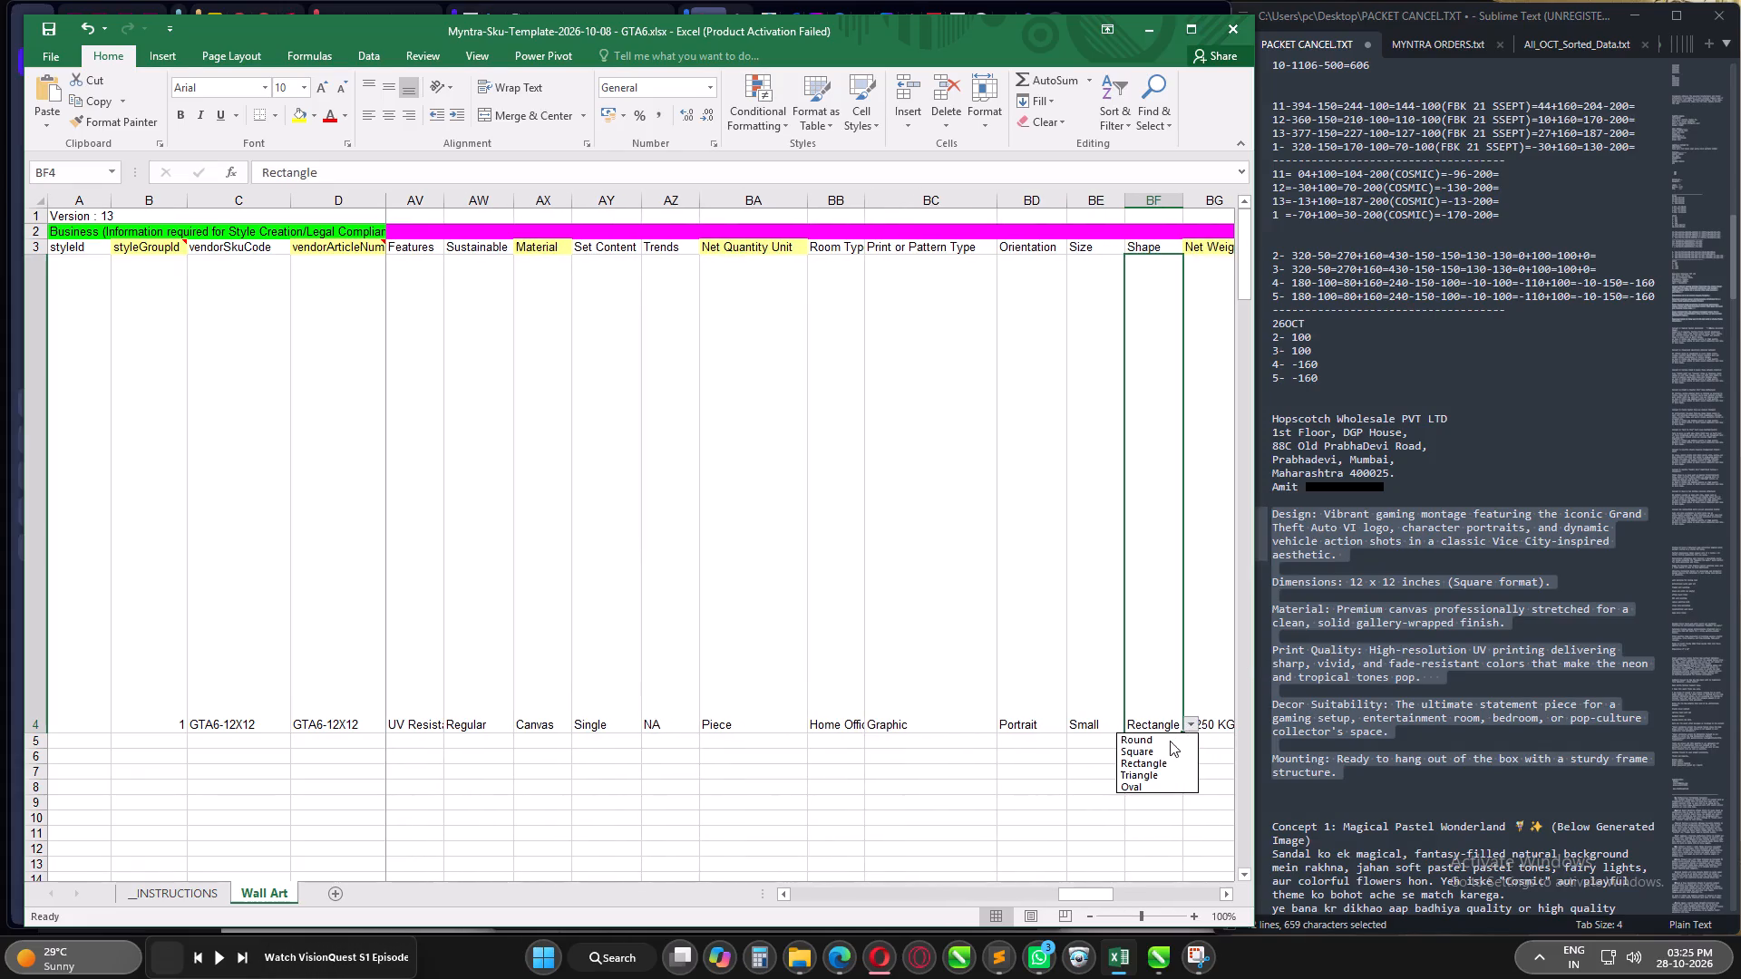
click(1160, 754)
click(1158, 708)
Replace row 4's Collection Name with "Games".
key(Right)
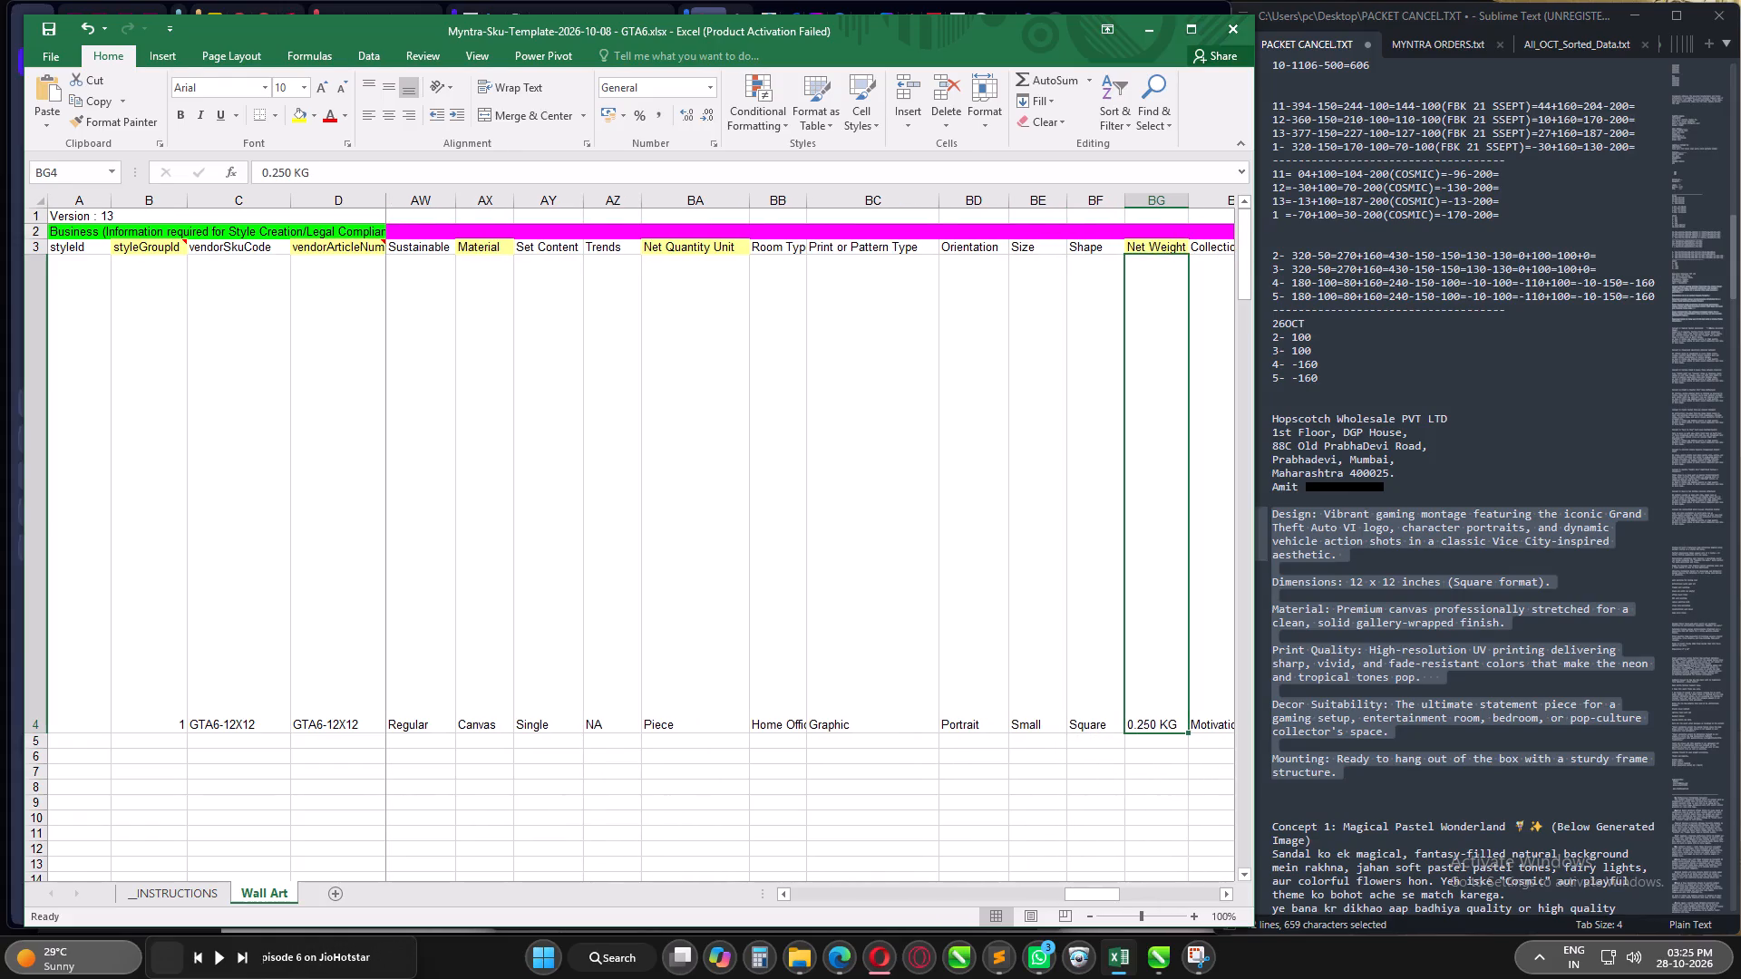
key(Right)
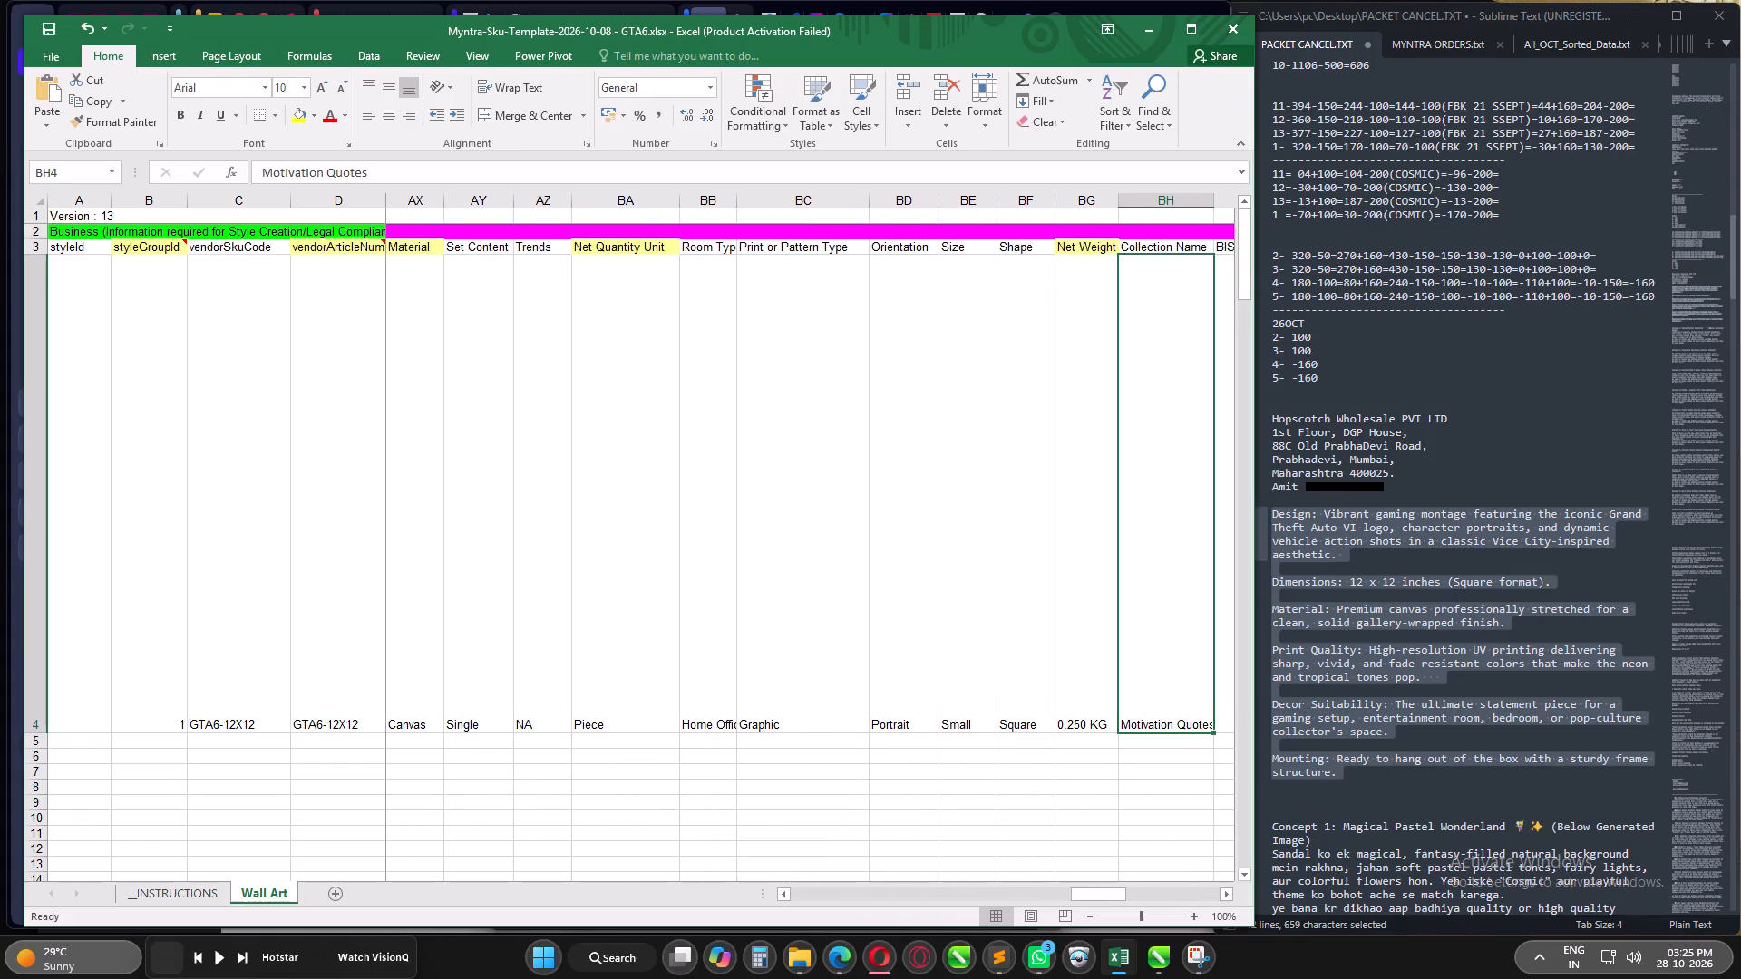
key(Right)
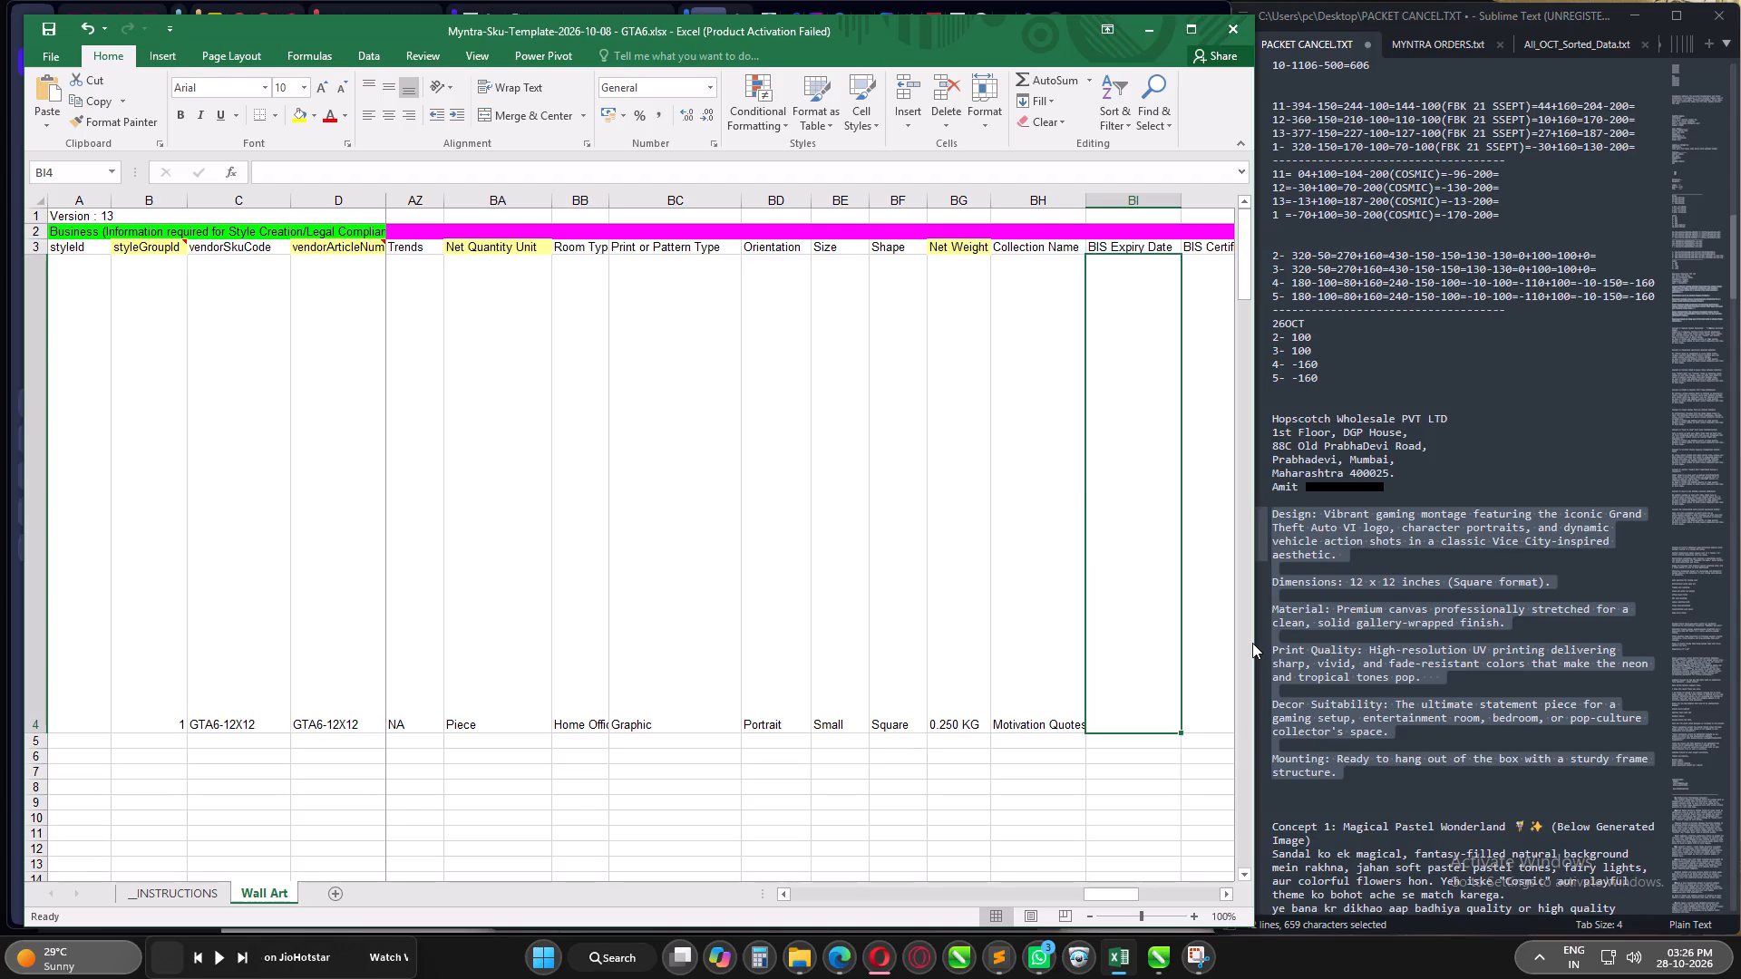
key(Left)
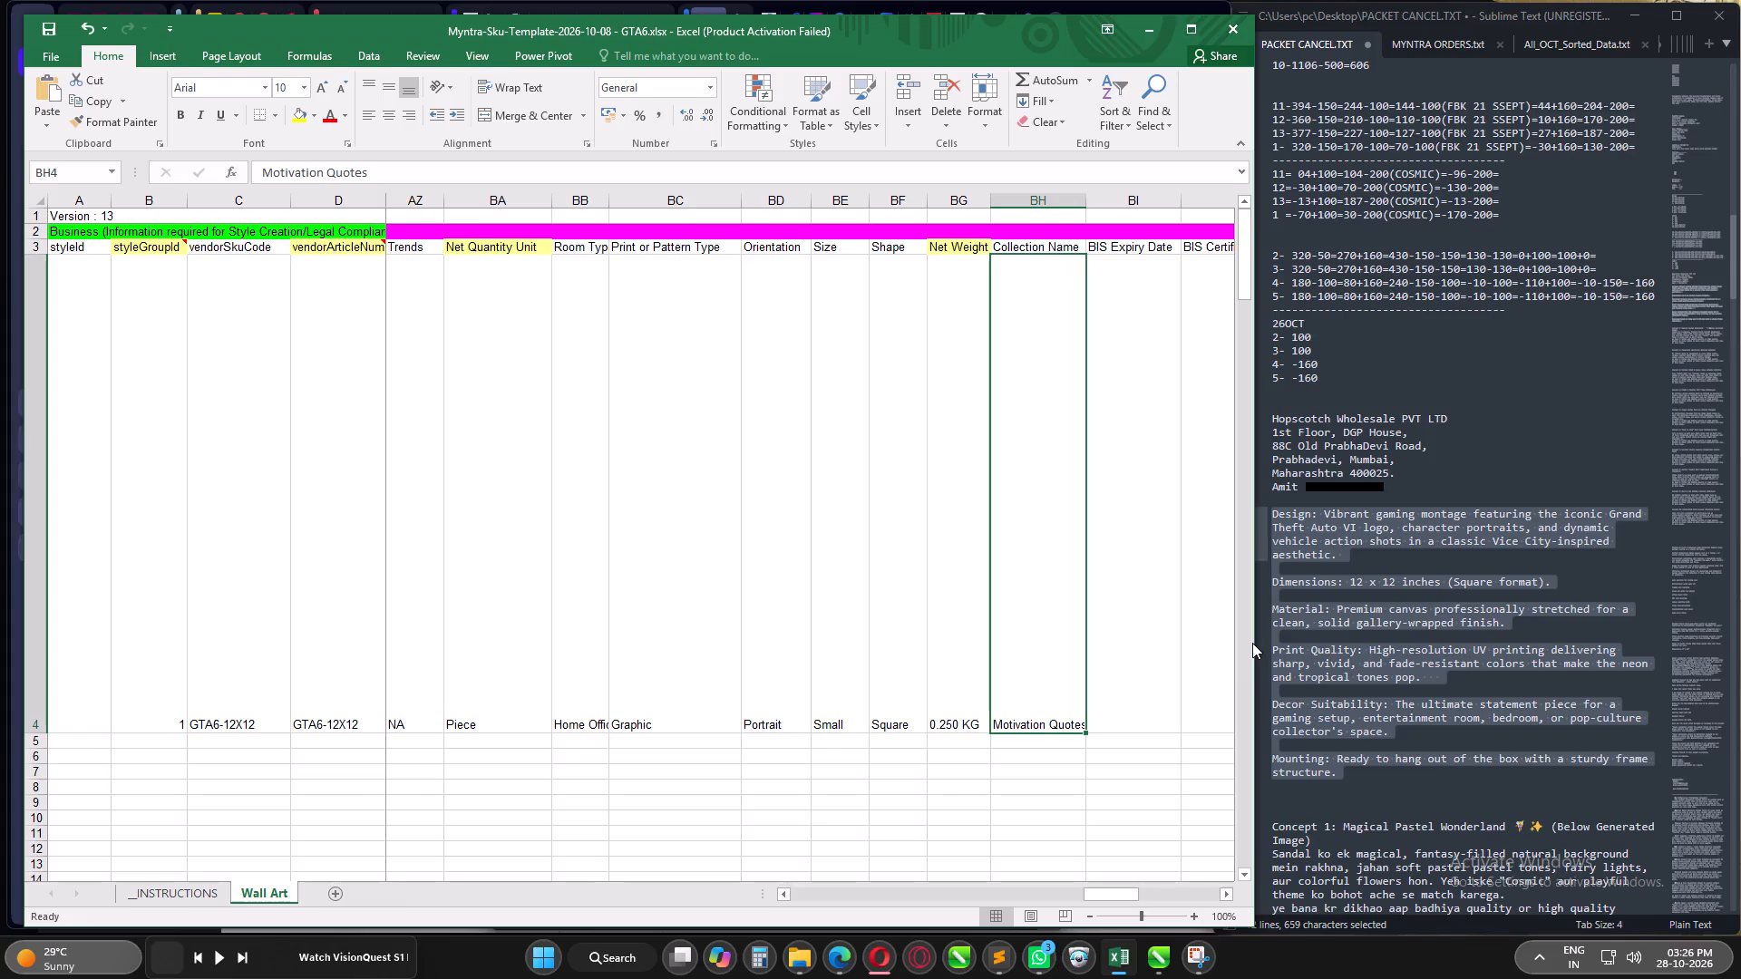
double_click(1019, 722)
drag(992, 722, 1106, 722)
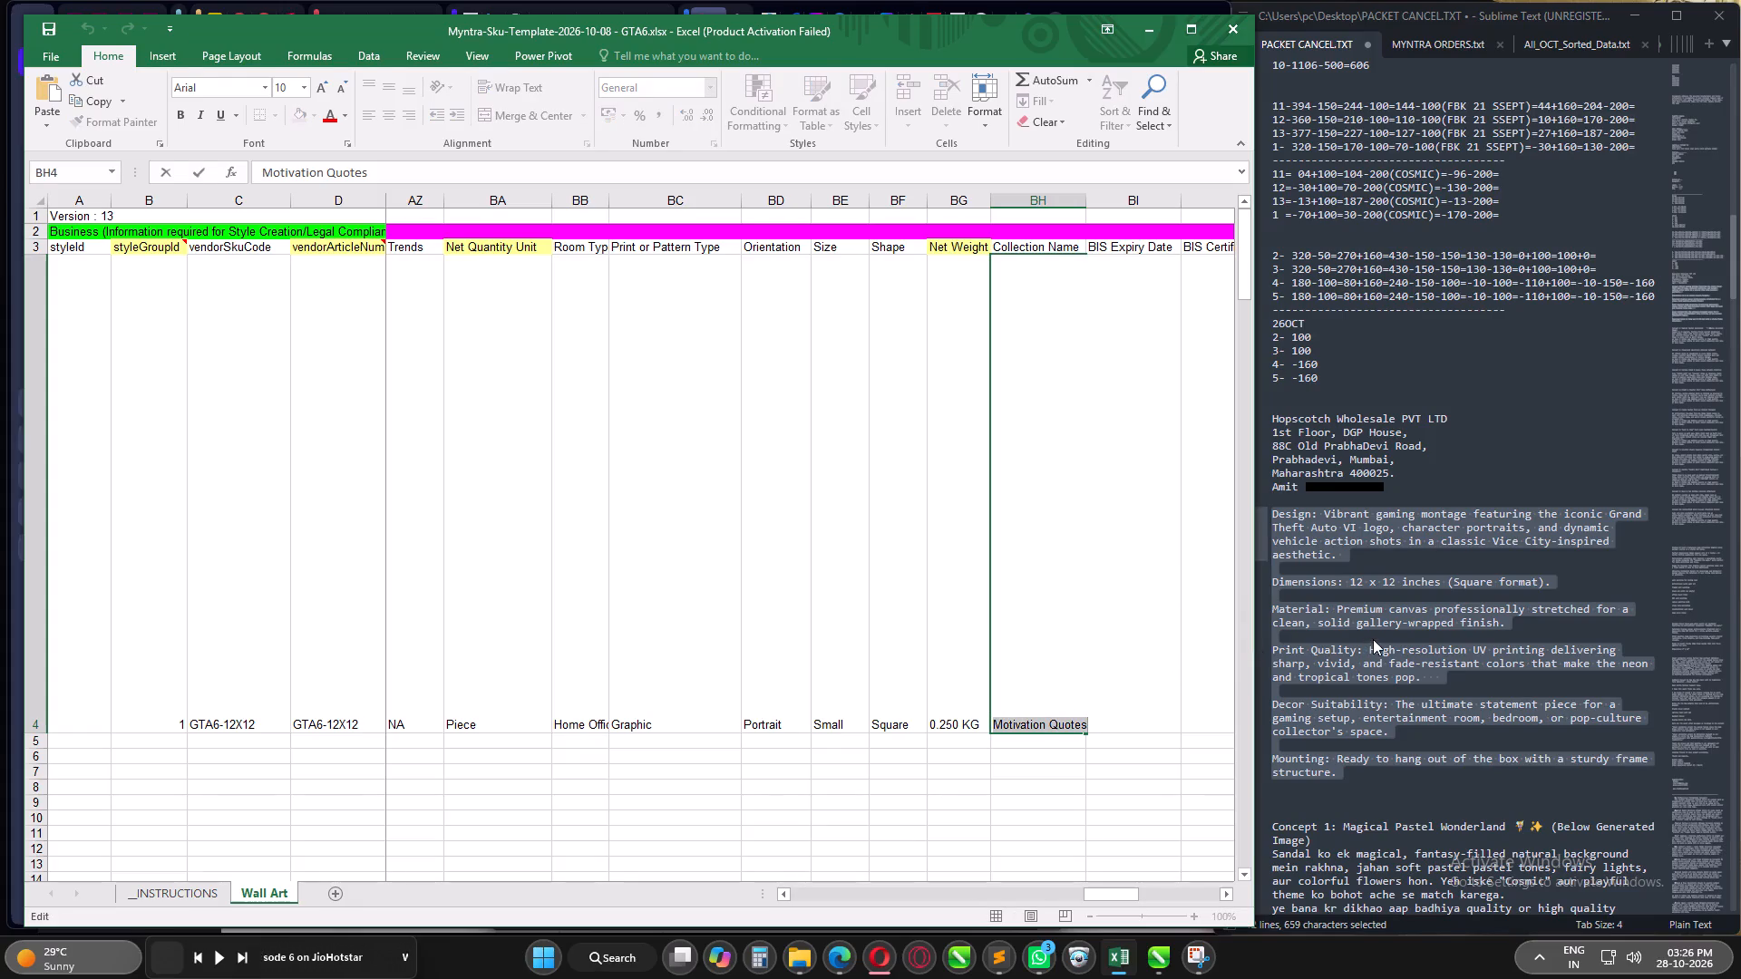
key(shift+g)
key(BackSpace)
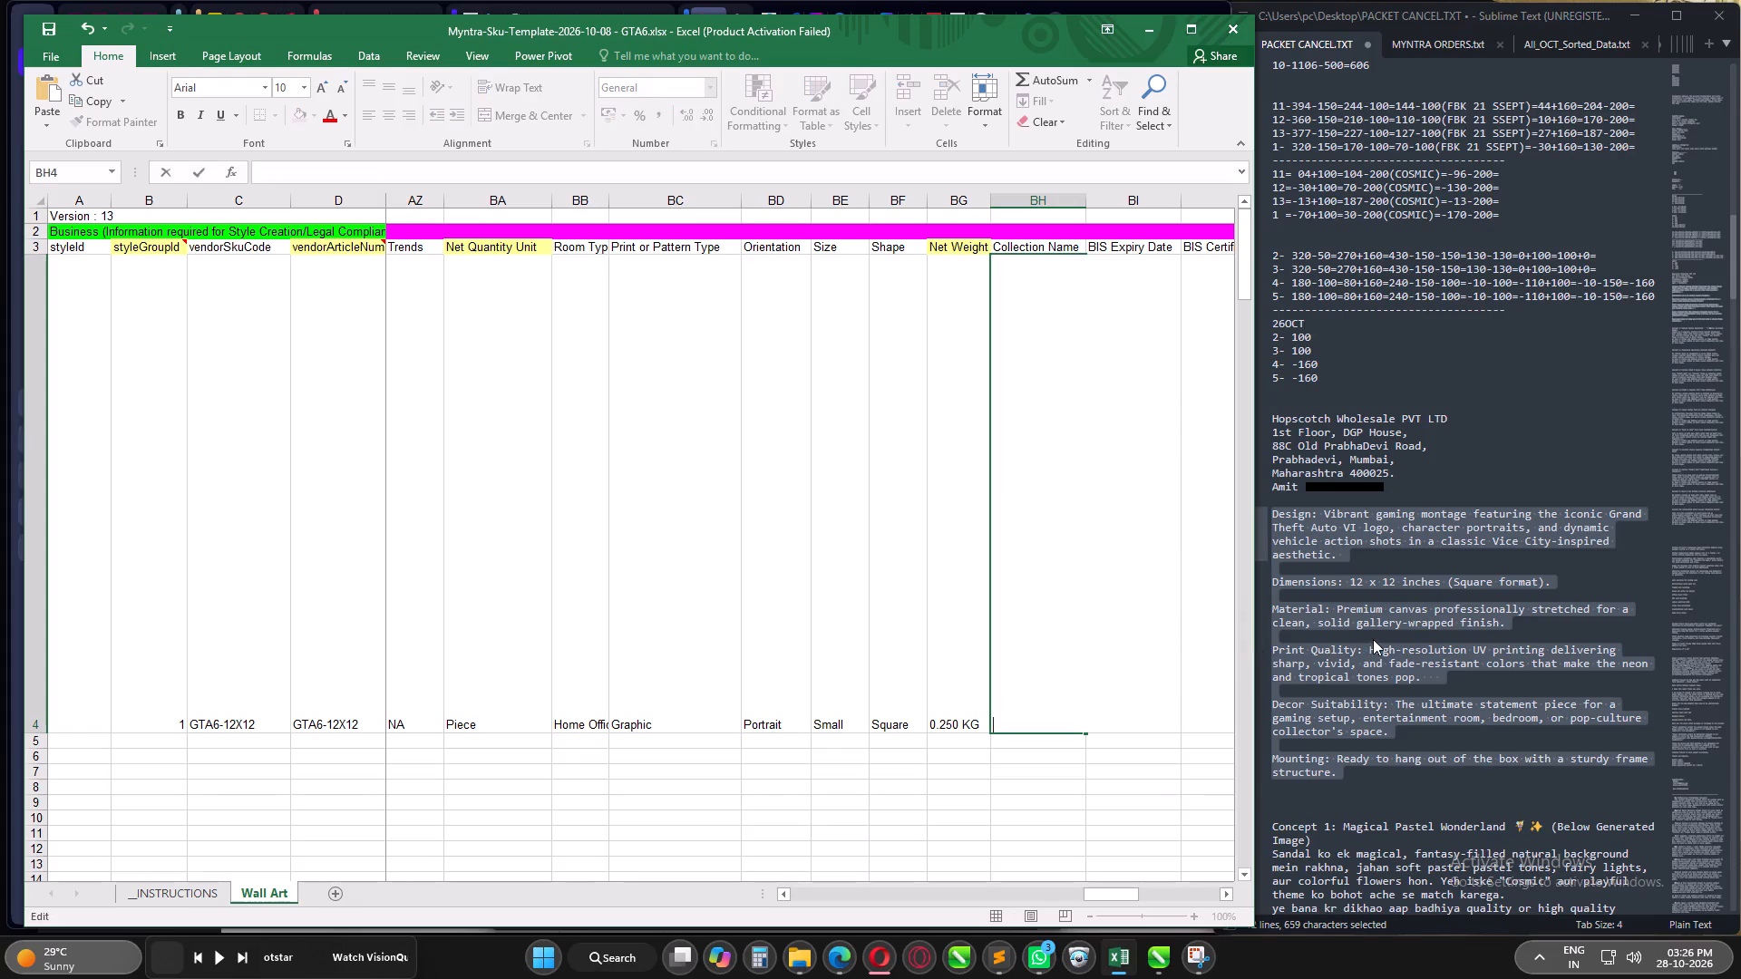
key(g)
text(am)
text(ing)
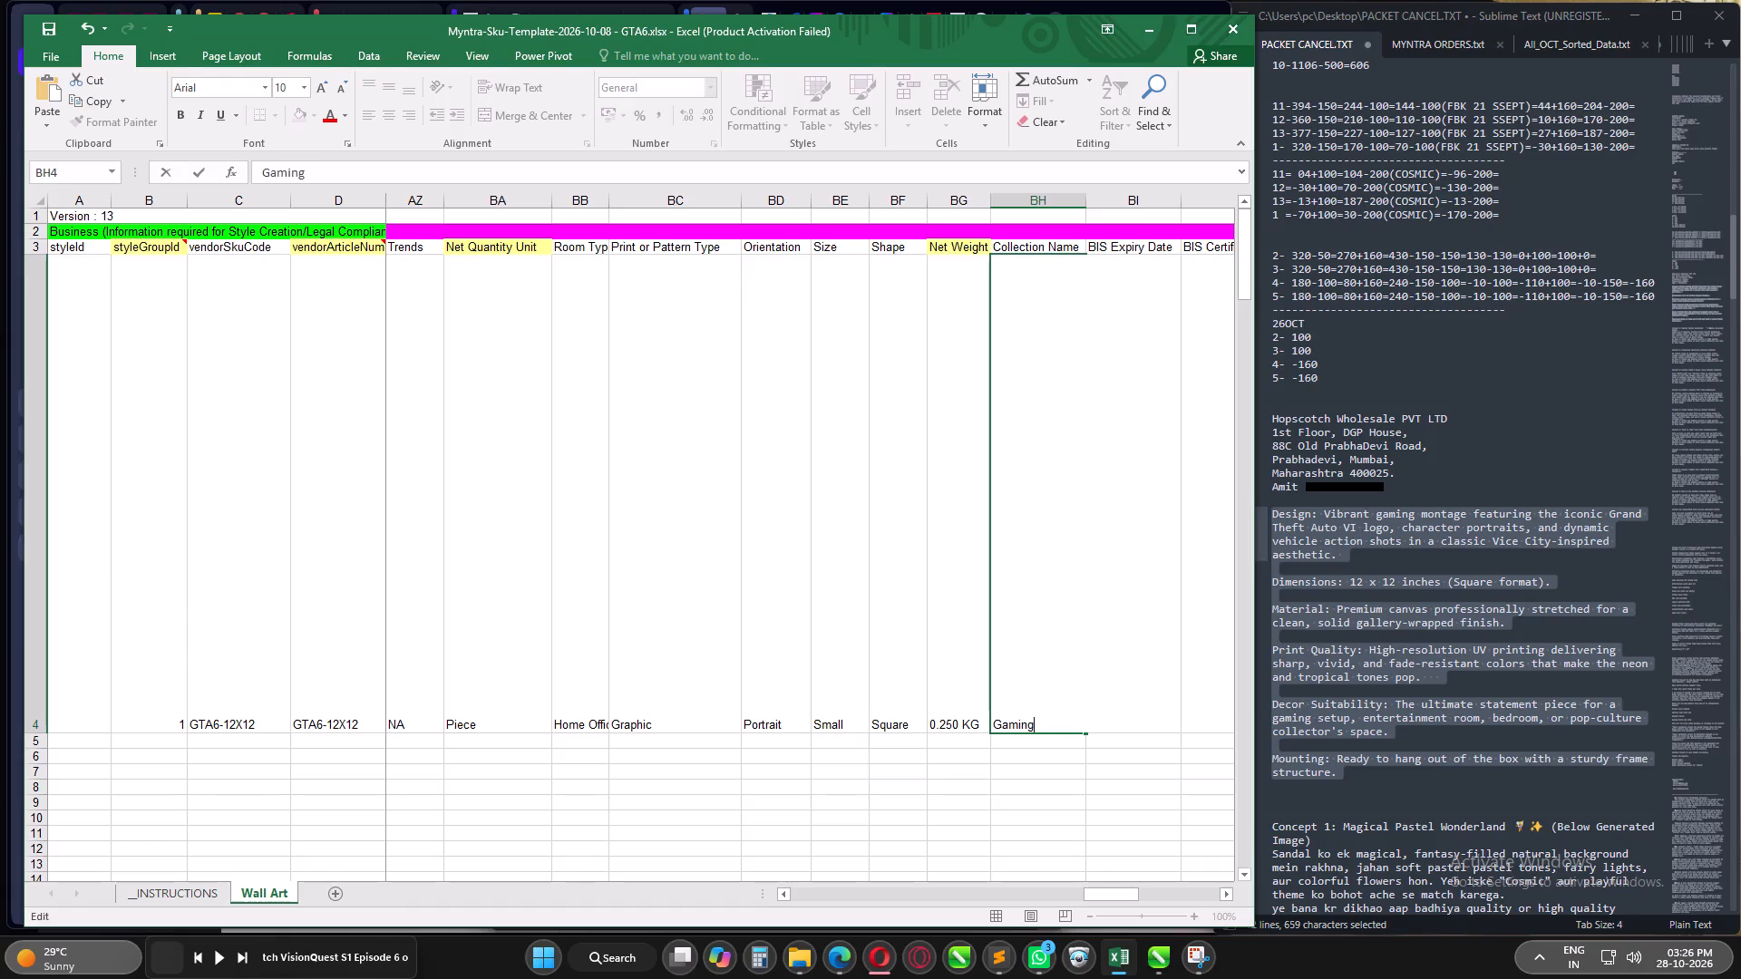
key(BackSpace)
key(BackSpace)
key(BackSpace)
text(es)
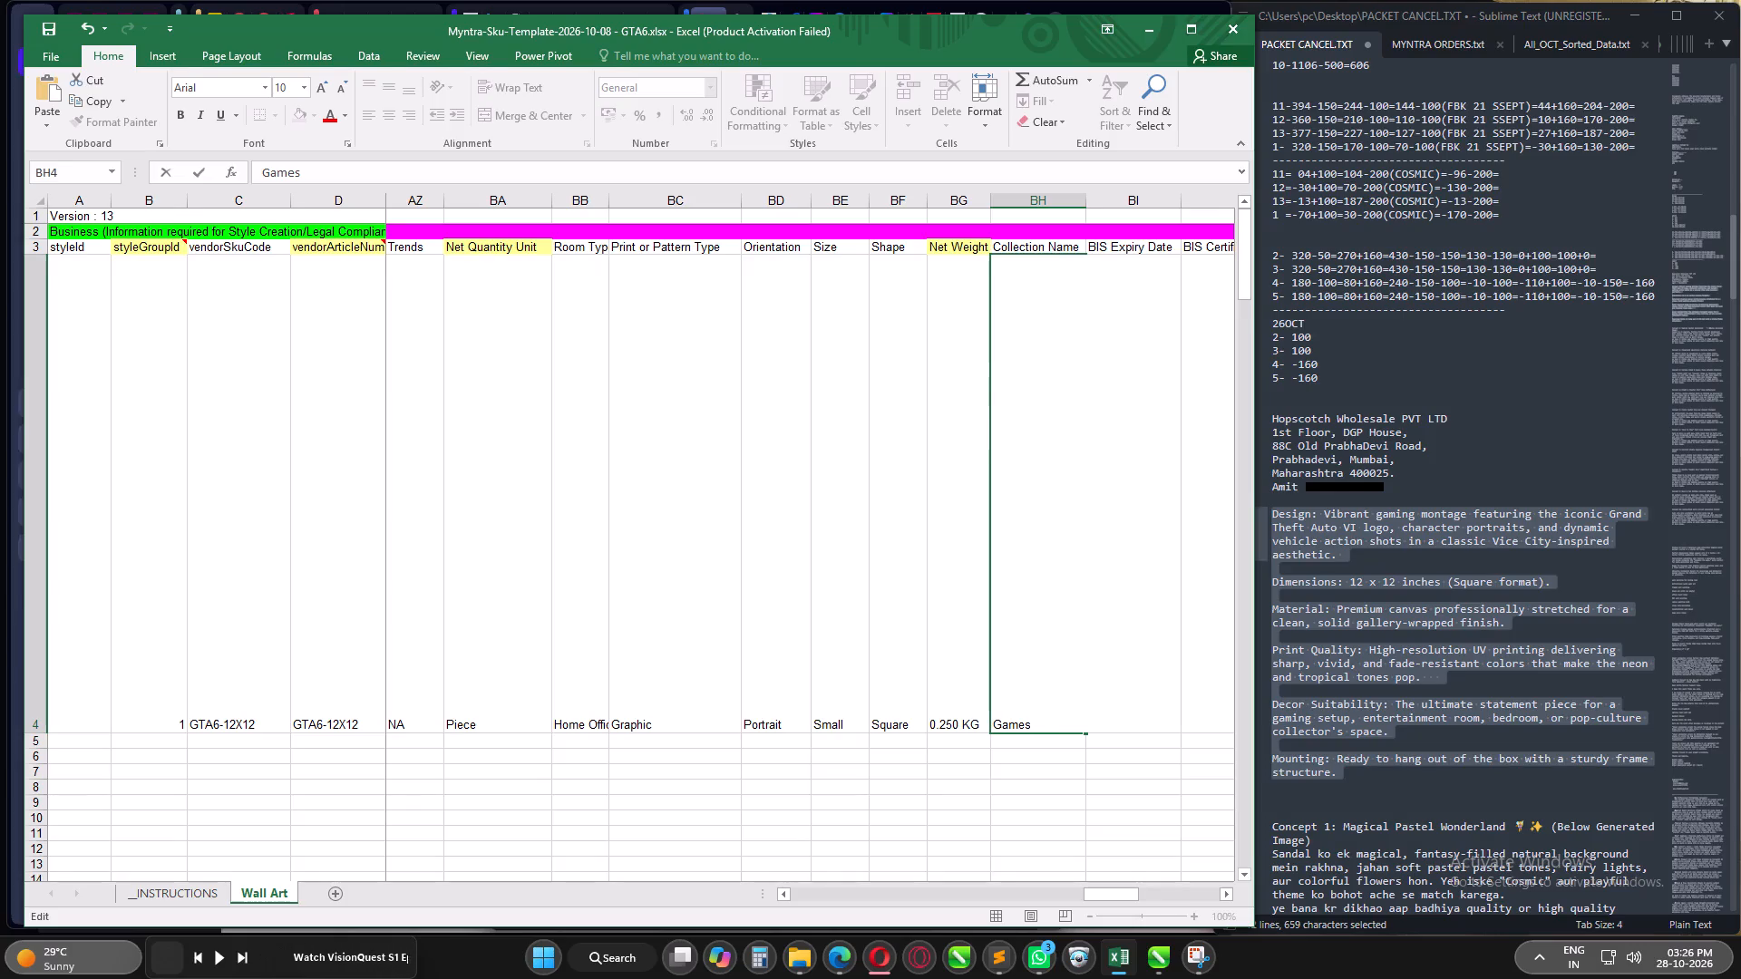
Set row 4's Net Weight to 0.350 KG.
click(954, 722)
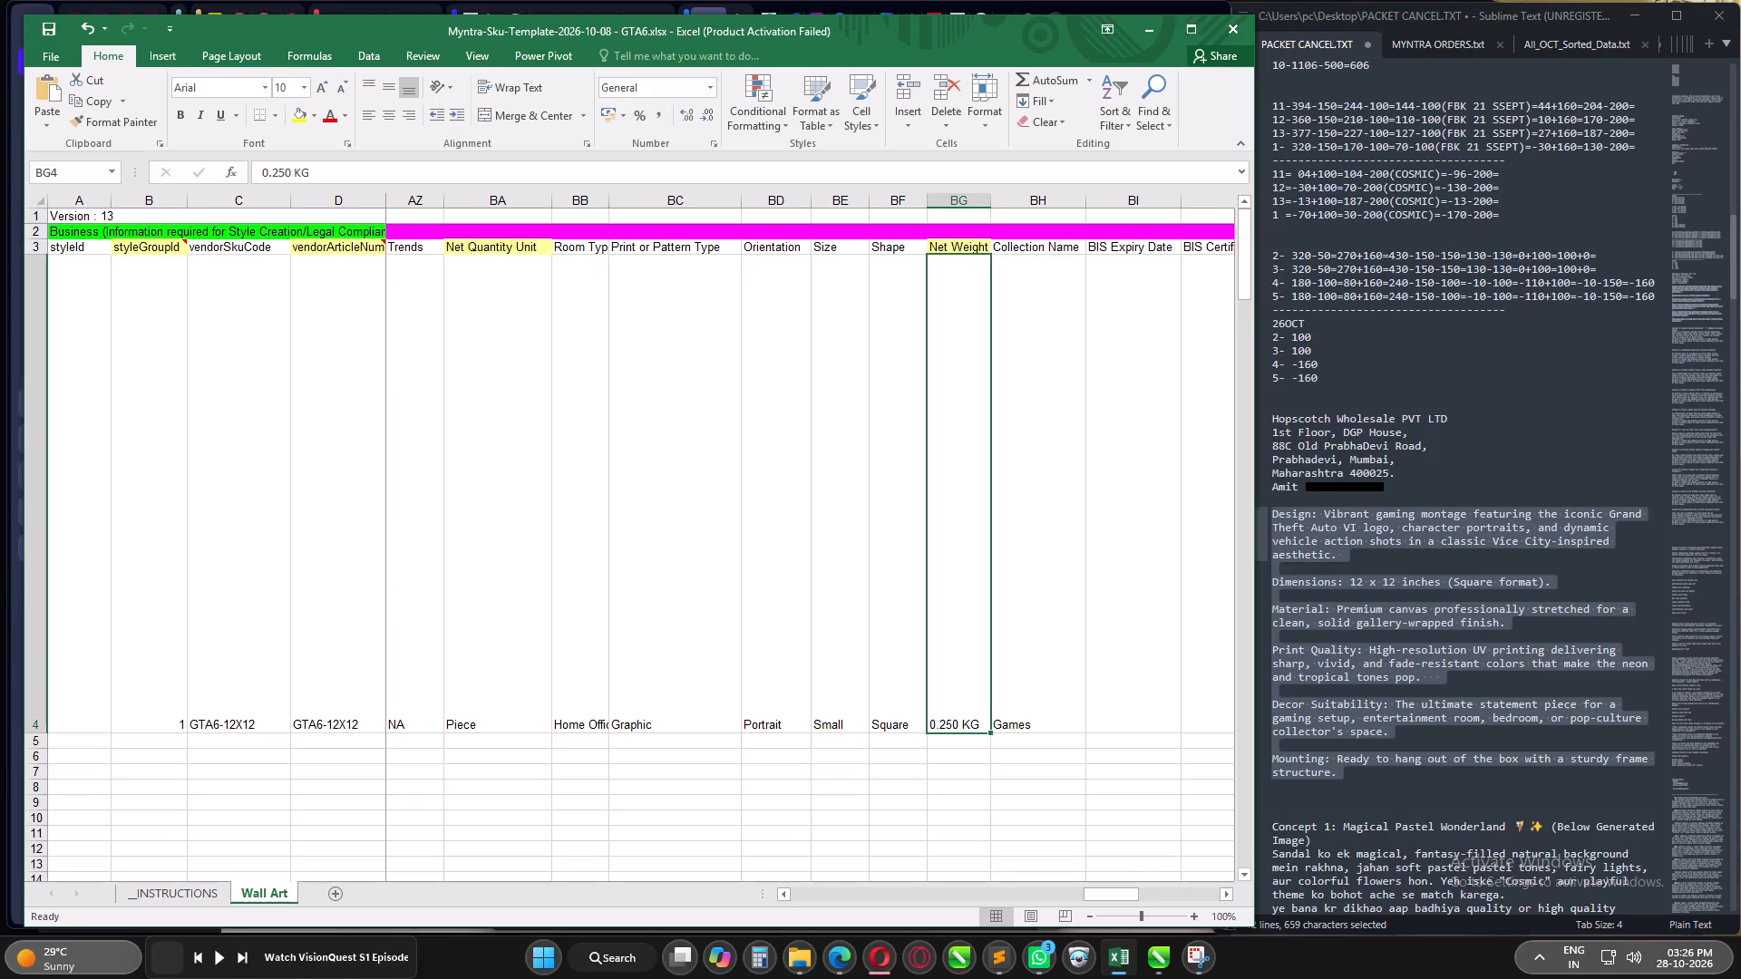
double_click(956, 725)
key(BackSpace)
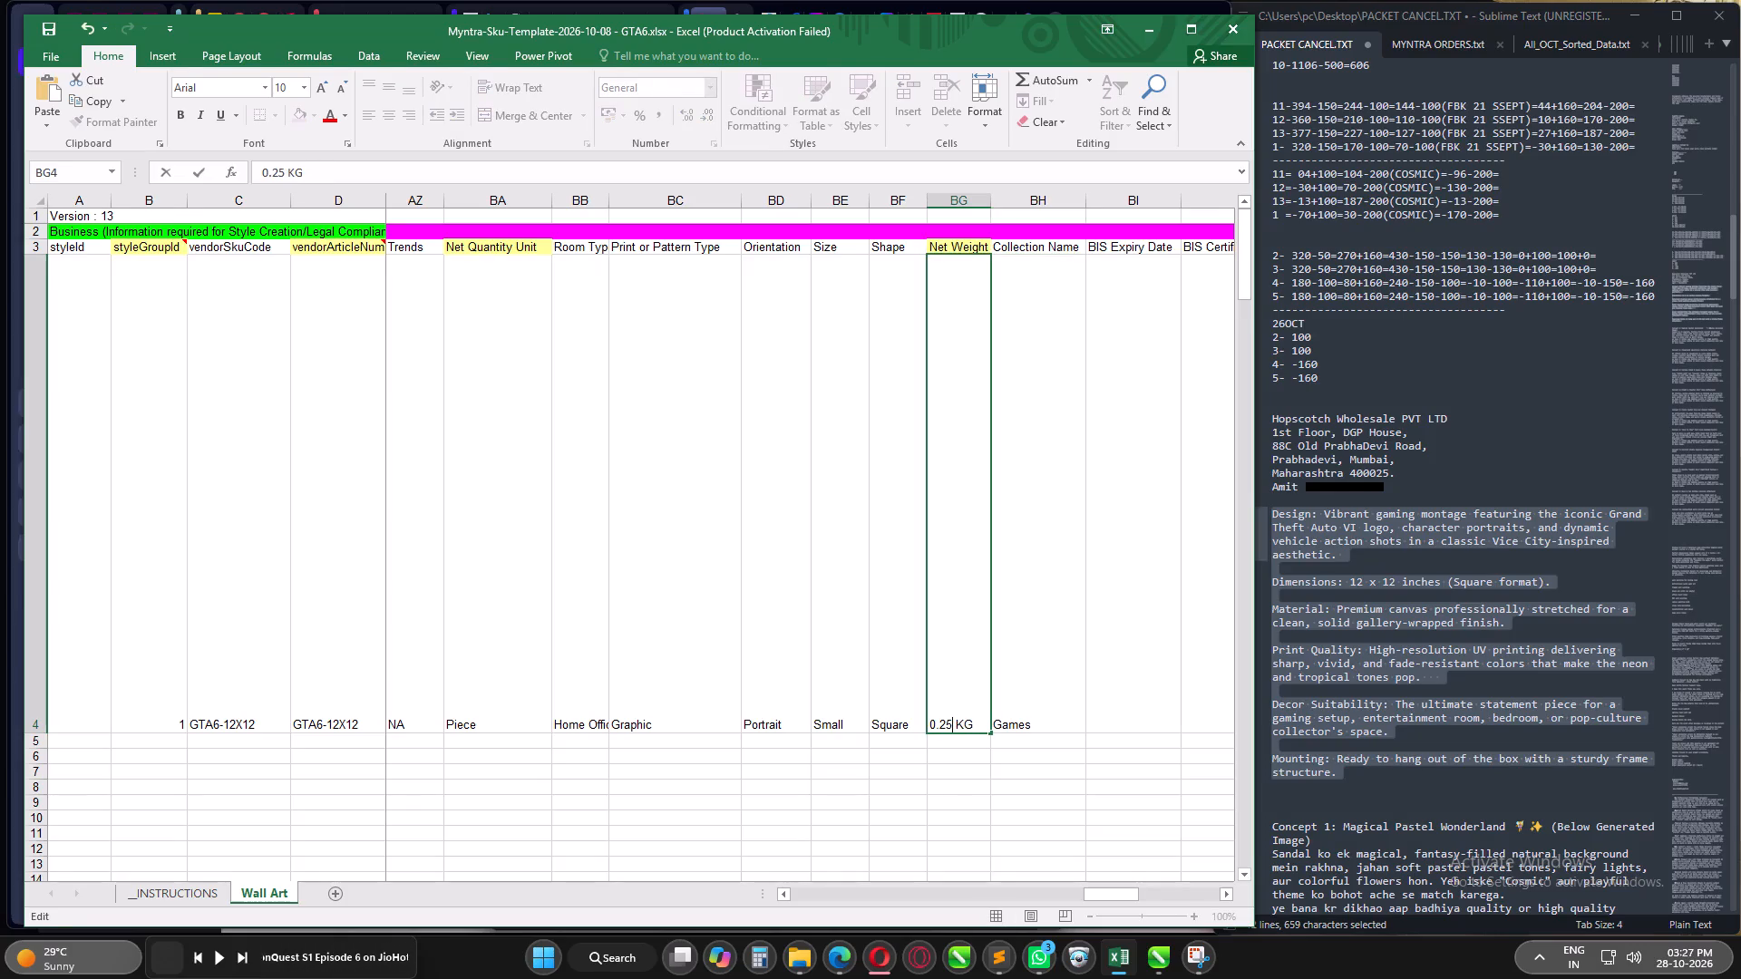
key(BackSpace)
key(BackSpace)
text(350)
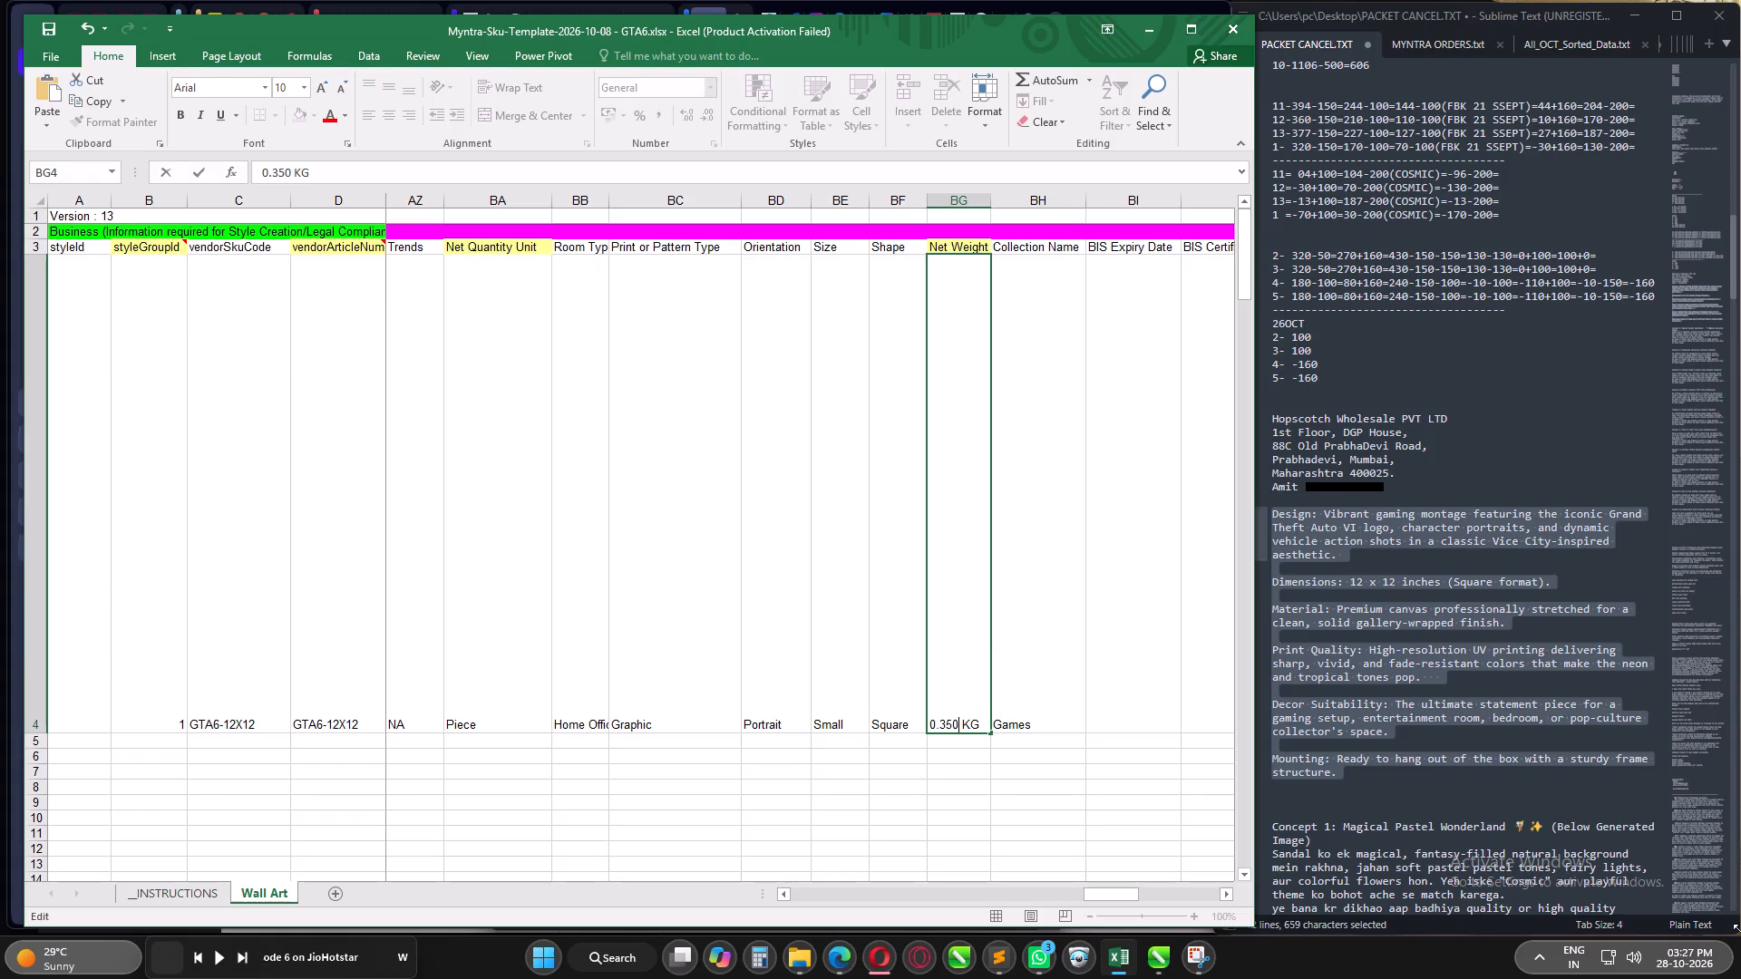
click(1019, 594)
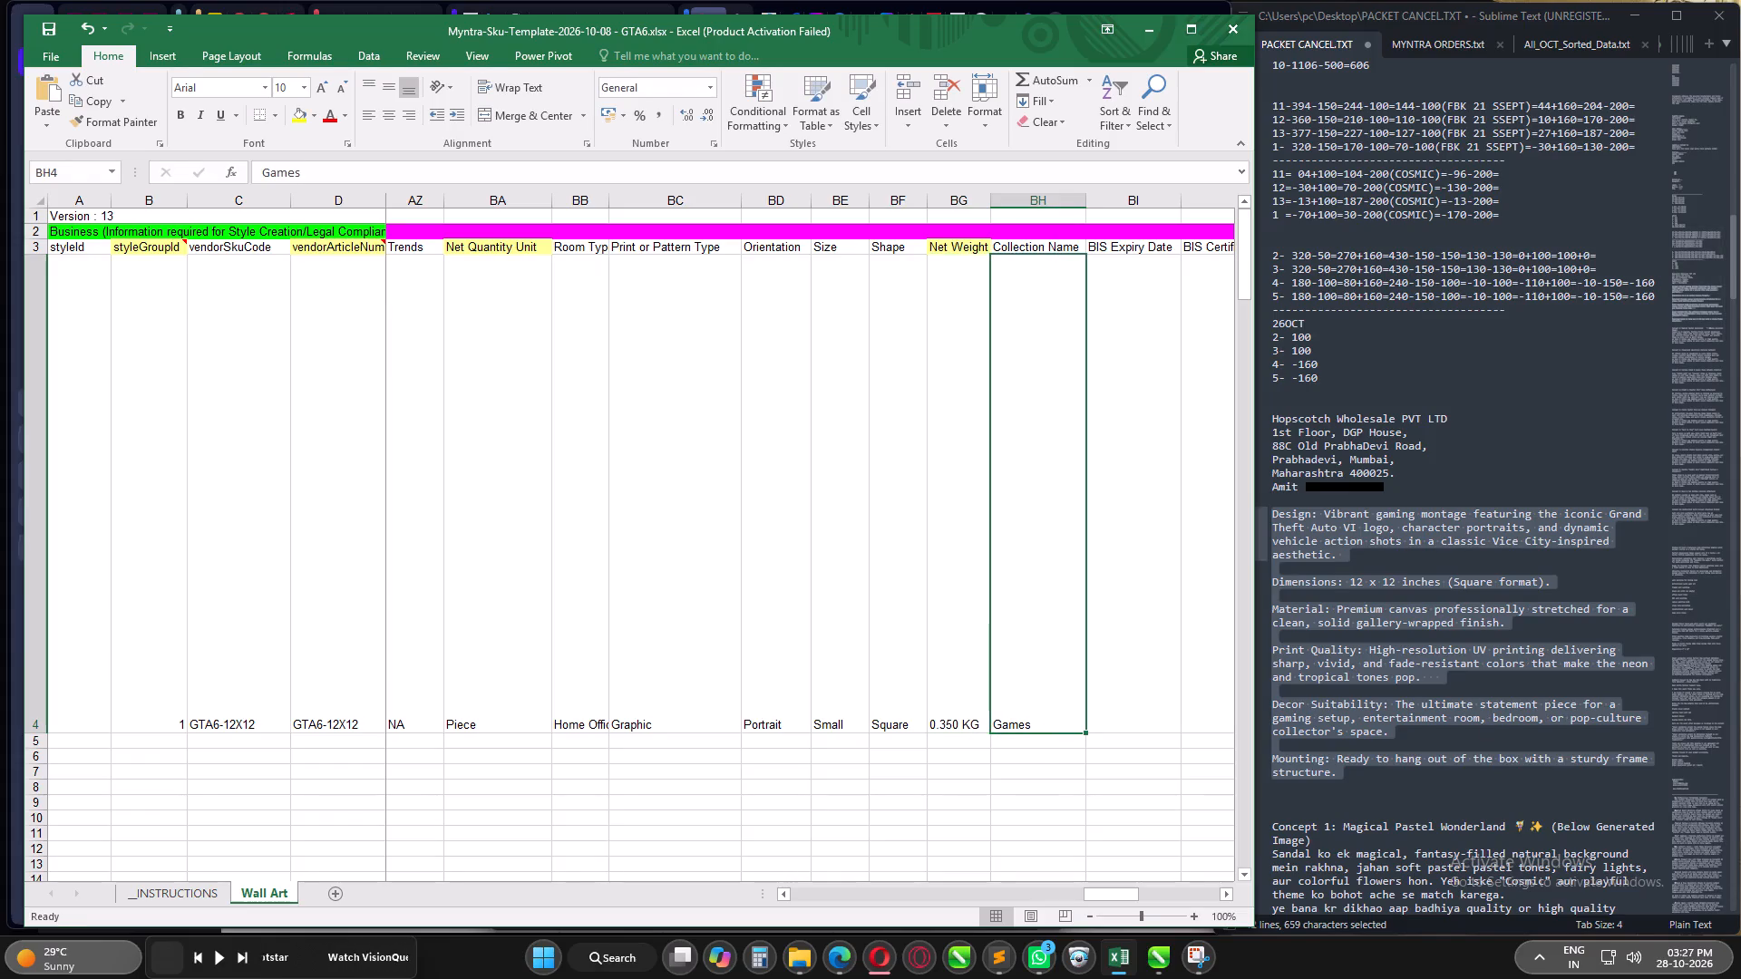
Check row 4's remaining fields from BIS Expiry Date through Net Quantity to Volumetric Weight (kg).
key(Right)
key(Right)
key(Right)
key(Right)
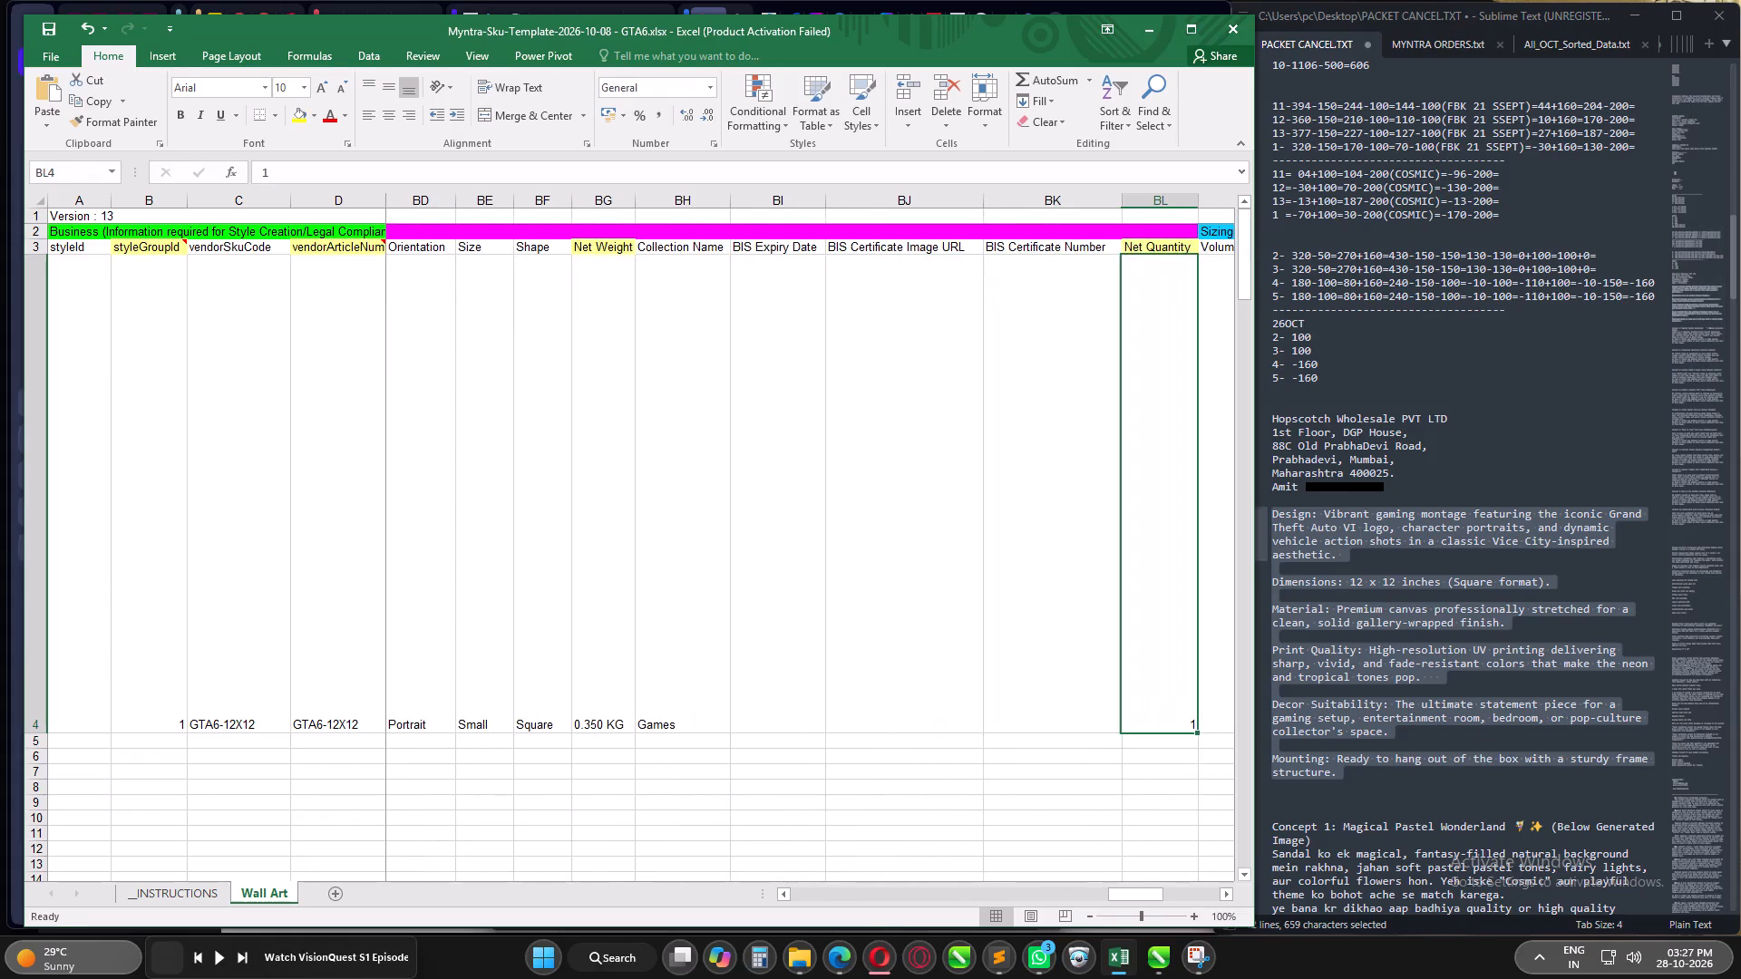
key(Right)
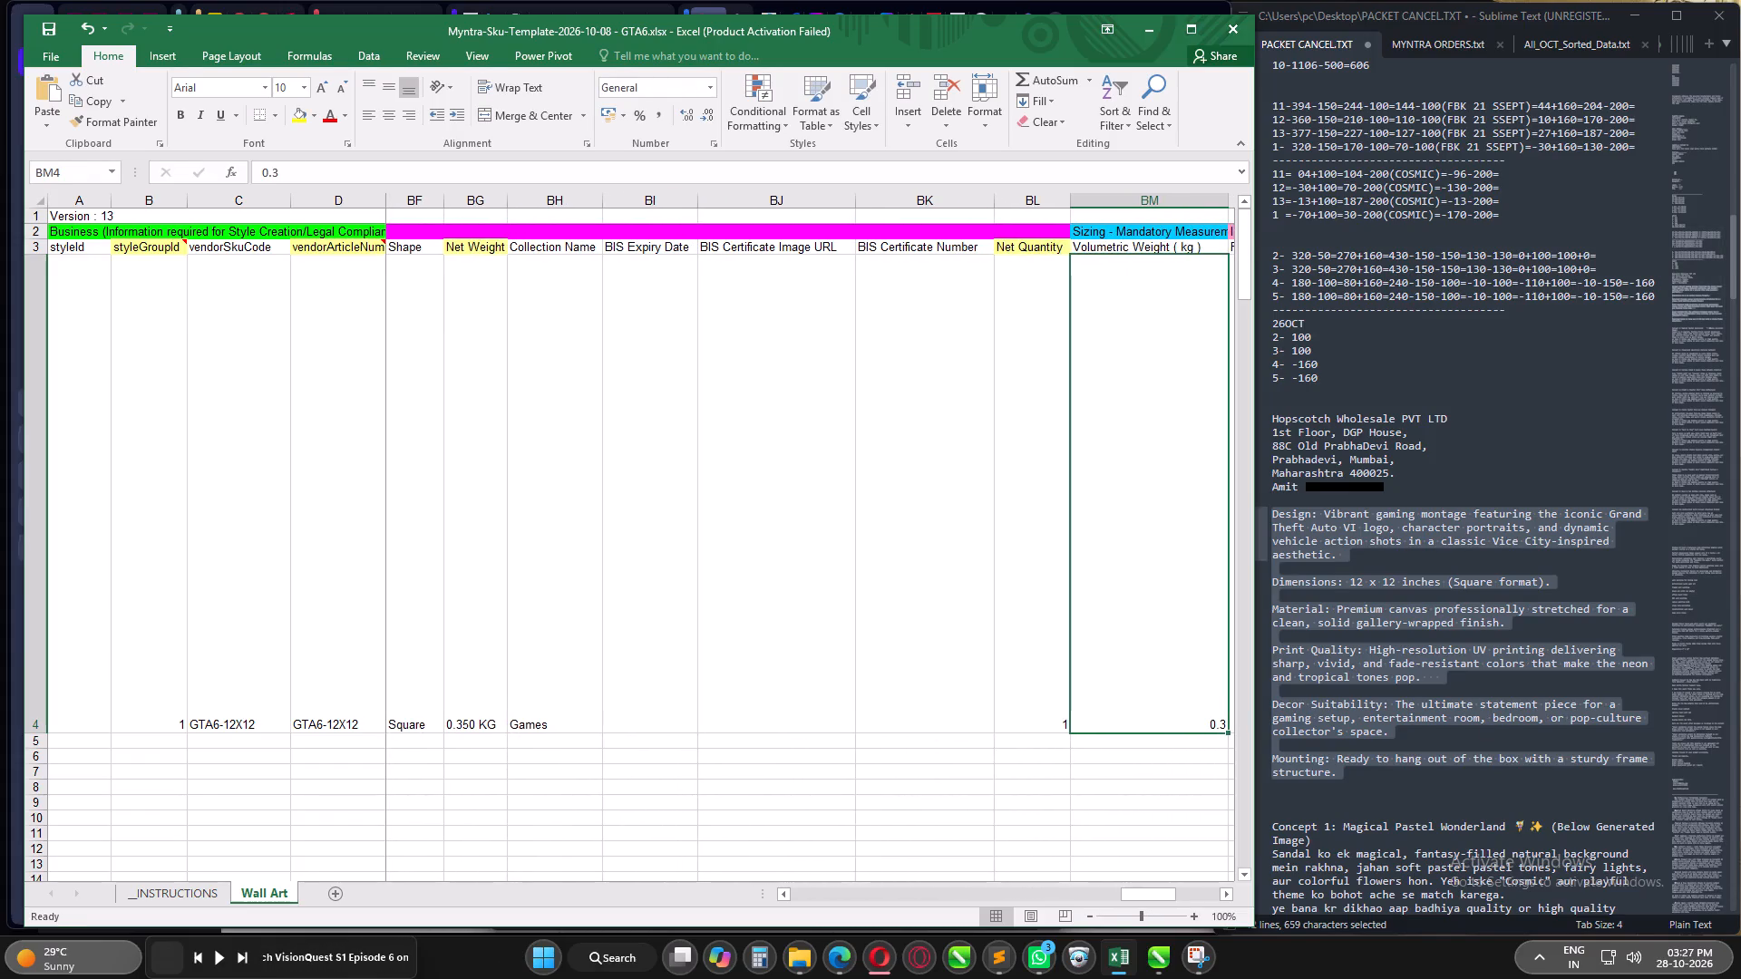
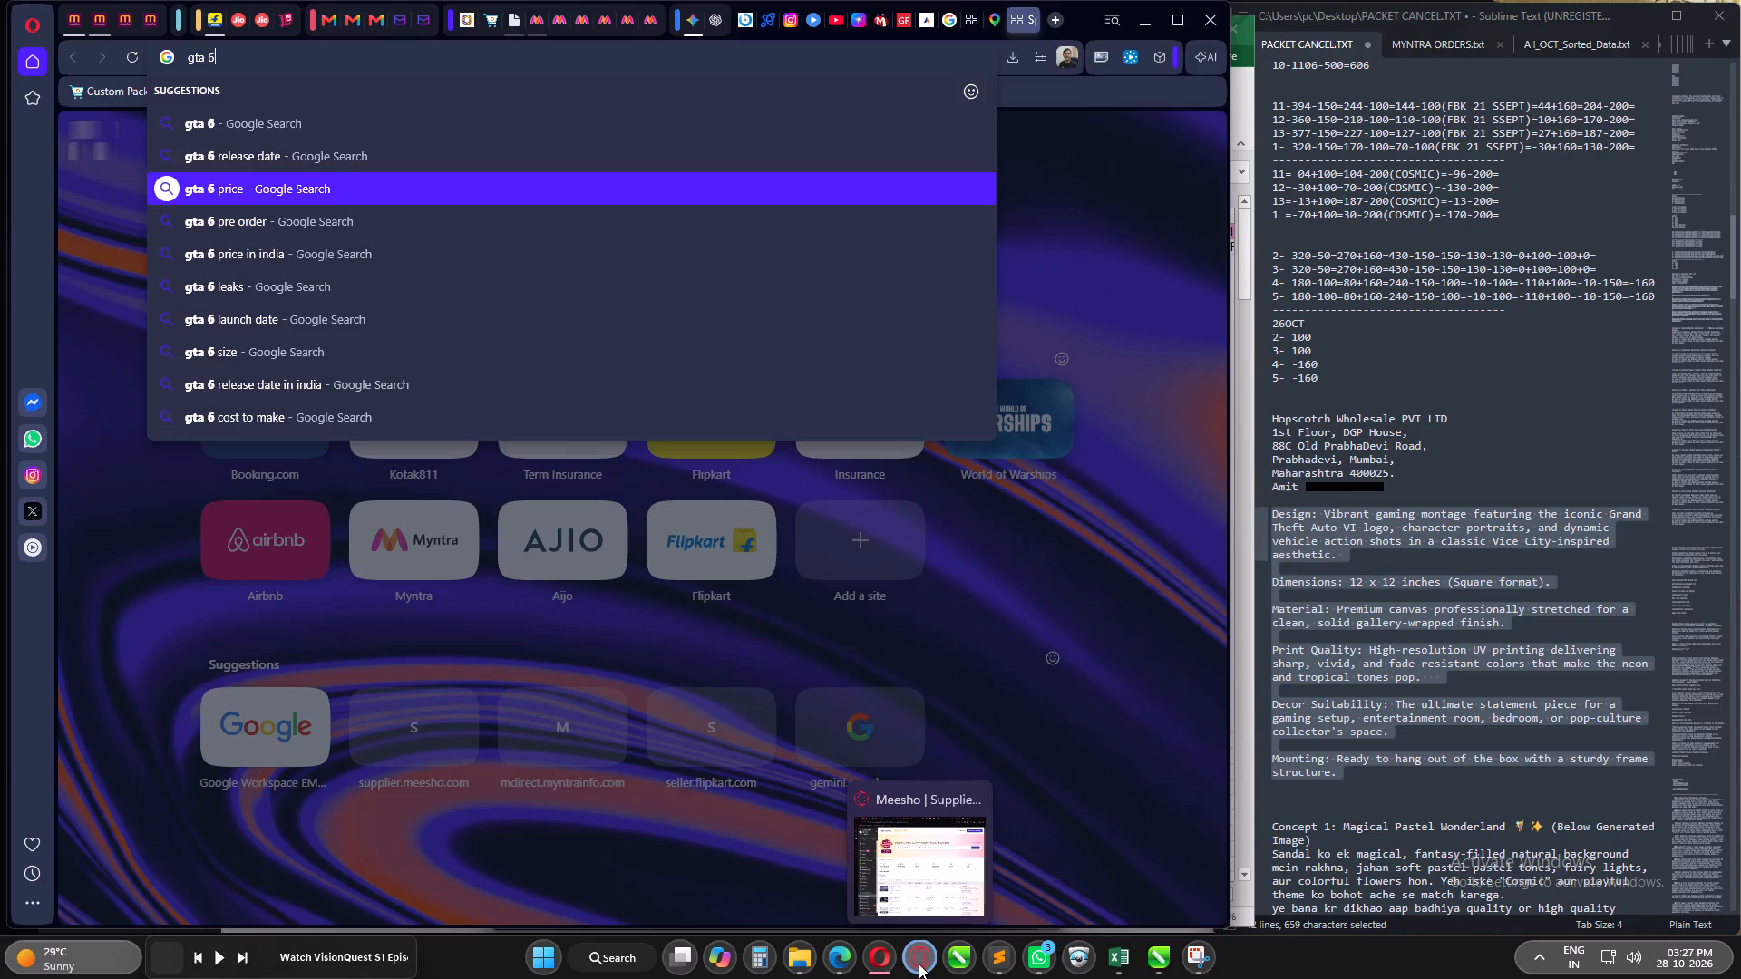
Switch back to the Excel workbook and set row 4's Volumetric Weight (kg) to 0.4.
click(1157, 24)
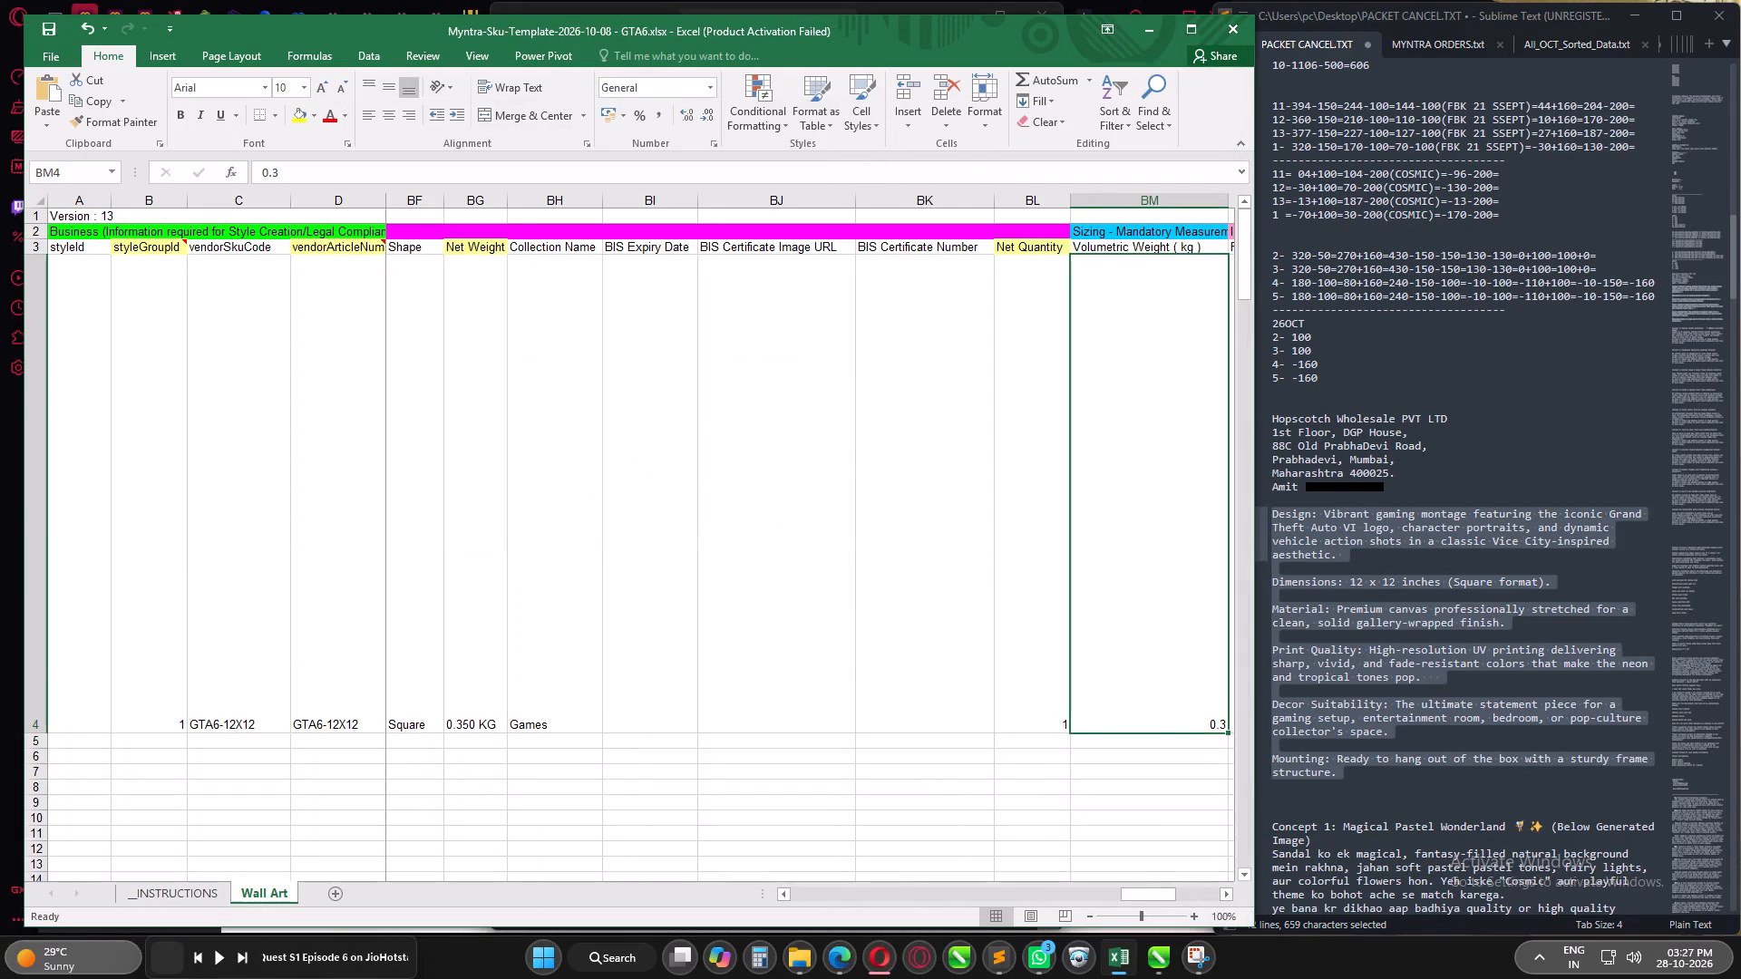
key(Right)
key(Left)
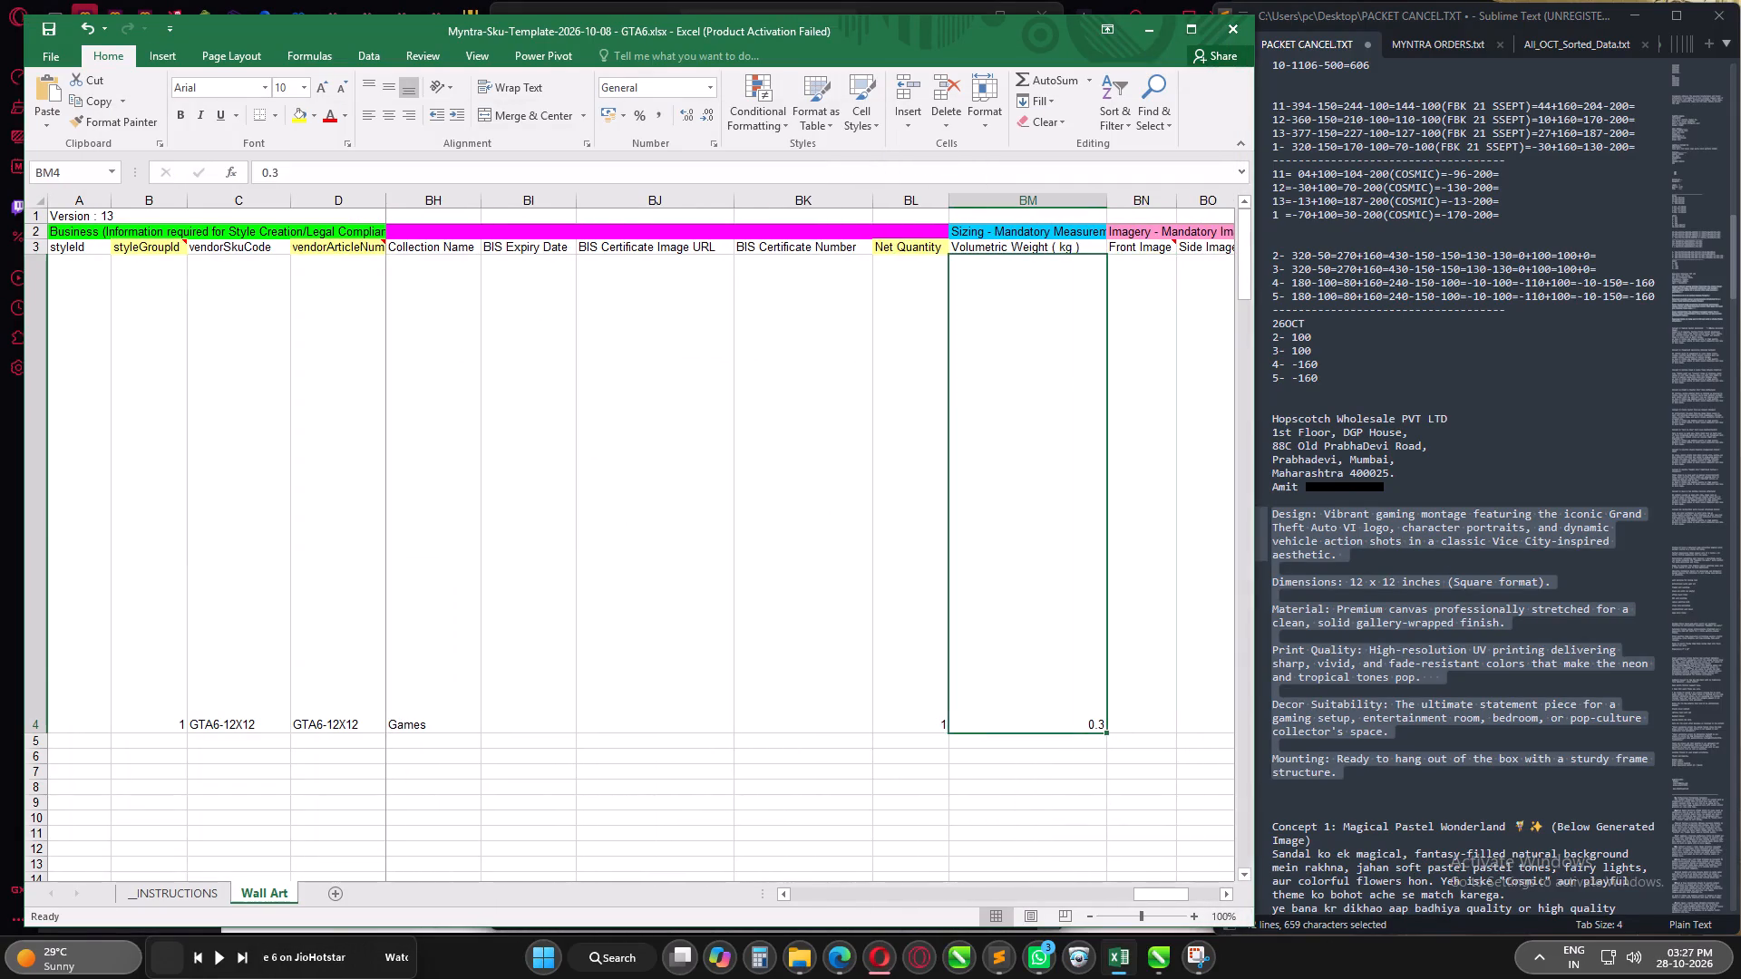
double_click(1097, 719)
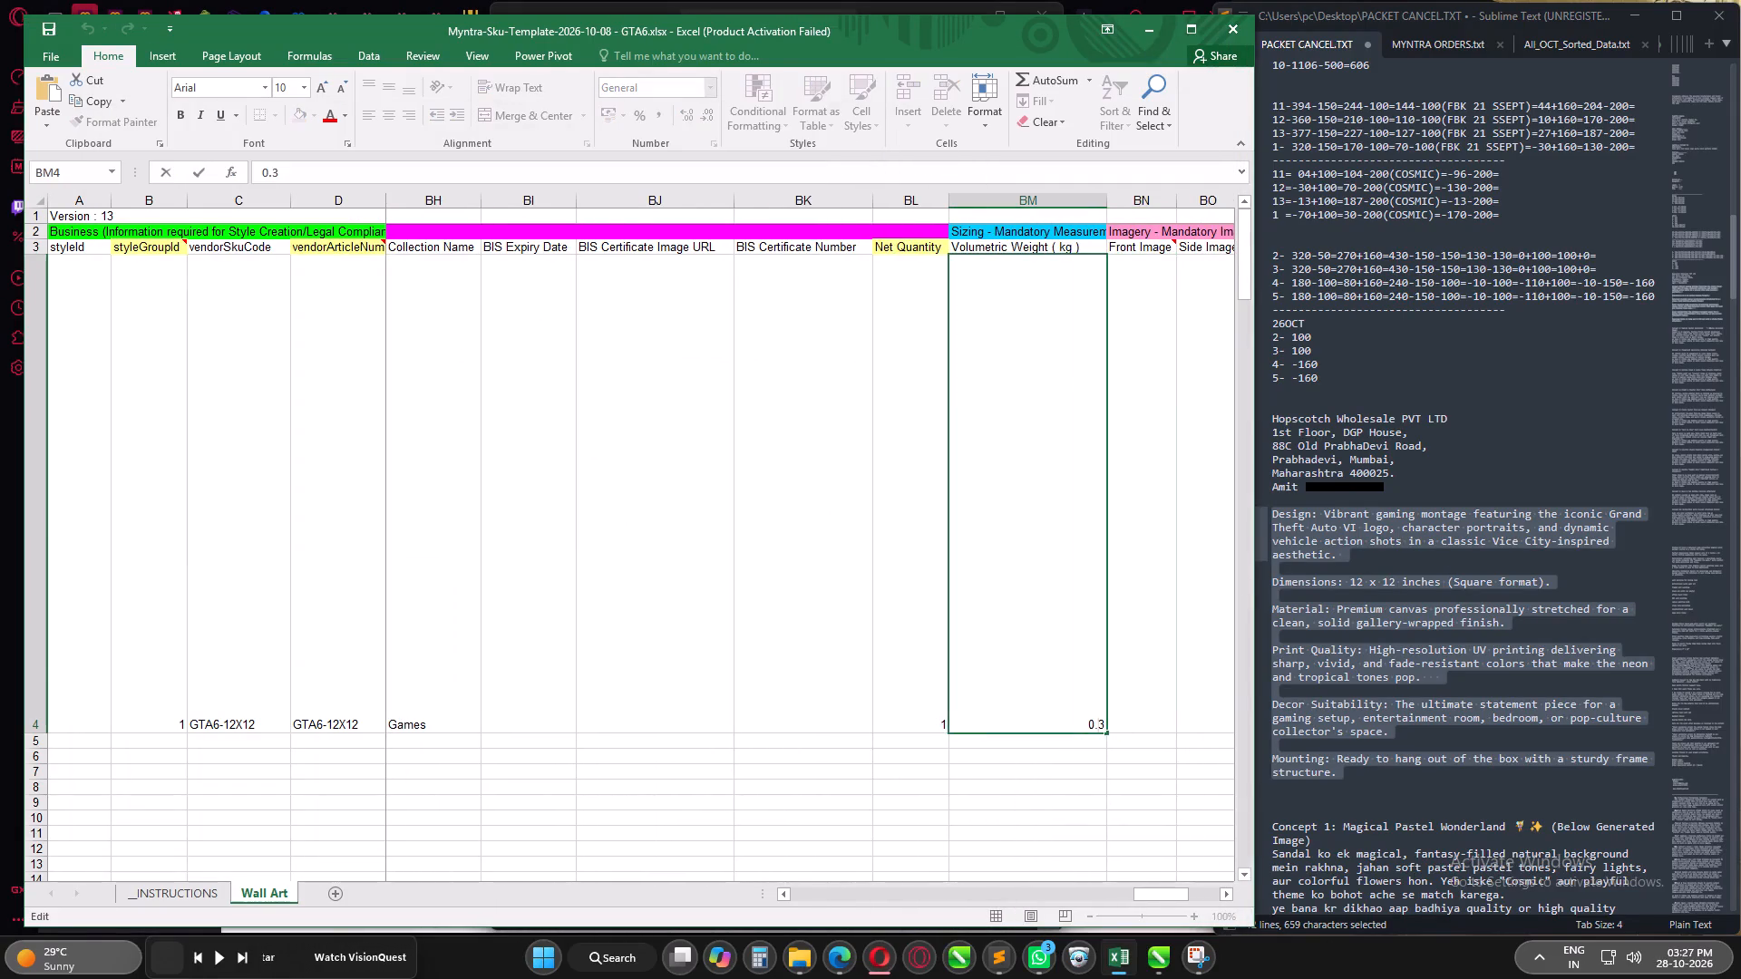
key(Right)
key(BackSpace)
key(4)
click(1123, 705)
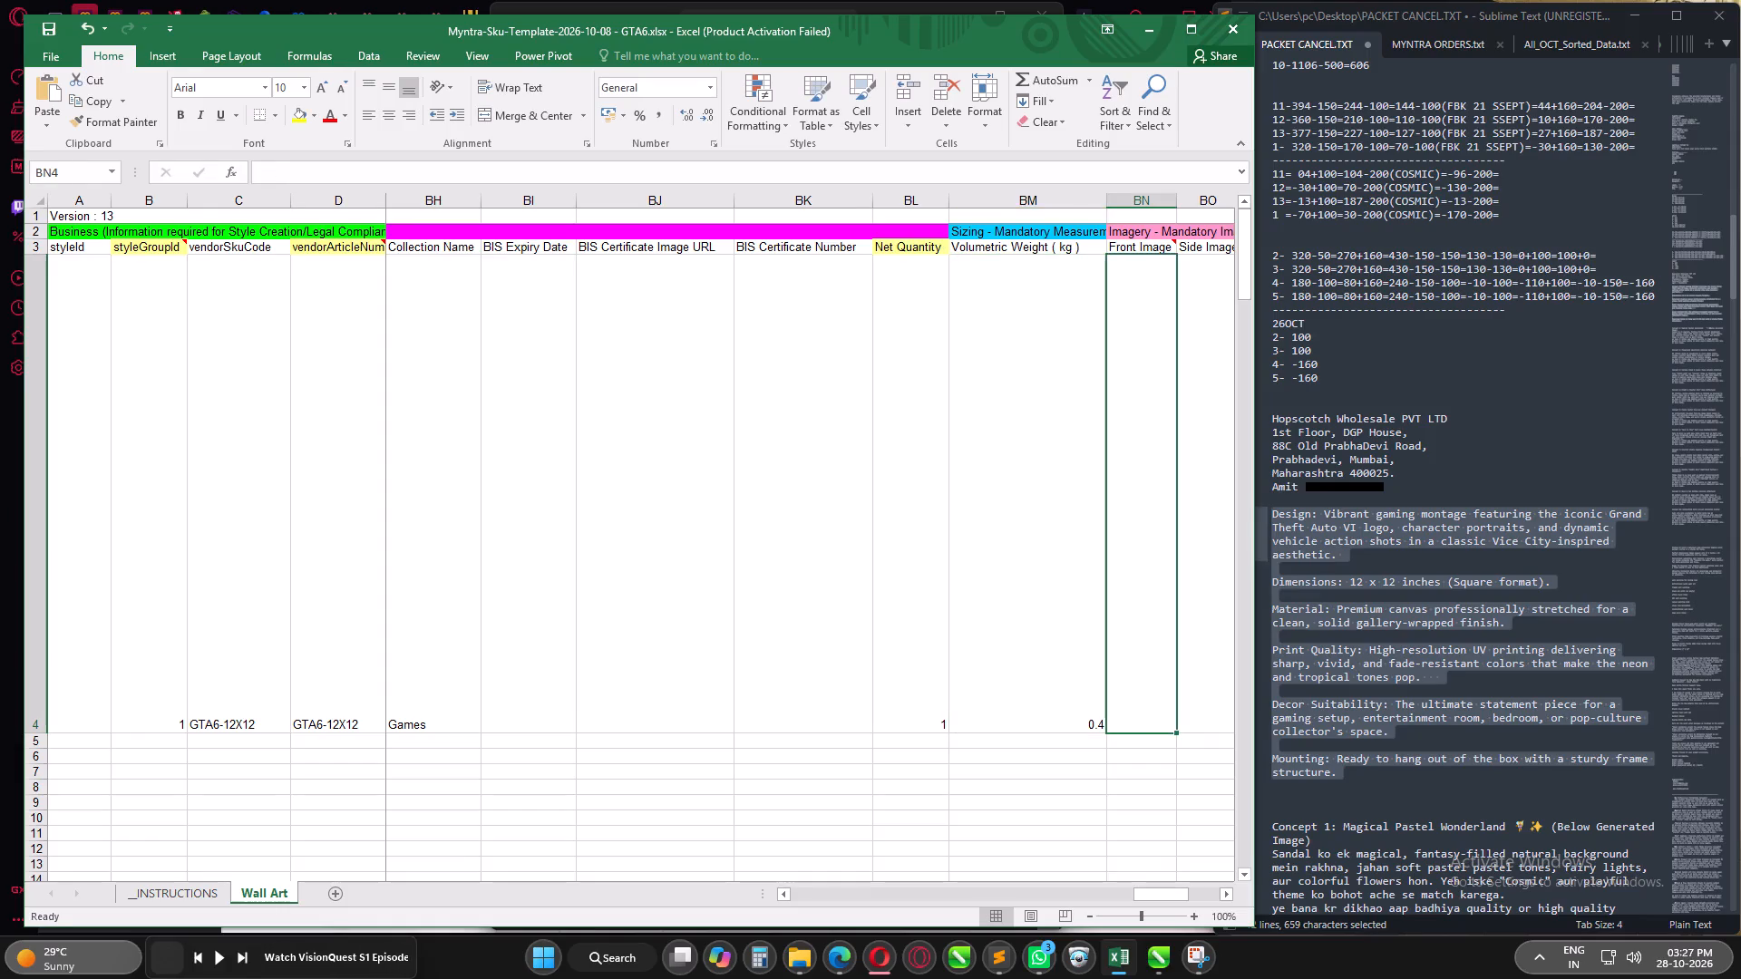
Check row 4's image columns from Front Image to Additional Image 2 and save the workbook.
key(Right)
key(Right)
key(Right)
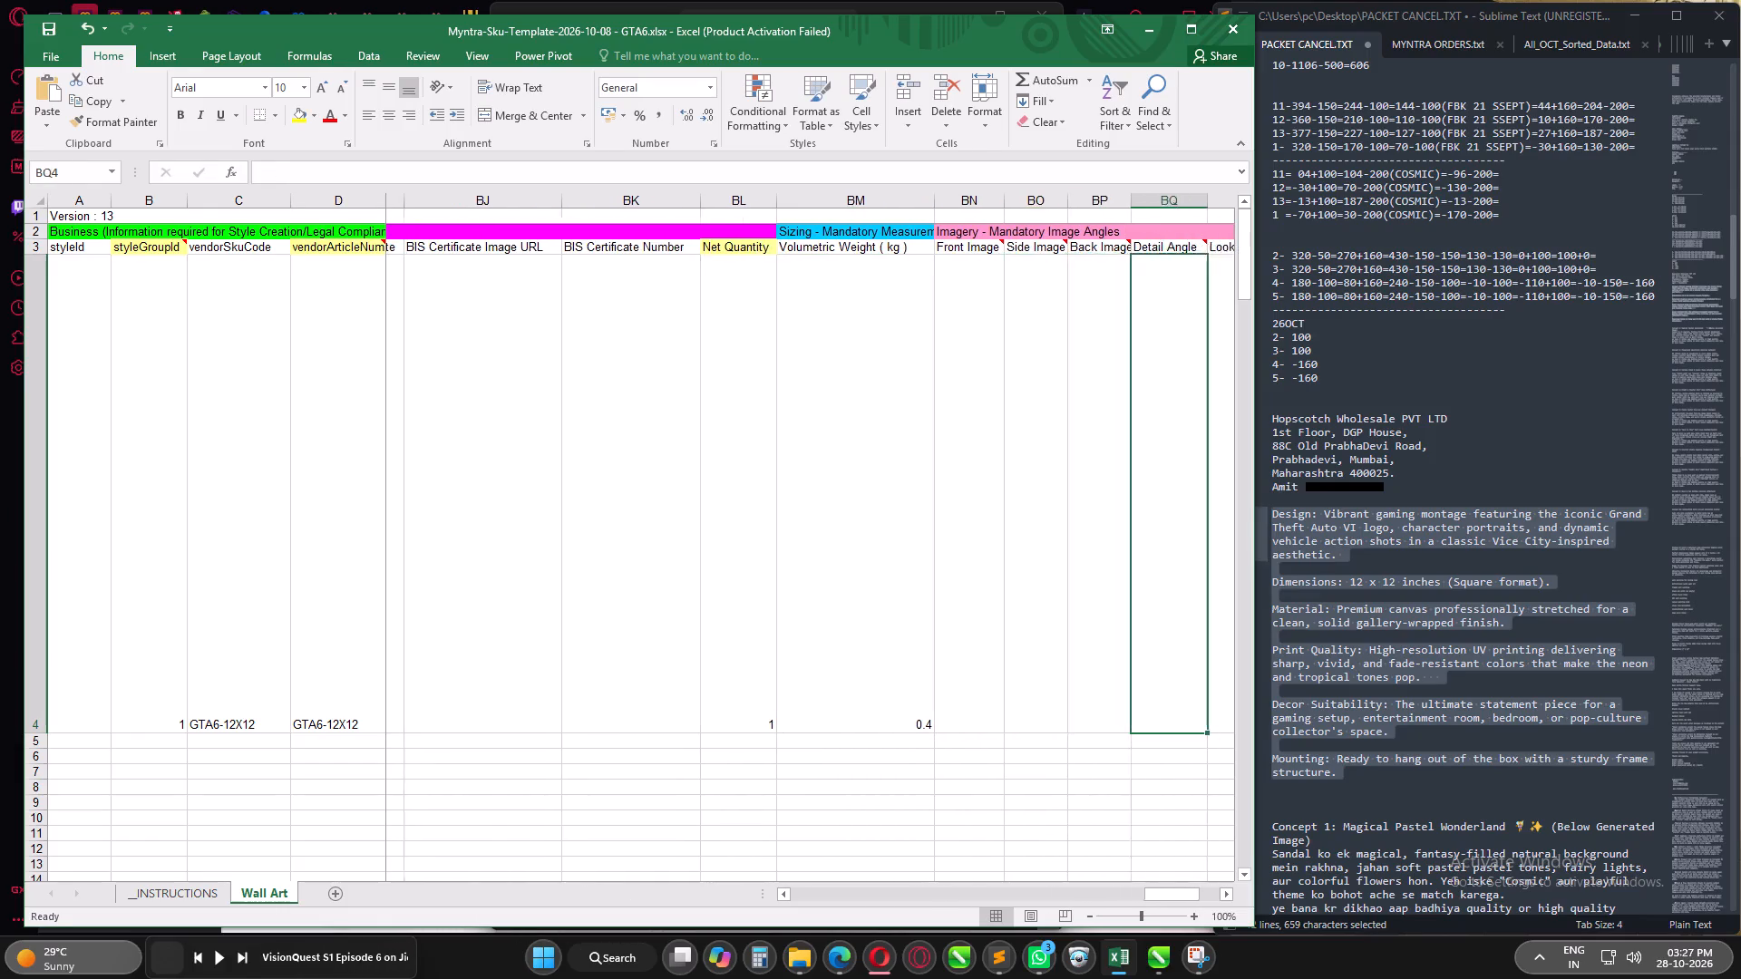
key(Right)
key(Right)
key(Right)
key(Right)
key(ctrl+s)
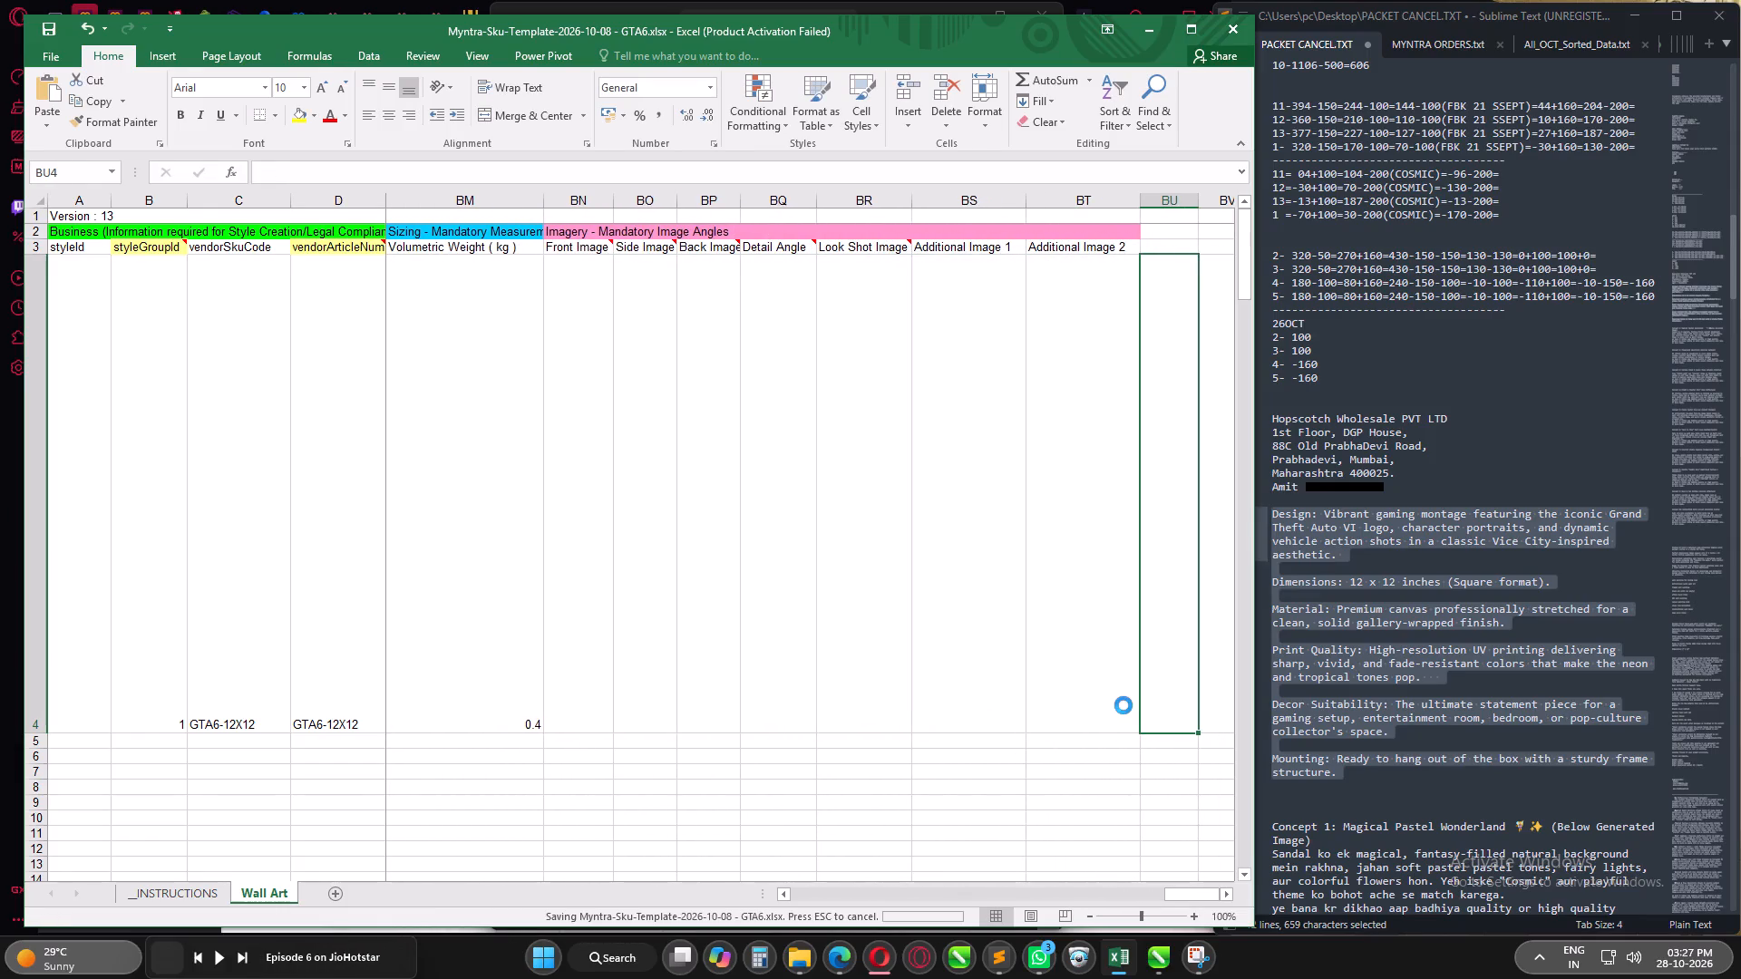
Review row 4's entries from the image columns back to vendorArticleNumber.
key(Left)
key(Left)
key(Left)
key(Left)
key(Left)
key(Left)
key(Left)
key(Left)
key(Left)
key(Left)
key(Left)
key(Left)
key(Left)
key(Left)
key(Left)
key(Left)
key(Left)
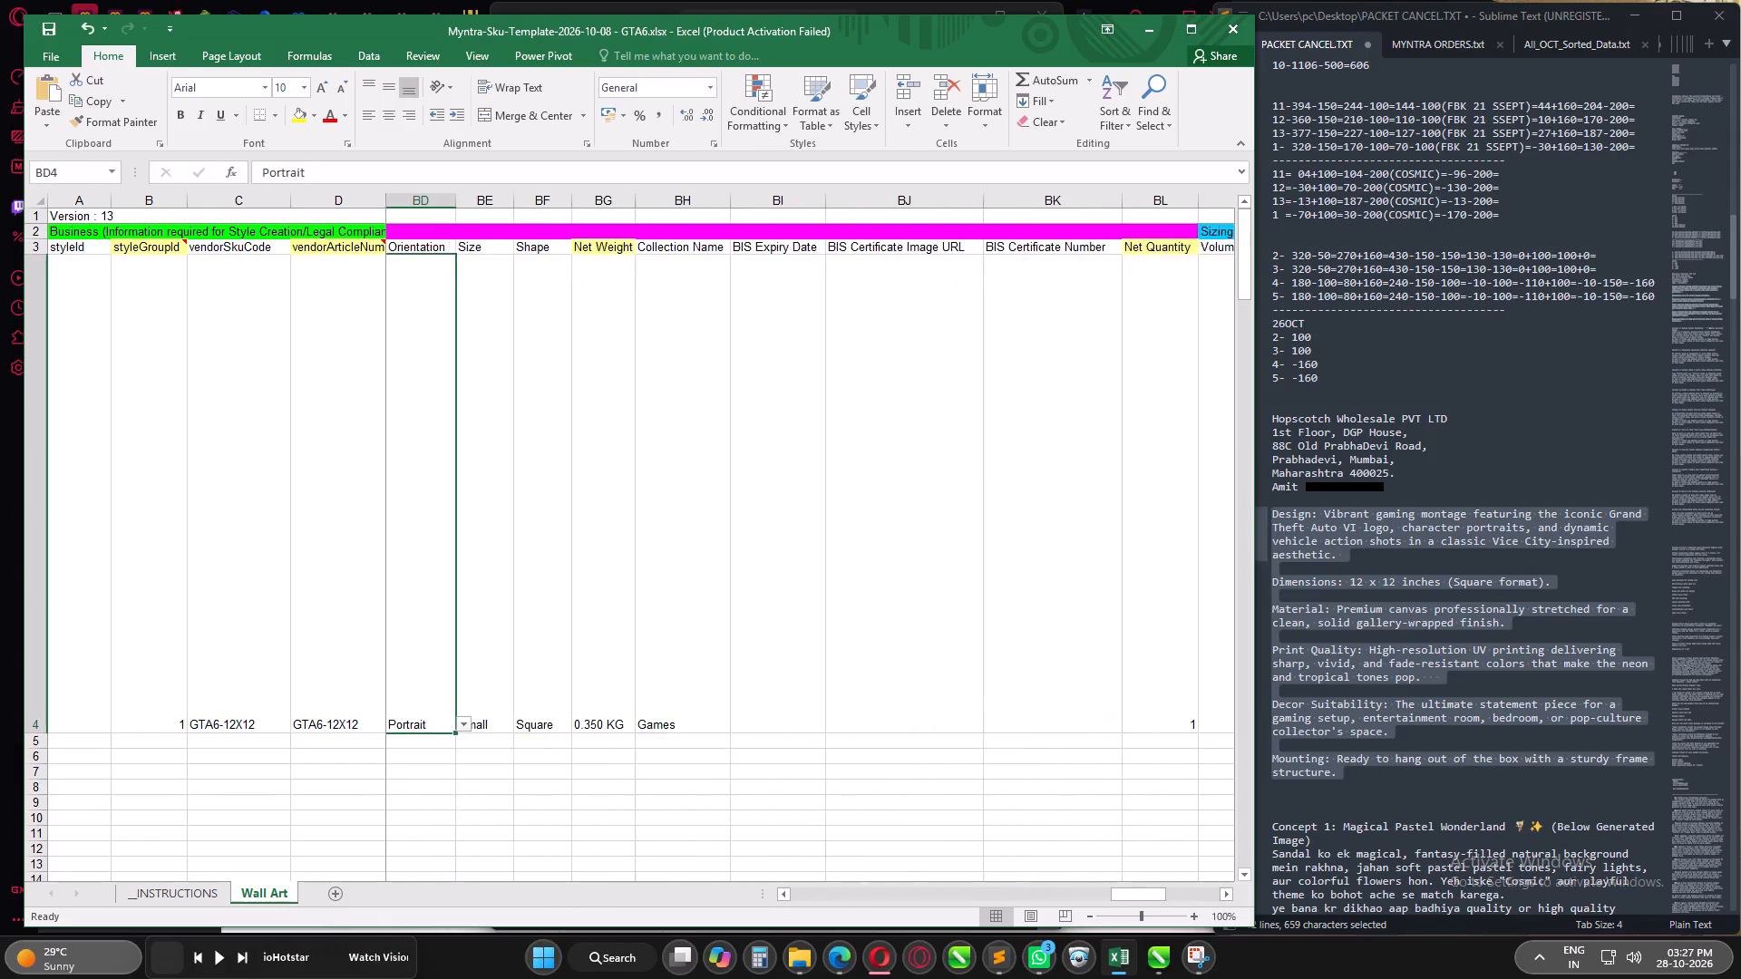
key(Left)
key(Left)
key(Left)
key(Left)
key(Left)
key(Left)
key(Left)
key(Left)
key(Left)
key(Left)
key(Left)
key(Left)
key(Left)
key(Left)
key(Left)
key(Left)
key(Left)
key(Left)
key(Left)
key(Left)
key(Left)
key(Left)
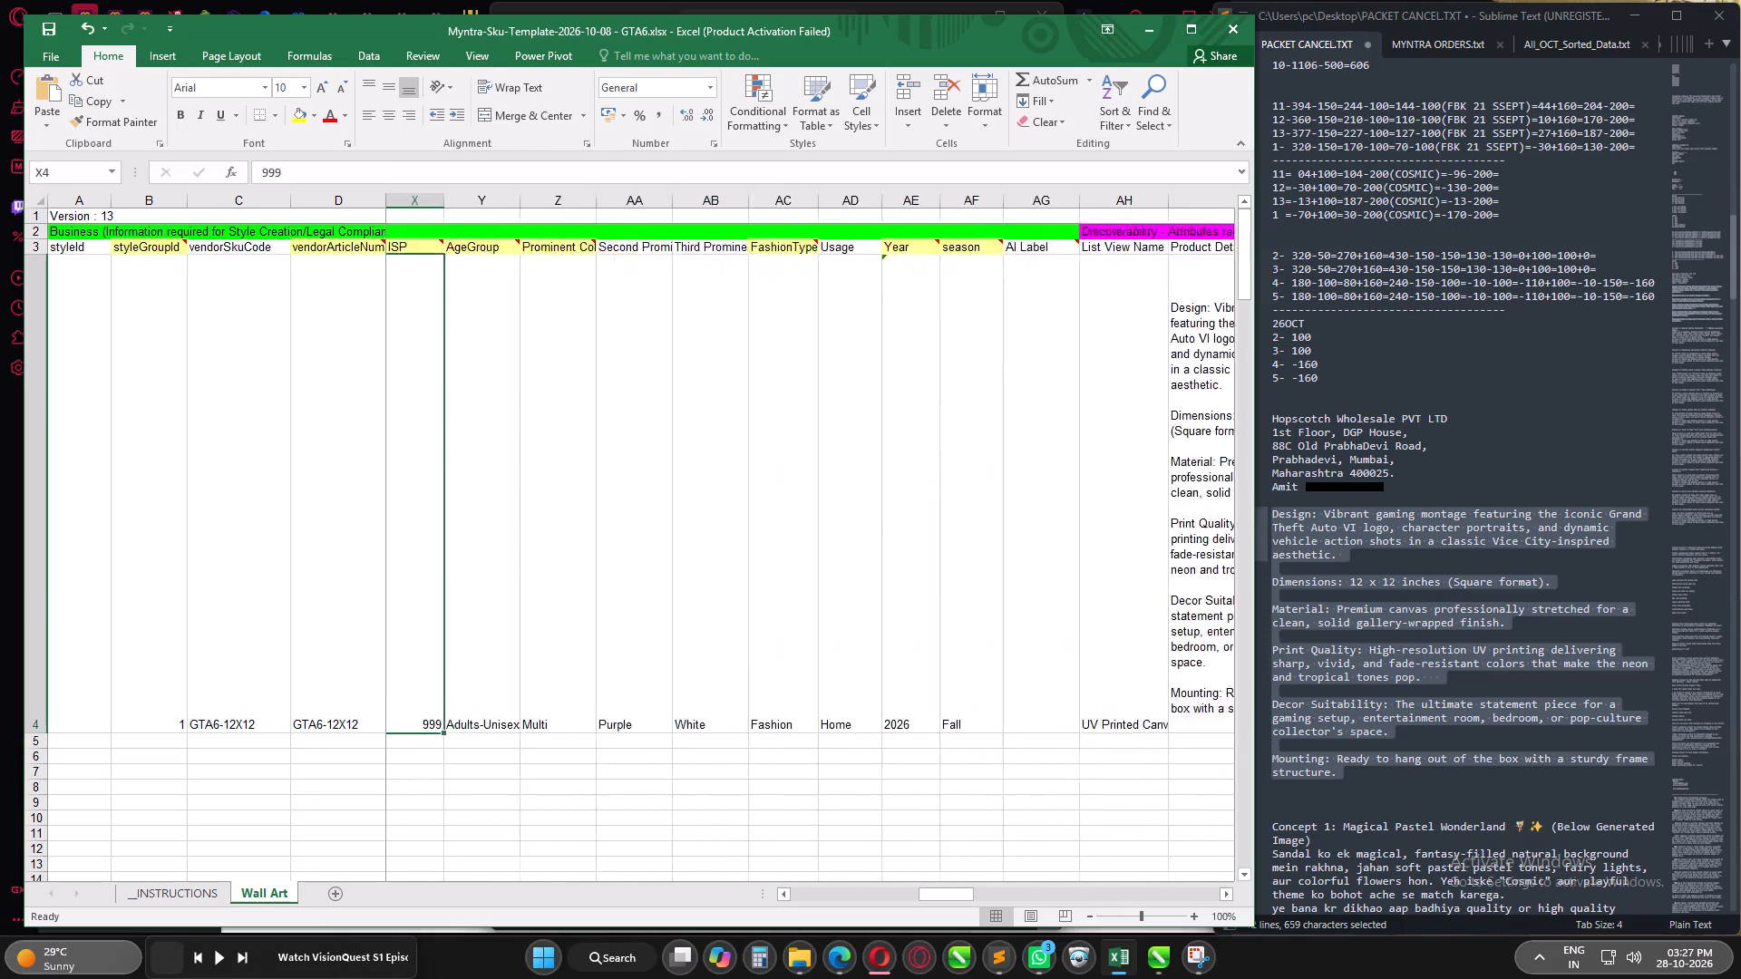
key(Left)
key(Left)
key(Left)
key(Left)
key(Left)
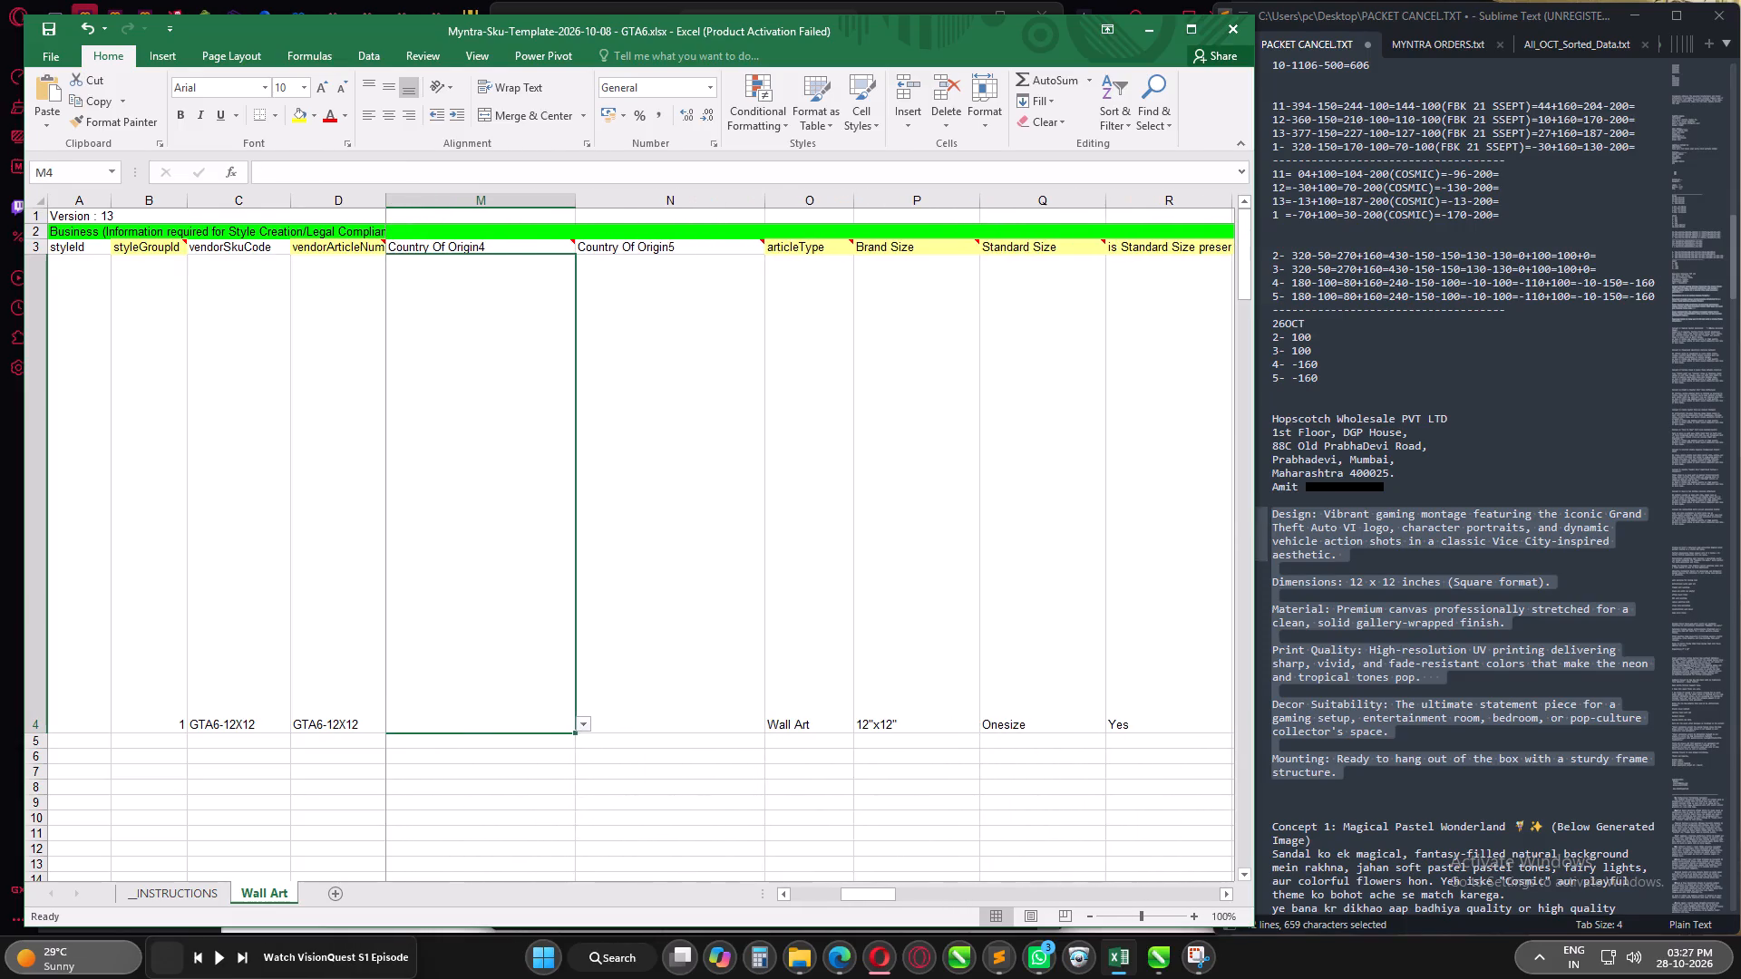
key(Left)
key(Left)
key(Left)
key(Left)
key(Left)
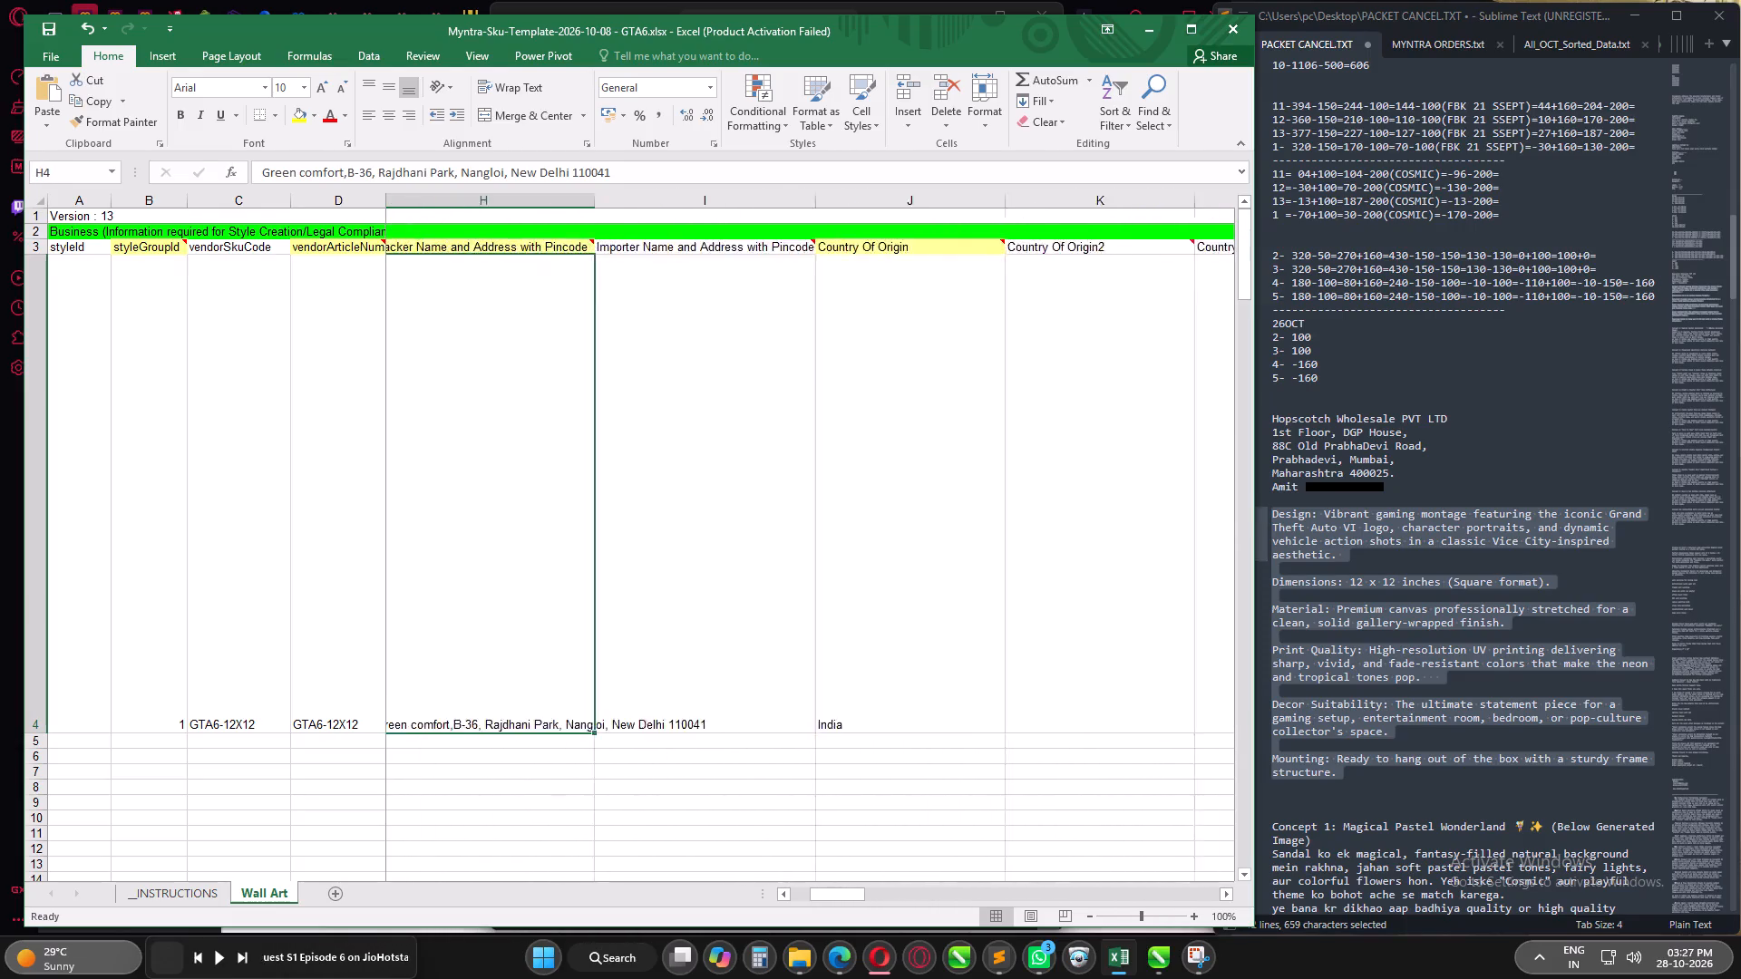
key(Left)
key(Left)
key(Left)
key(Left)
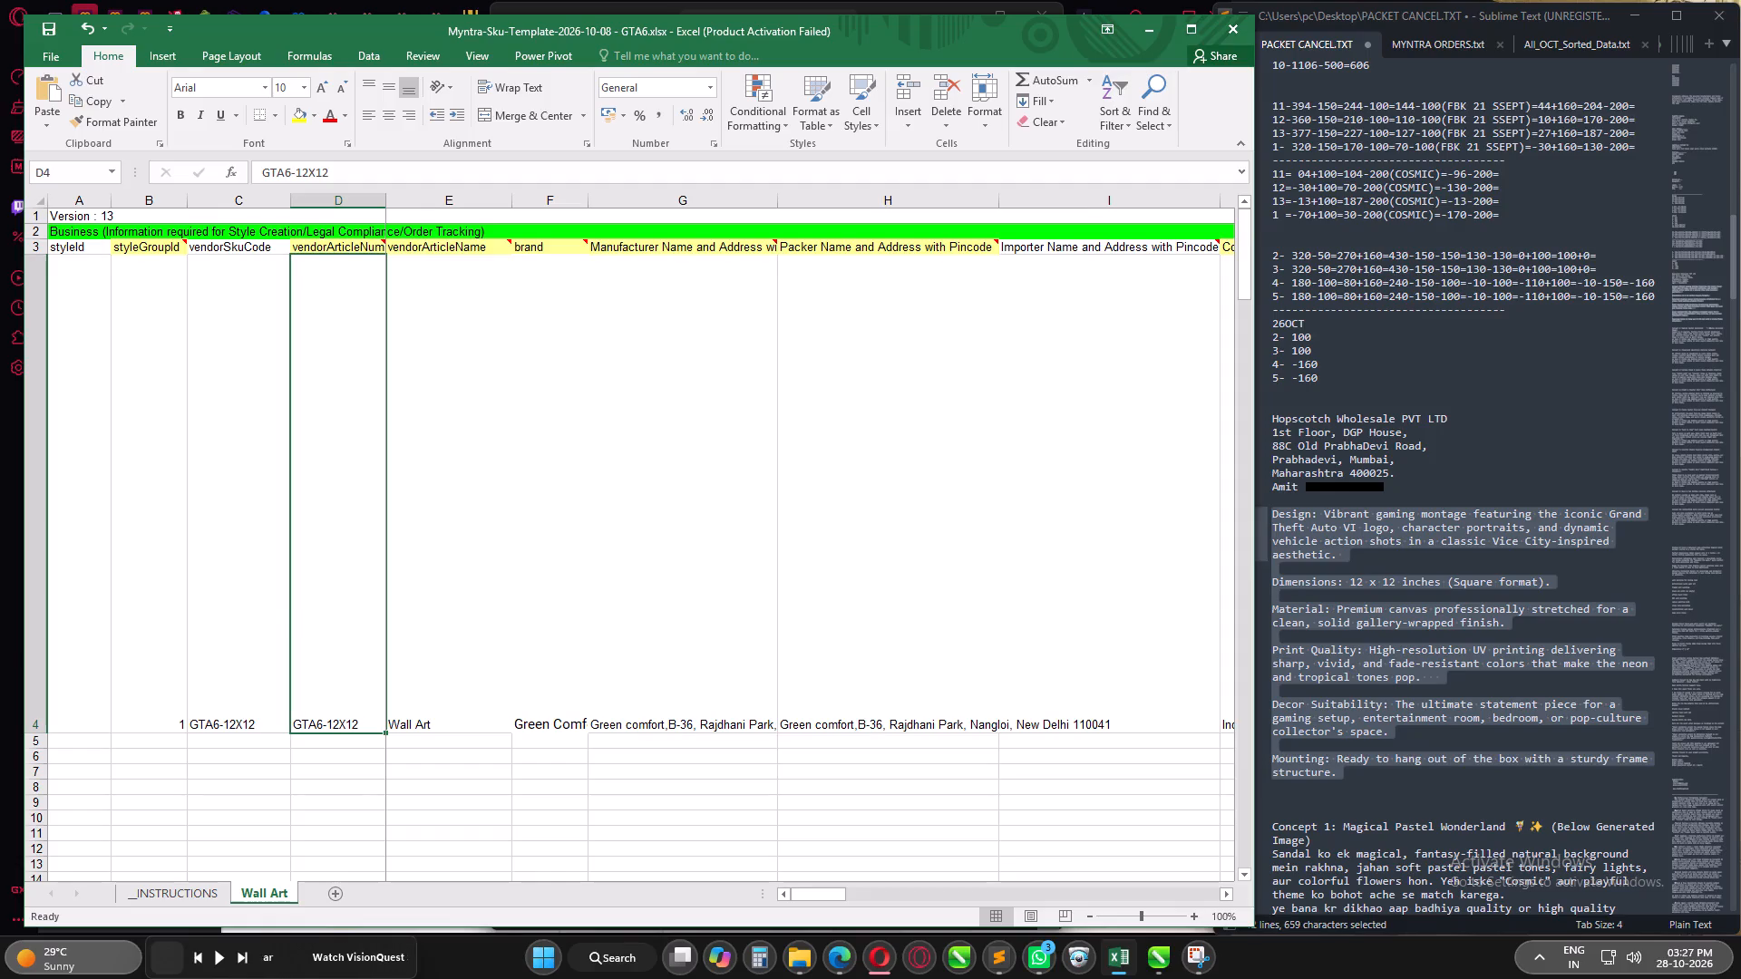
Save the GTA6 template workbook again and close it.
key(ctrl+s)
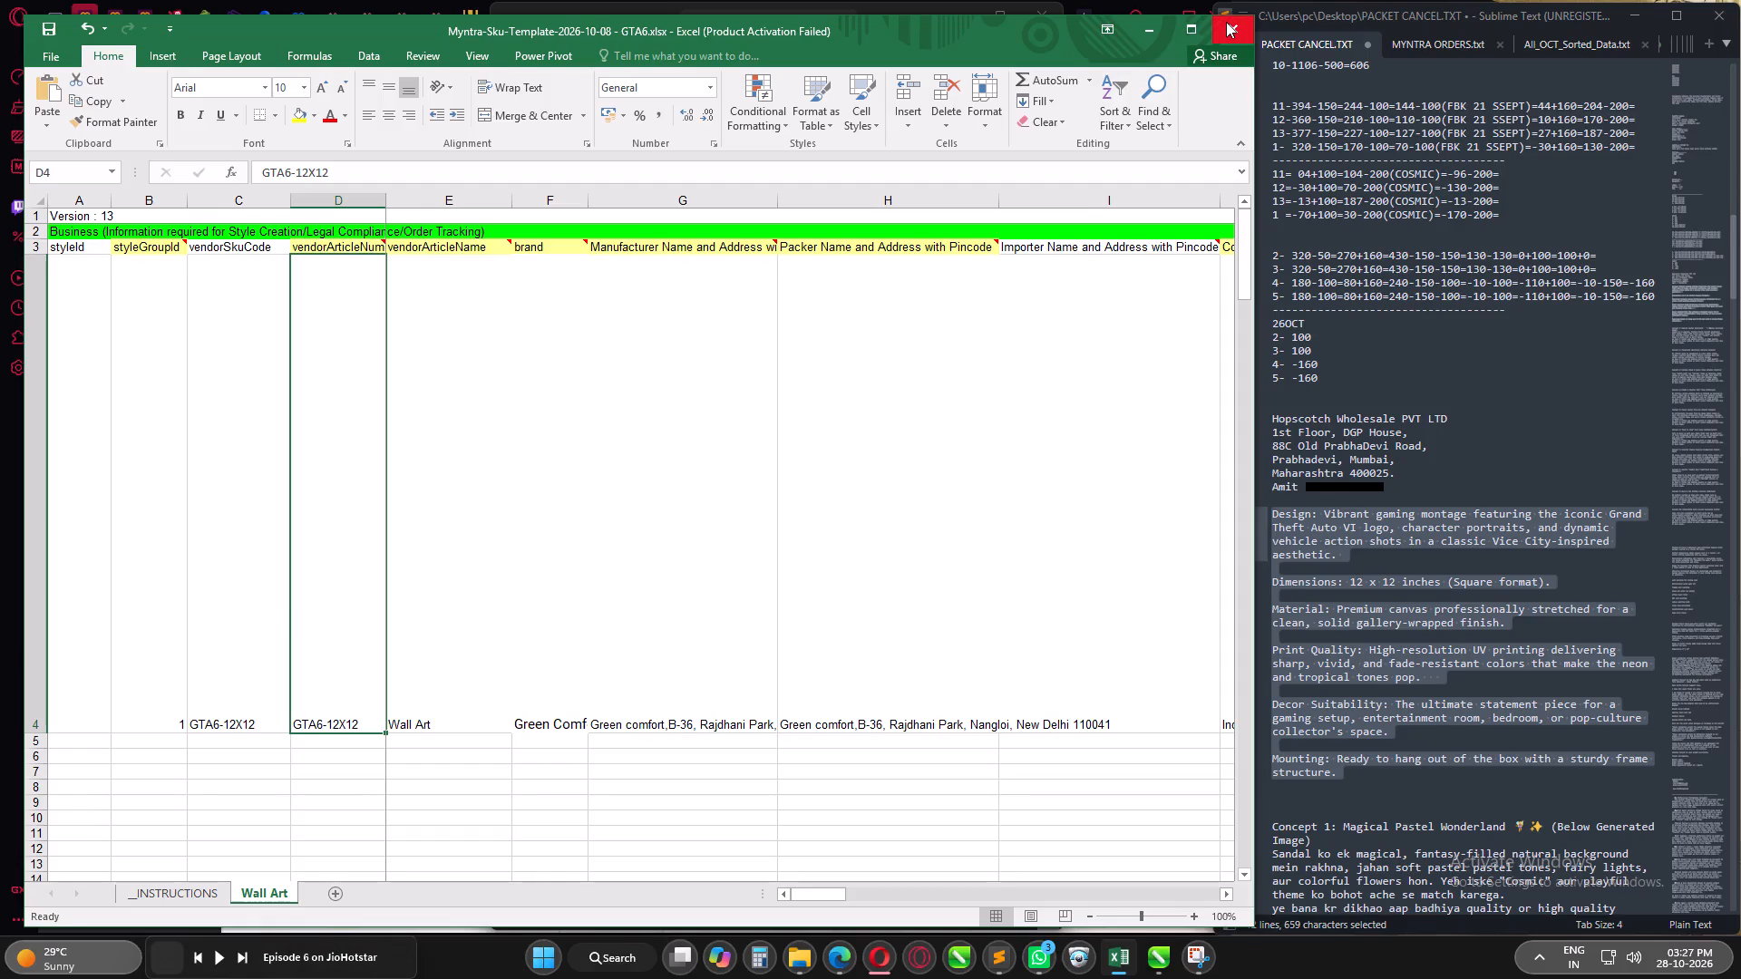
click(1091, 349)
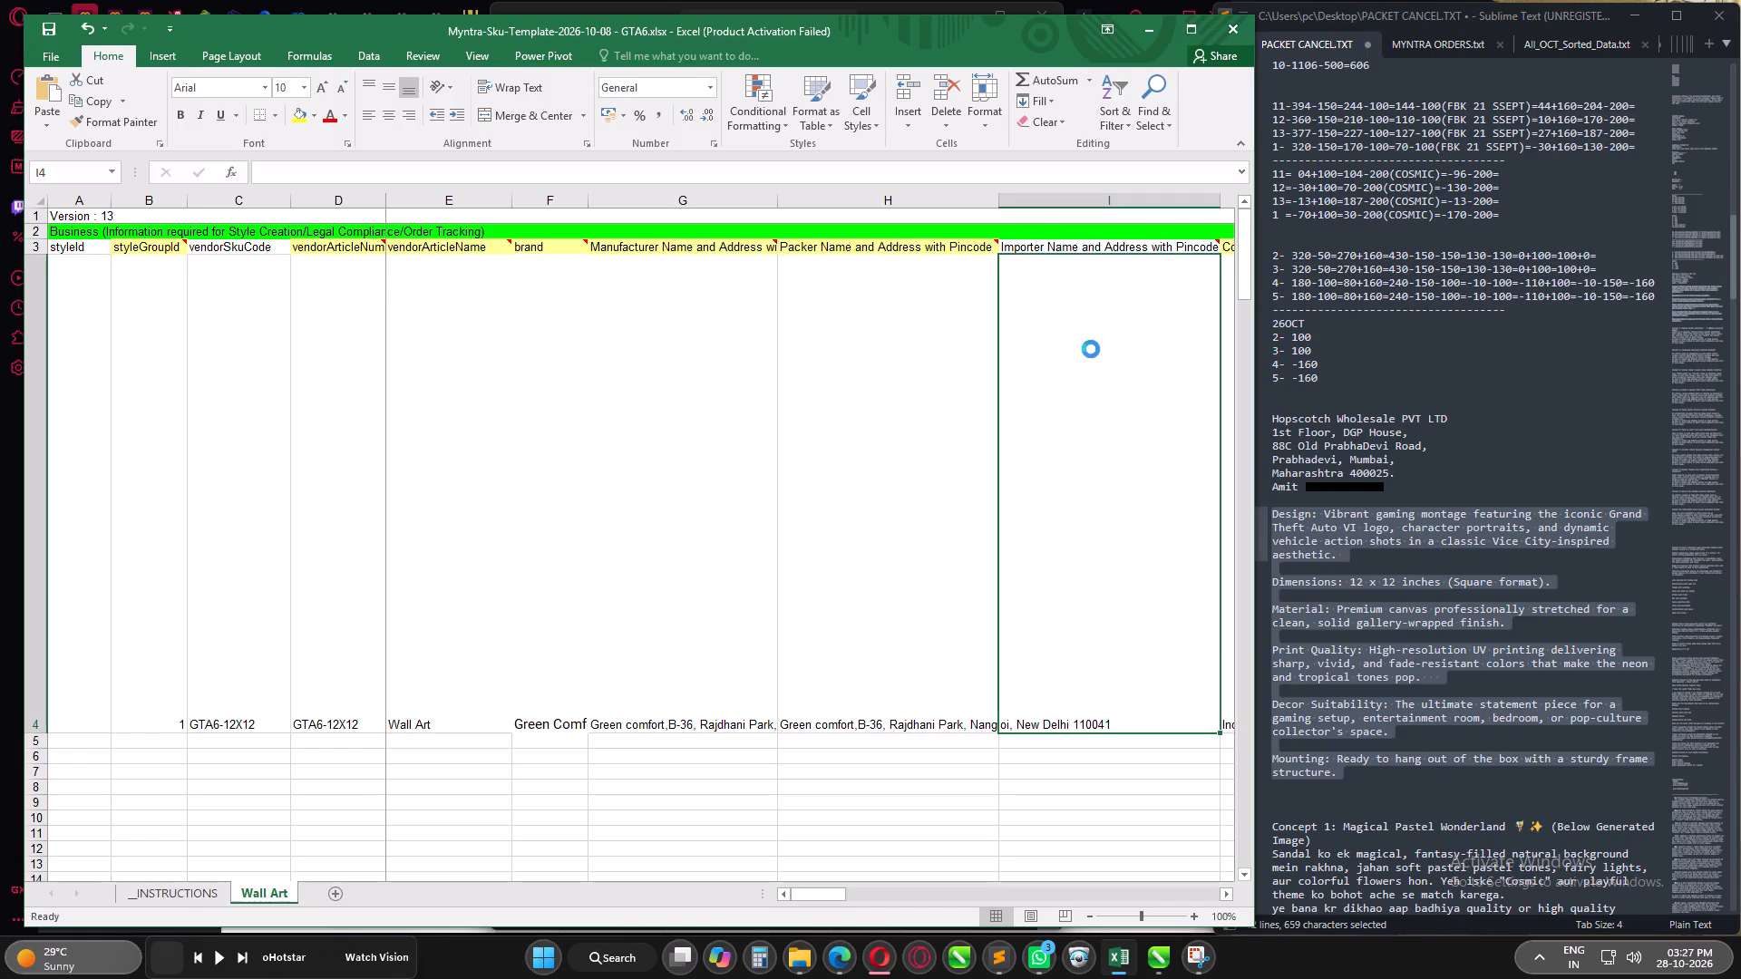
key(ctrl+s)
click(1233, 31)
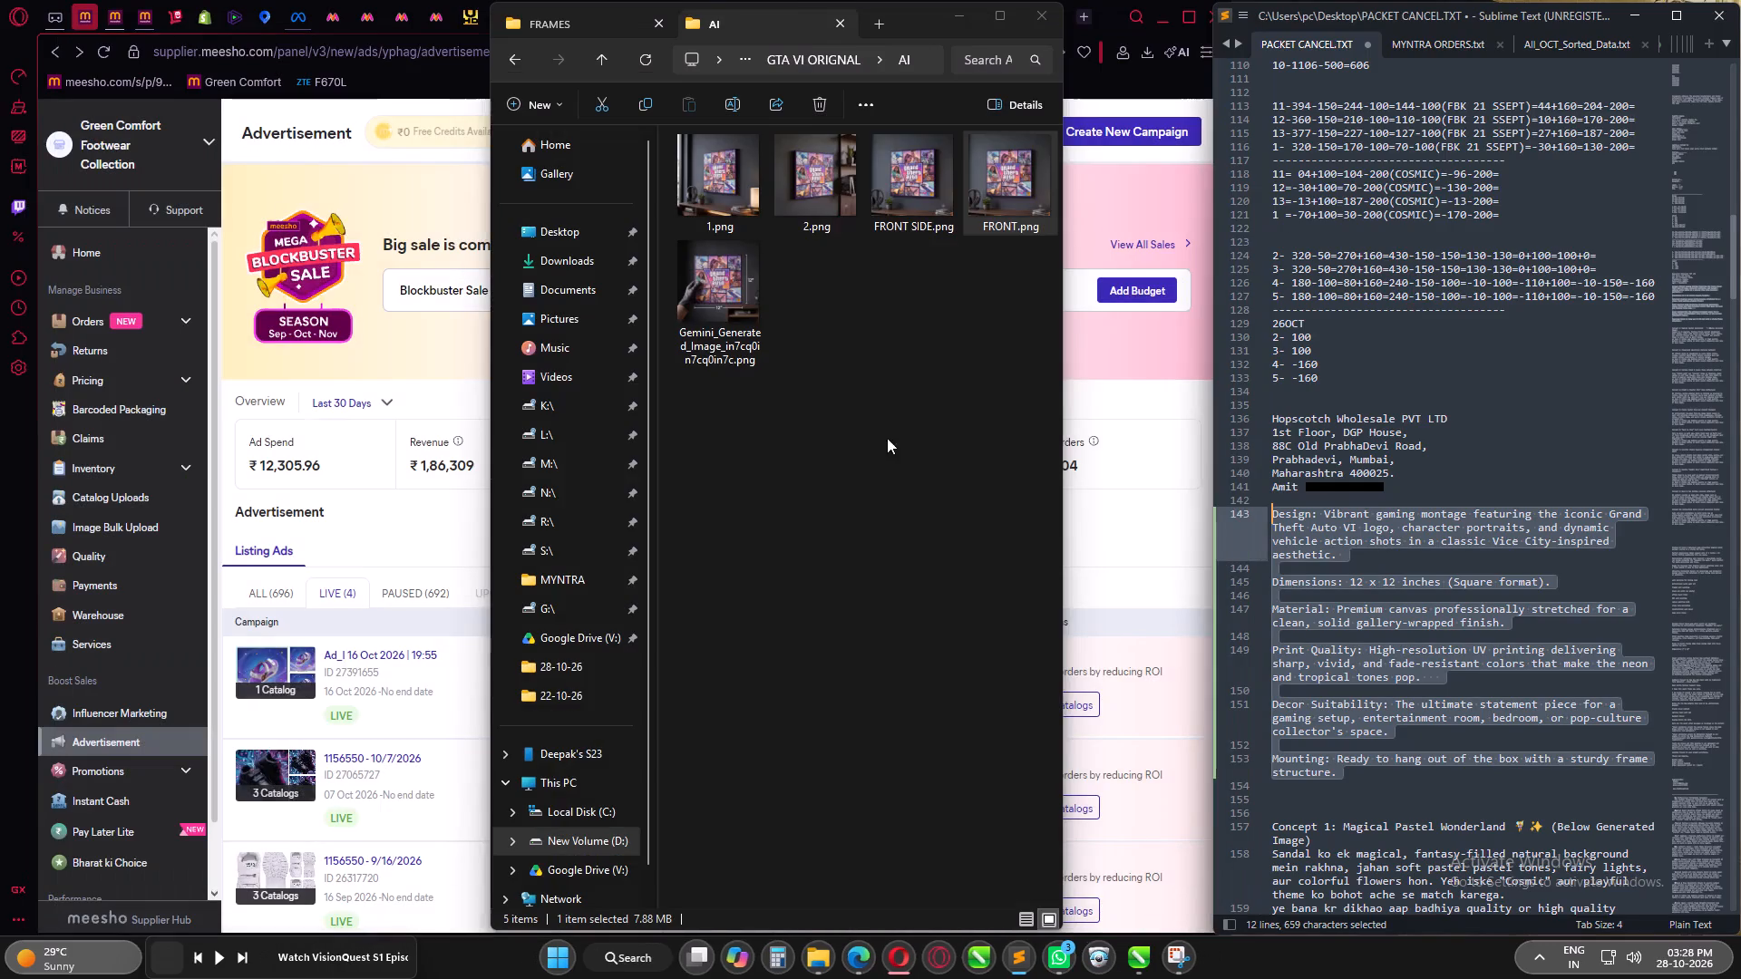
Switch to the Myntra Partner Portal in Opera and open Add Listing in Bulk from Add and Track New Listing.
click(951, 16)
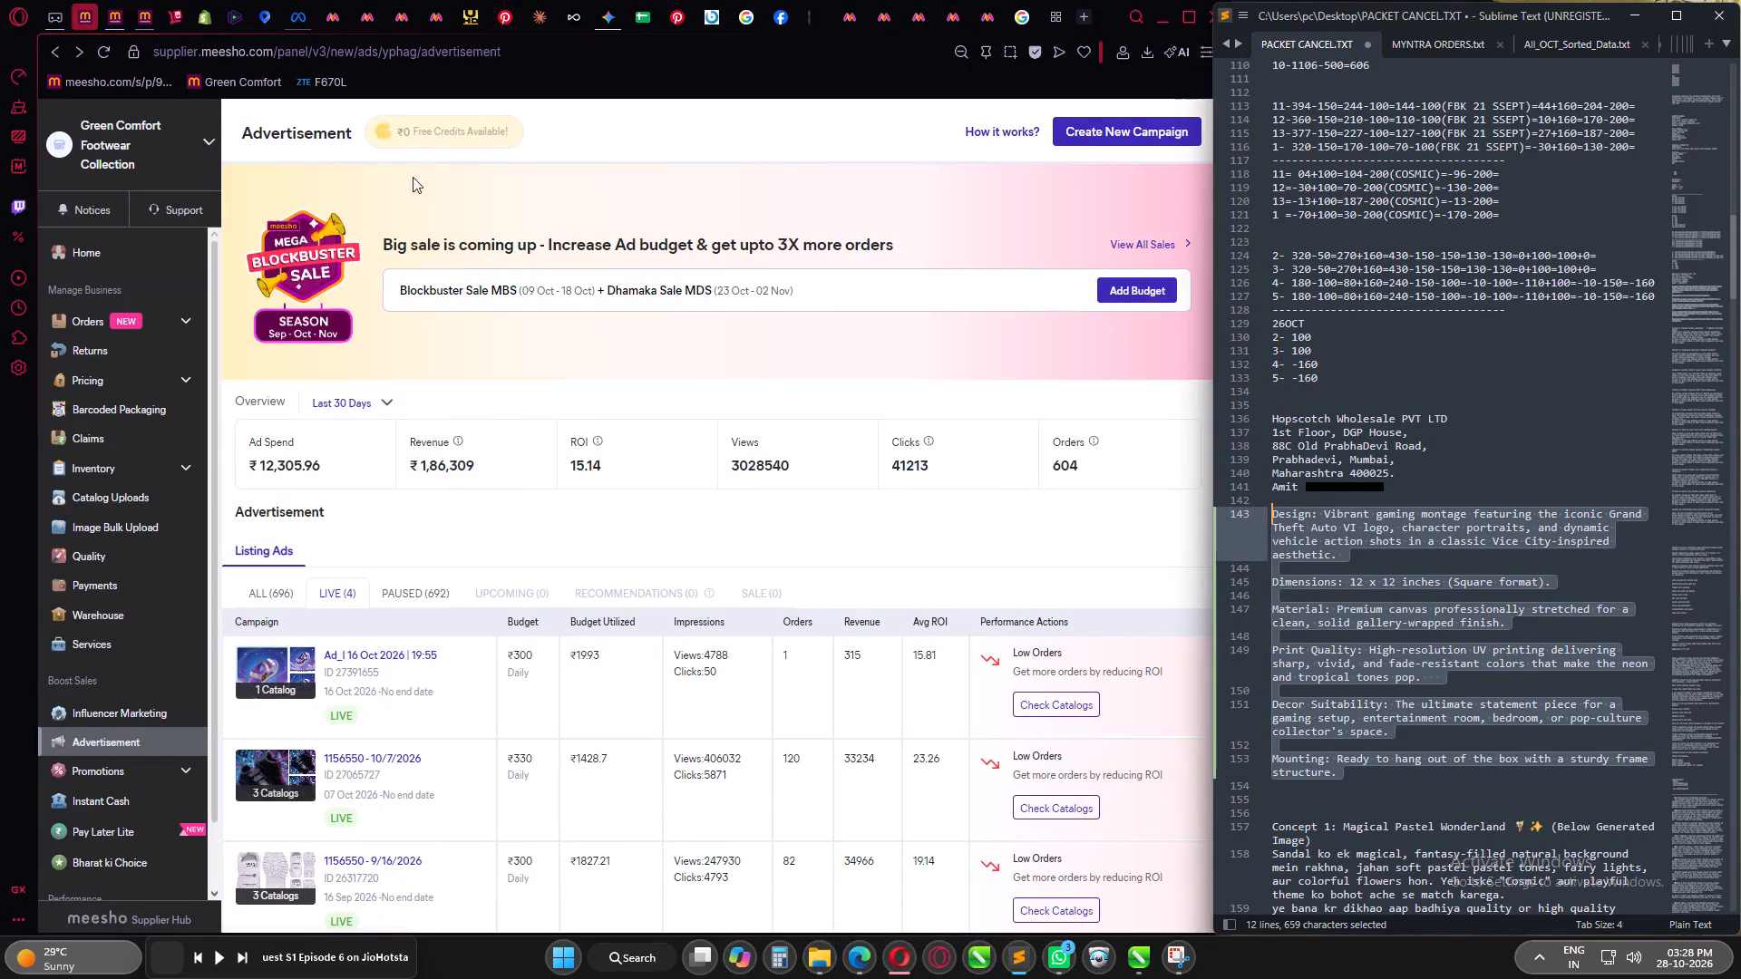
click(371, 14)
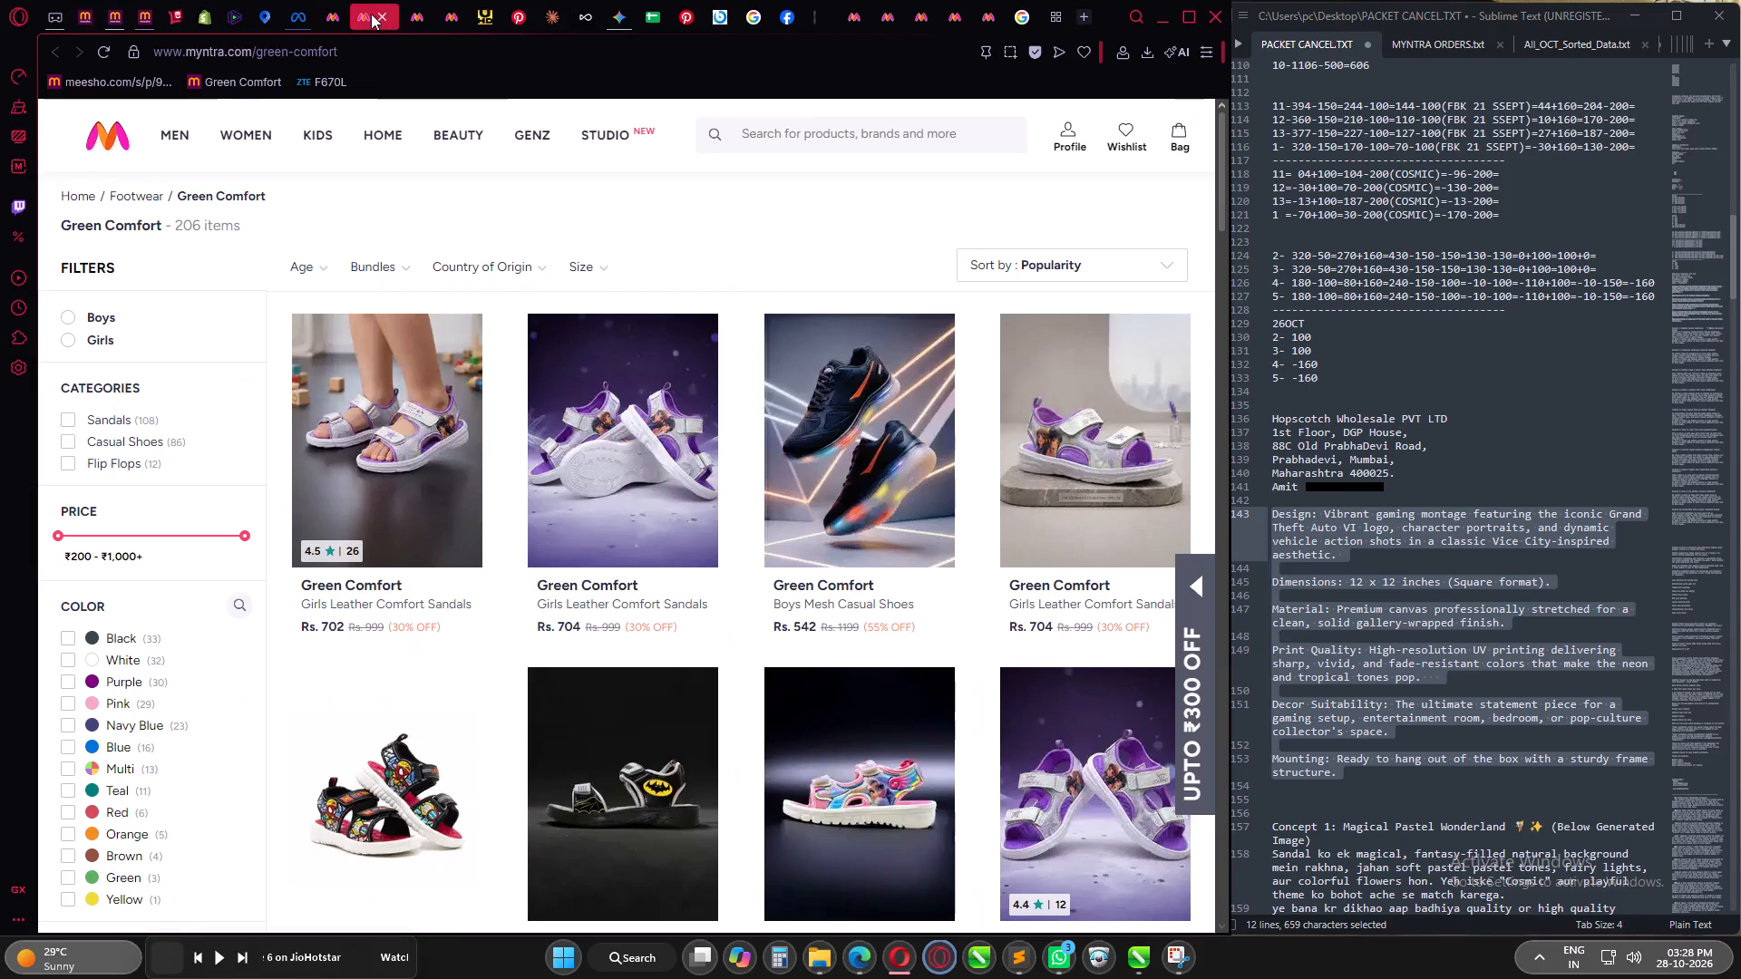
click(334, 13)
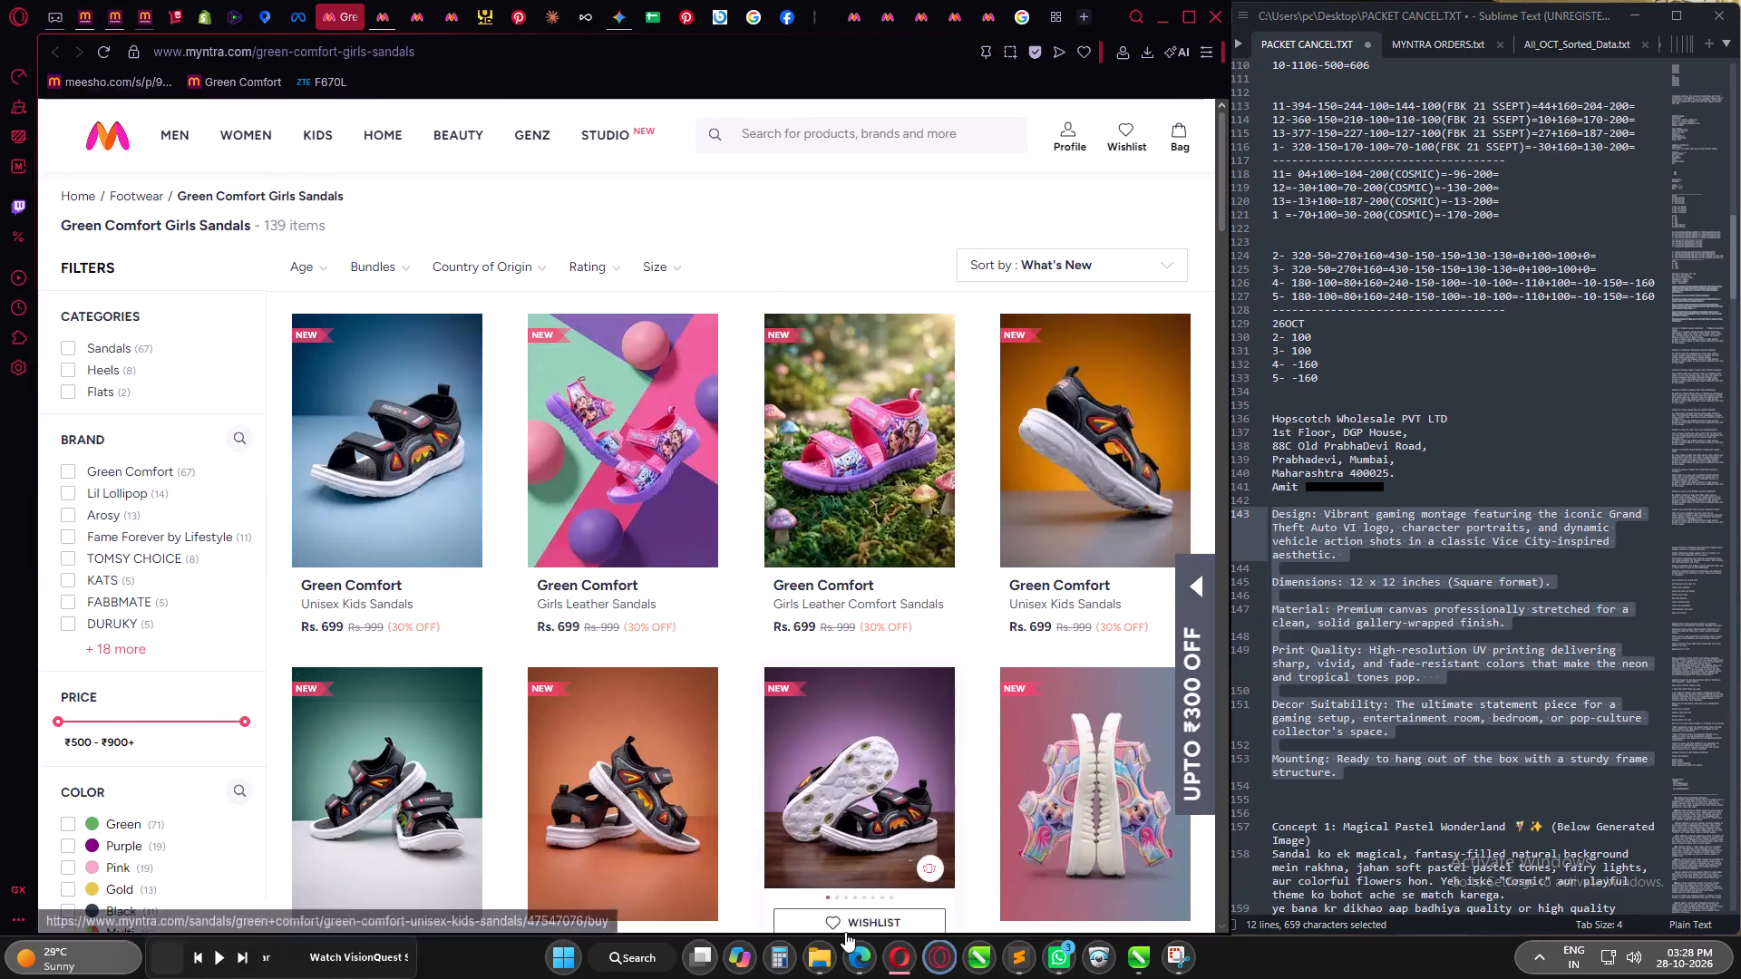
click(894, 955)
click(538, 18)
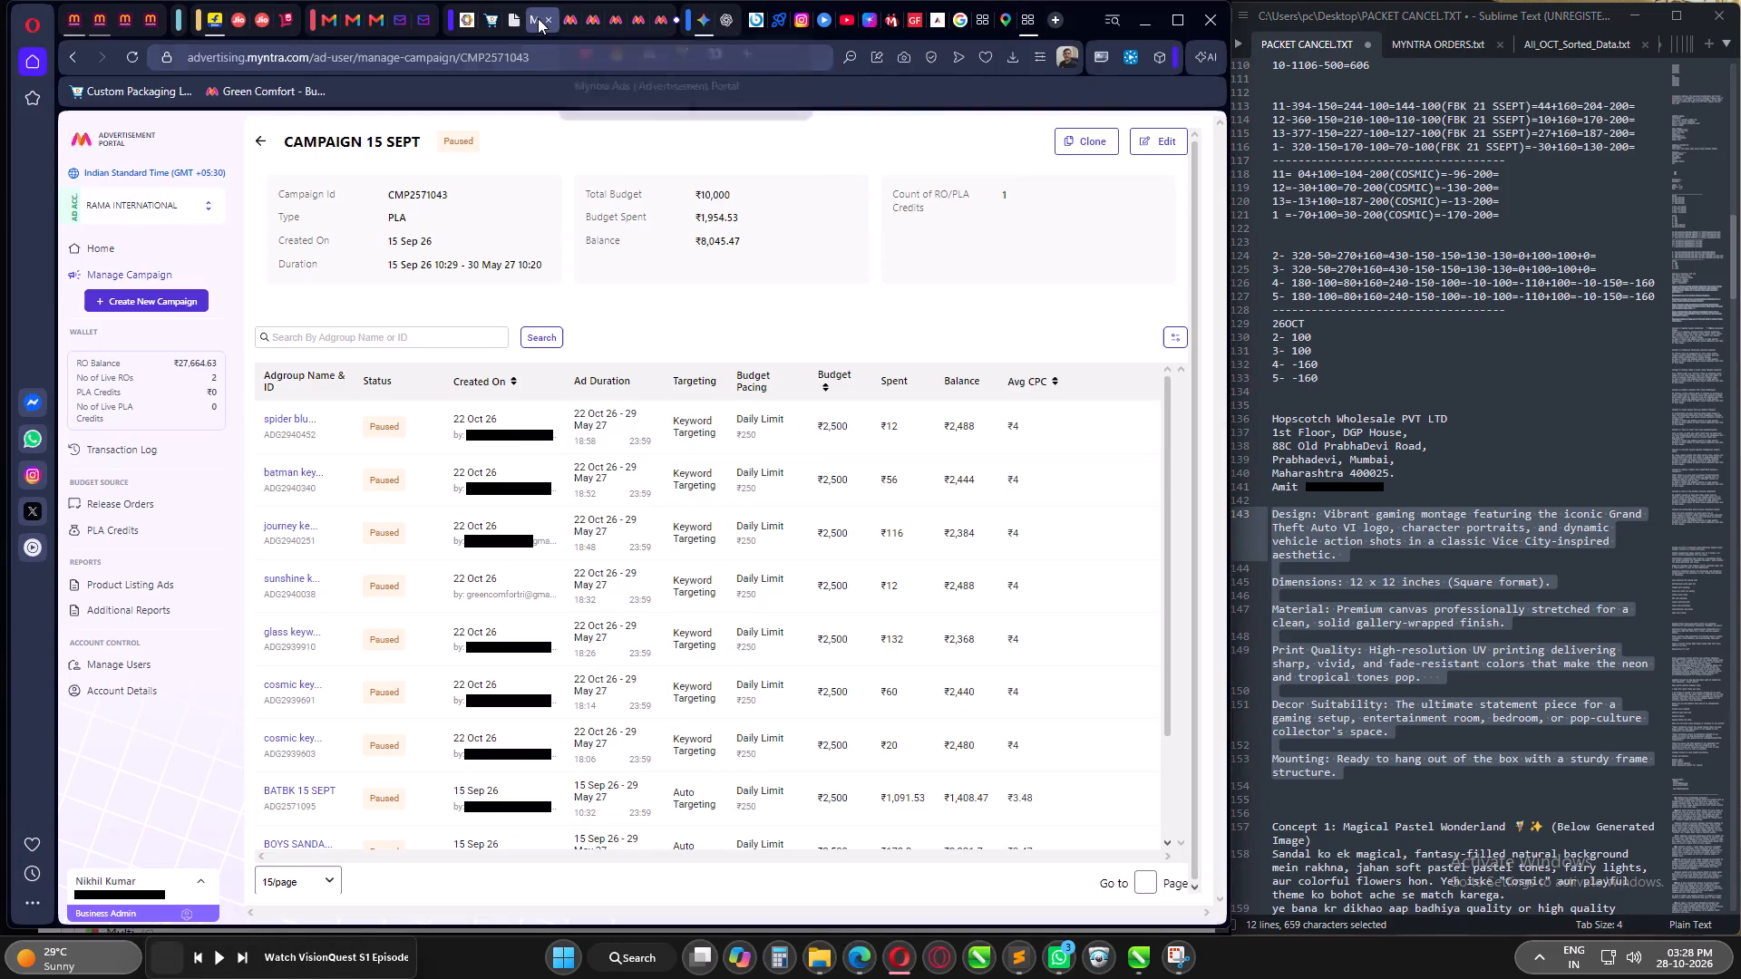
click(574, 13)
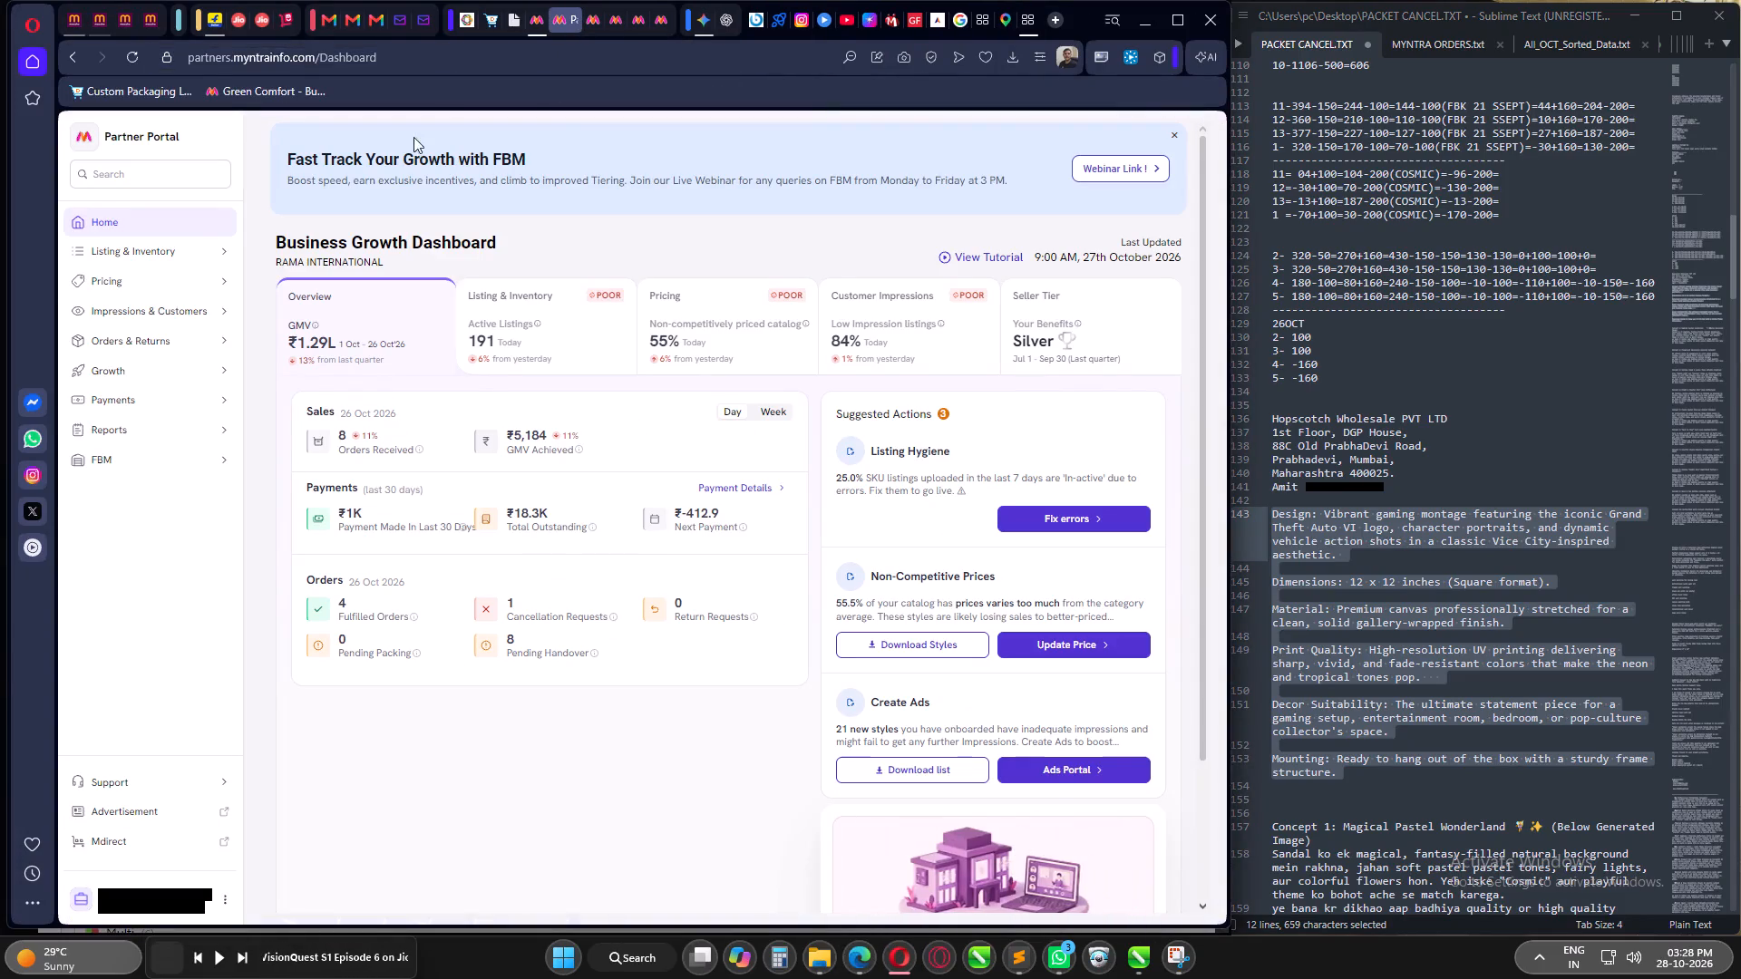
click(151, 256)
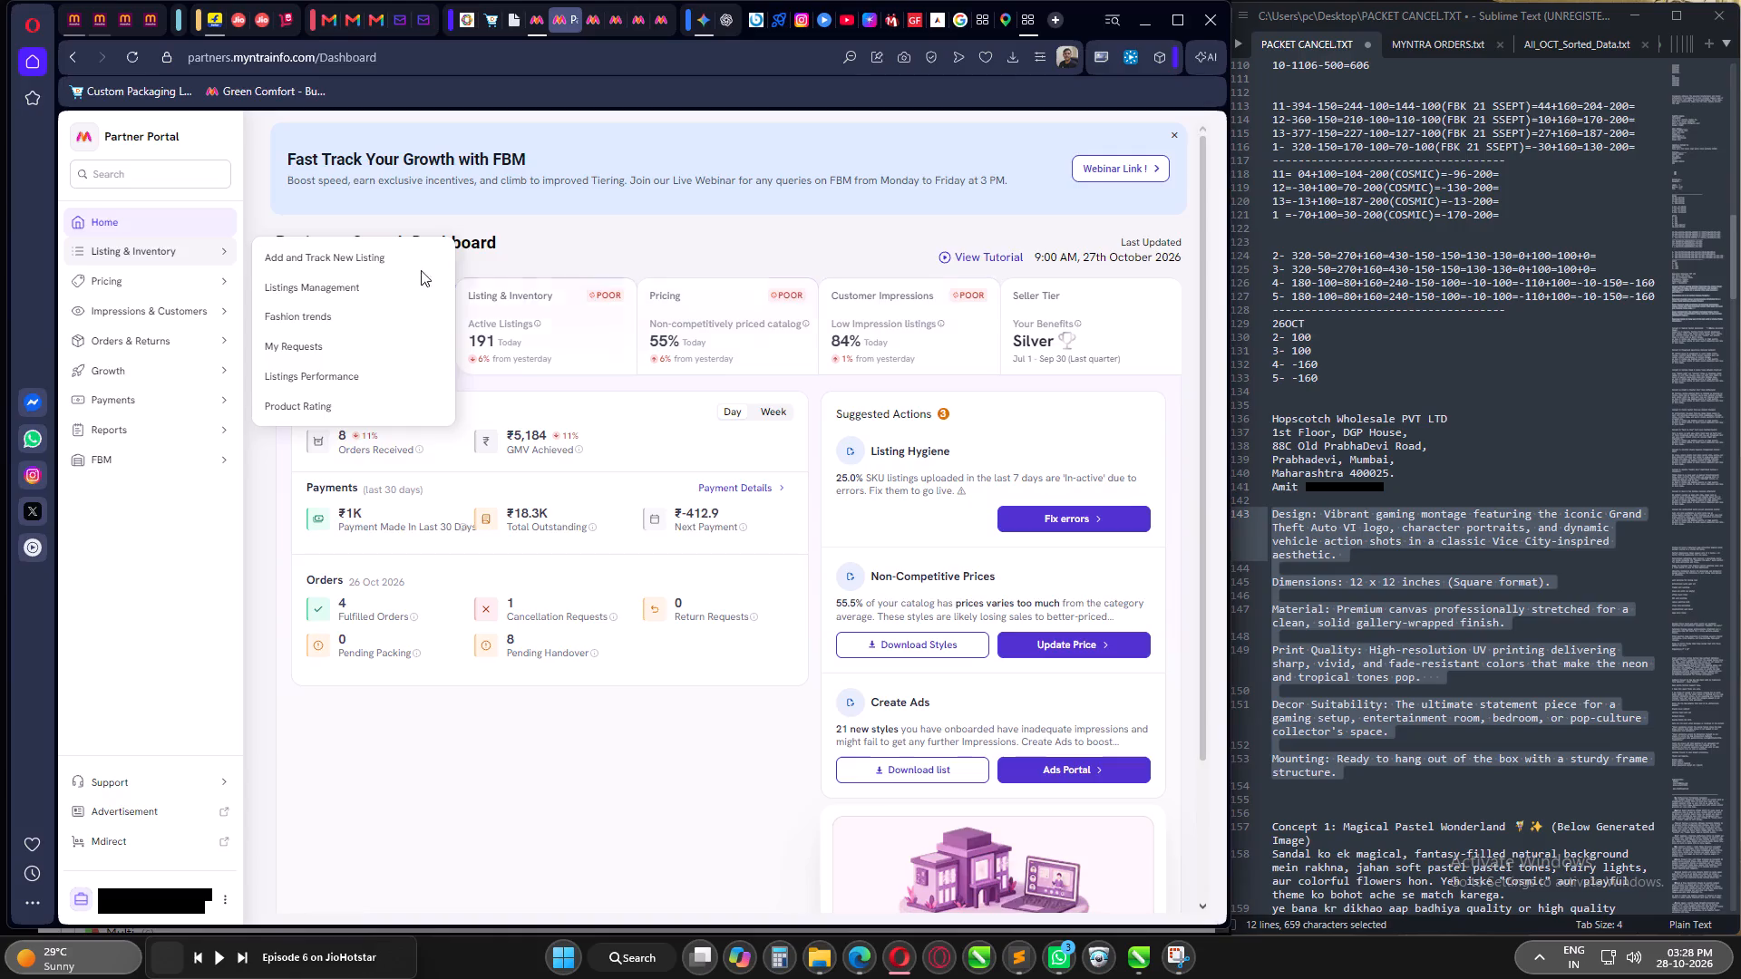
click(307, 259)
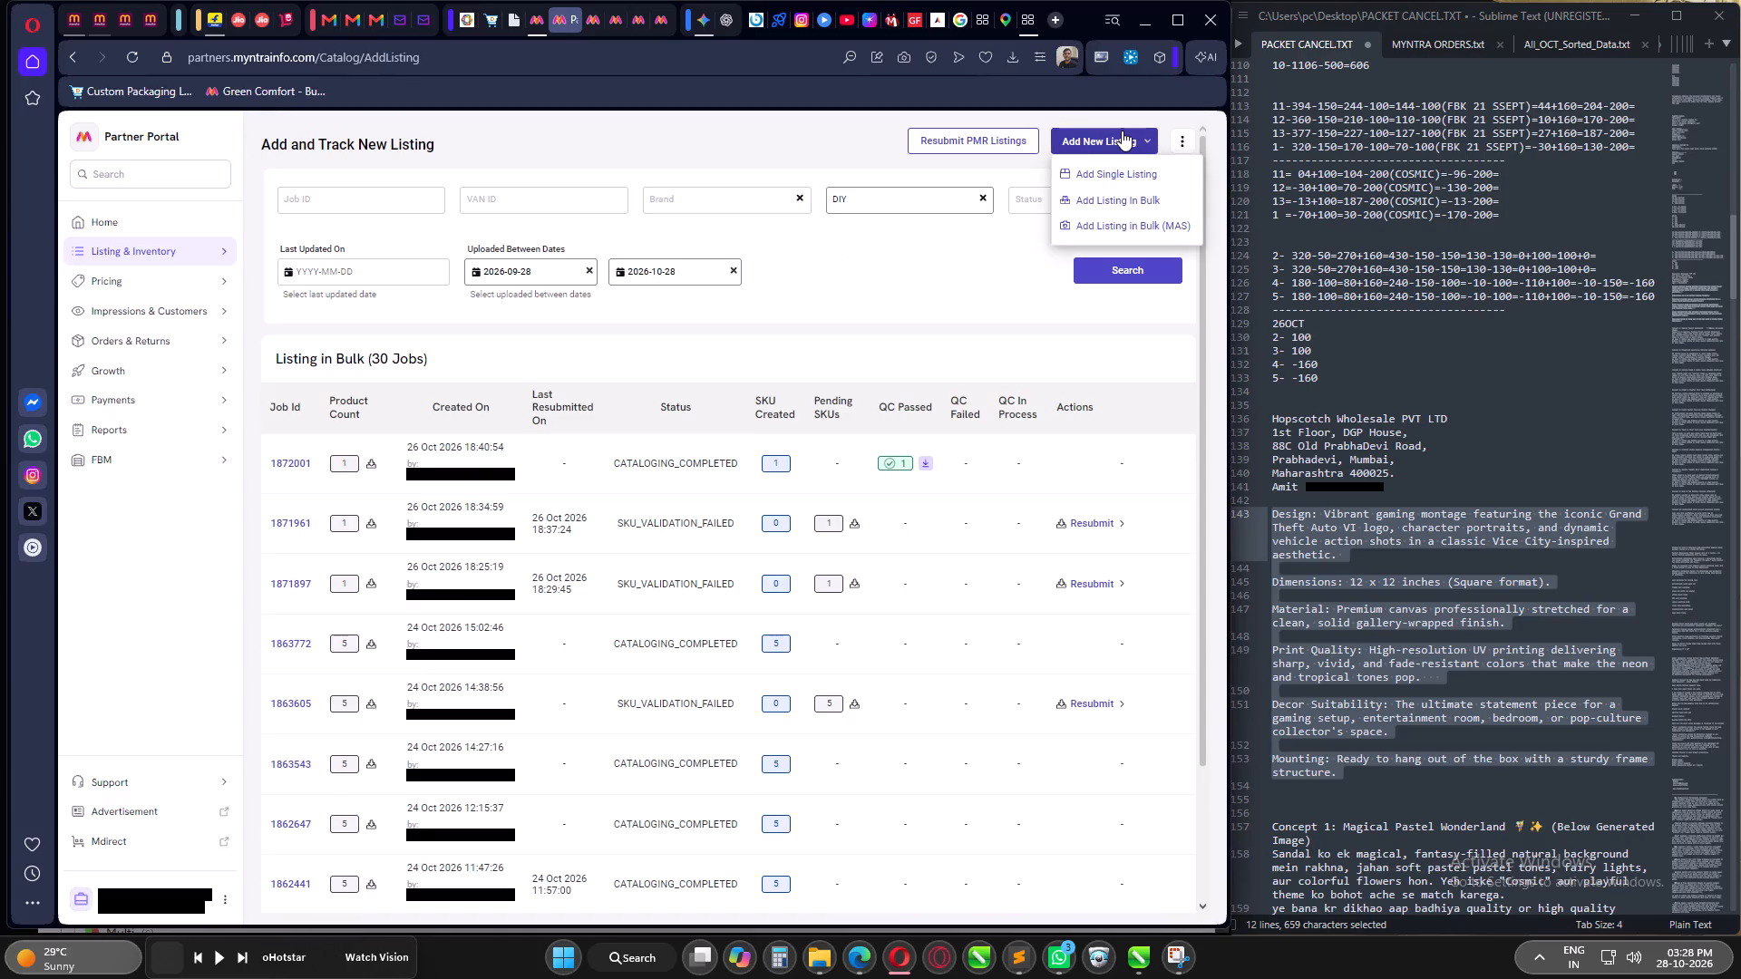
click(1122, 204)
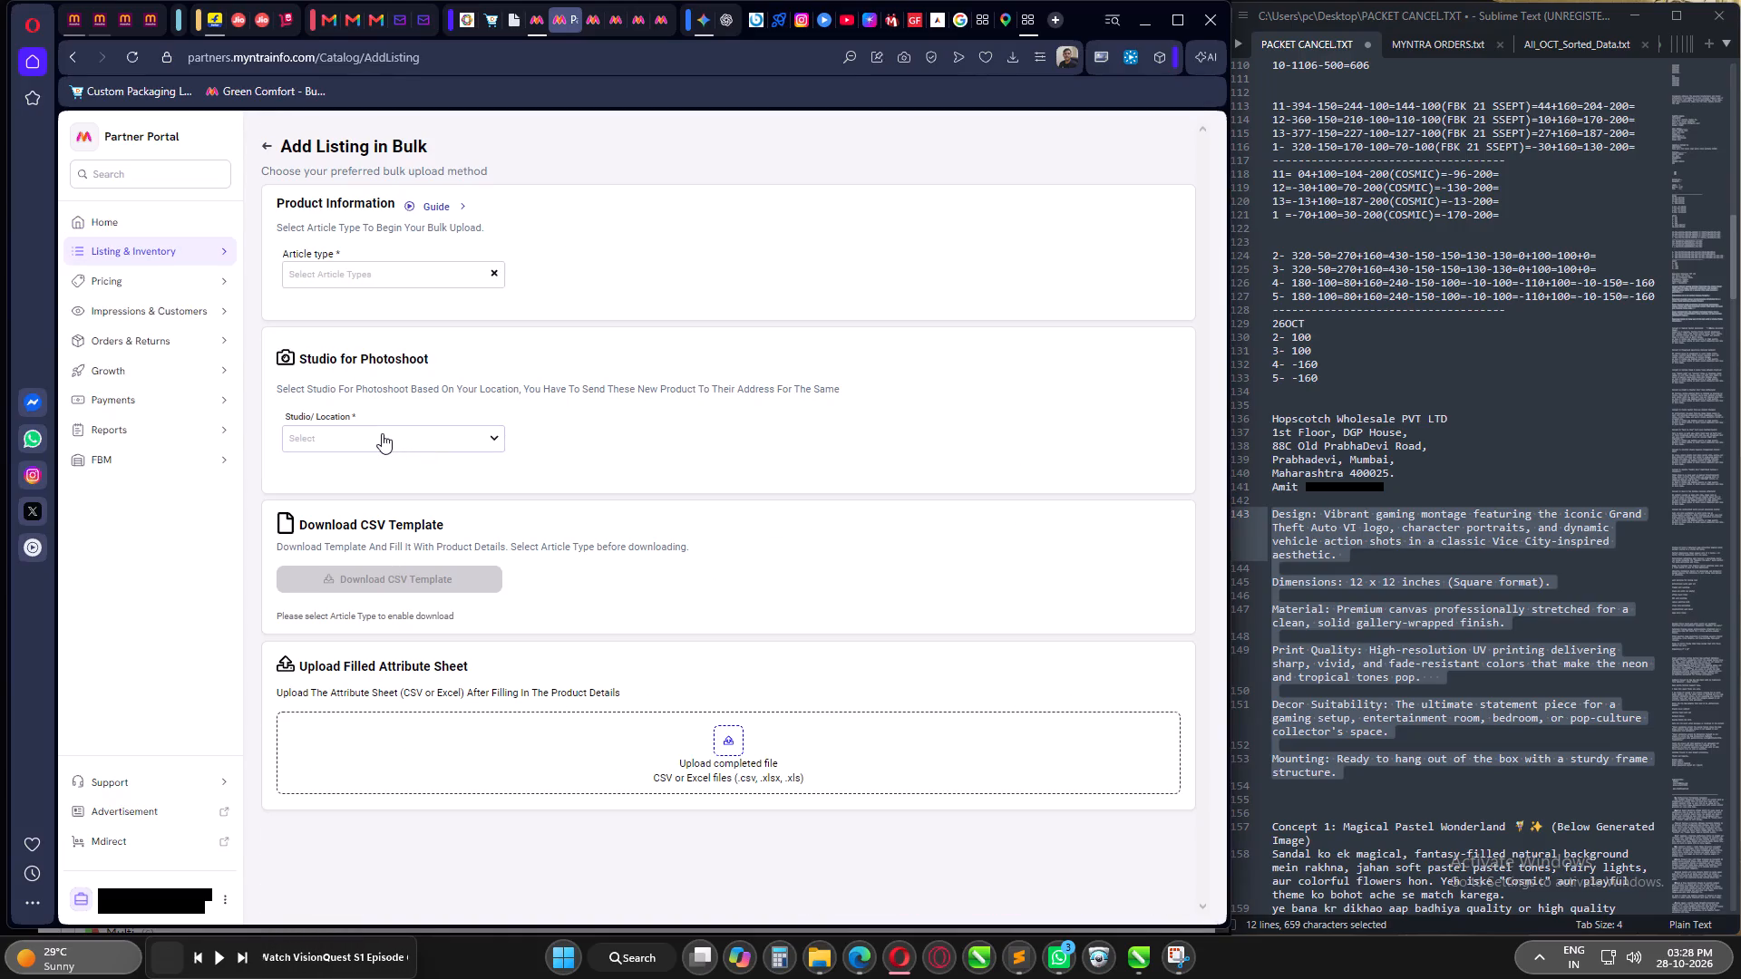
Set the photoshoot Studio/Location to Brand Owned Studio.
click(382, 433)
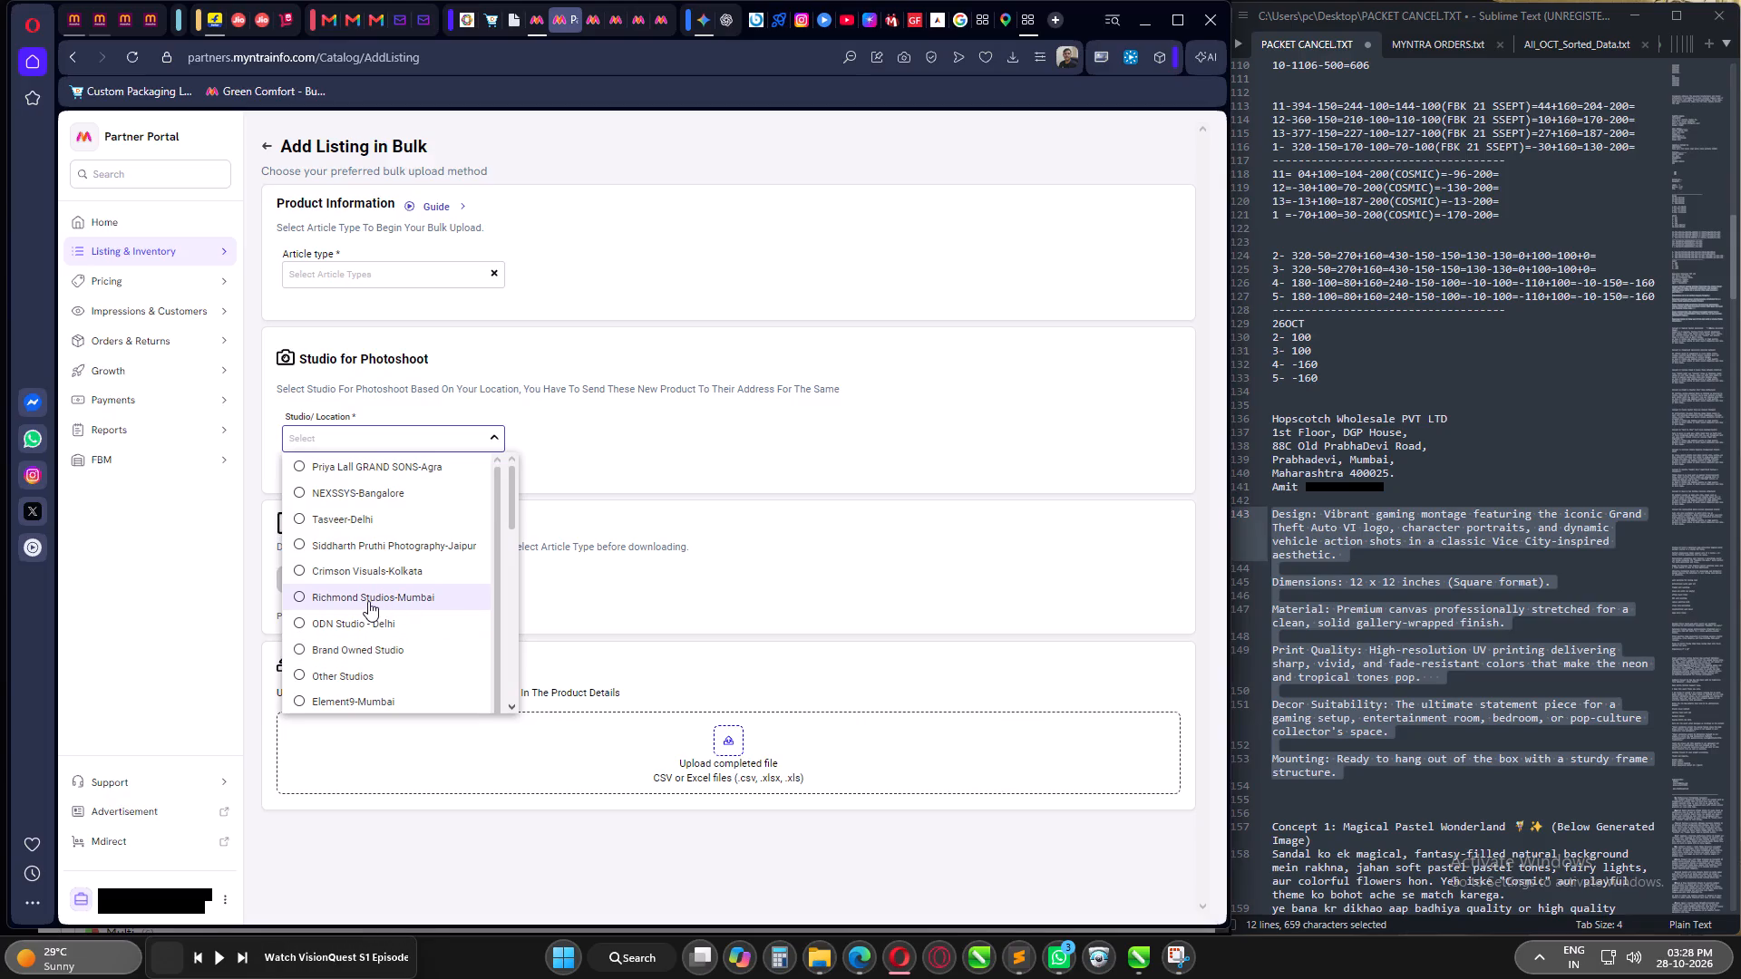
click(397, 645)
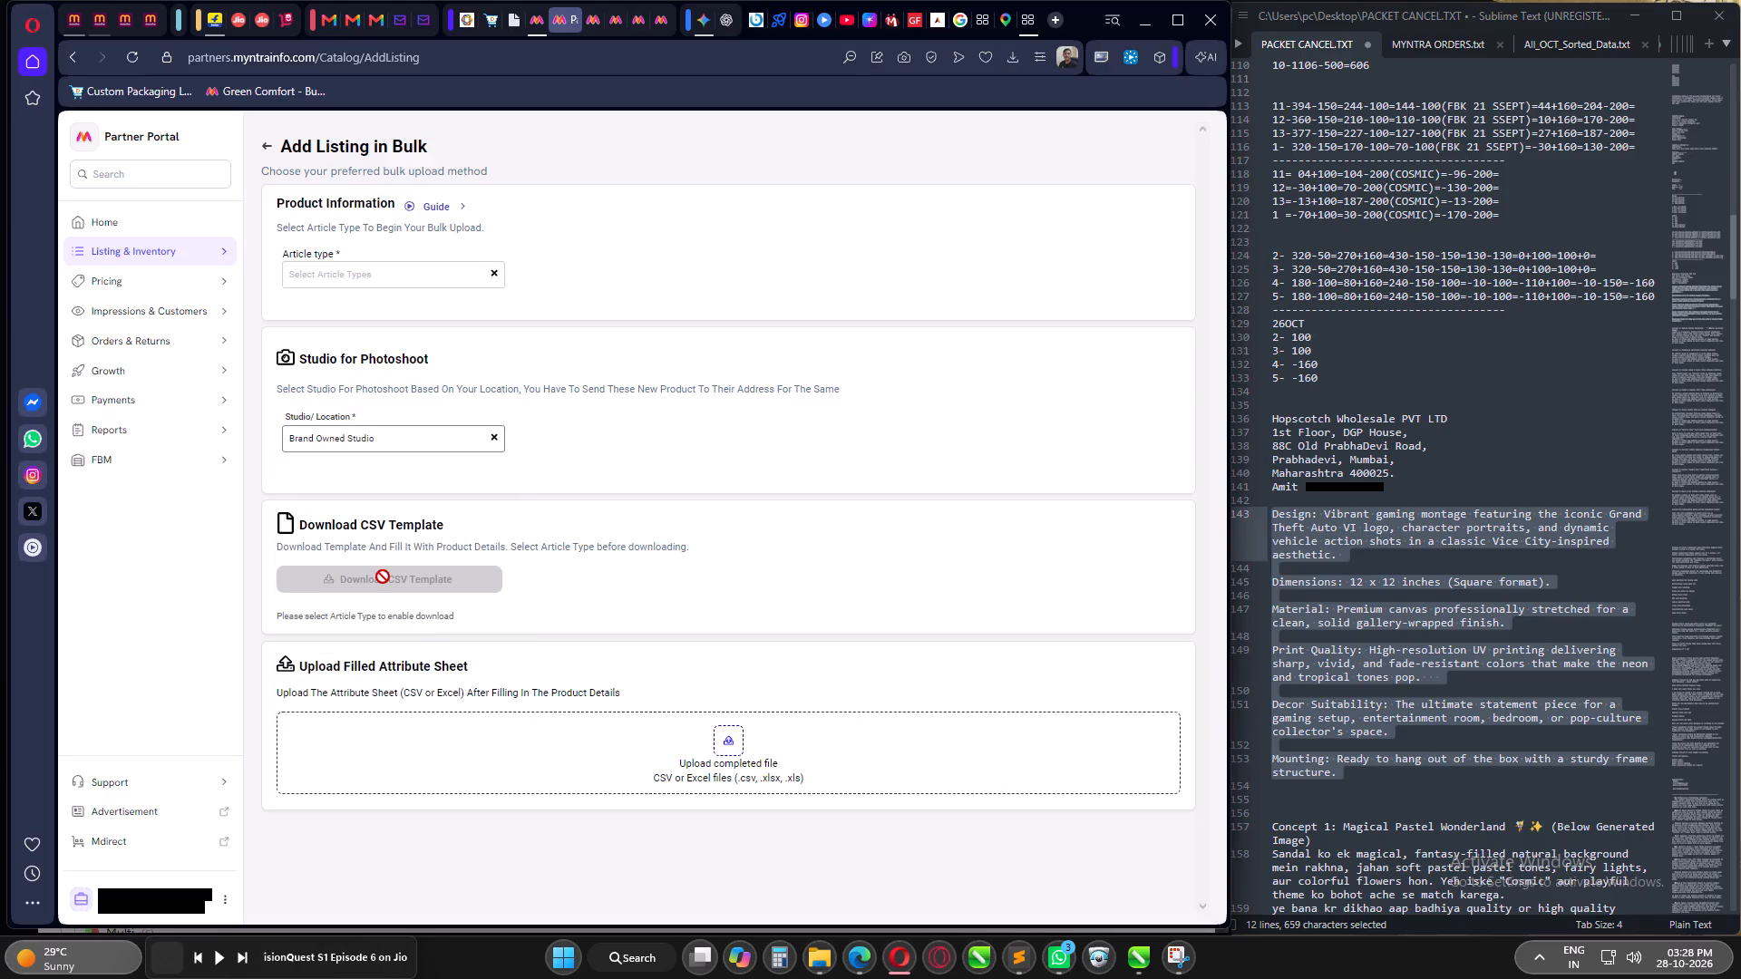
Upload "Myntra-Sku-Template-2026-10-08 - GTA6.xlsx" from MYNTRA > CATALOG FILE > FRAMES as the filled attribute sheet and submit the catalog.
click(767, 753)
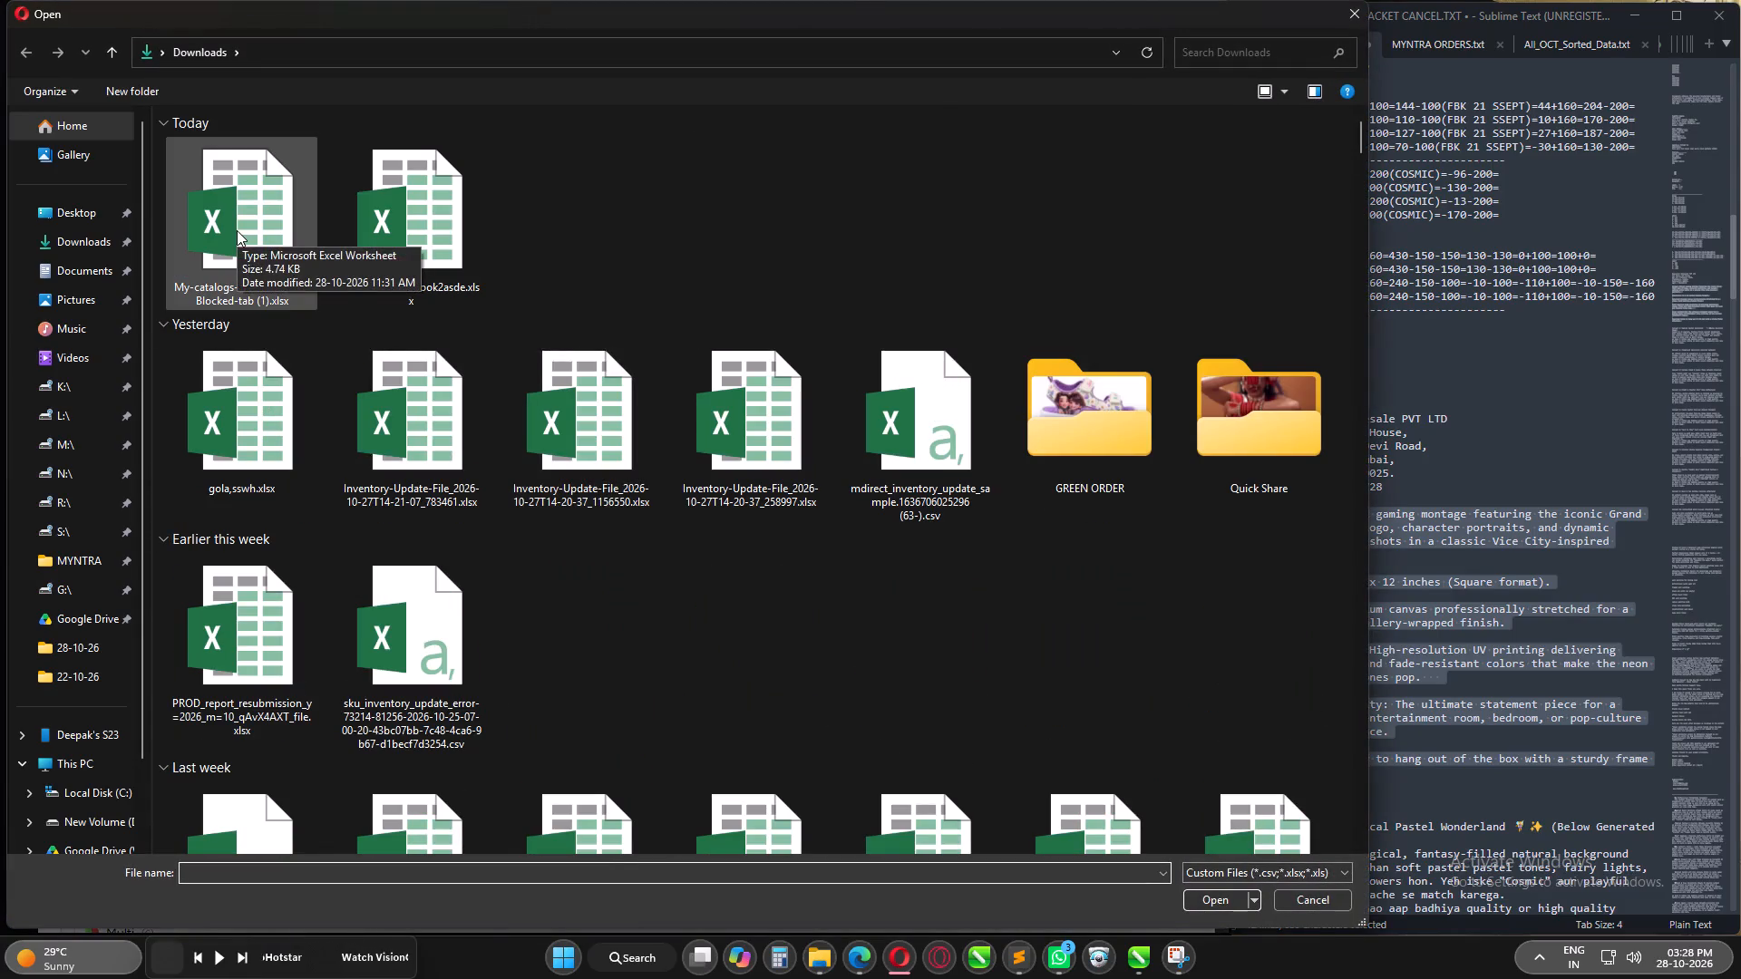
click(81, 555)
double_click(244, 137)
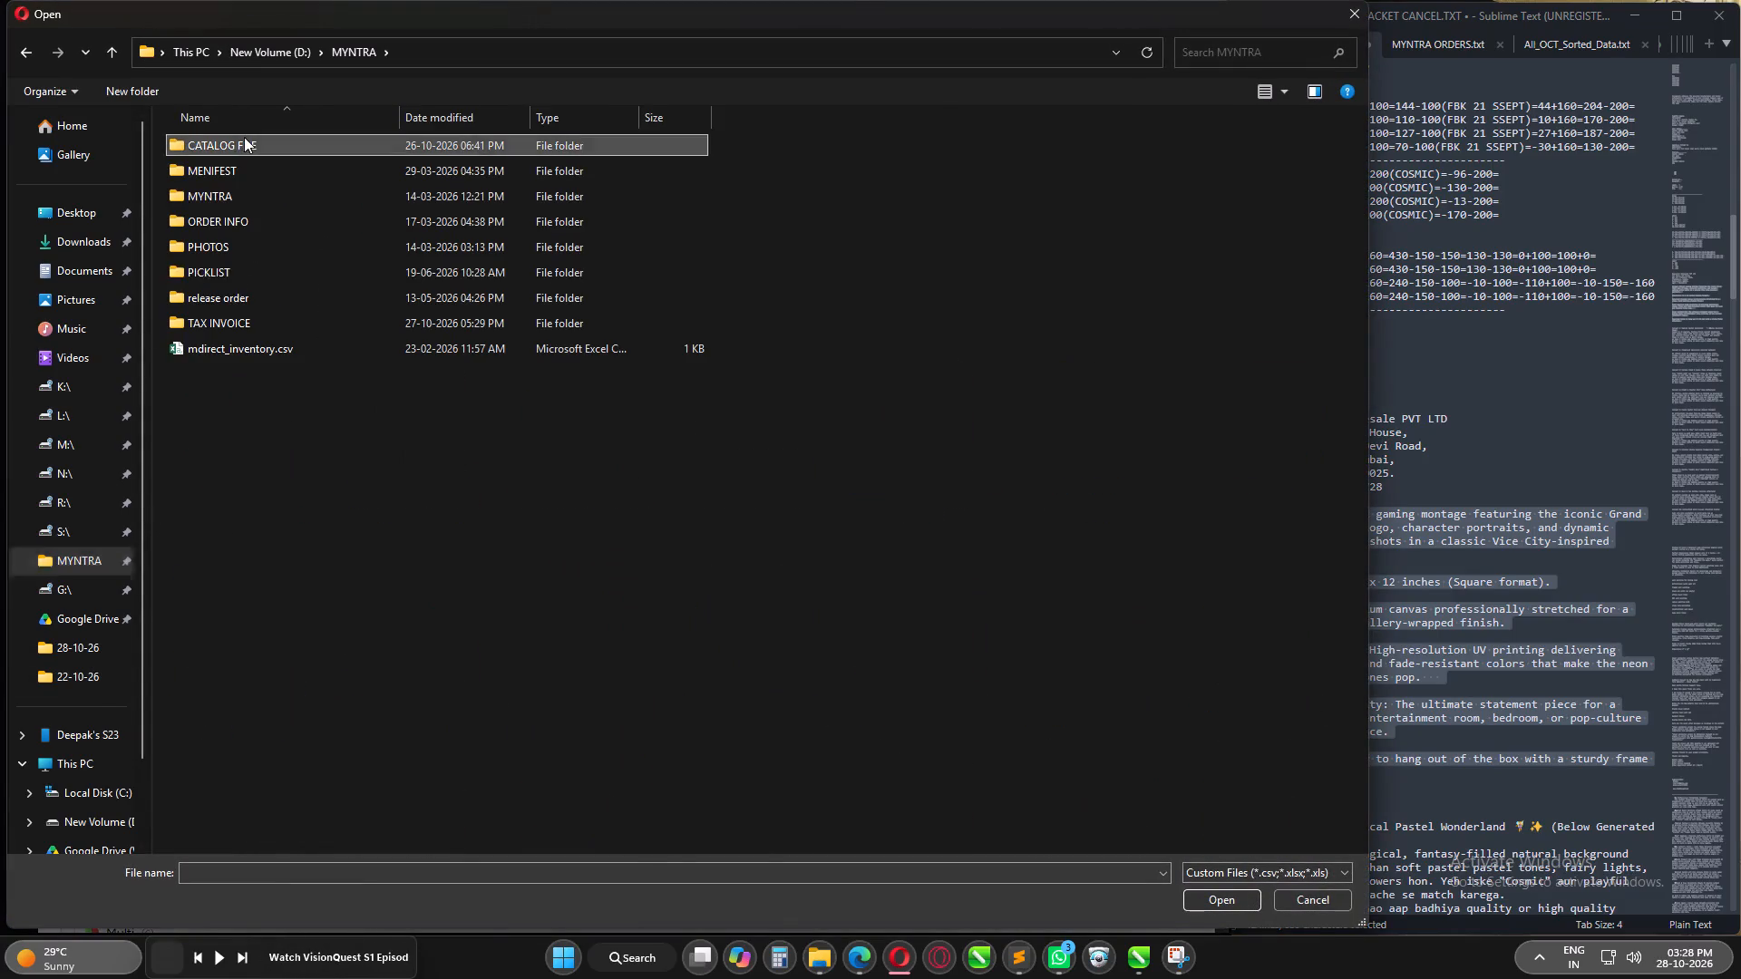
double_click(244, 141)
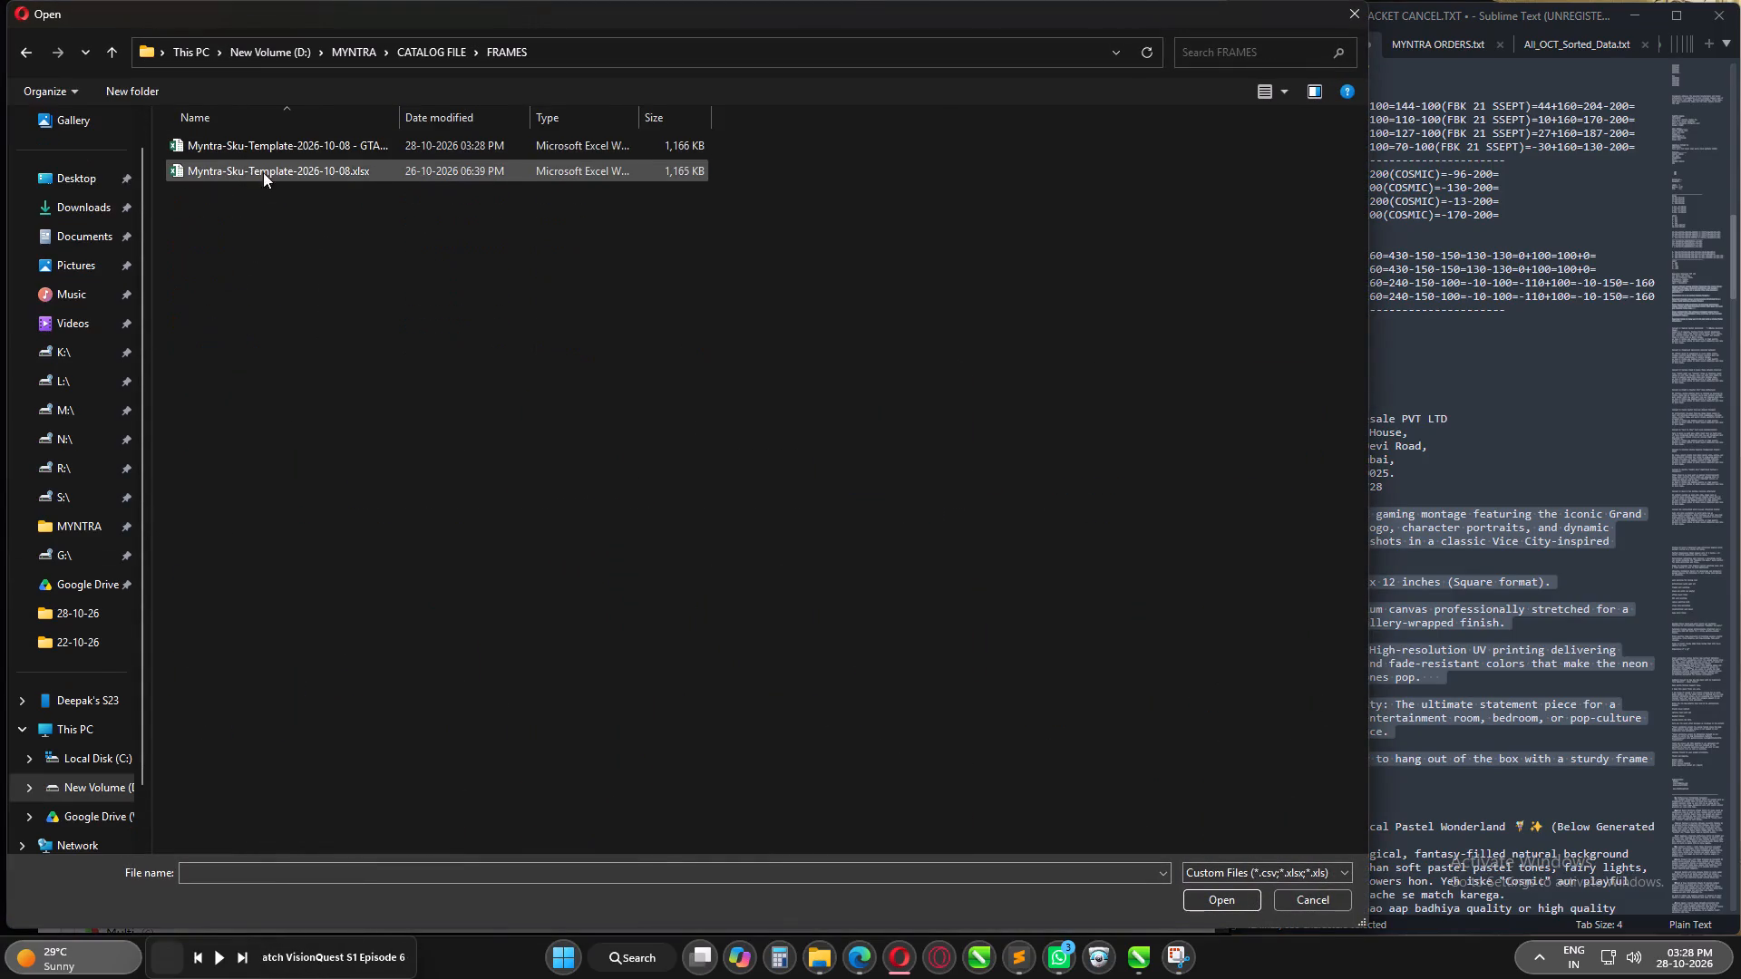
click(344, 150)
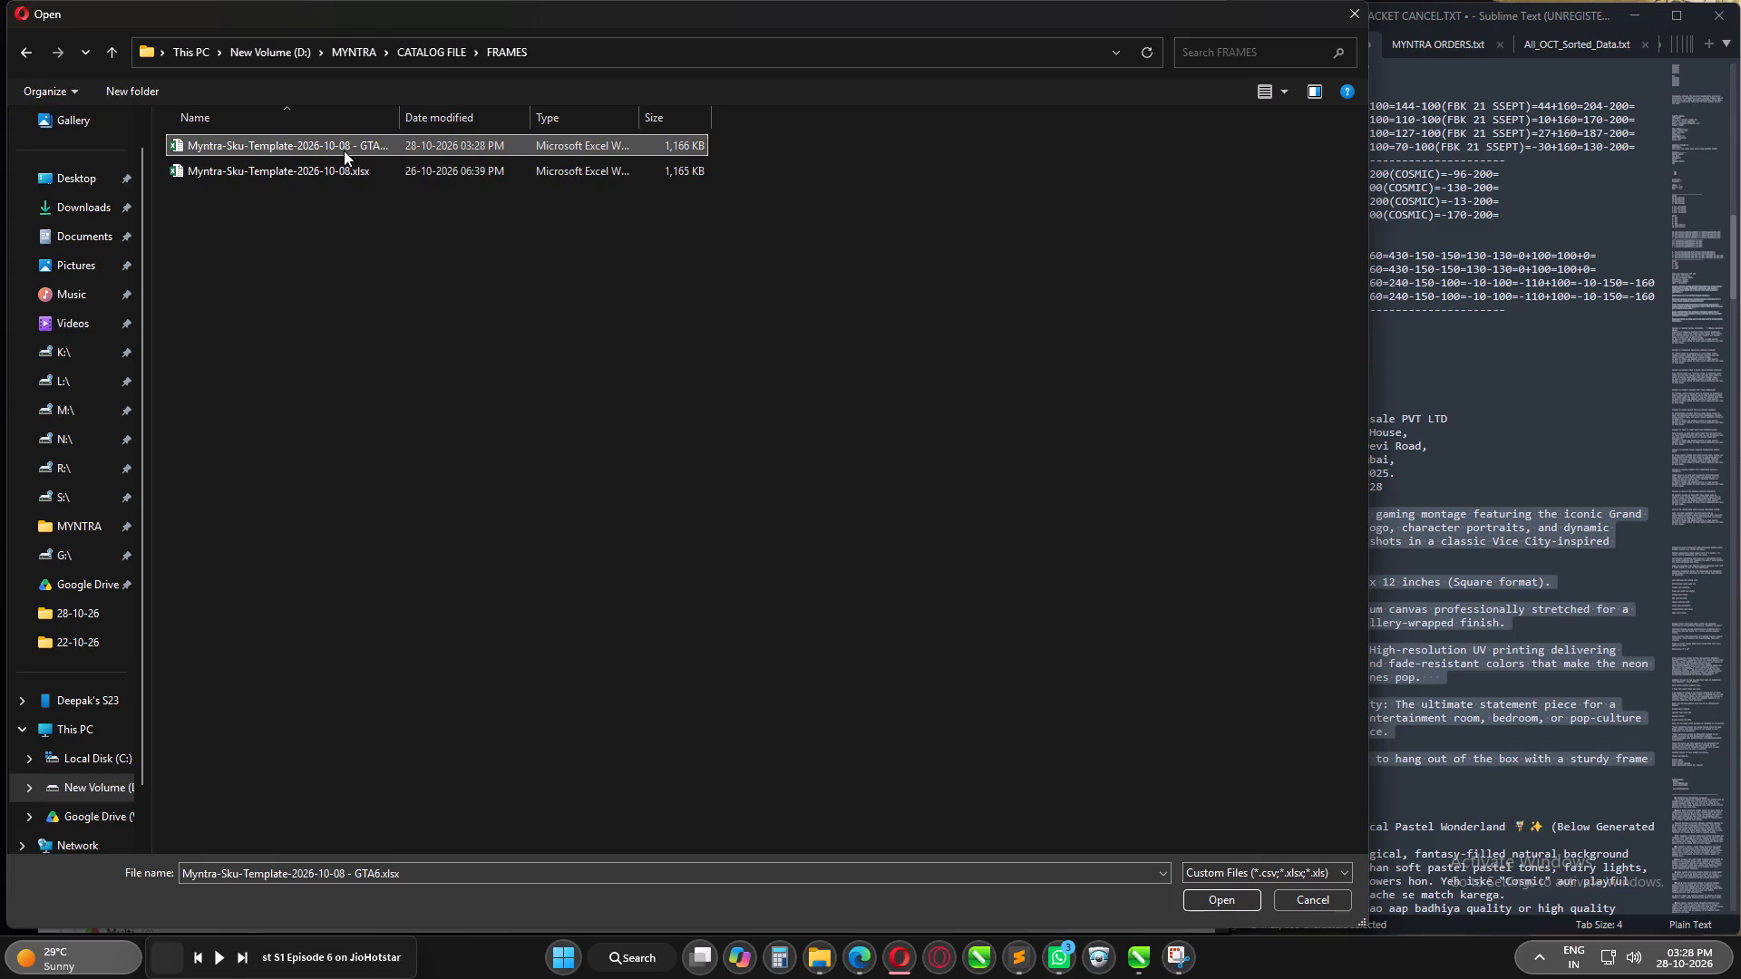
key(Return)
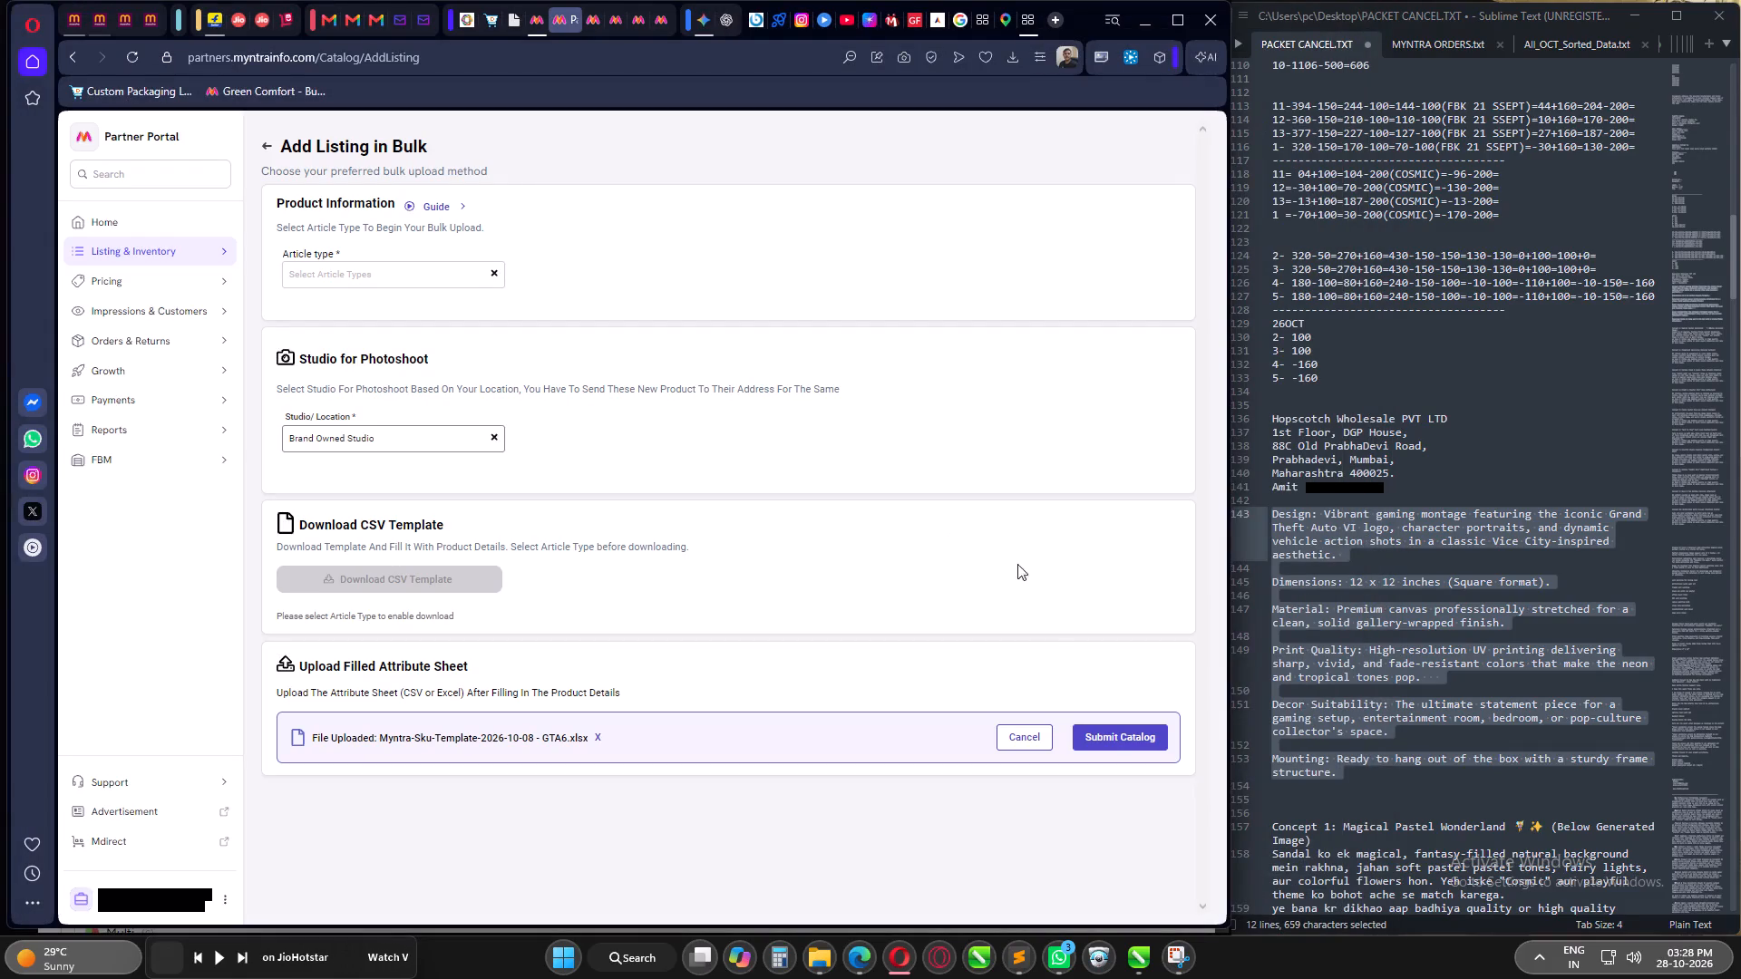
click(1134, 729)
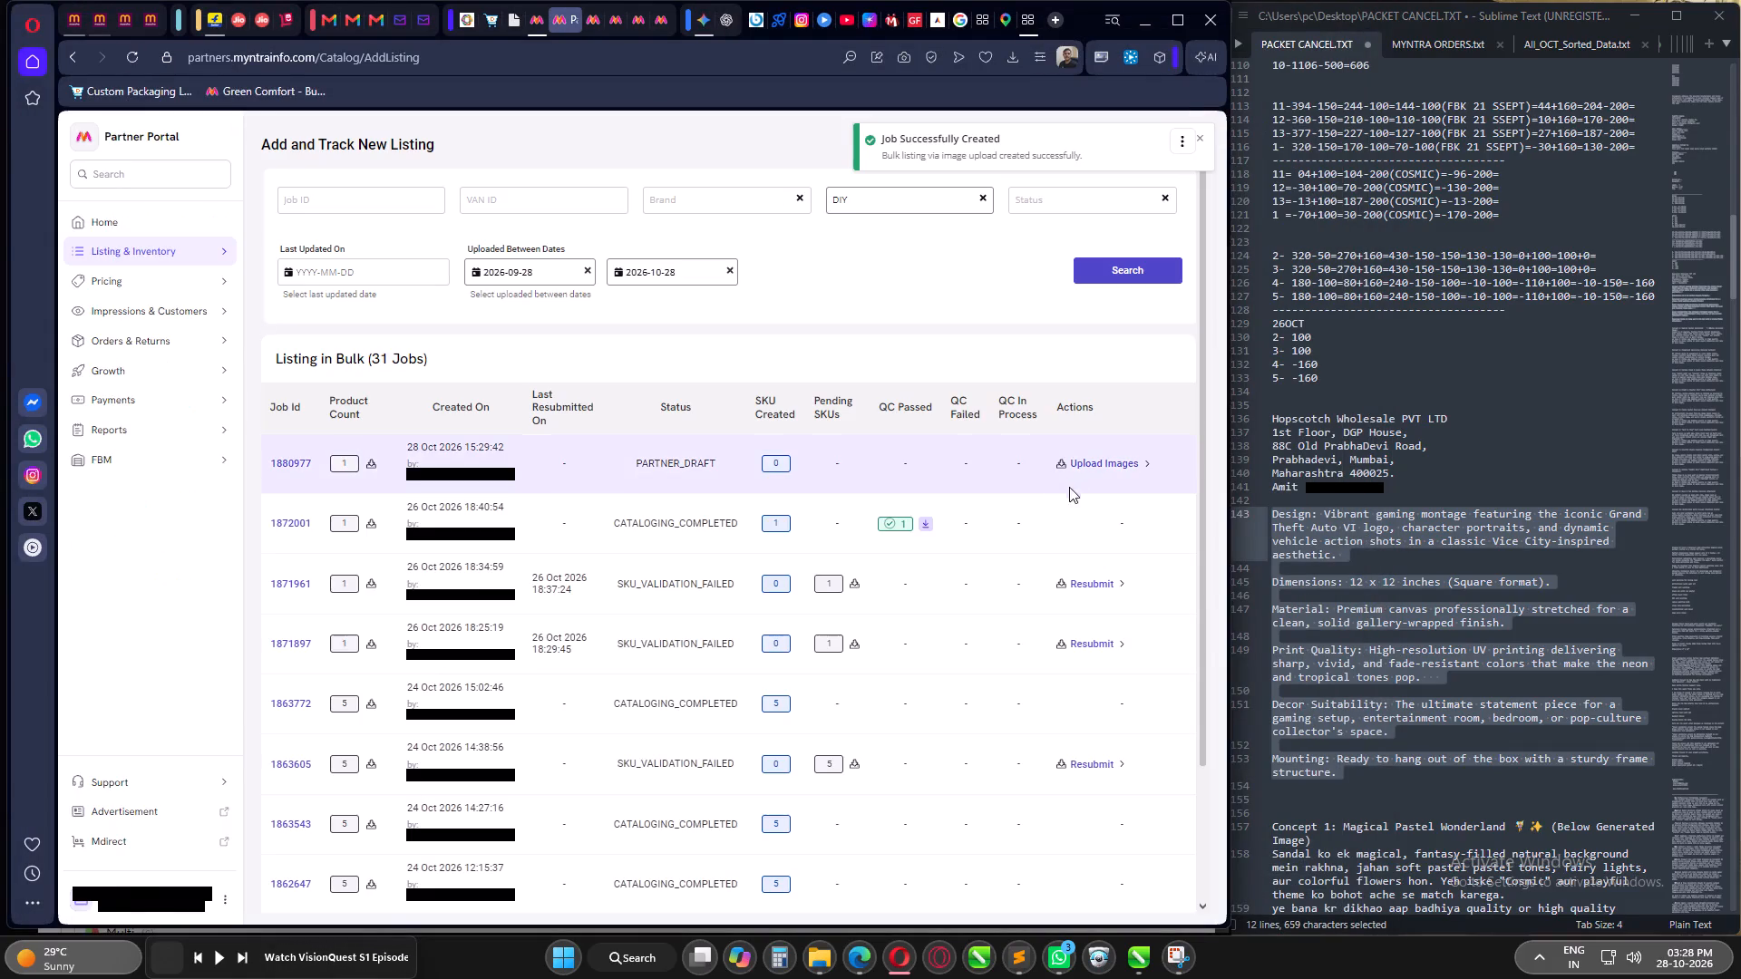
Open the image upload for VAN GTA6-12X12 in draft job 1880977 and start adding images.
click(1114, 464)
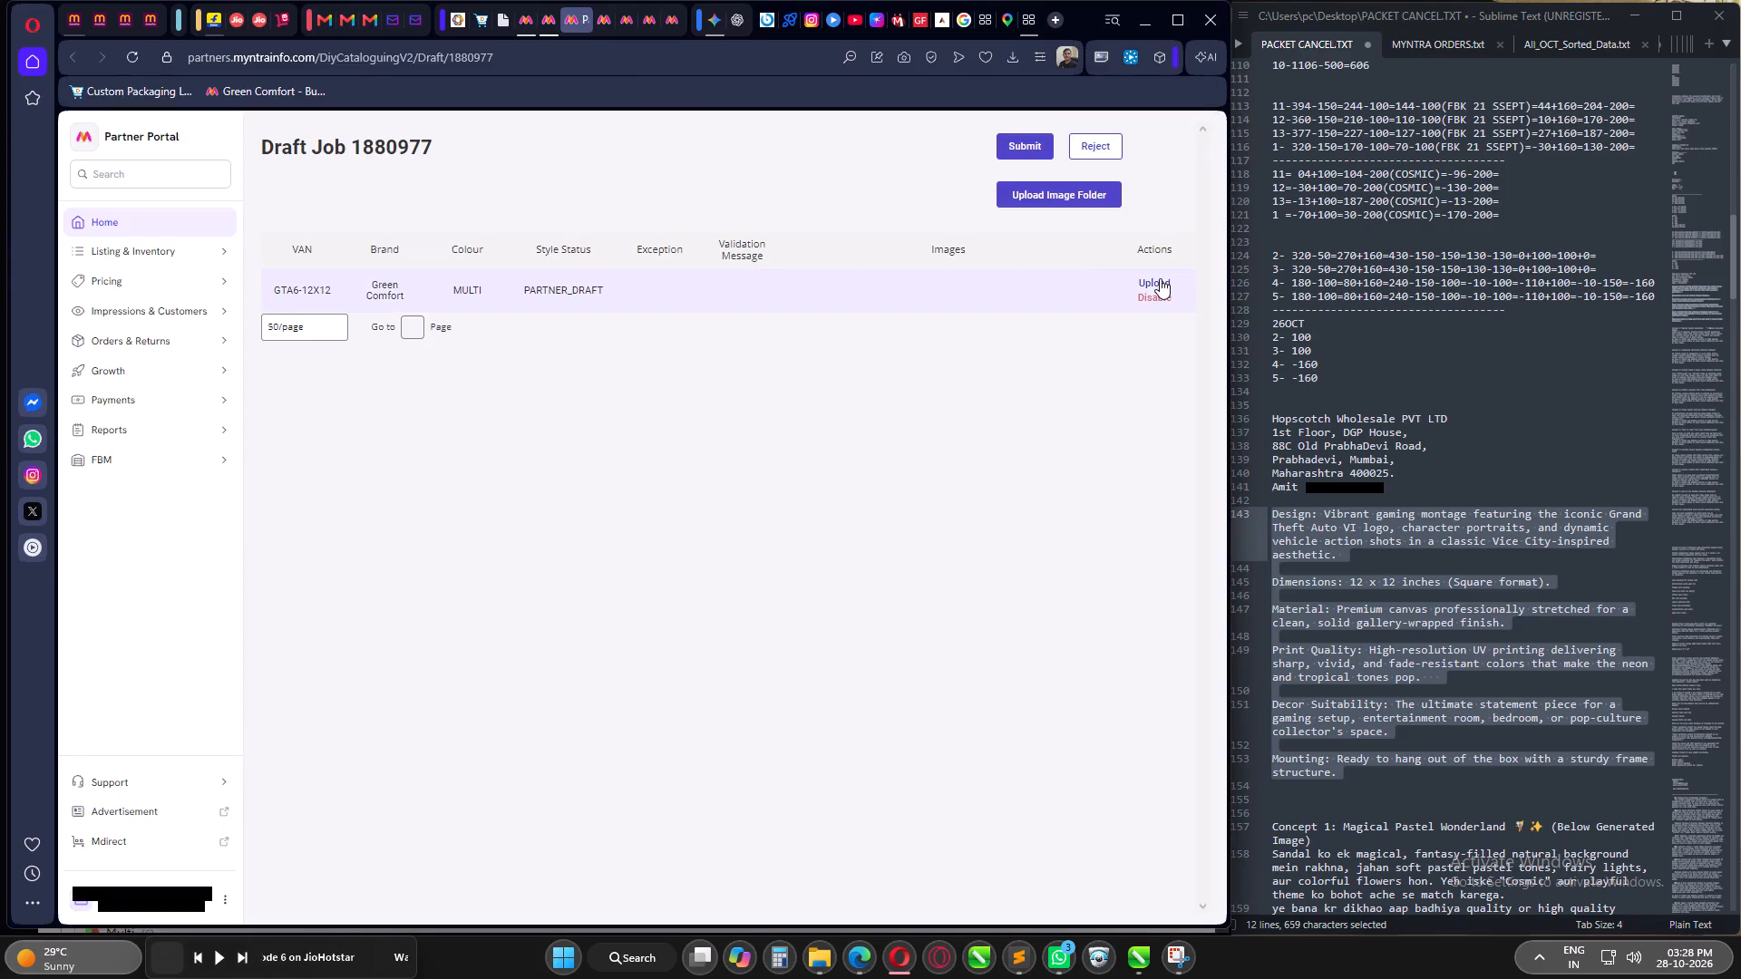
click(1160, 281)
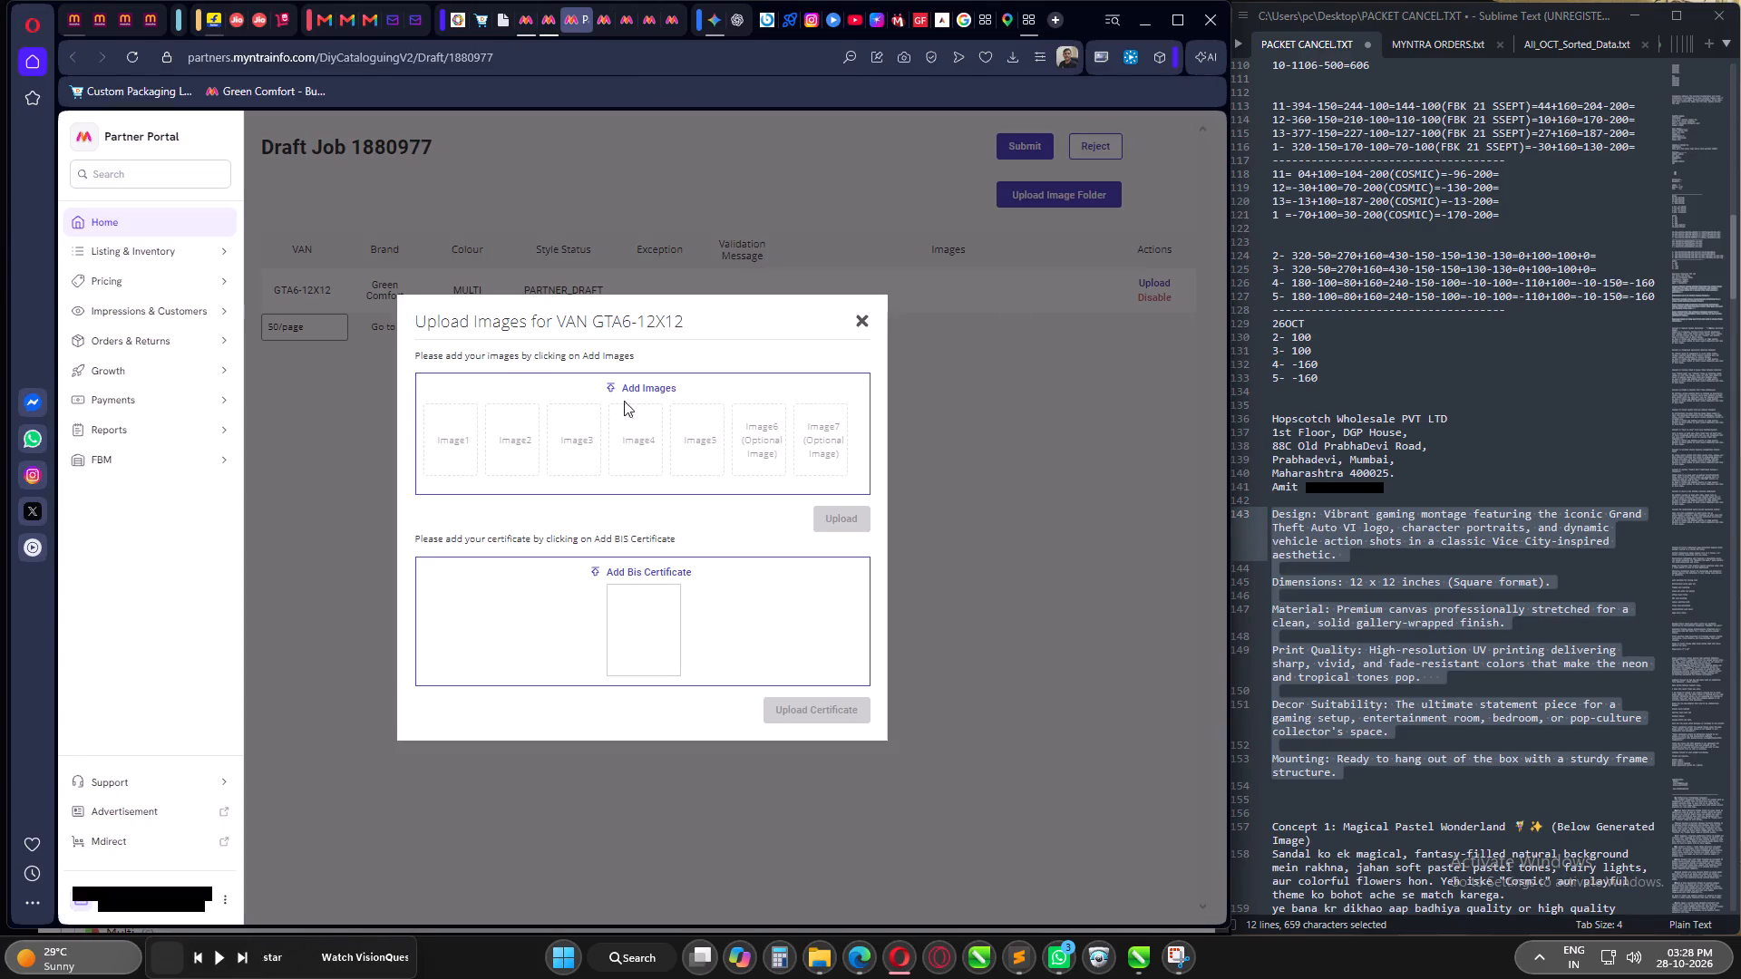
click(657, 383)
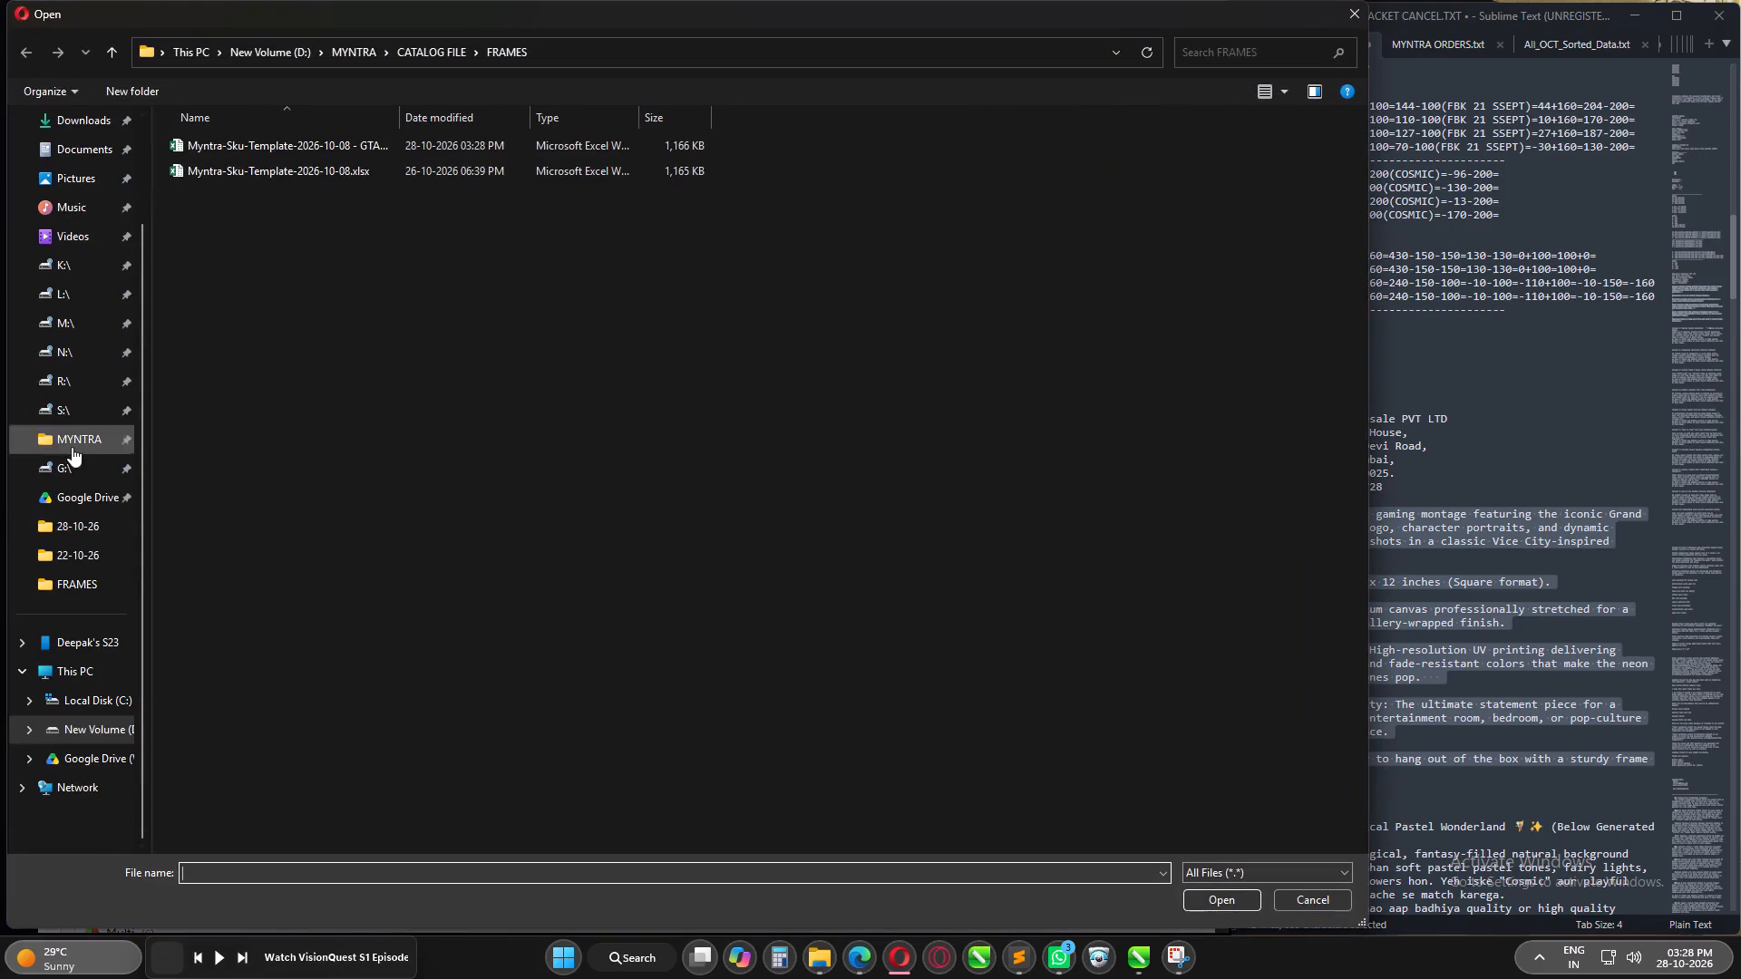
Browse to WEBSITE > website catalogs work > AD creatives > jio mart > FRAMES > SQUARE 12X12 OR 14X14 > GTA VI ORIGNAL > AI and show extra-large thumbnails.
click(88, 582)
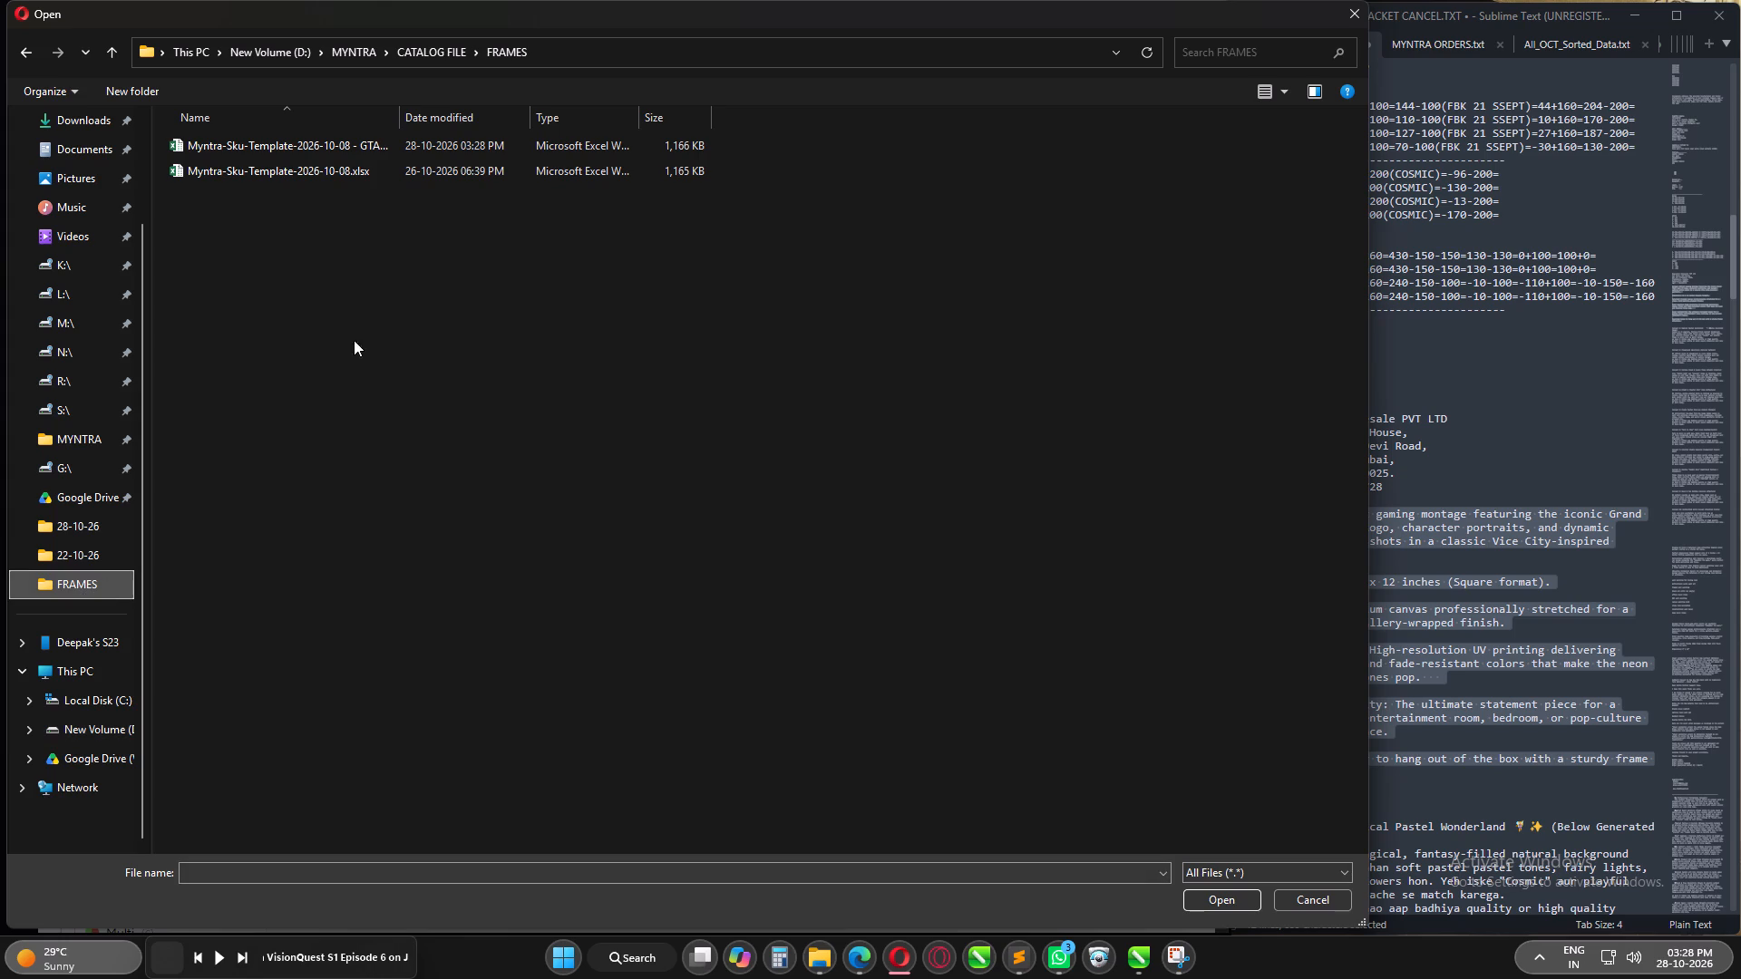
click(240, 52)
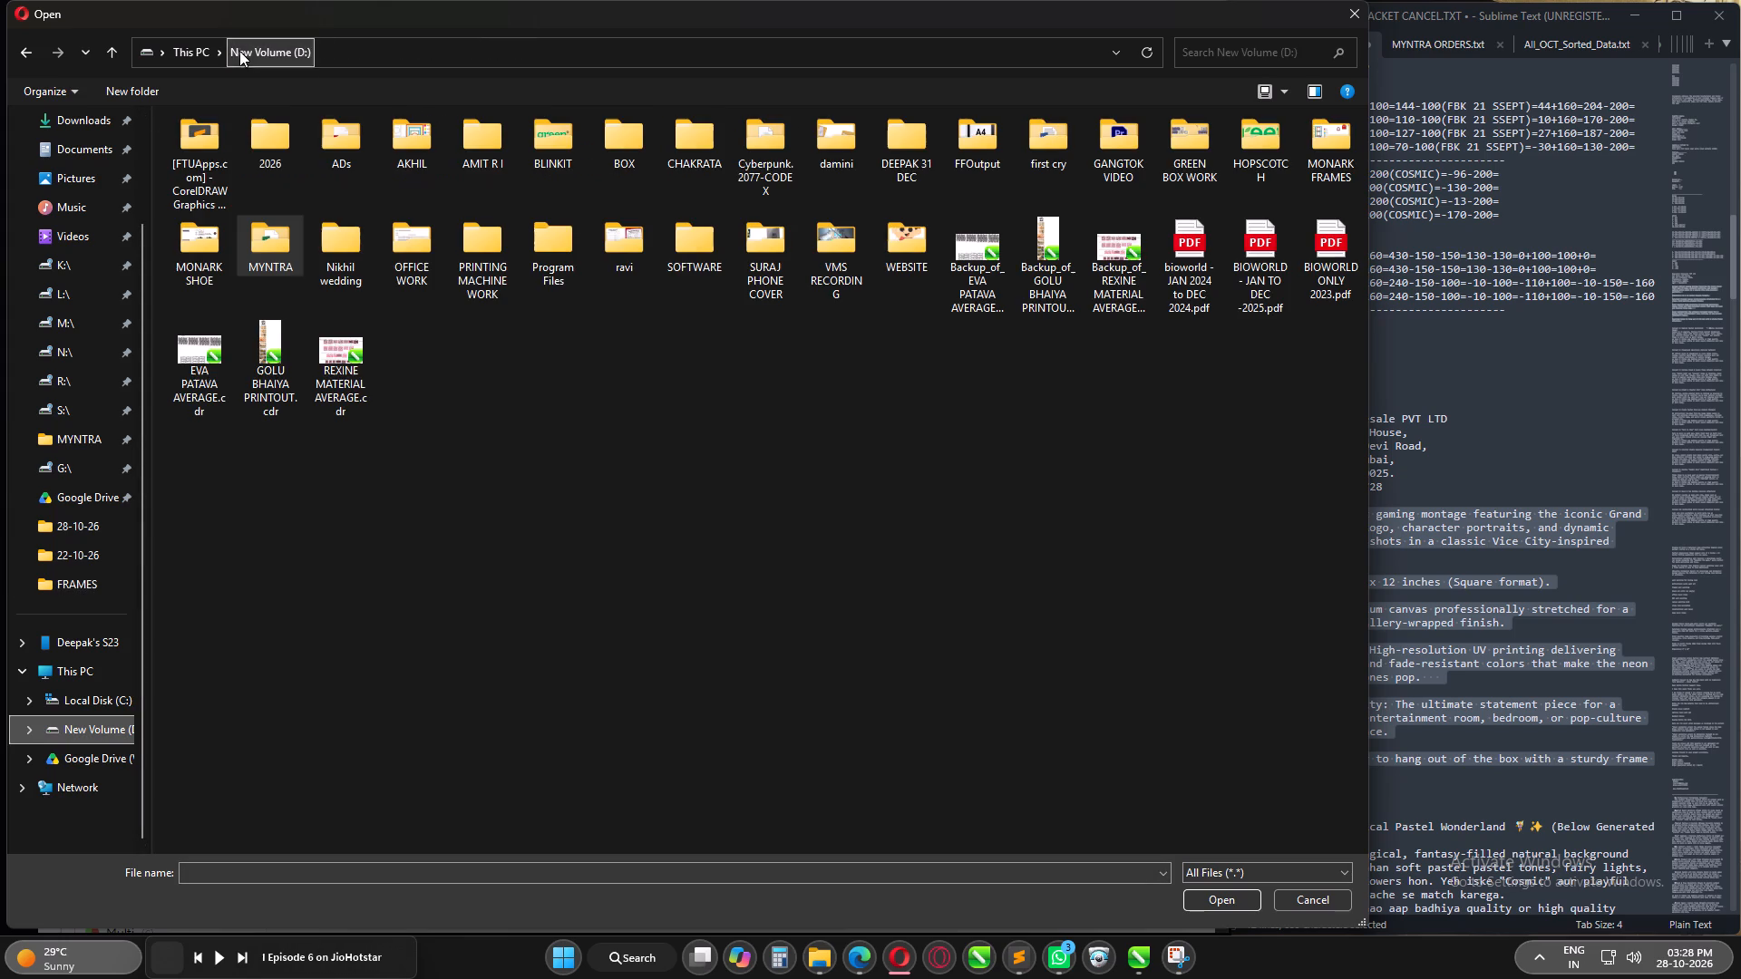
double_click(909, 252)
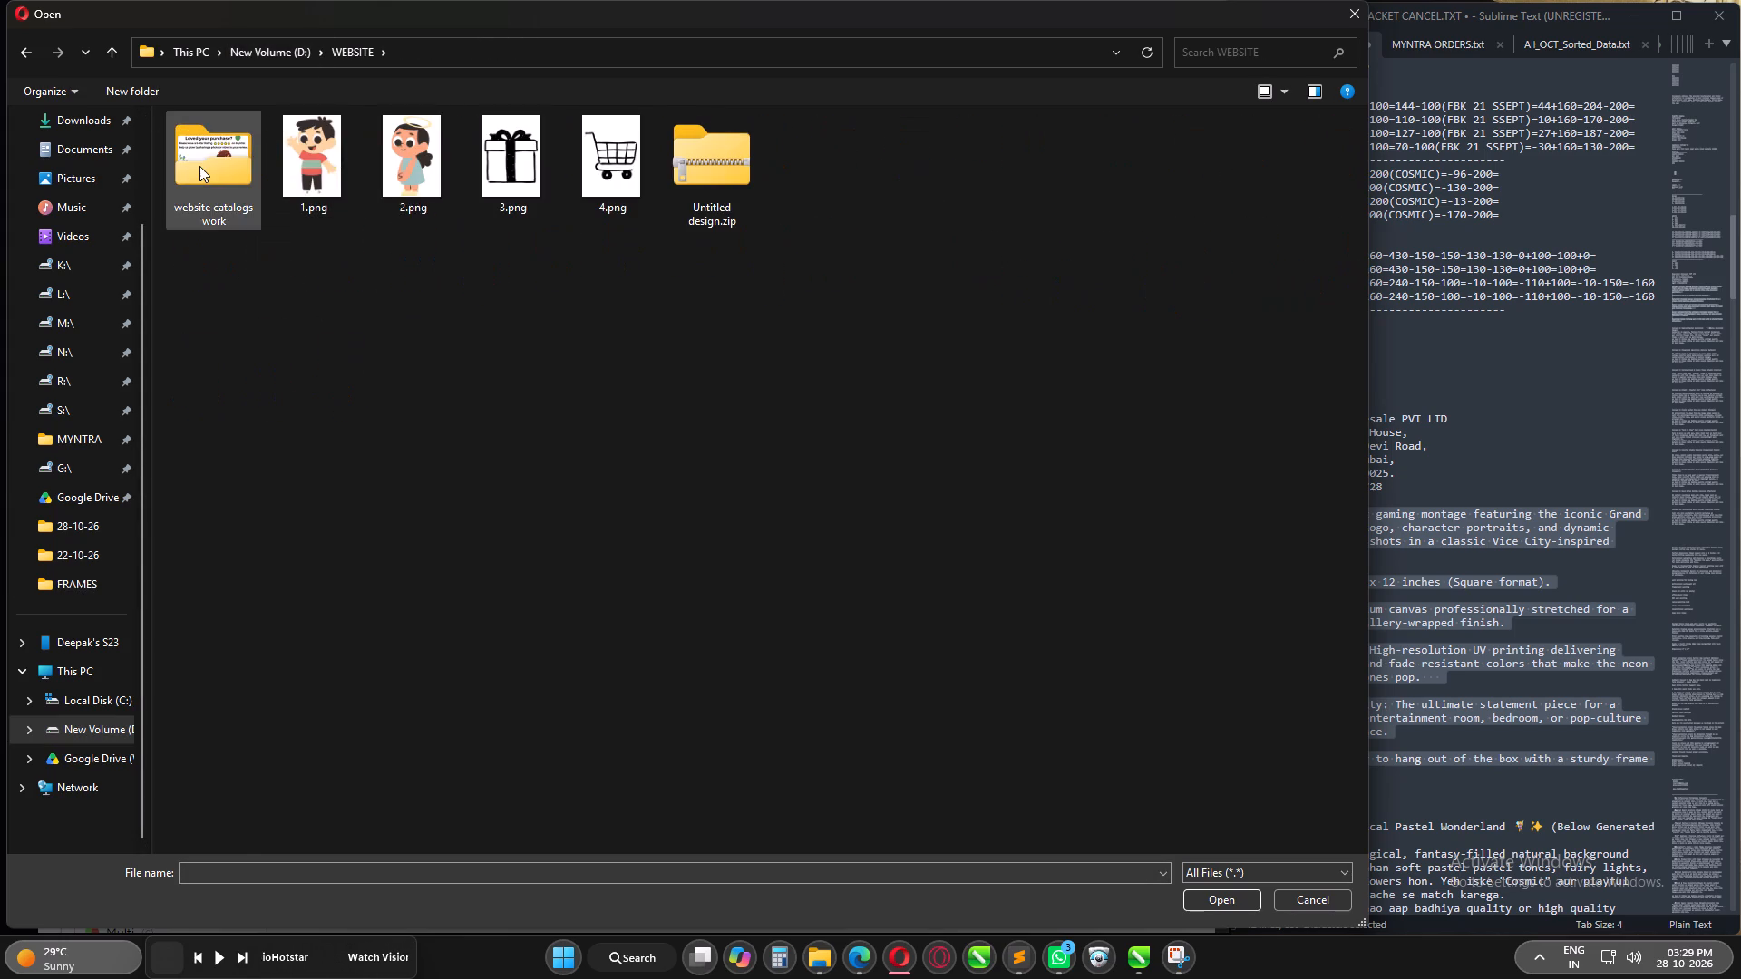
double_click(199, 166)
double_click(237, 173)
click(285, 212)
key(j)
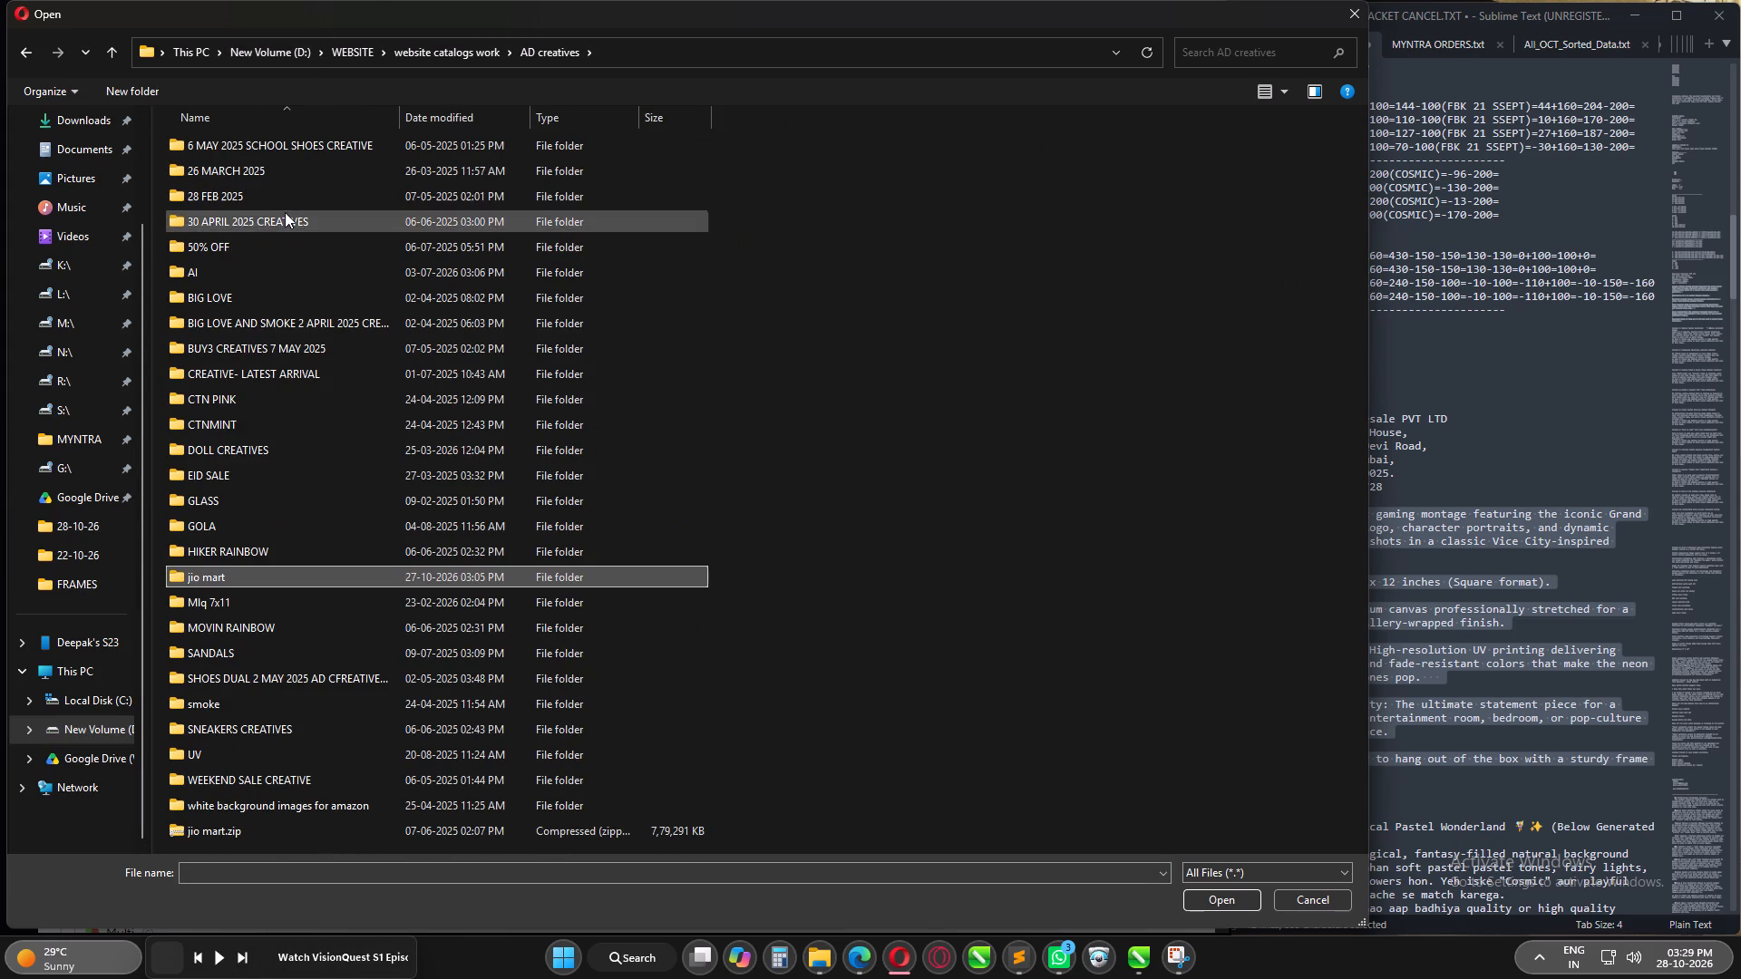
double_click(229, 572)
click(297, 381)
key(f)
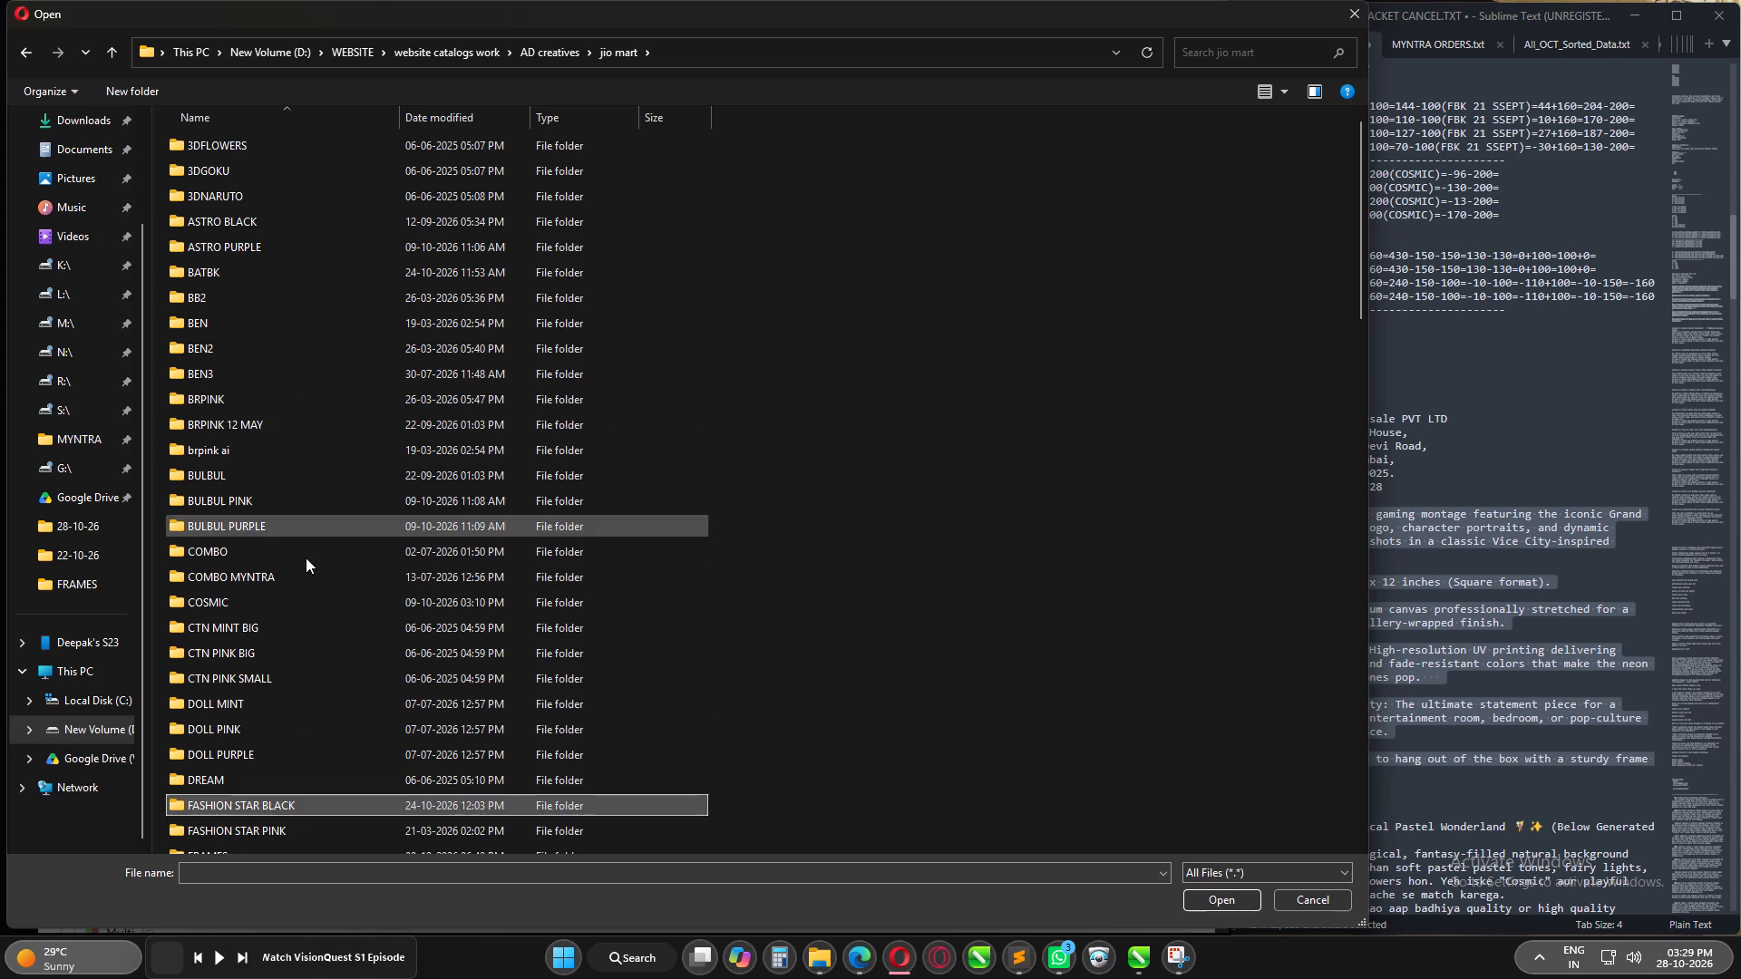
text(ff)
double_click(224, 131)
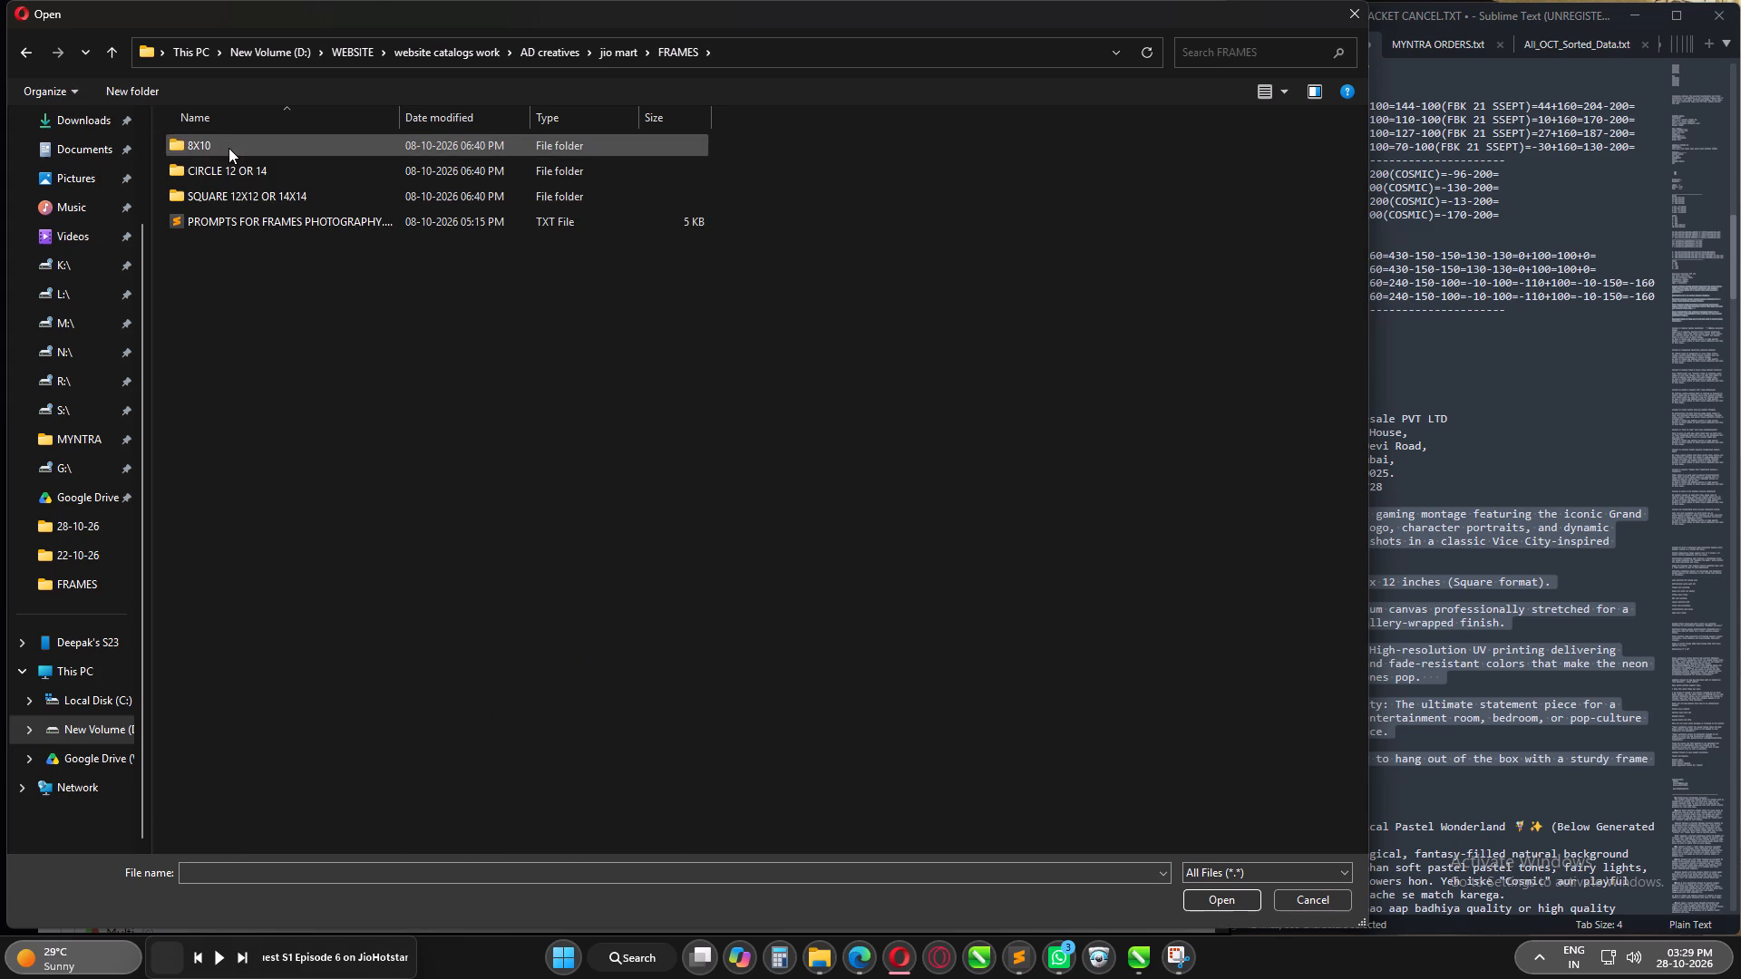
double_click(229, 184)
double_click(229, 190)
double_click(224, 147)
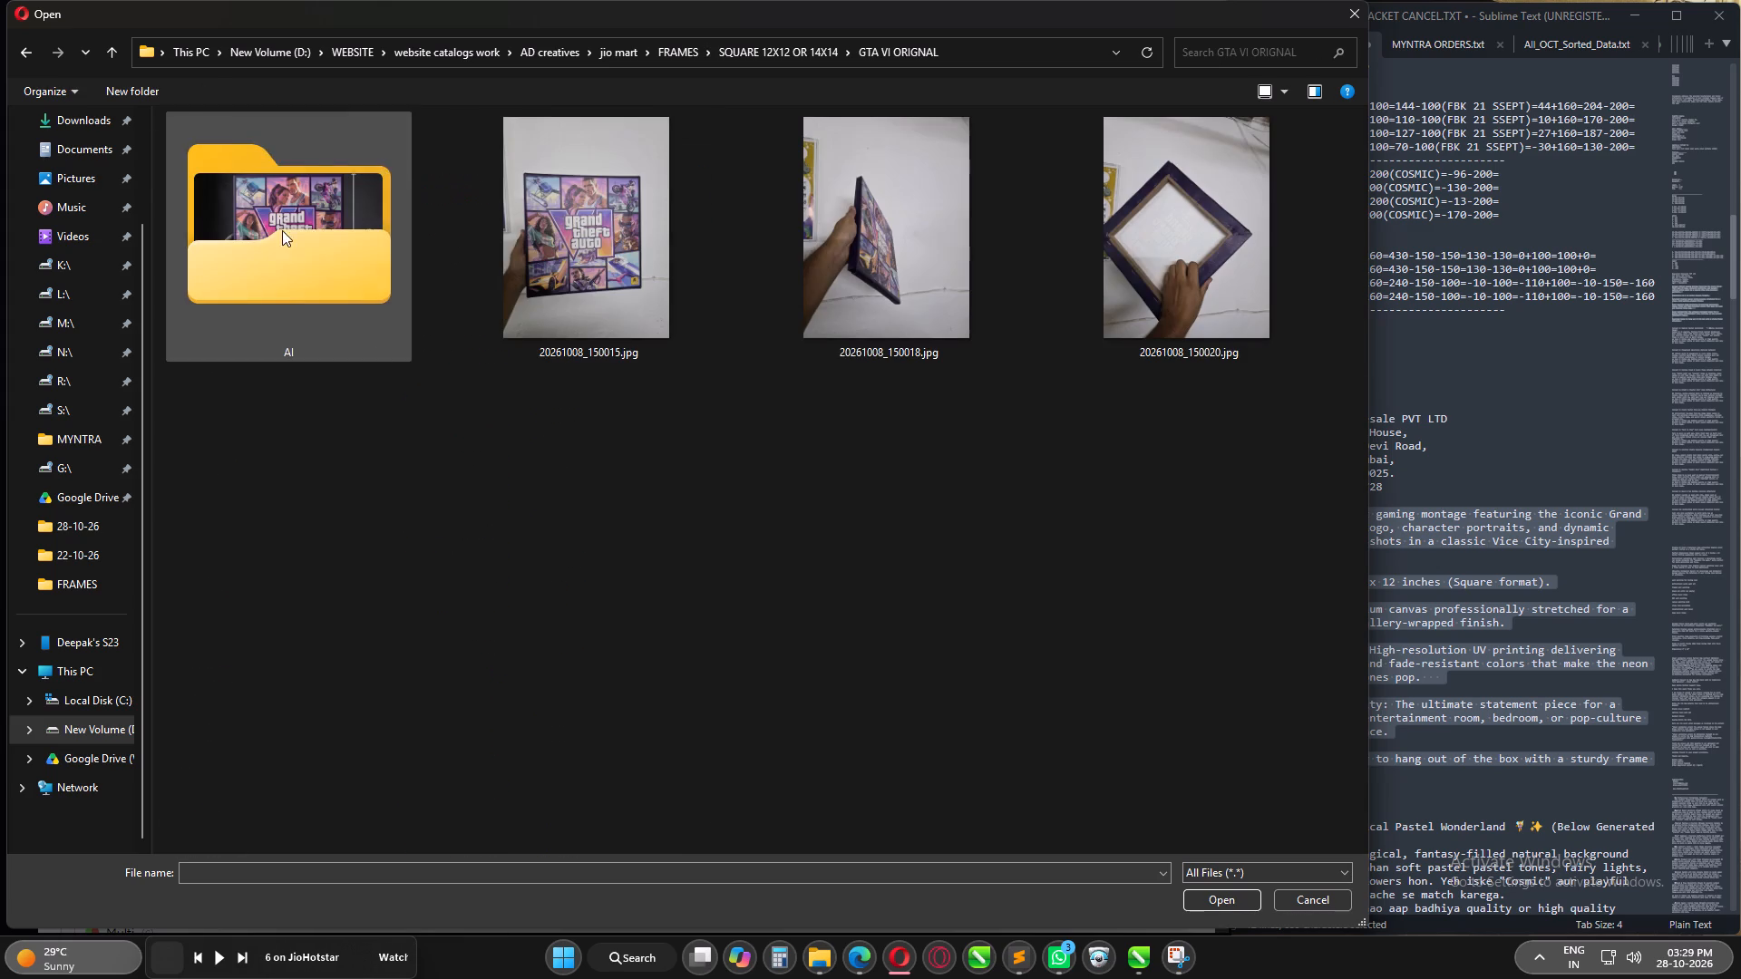
double_click(317, 246)
click(587, 451)
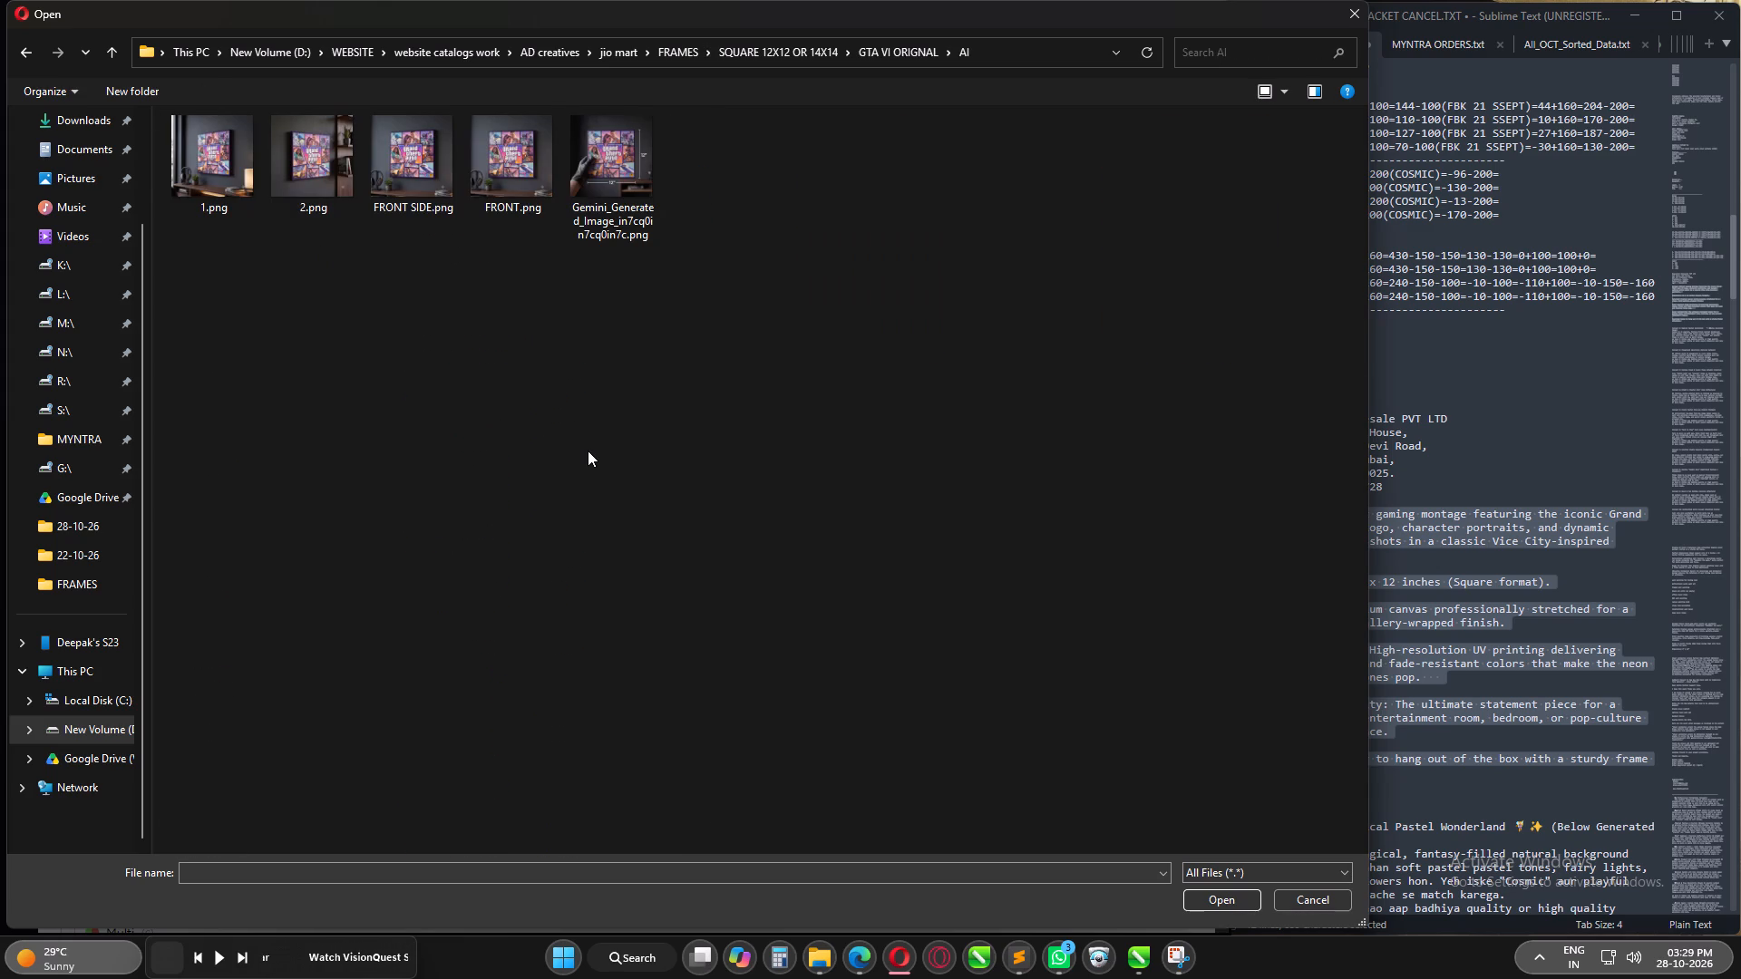
click(636, 353)
key(ctrl+shift+1)
click(1063, 523)
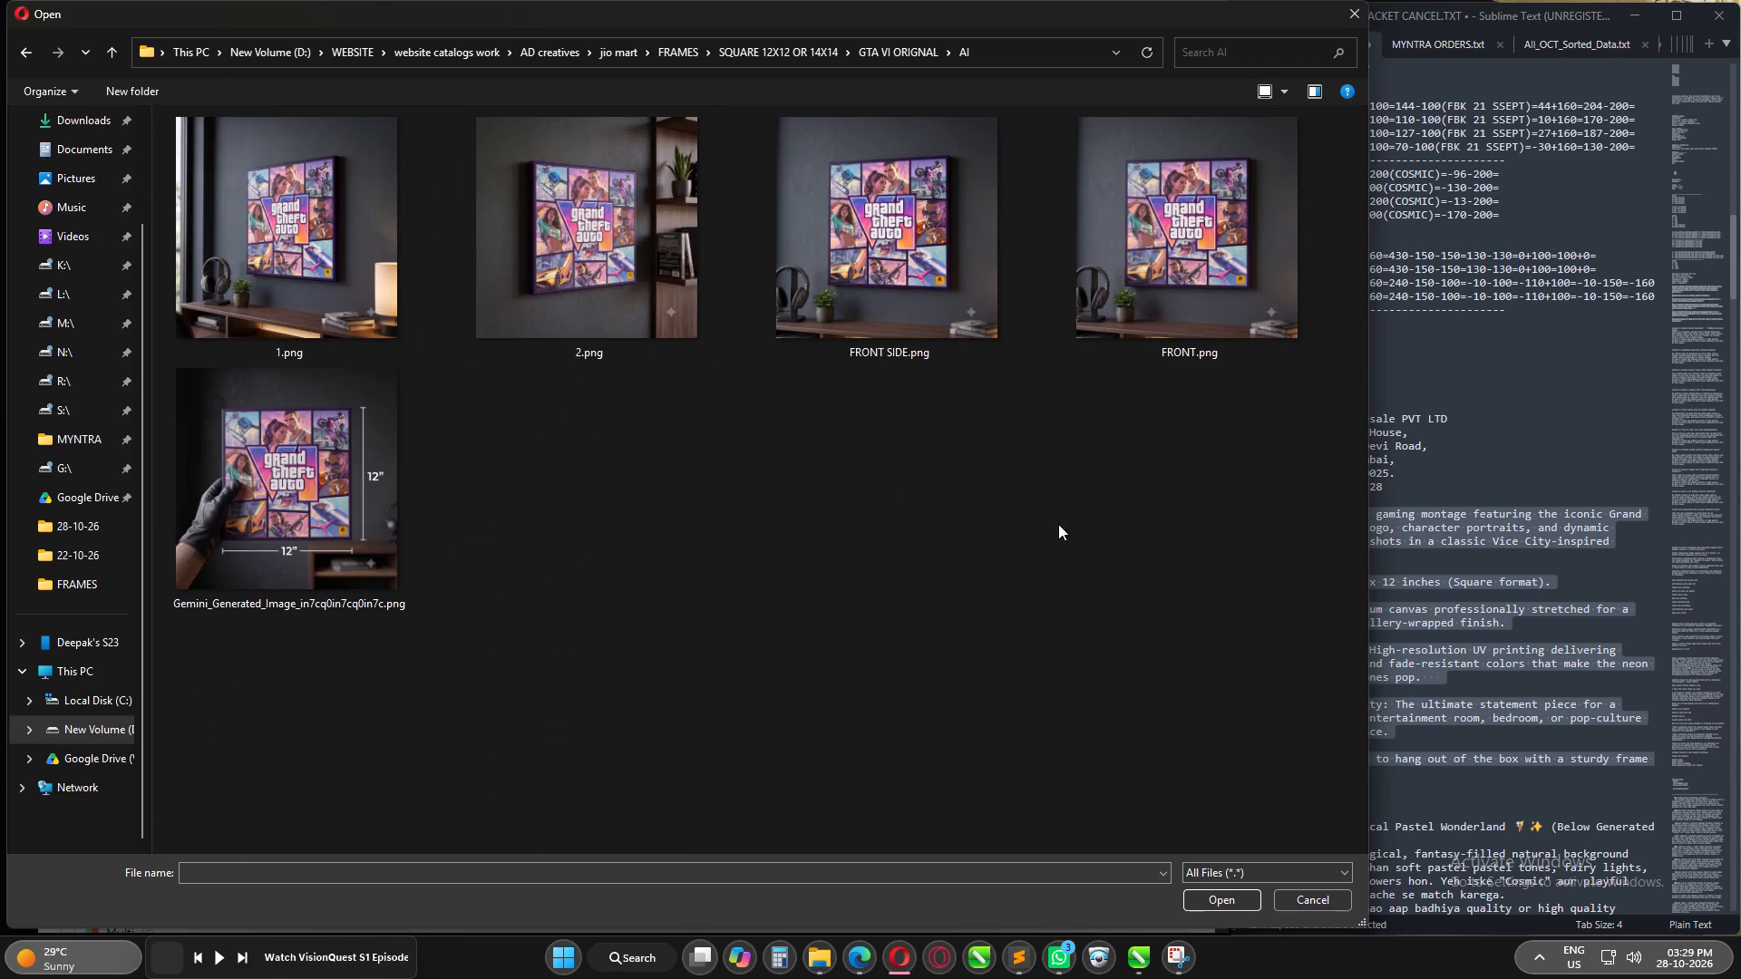
Open FormatFactory and add all five GTA PNG images from the AI folder to a JPG conversion.
click(313, 507)
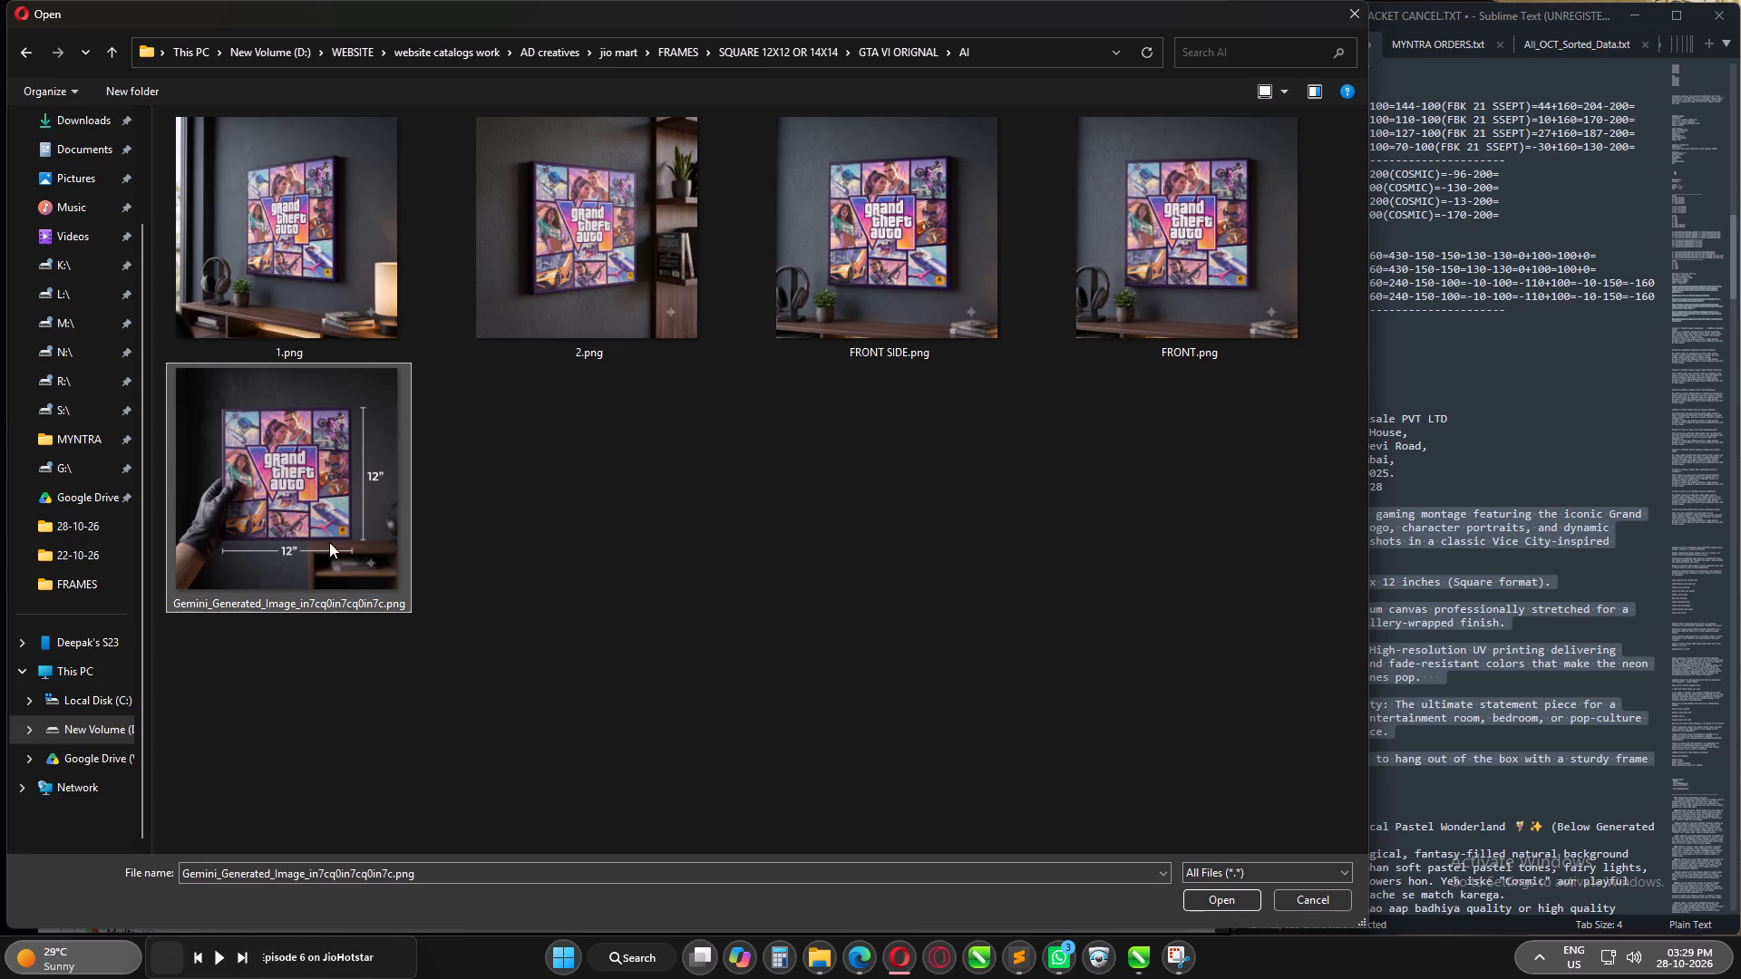
click(659, 954)
text(fo)
key(Return)
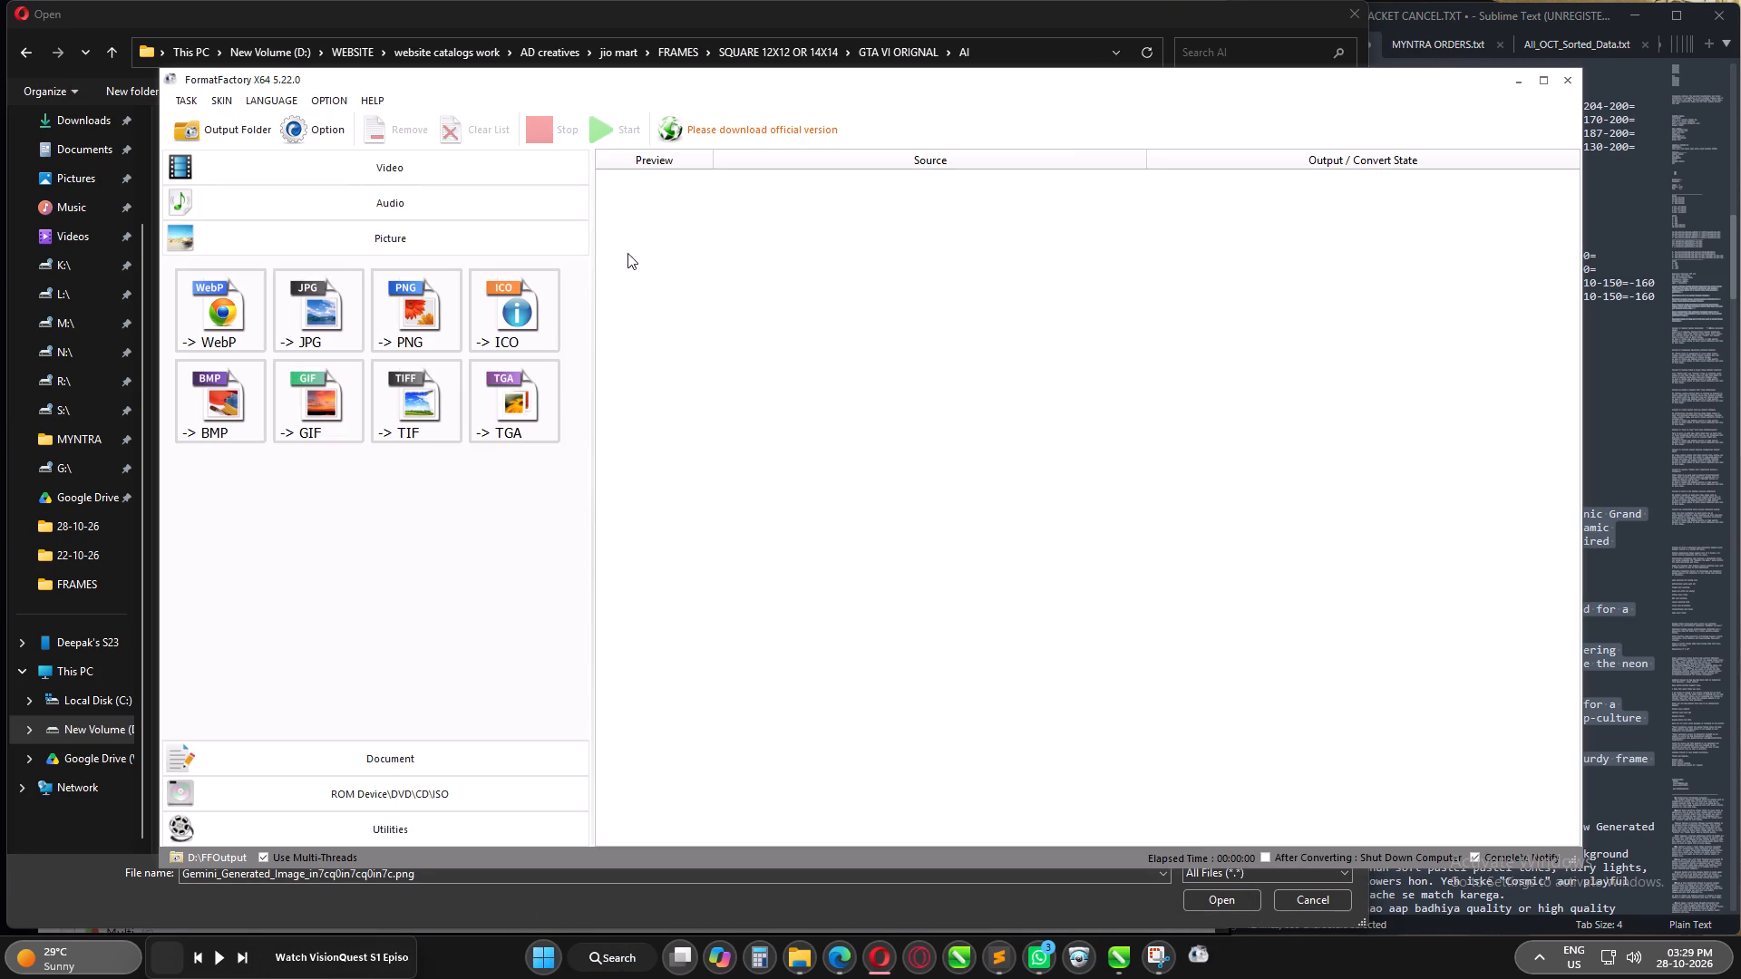
drag(1249, 91, 1484, 89)
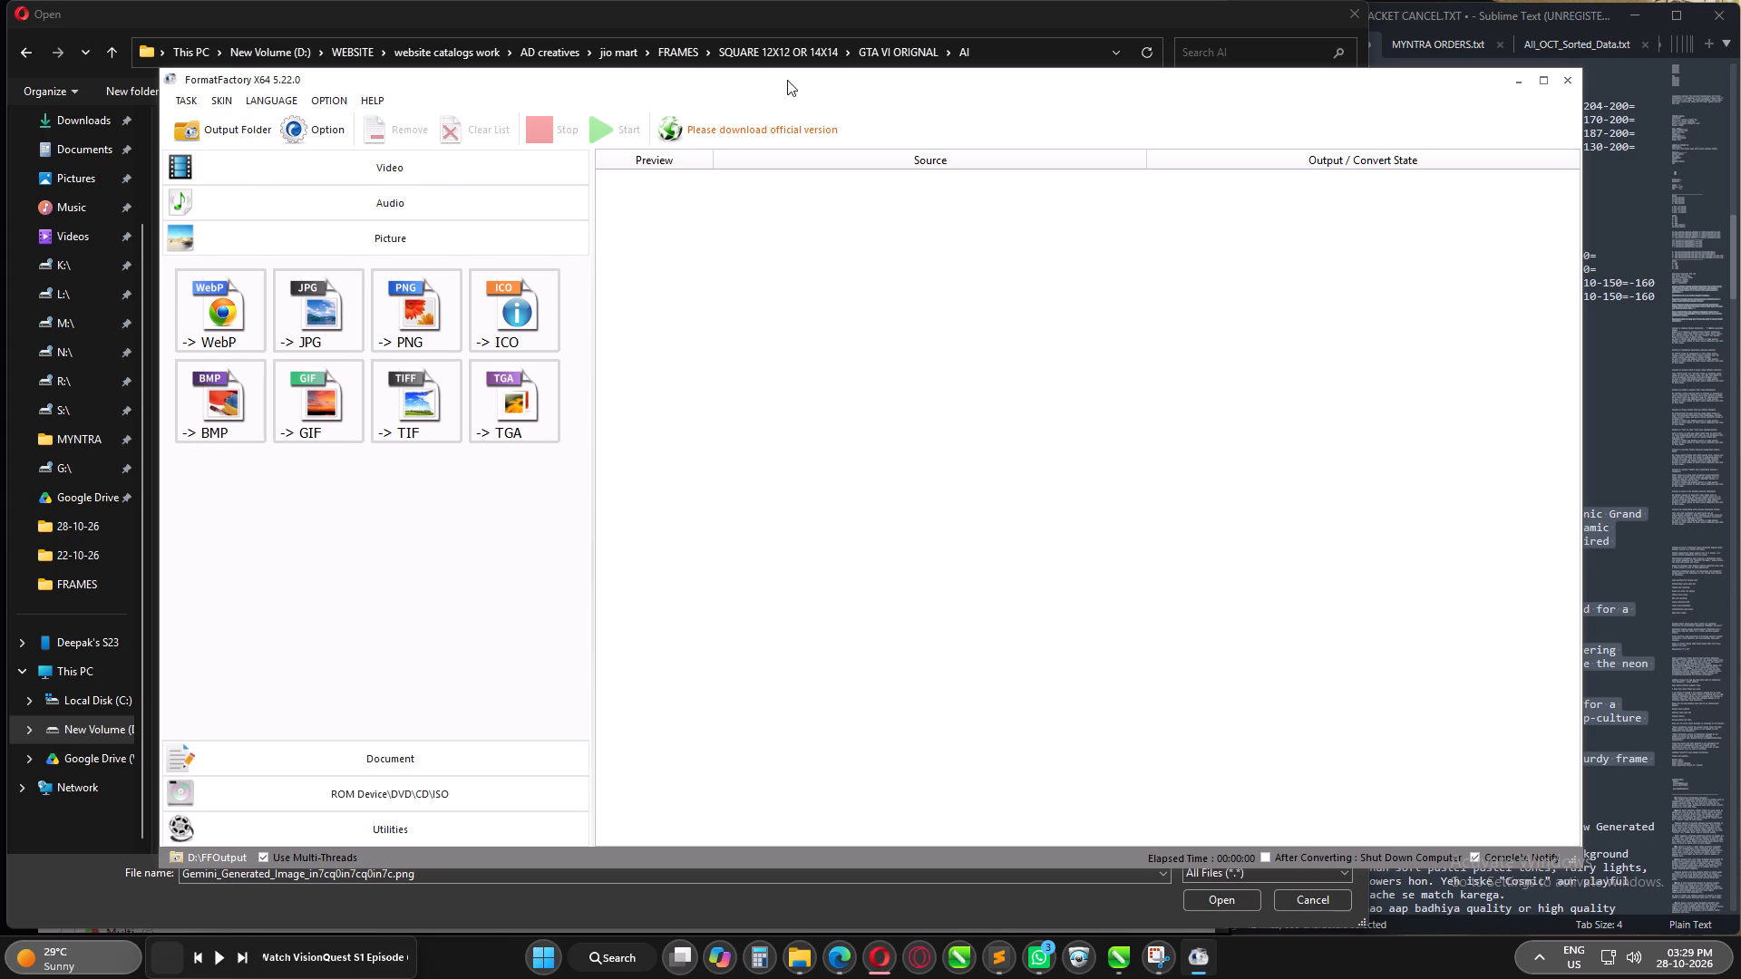
drag(787, 80, 1031, 96)
click(551, 322)
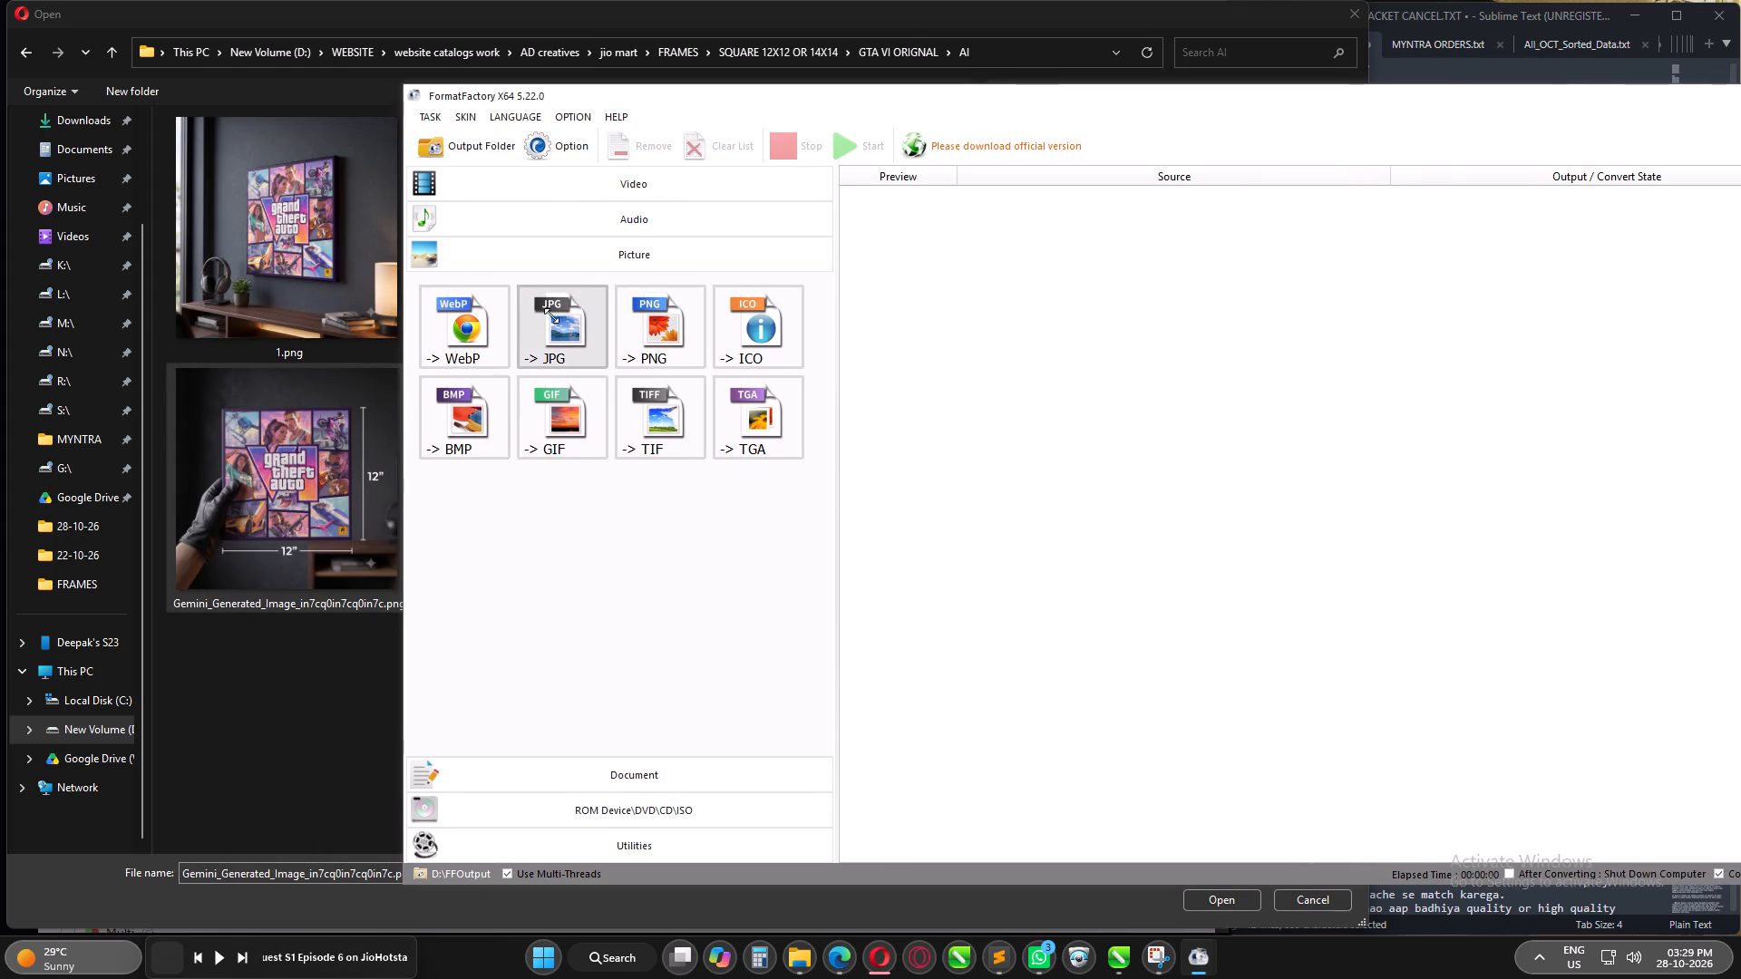
click(221, 225)
shift+click(316, 519)
drag(308, 511, 1421, 348)
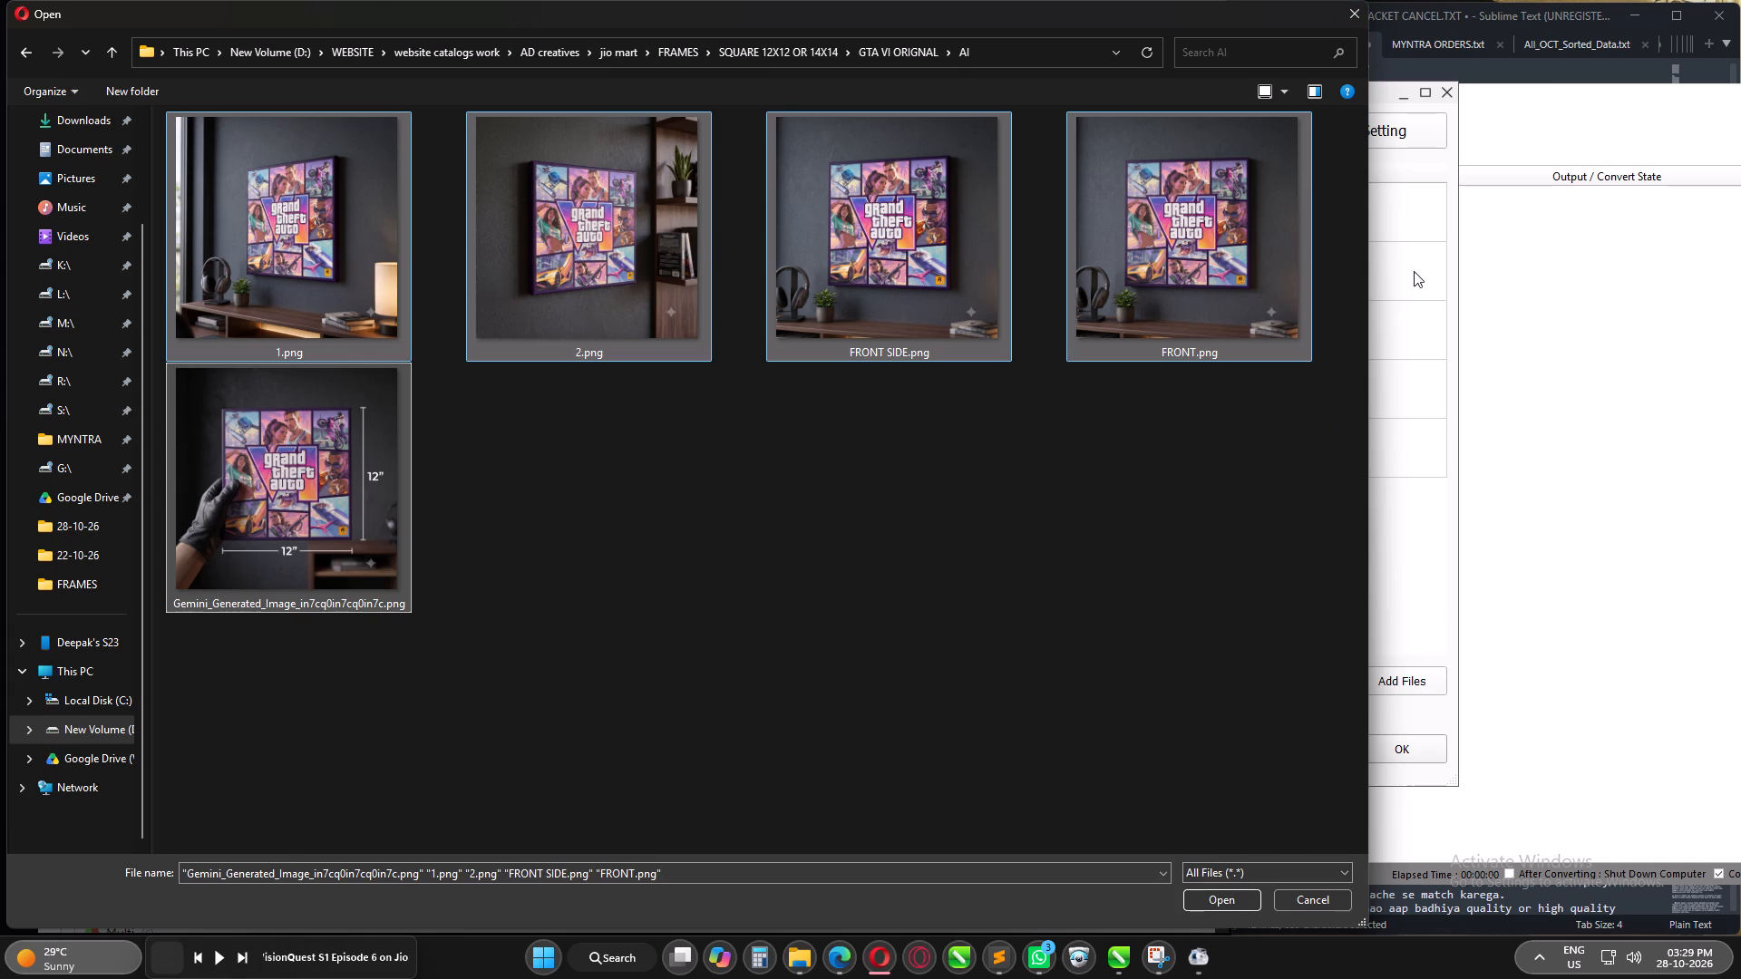
Set the conversion output to the source file folder\FFOutput and convert the five images to JPG.
click(1444, 193)
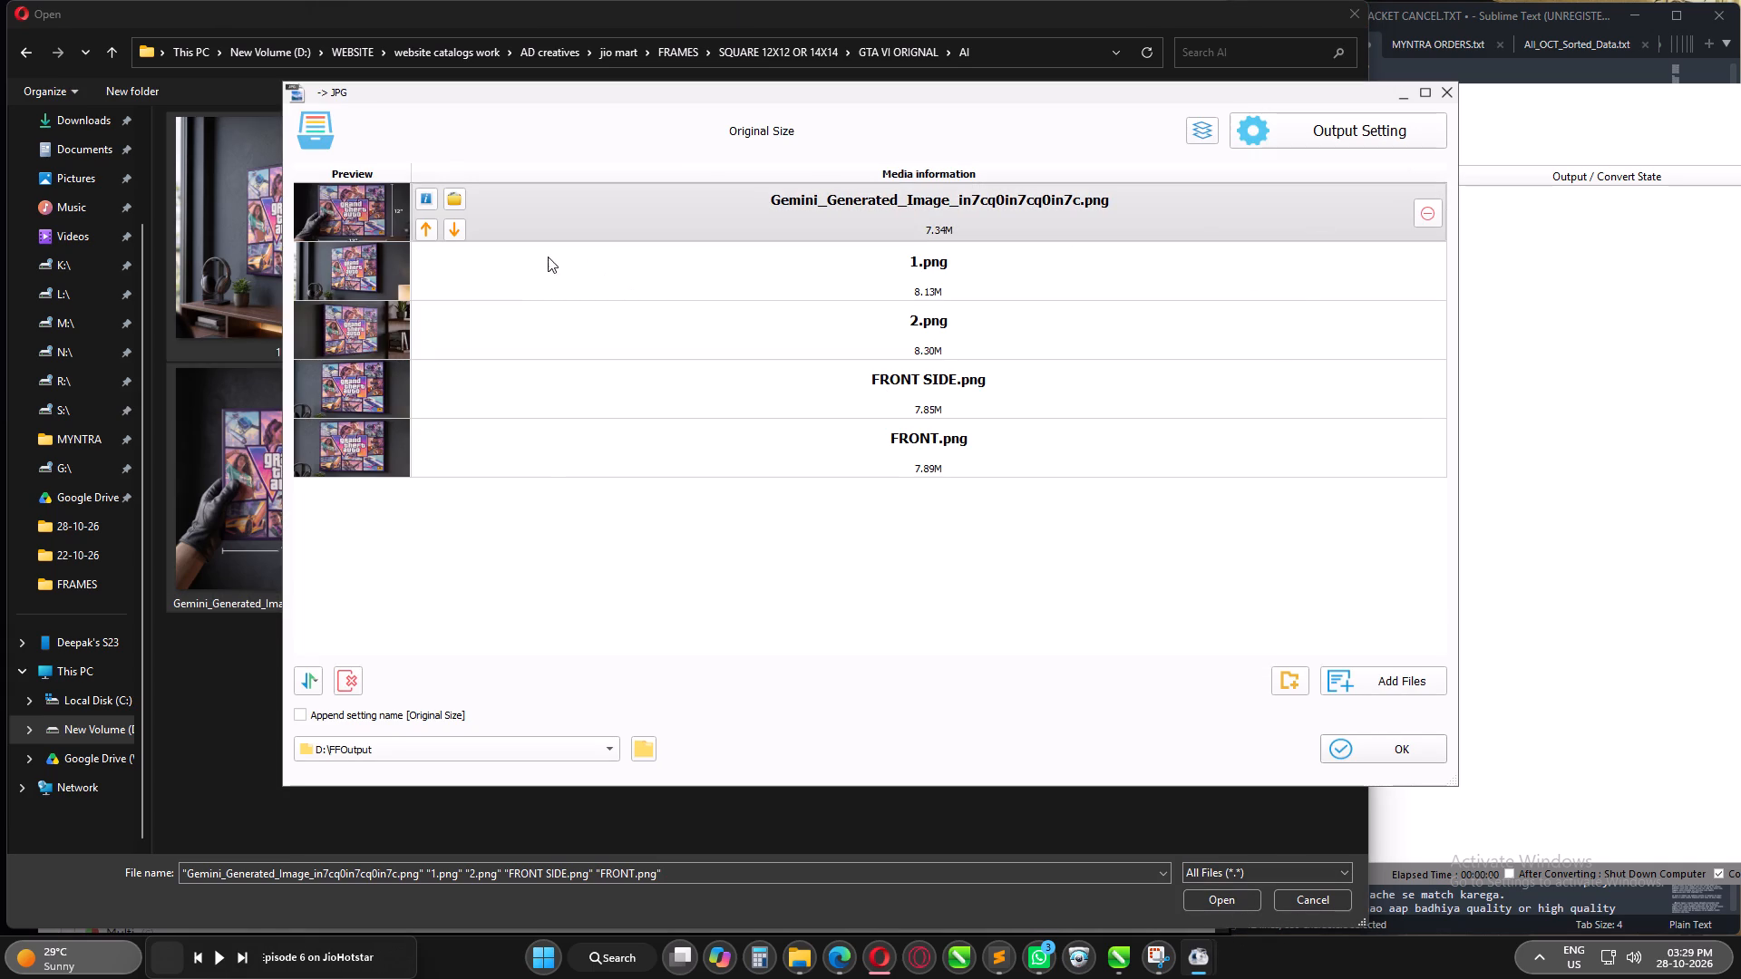
click(549, 759)
click(427, 792)
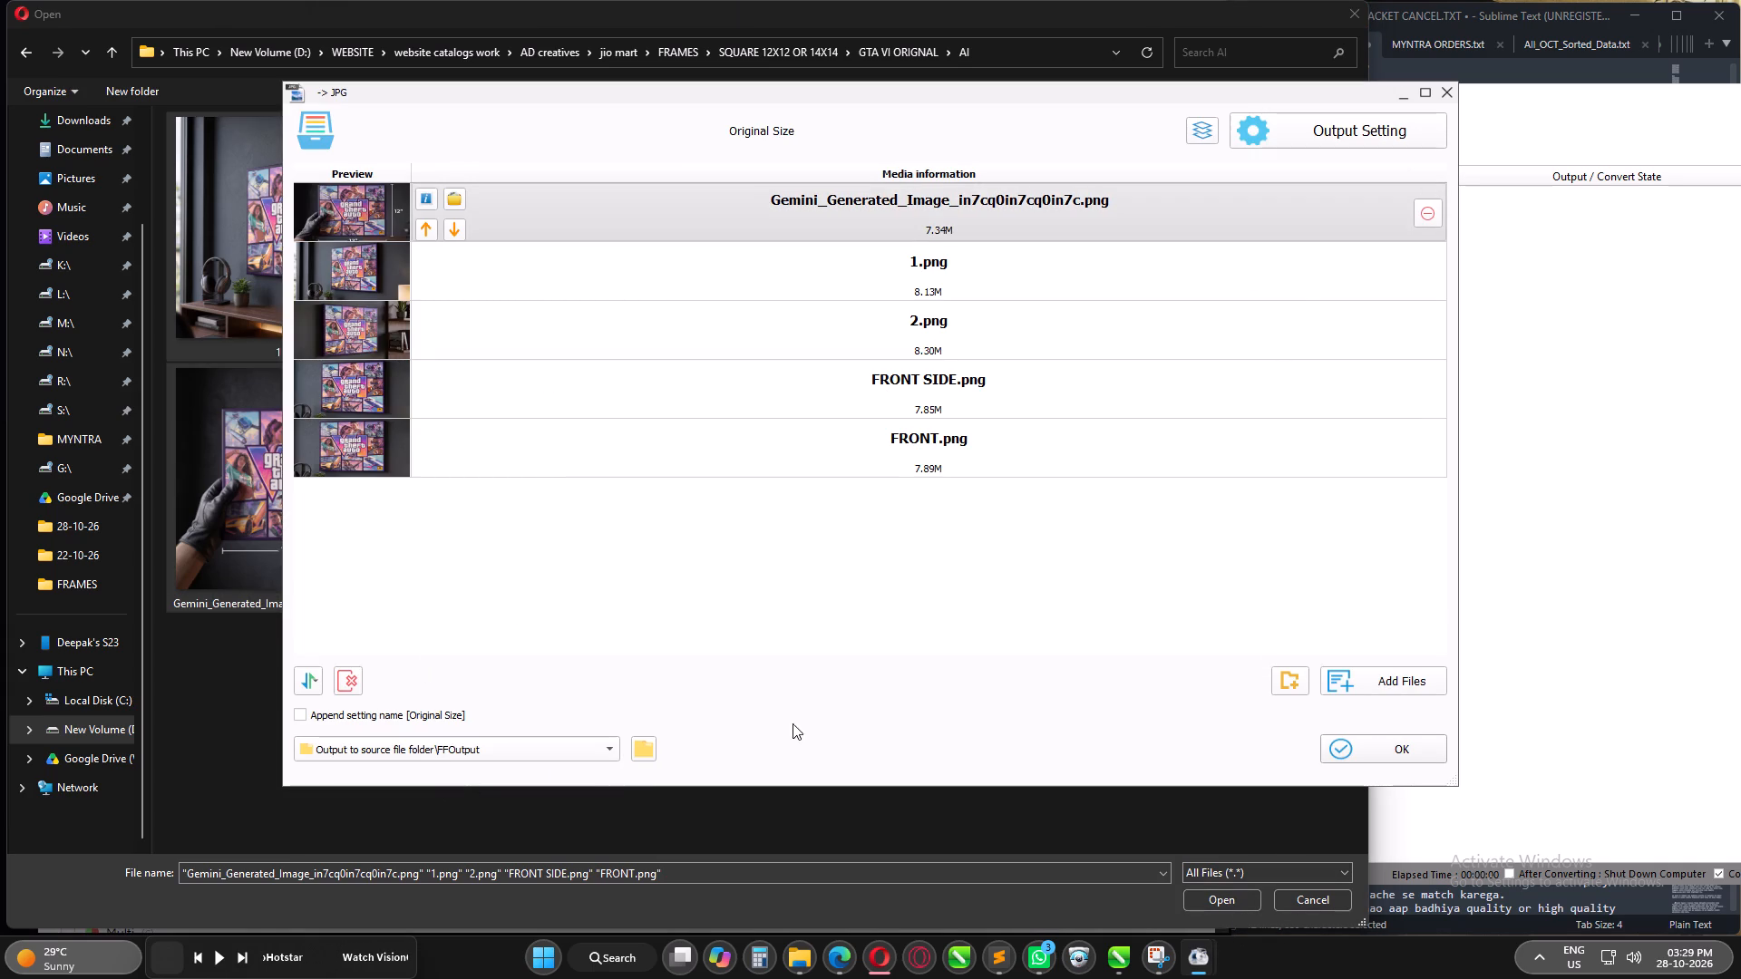
click(1365, 766)
click(1372, 750)
click(856, 132)
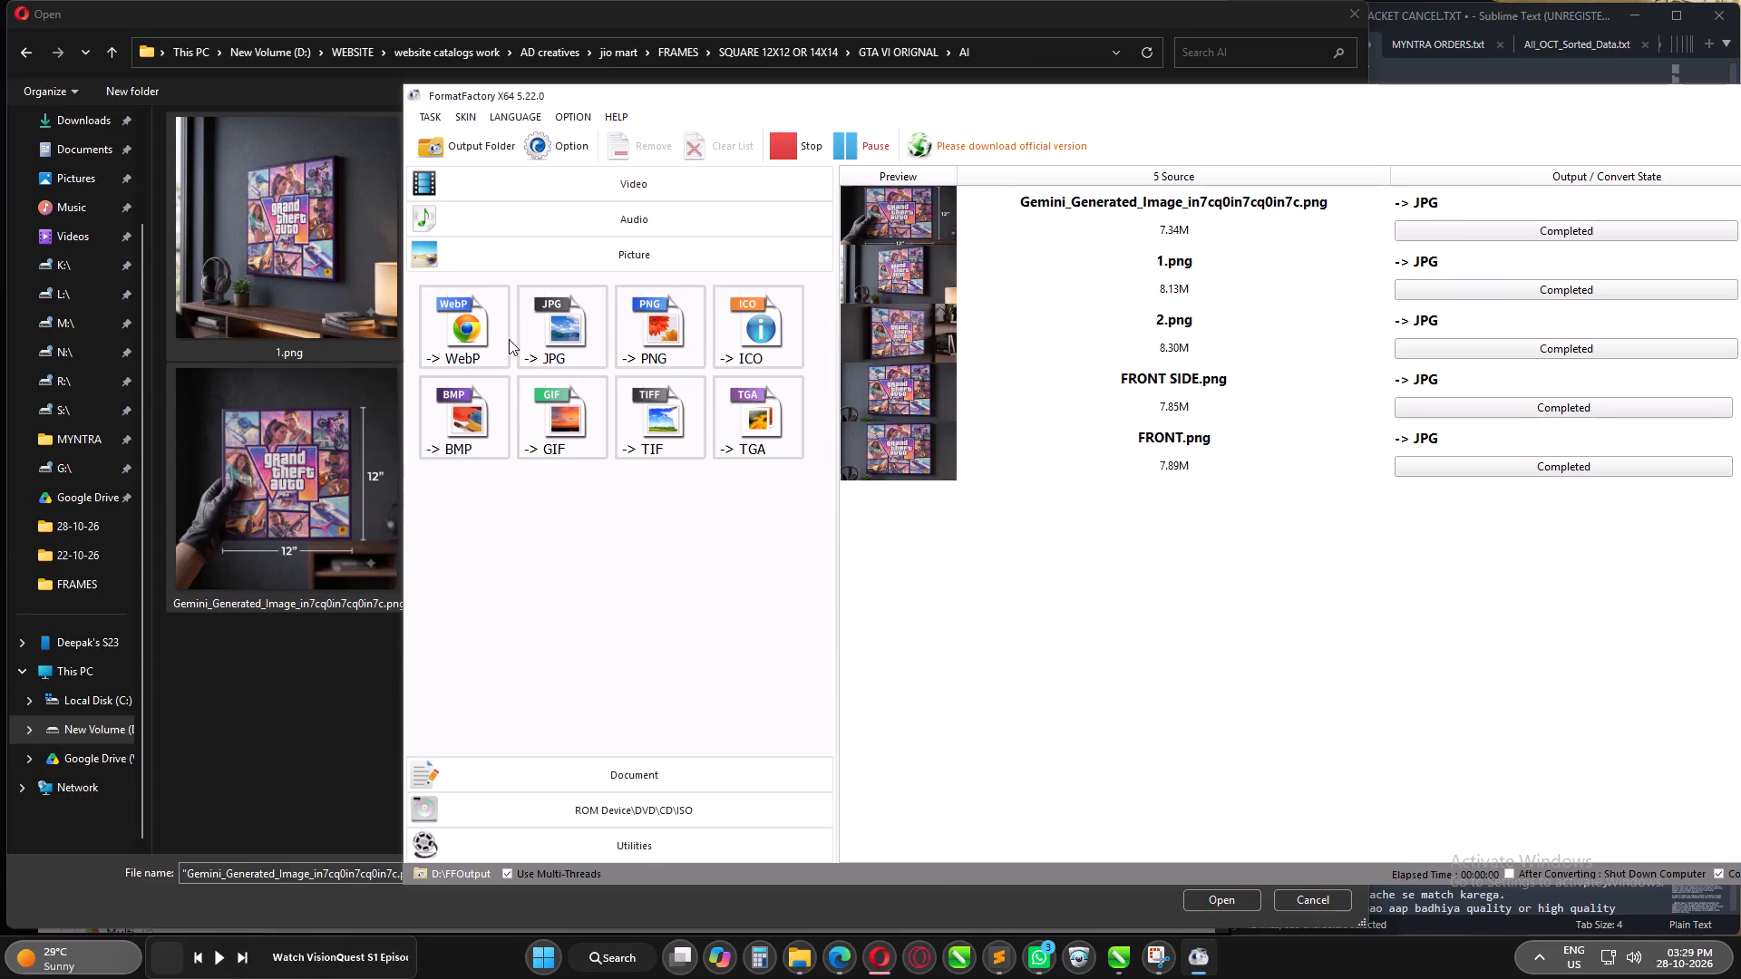
Return to the image picker and upload Gemini_Generated_Image_in7cq0in7cq0in7c.jpg from the FFOutput folder as the first product image.
click(287, 711)
key(F6)
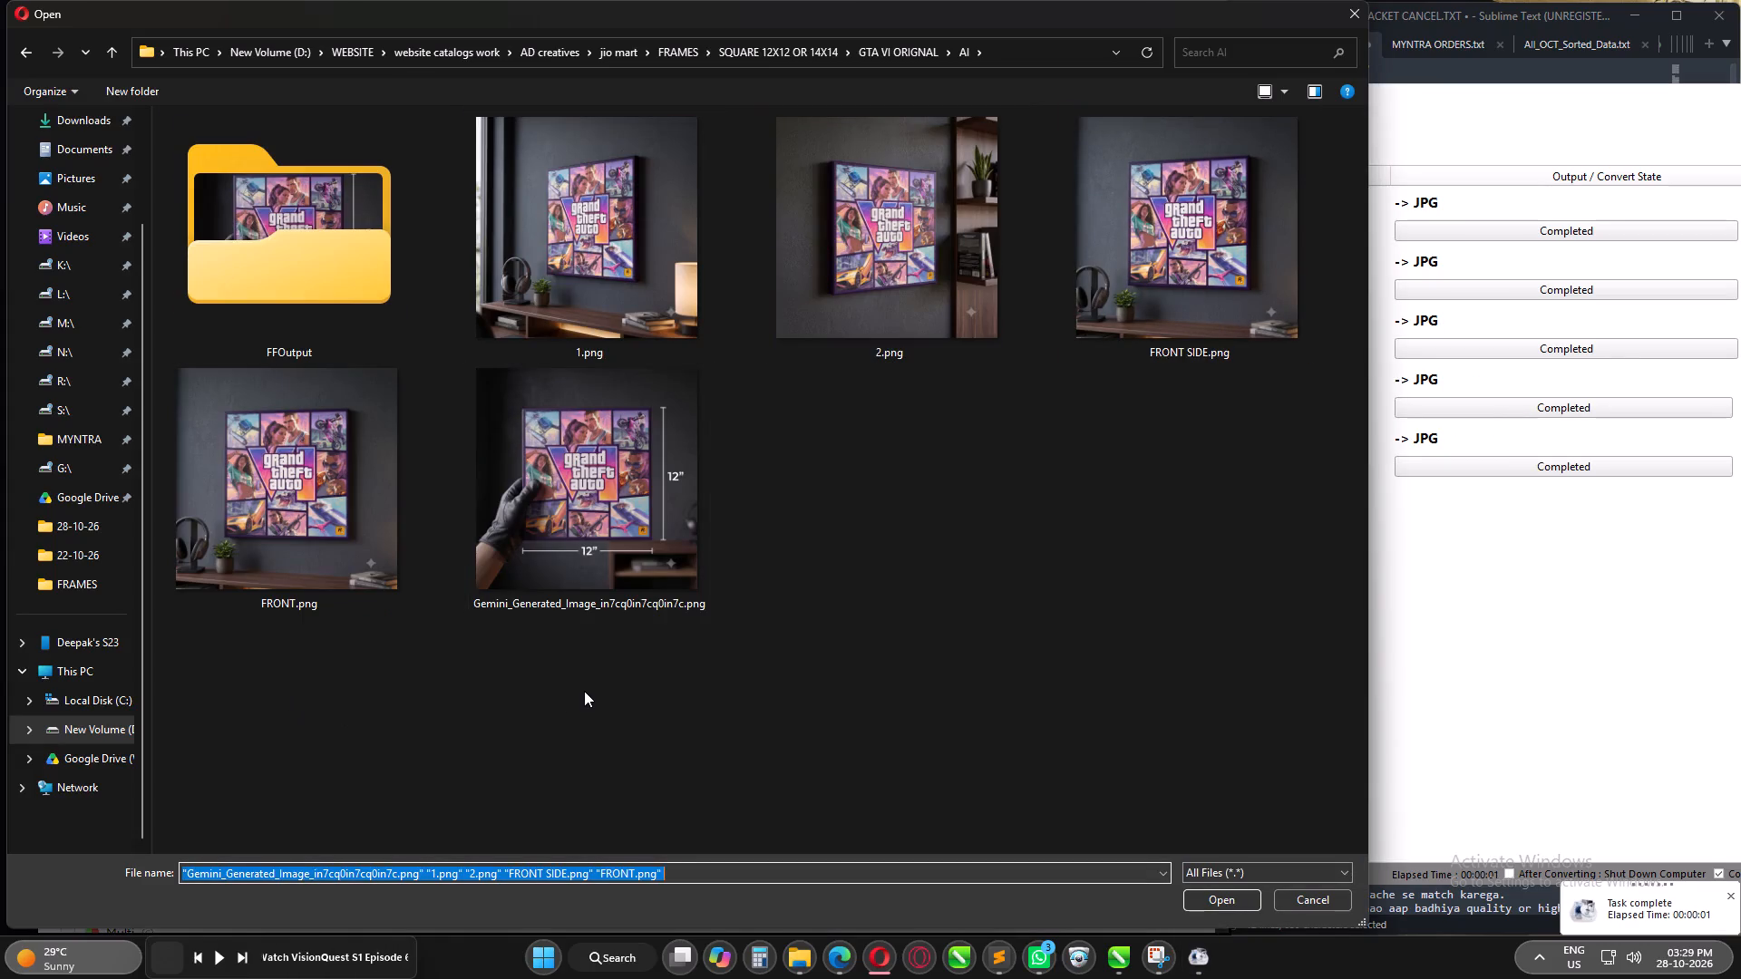
double_click(305, 238)
click(626, 569)
click(620, 149)
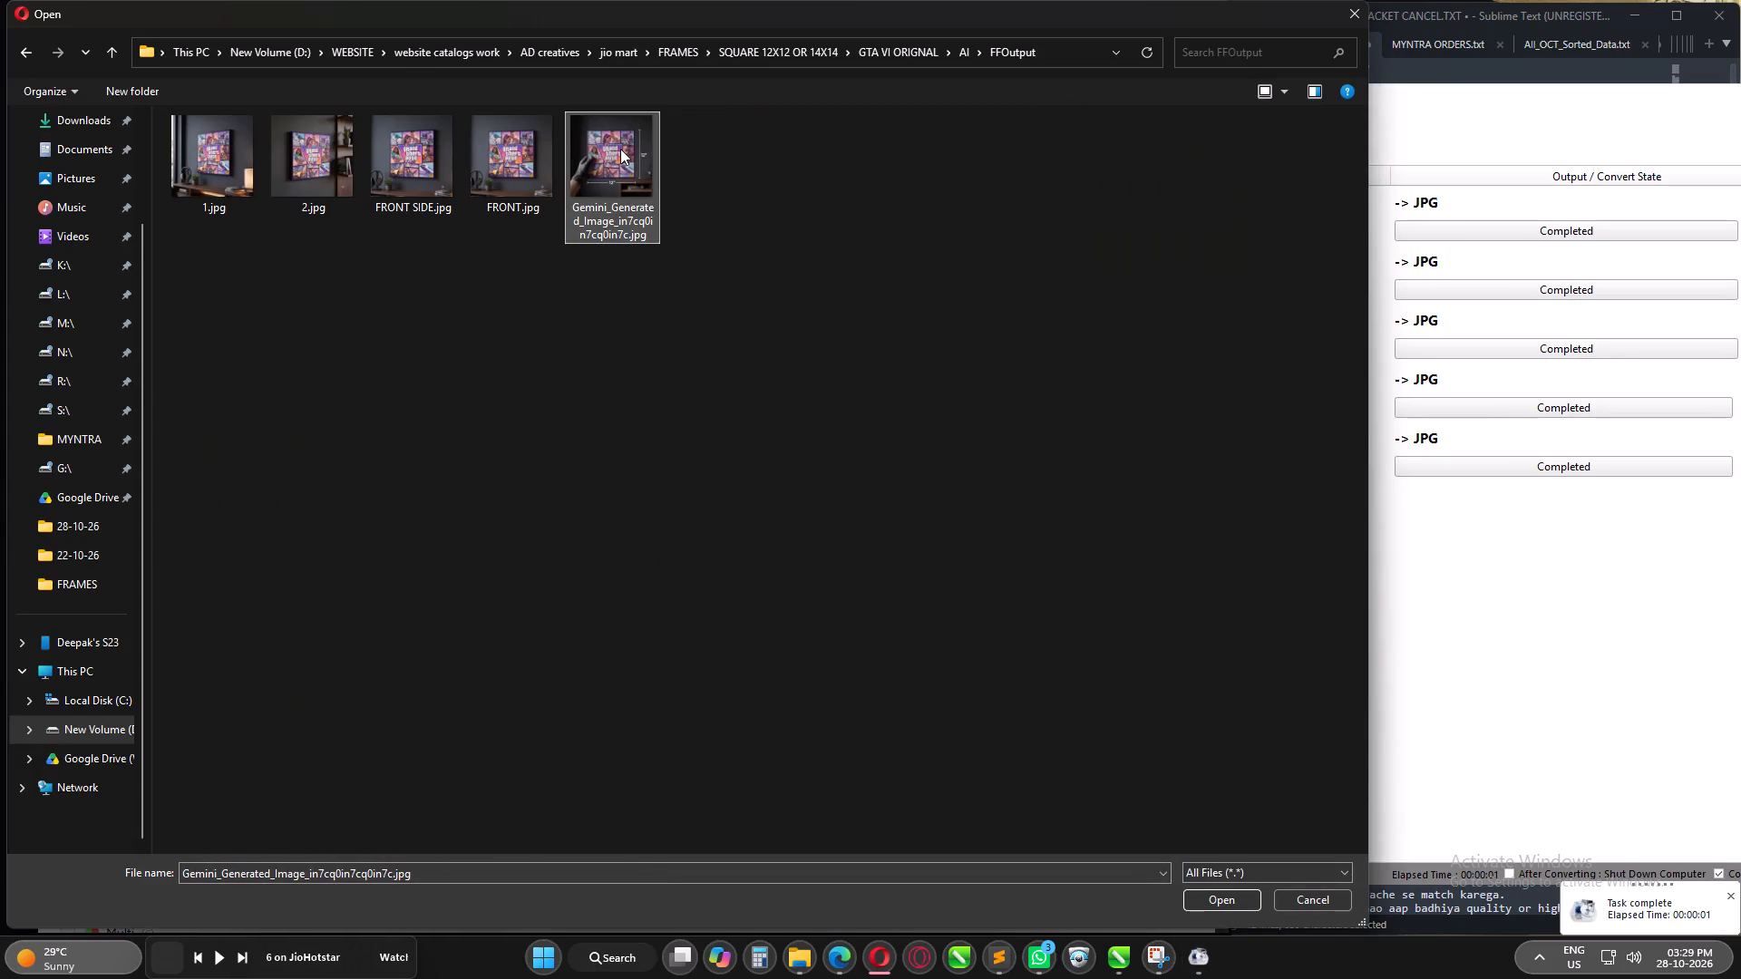
key(Return)
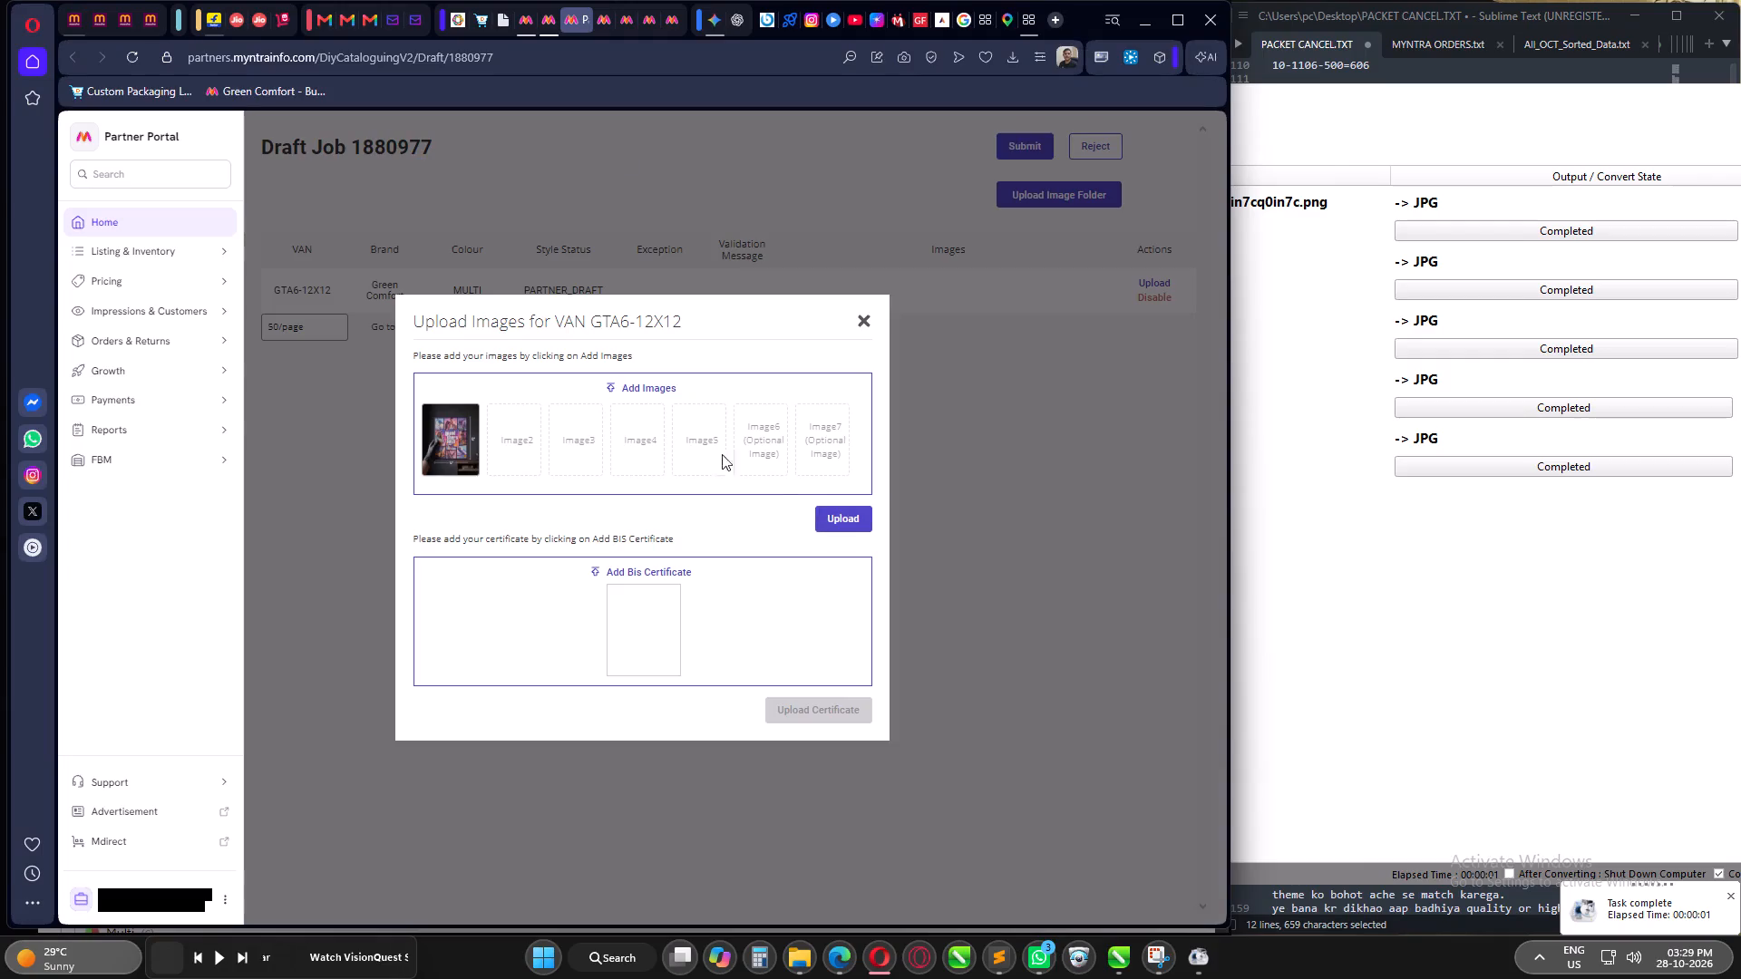
click(854, 517)
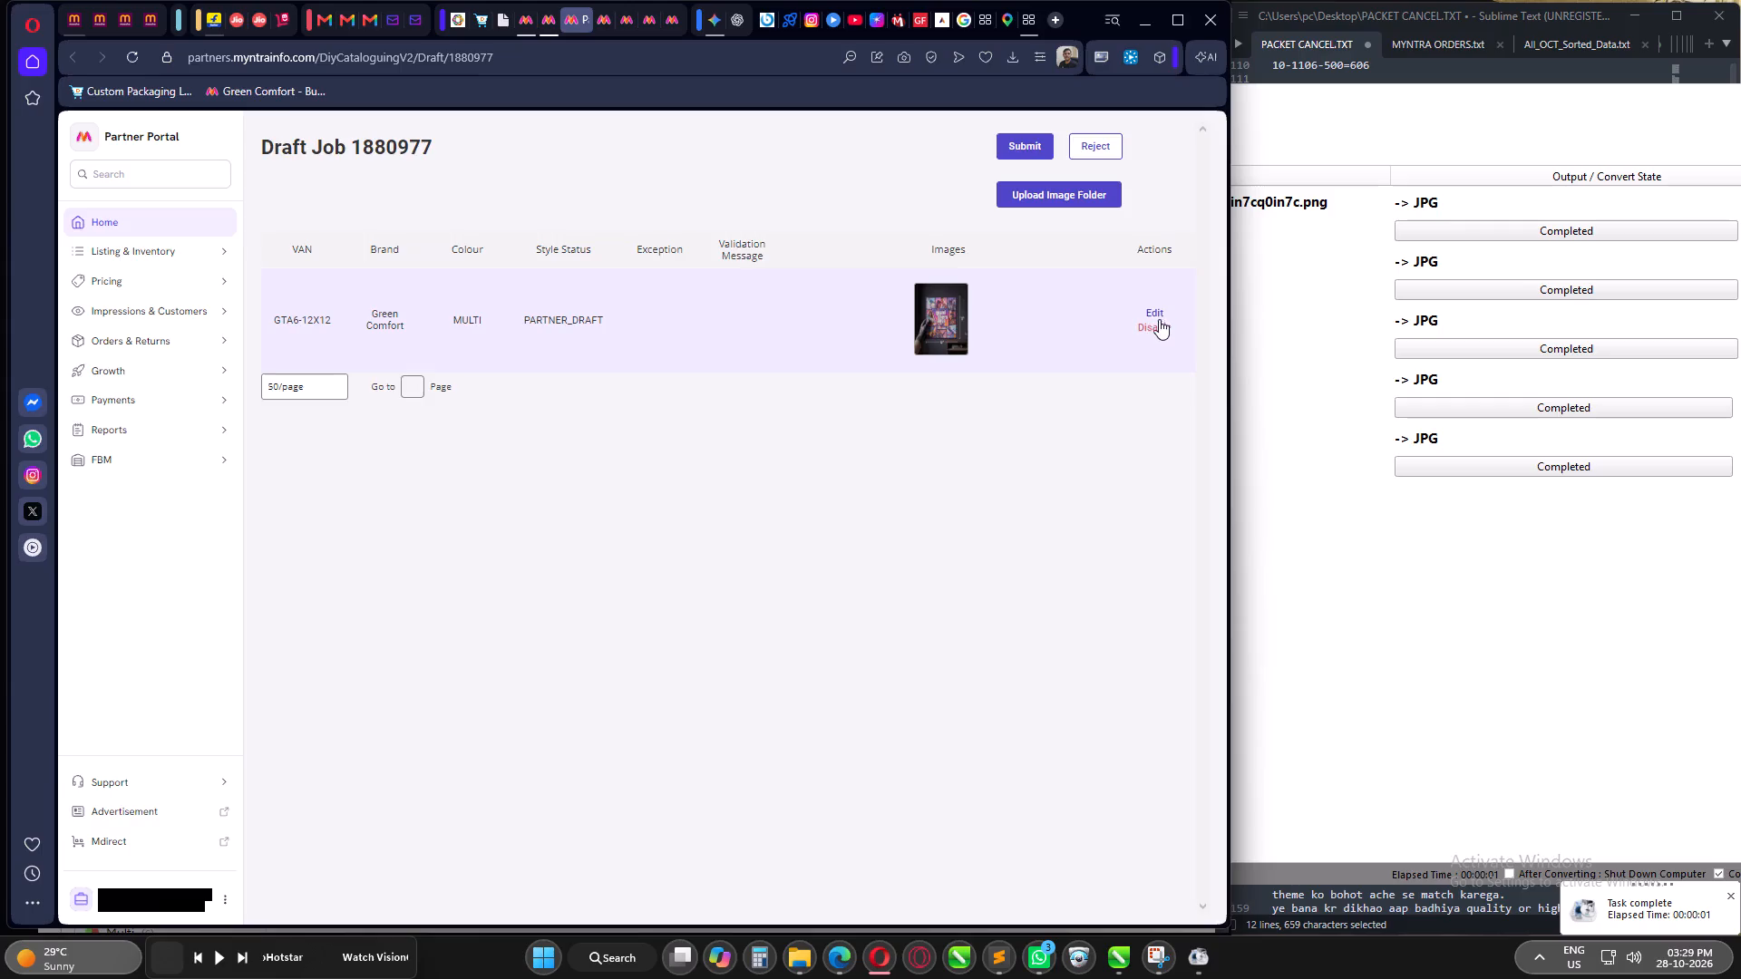
click(1158, 310)
click(676, 387)
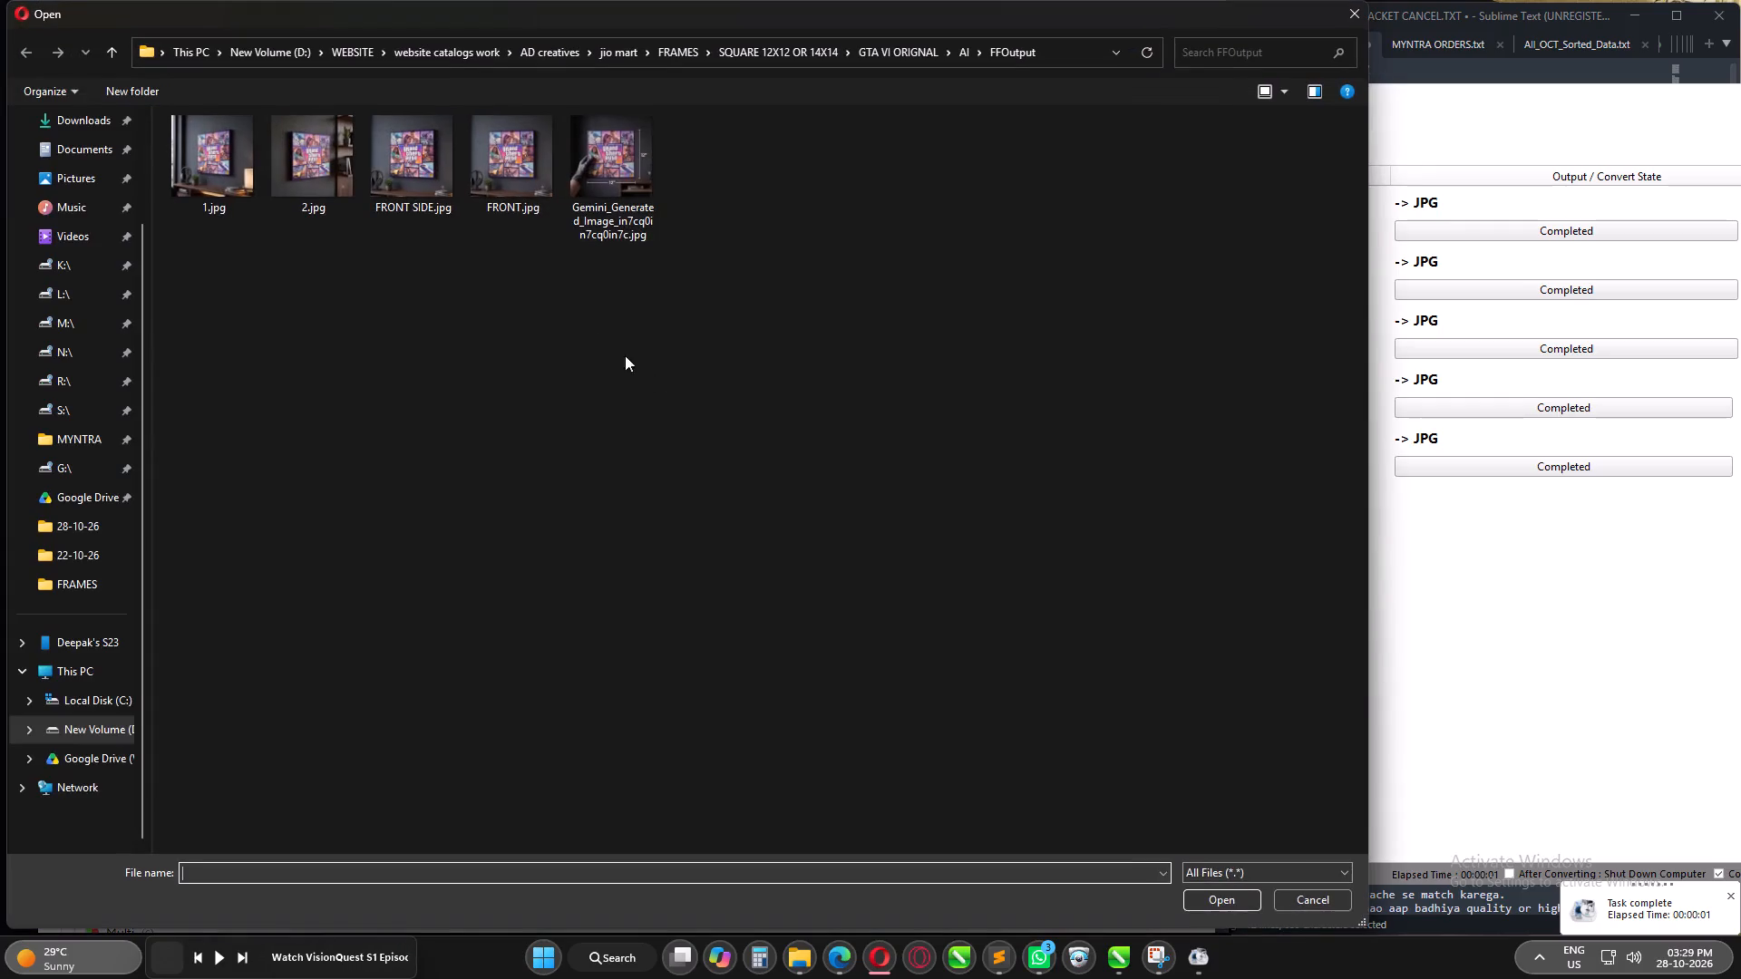
click(507, 164)
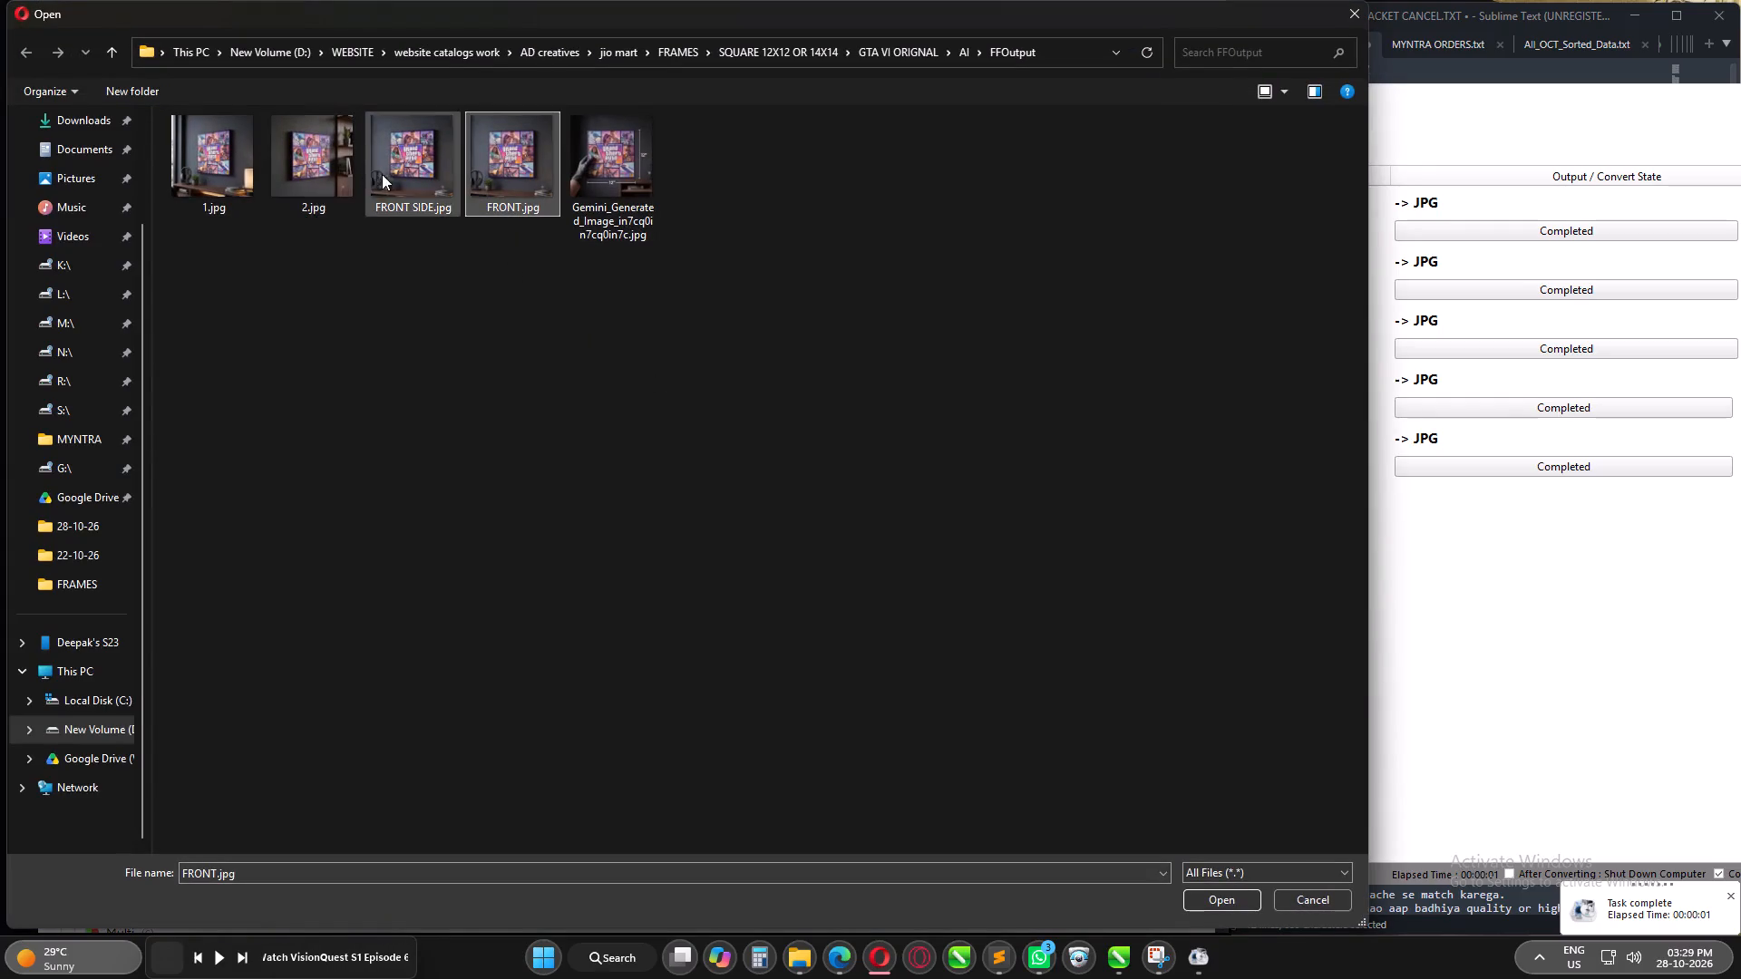
shift+click(231, 169)
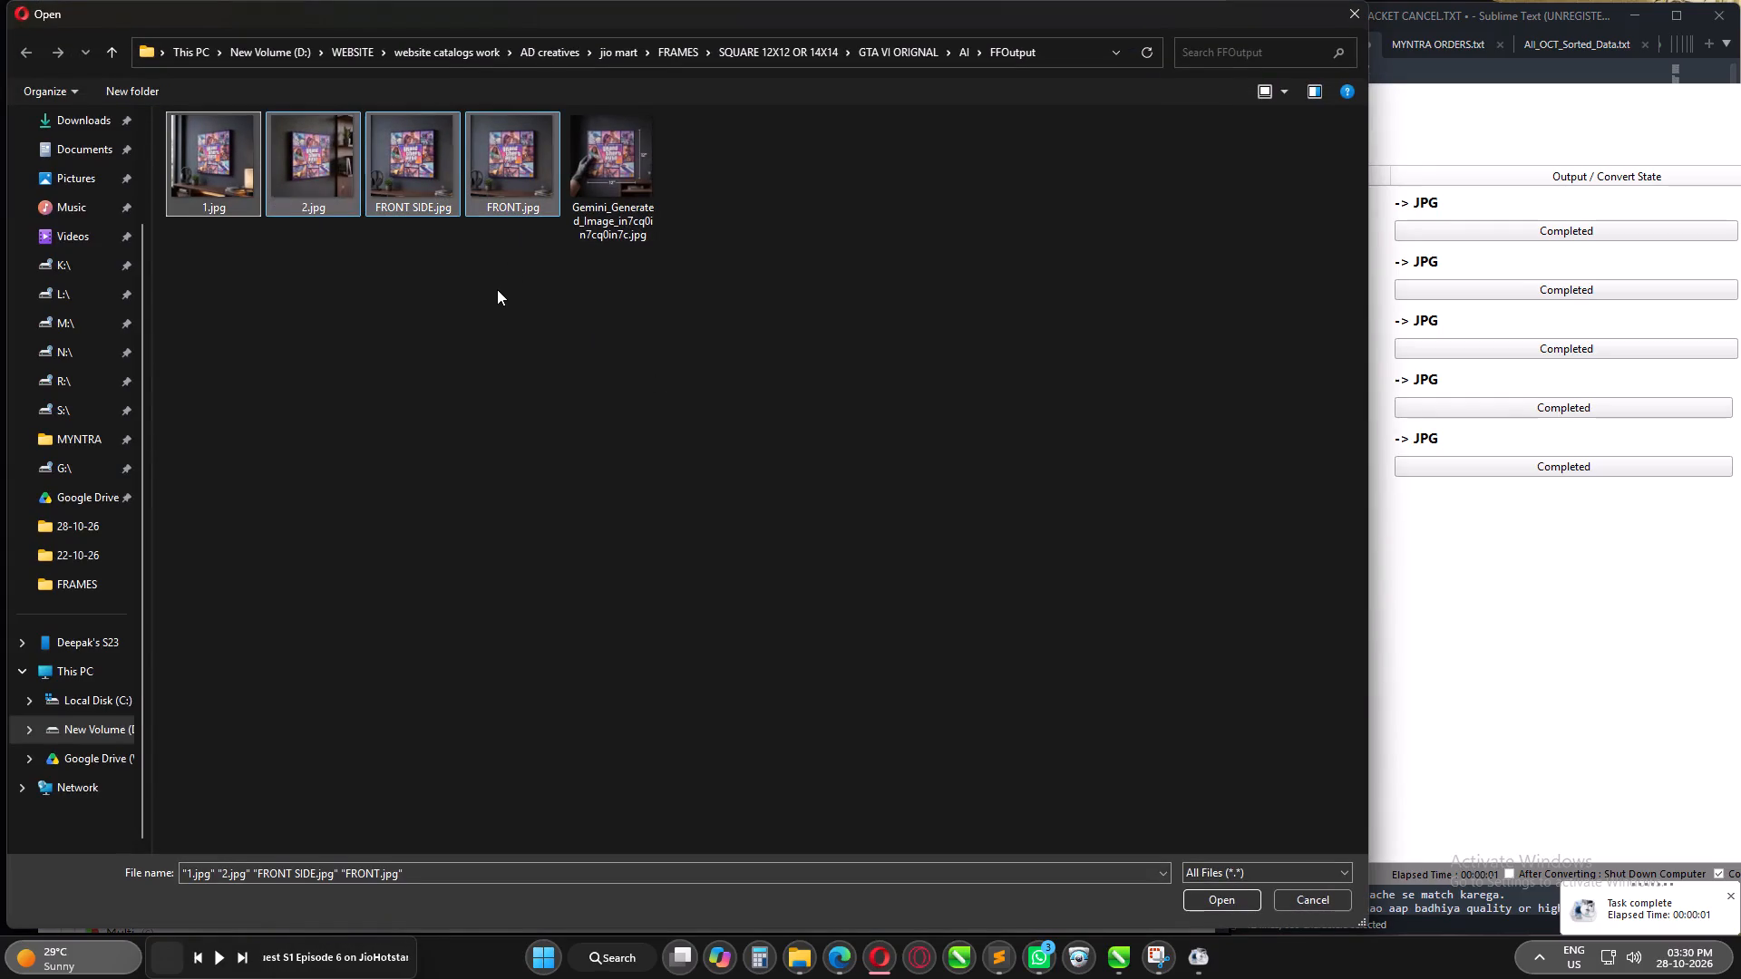
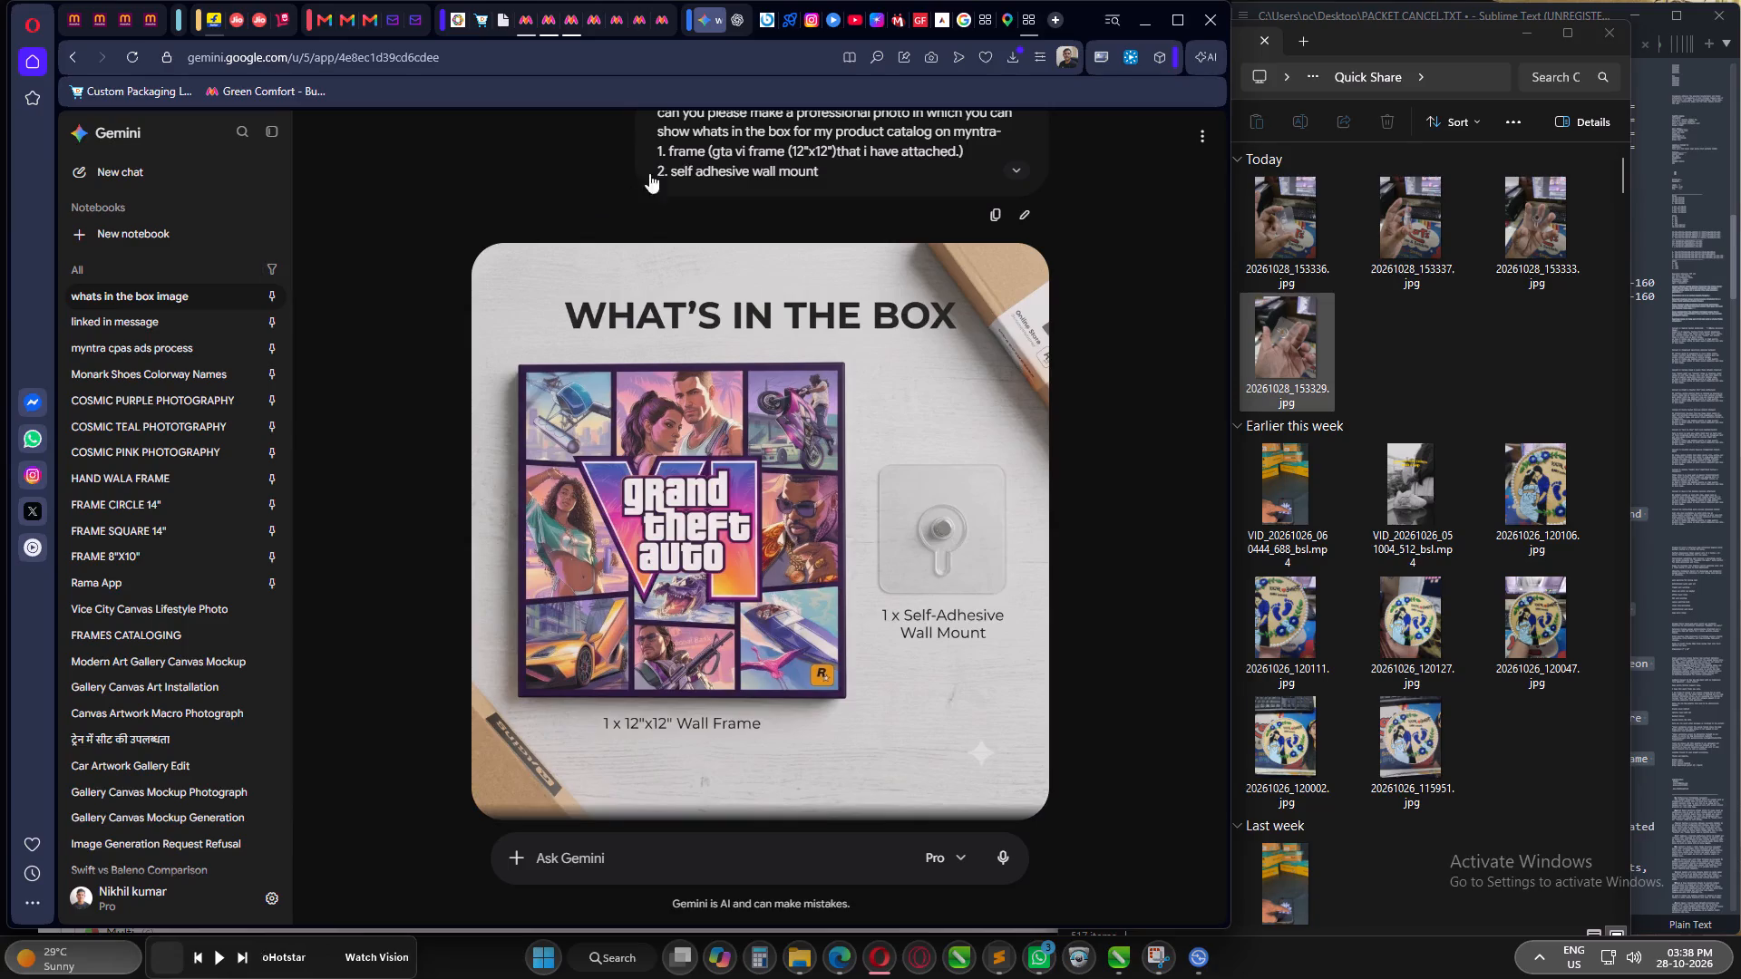
Add the what's-in-the-box JPG from FFOutput as the sixth image for VAN GTA6-12X12 in Myntra draft job 1880977.
click(527, 23)
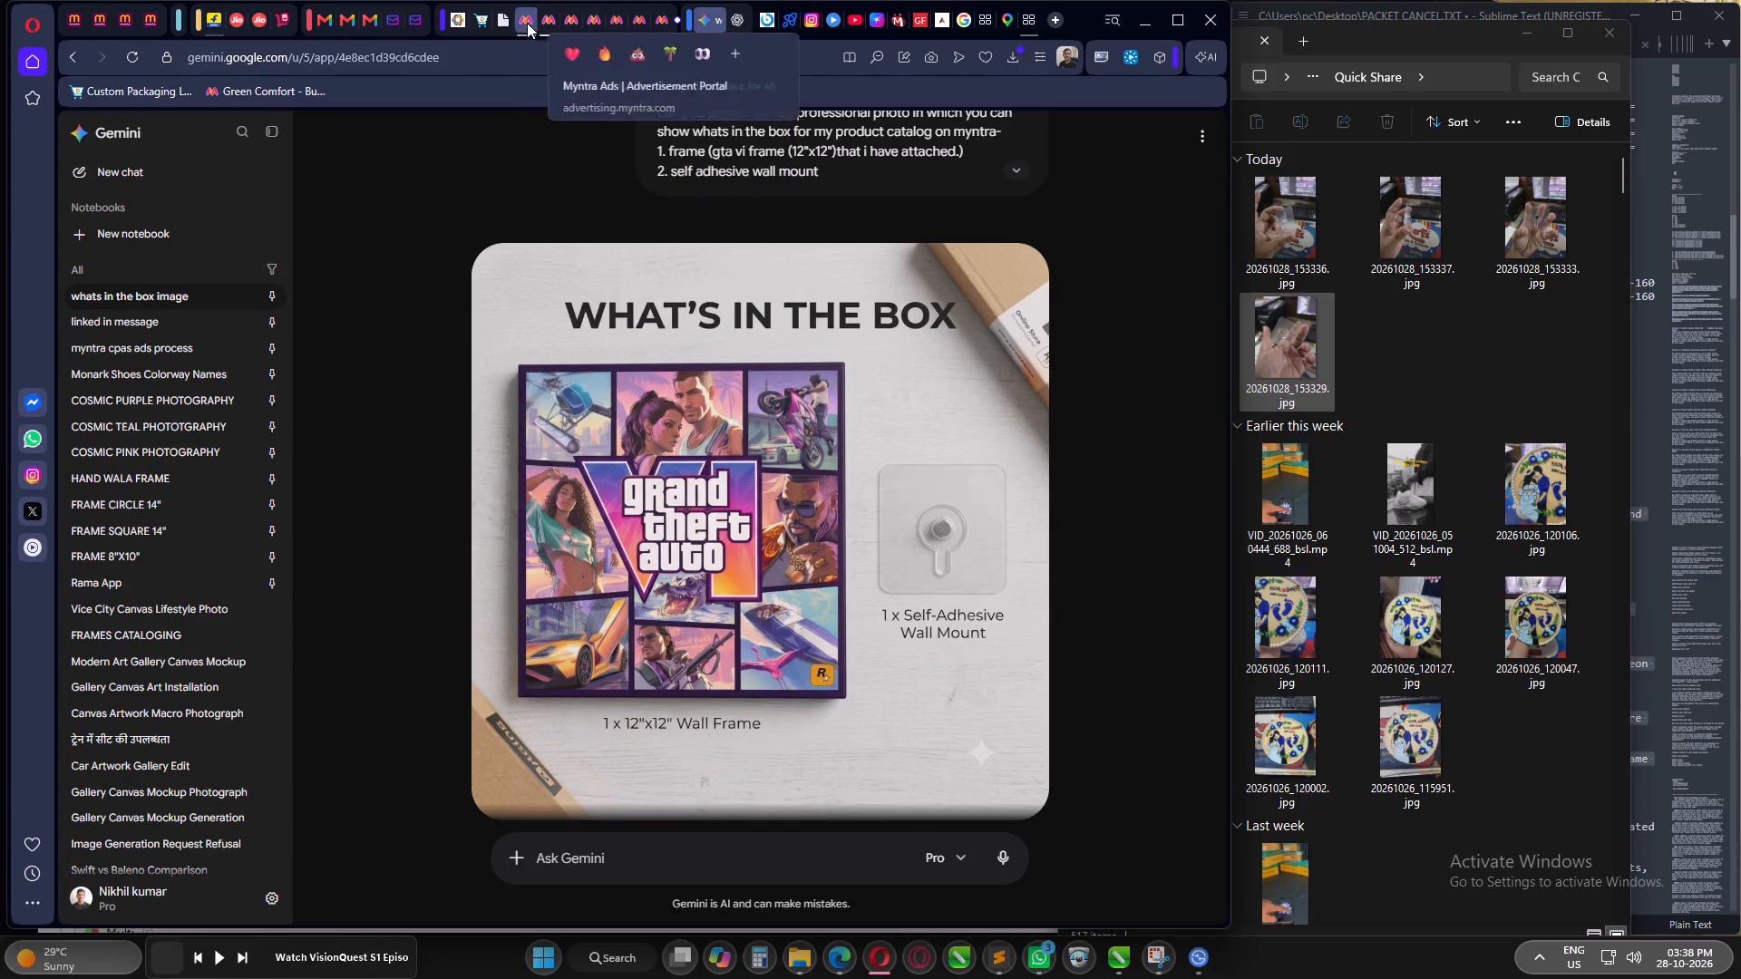
click(548, 20)
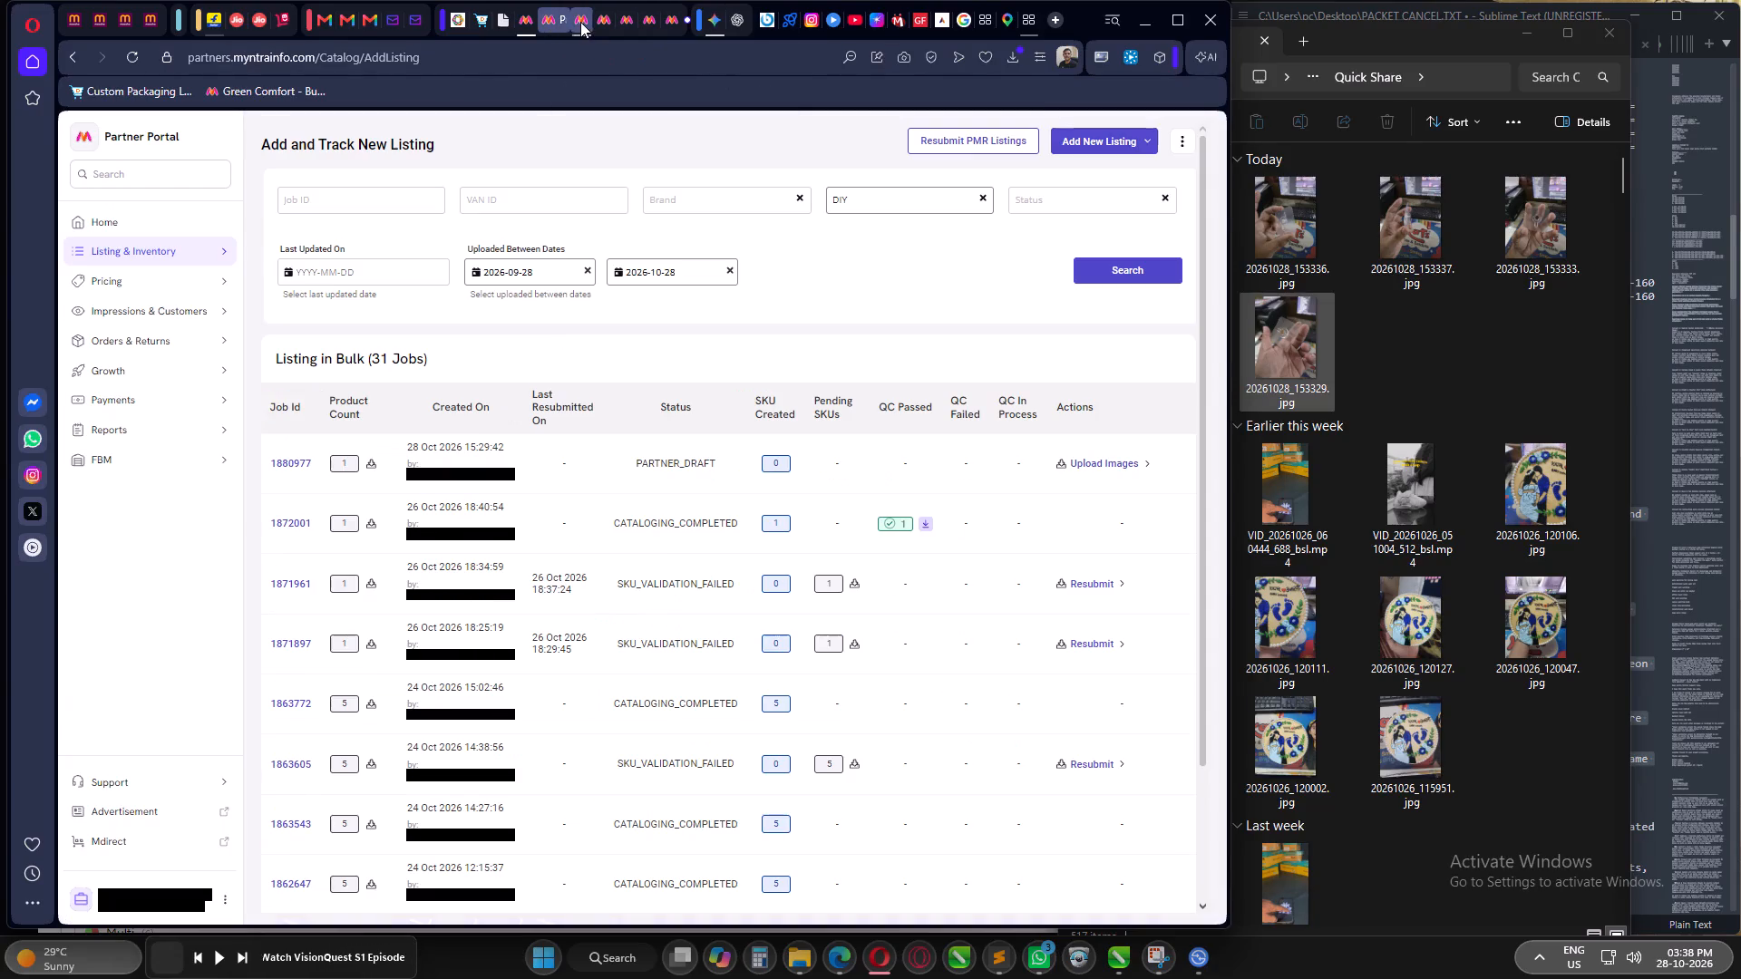
click(580, 22)
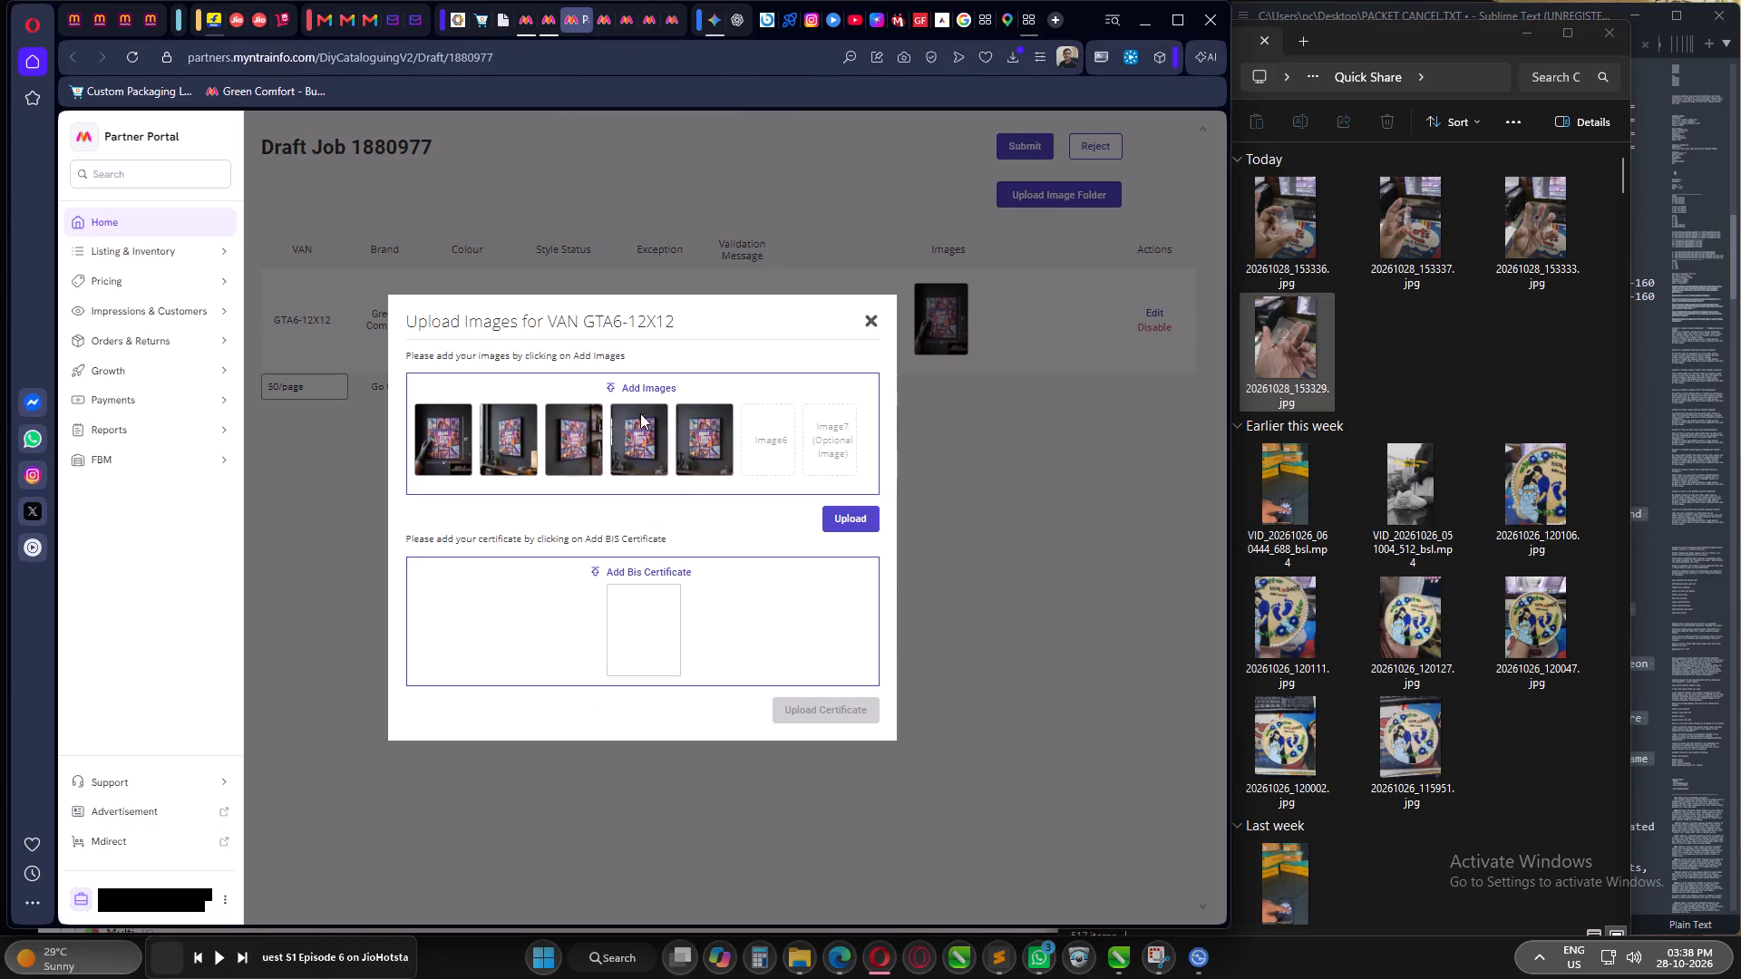
click(651, 386)
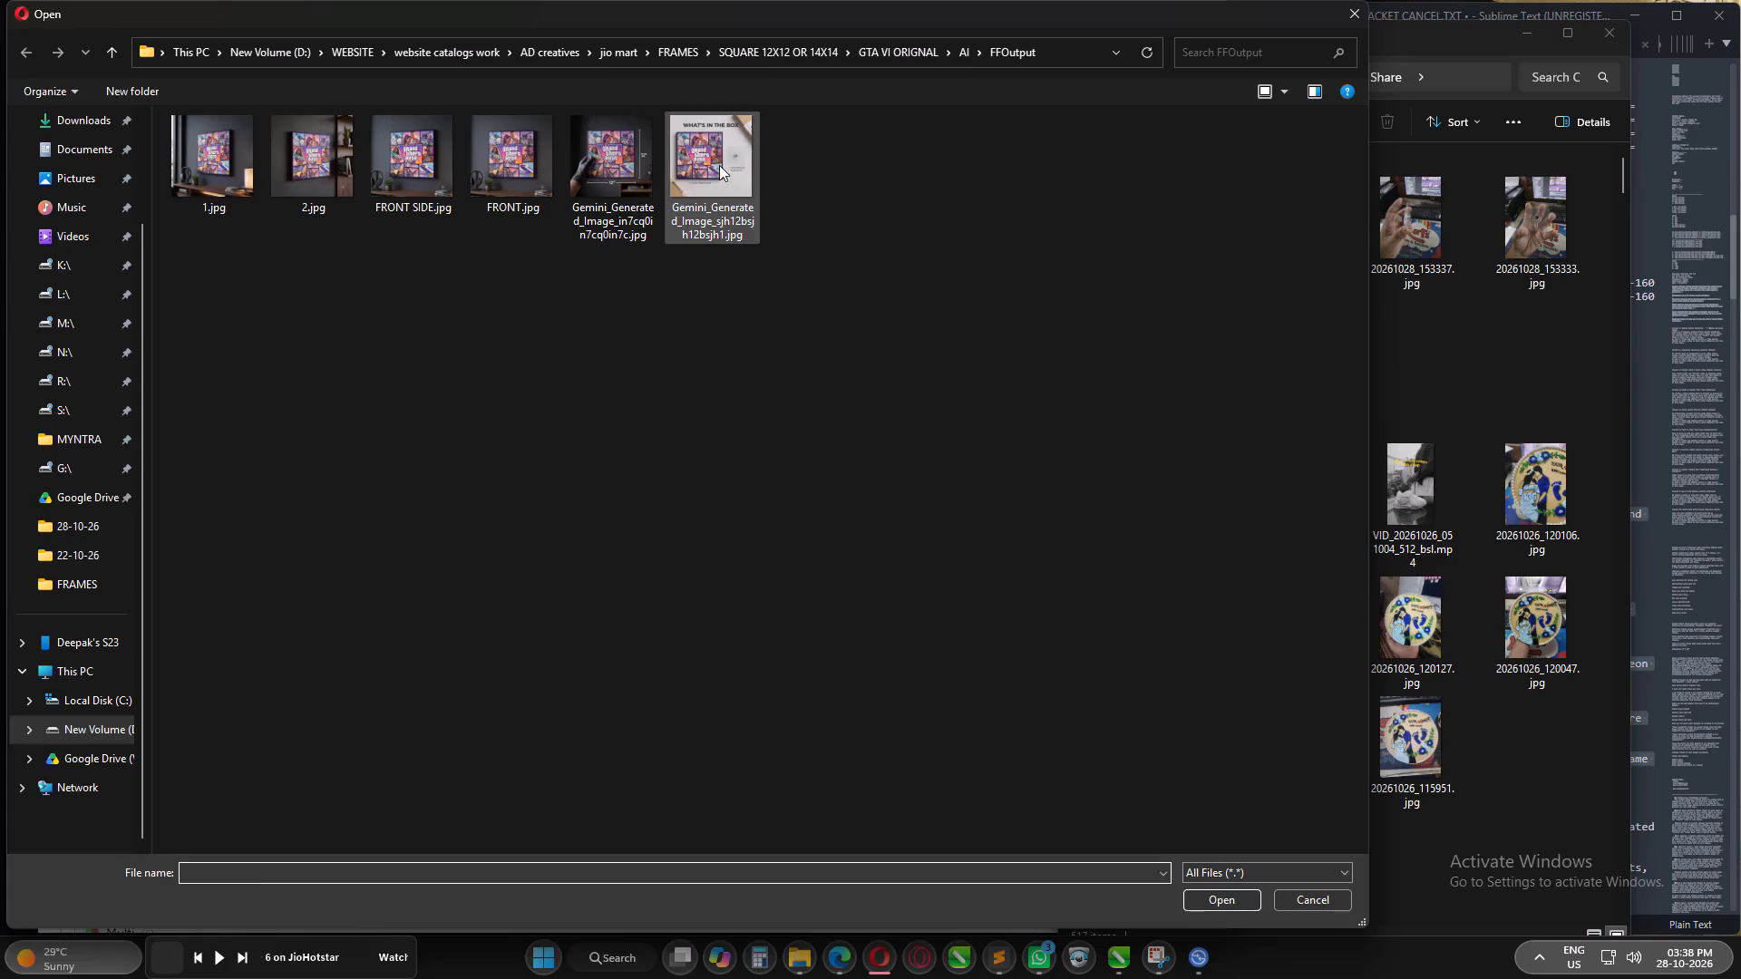
click(719, 165)
click(1236, 896)
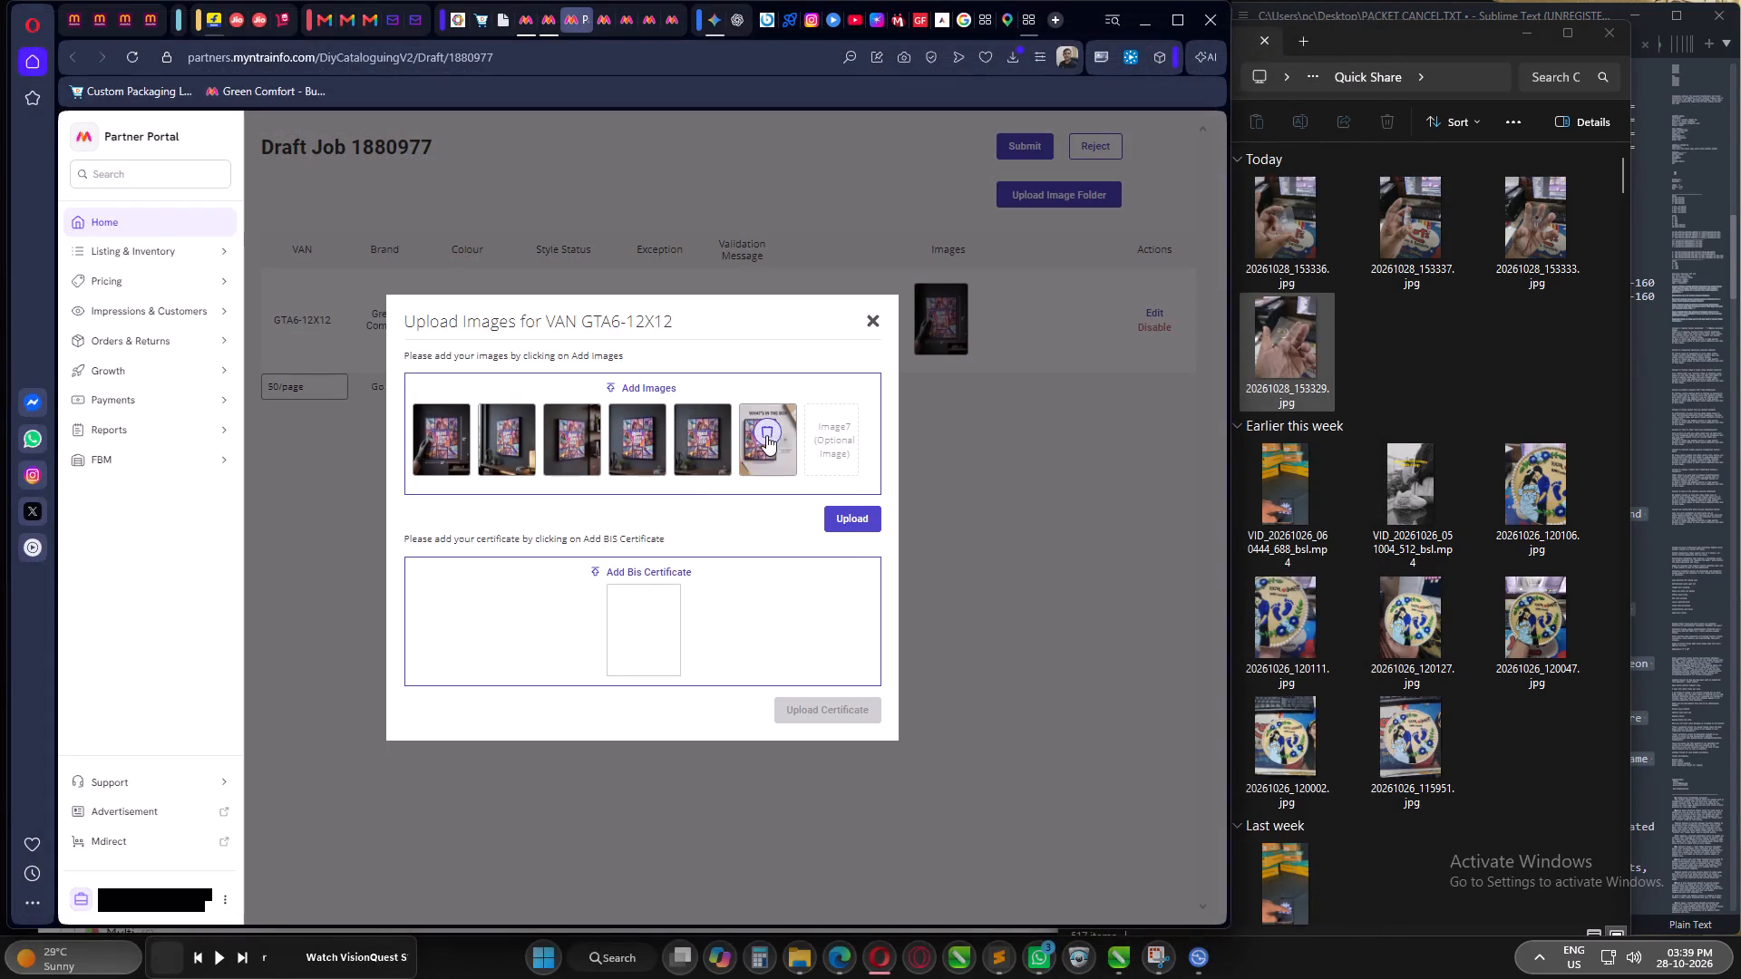
Remove the second through fifth images from the VAN GTA6-12X12 image set, keeping the first and the what's-in-the-box image.
drag(768, 464, 514, 460)
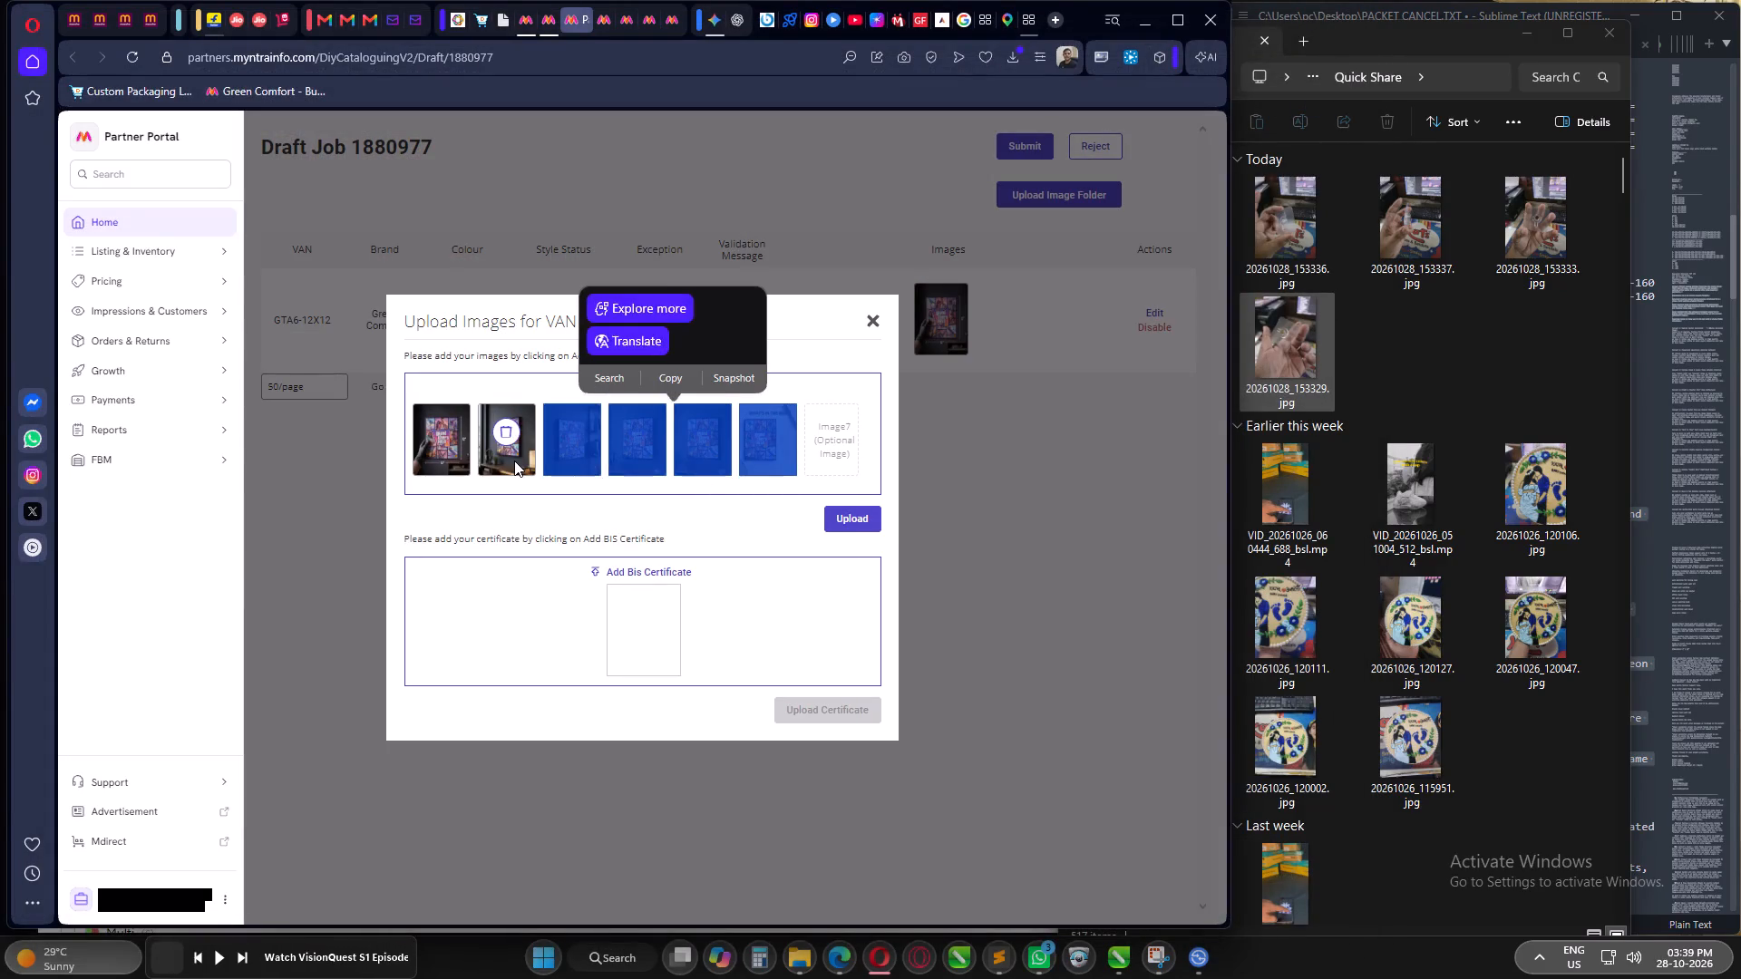
click(765, 525)
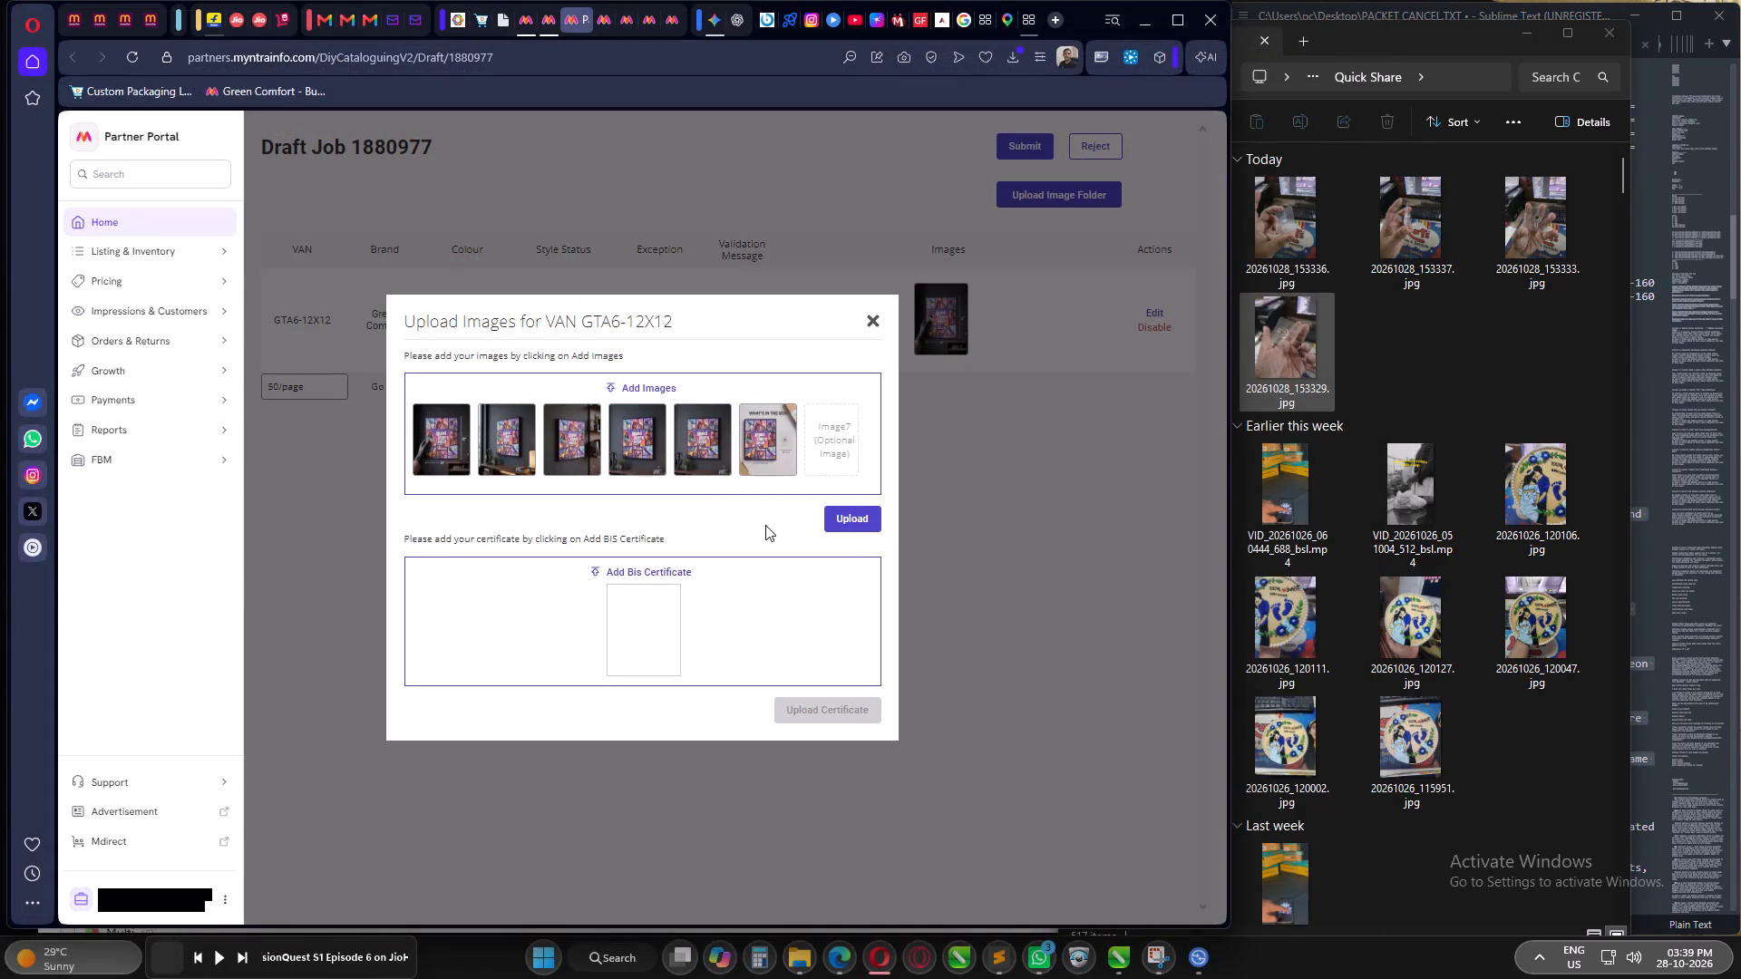
click(511, 431)
click(510, 431)
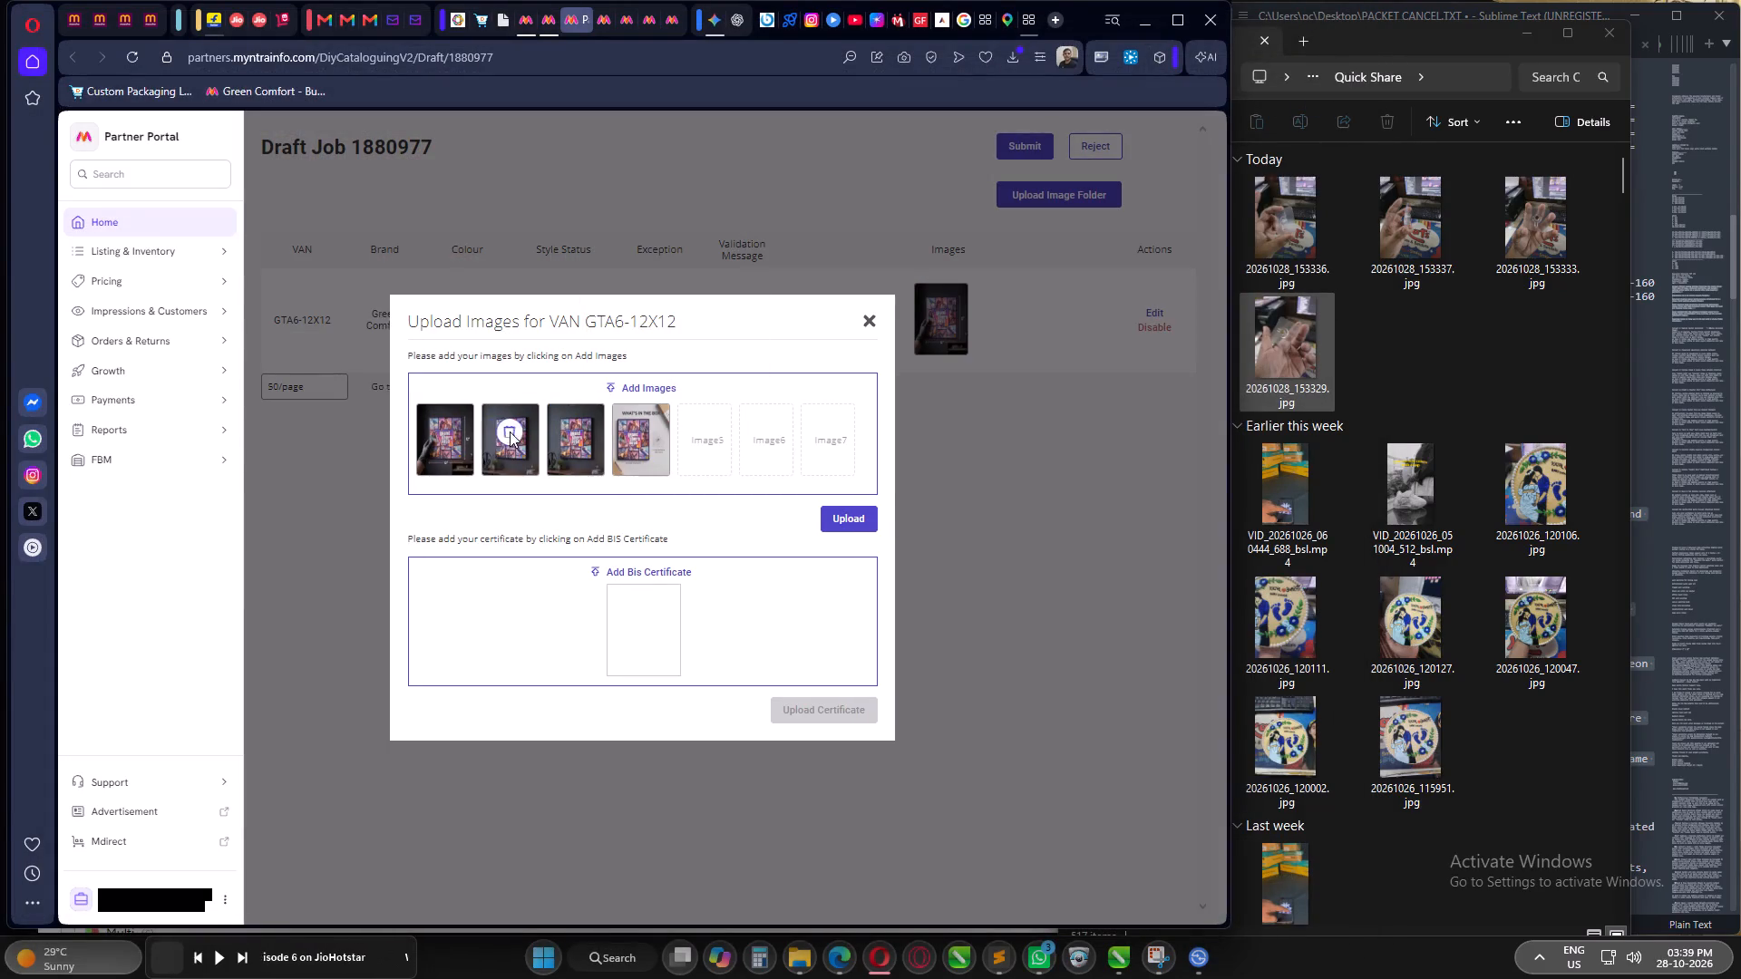
click(510, 431)
click(510, 431)
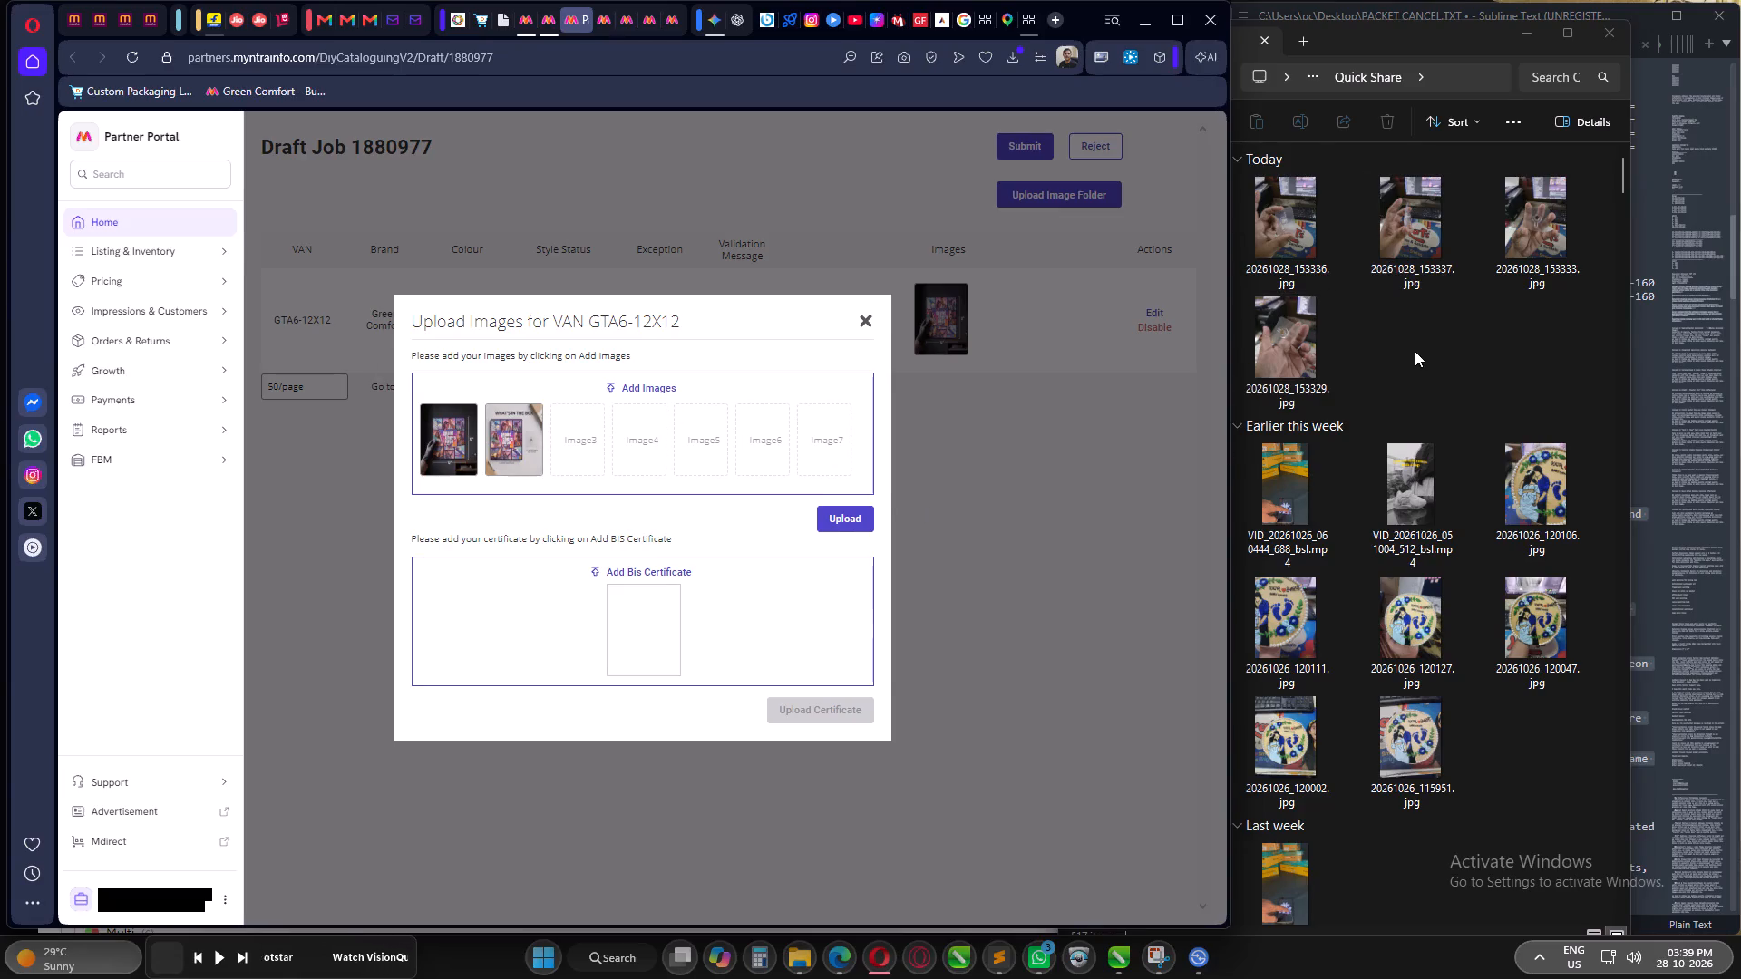
Examine the JPGs in the FFOutput folder as extra-large thumbnails in the listing's image picker, and close it without choosing a file.
click(1415, 351)
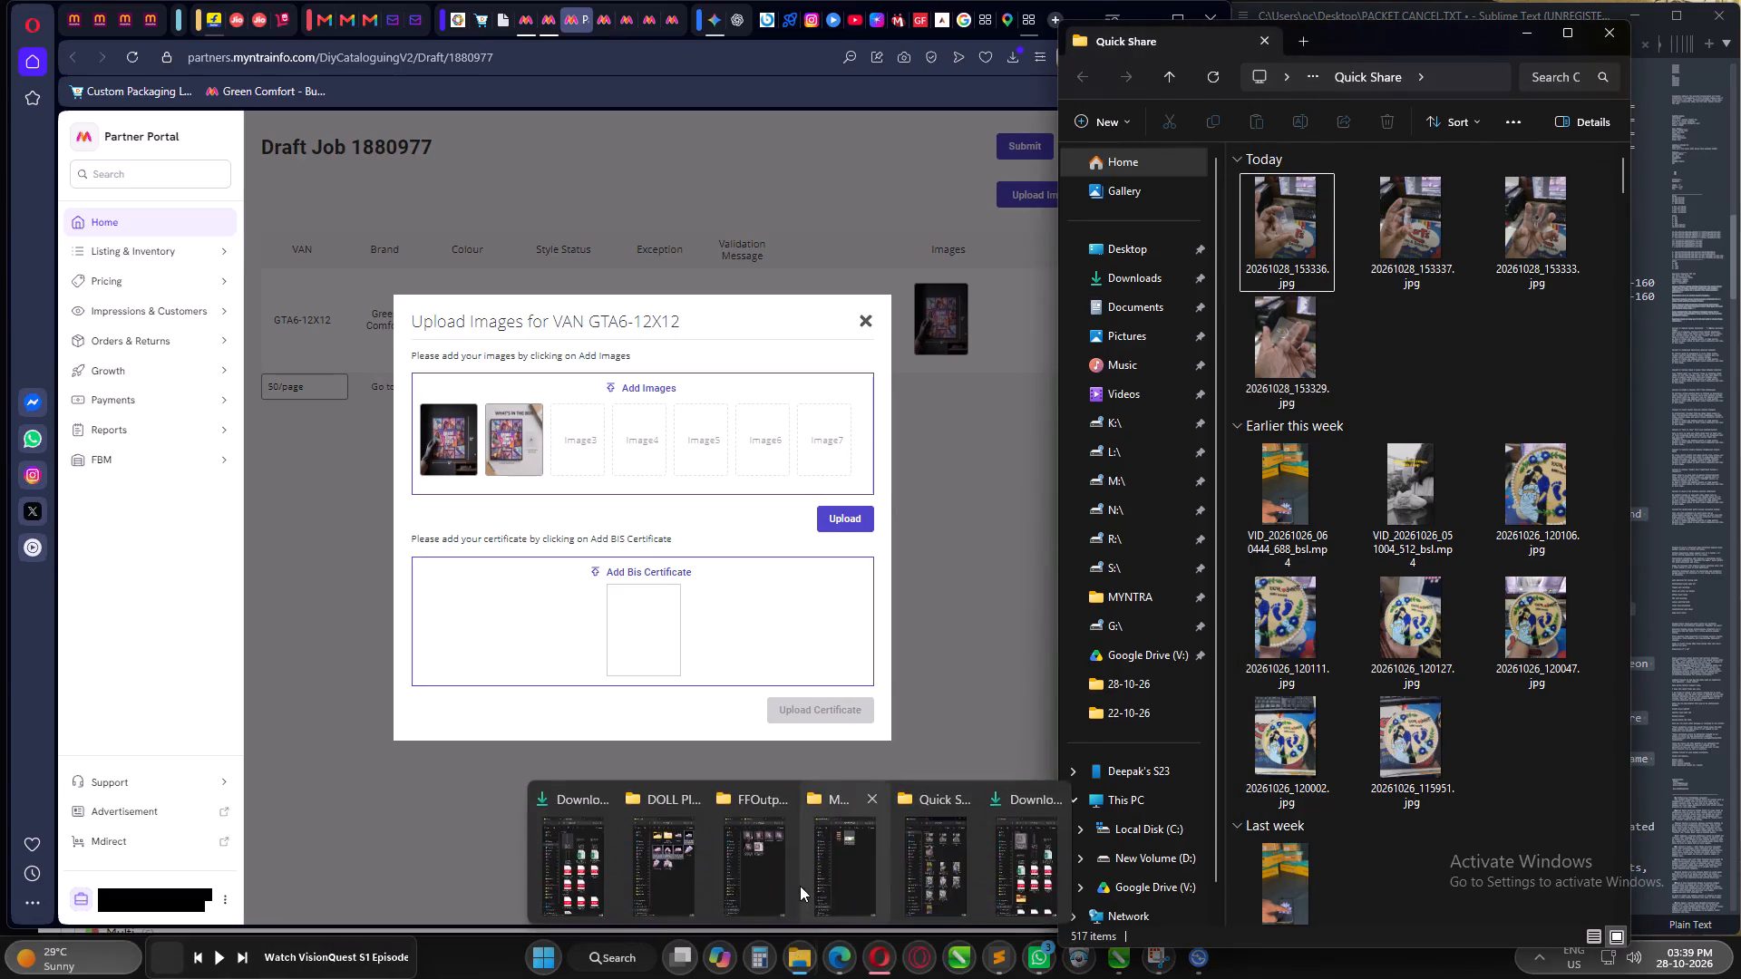
click(750, 870)
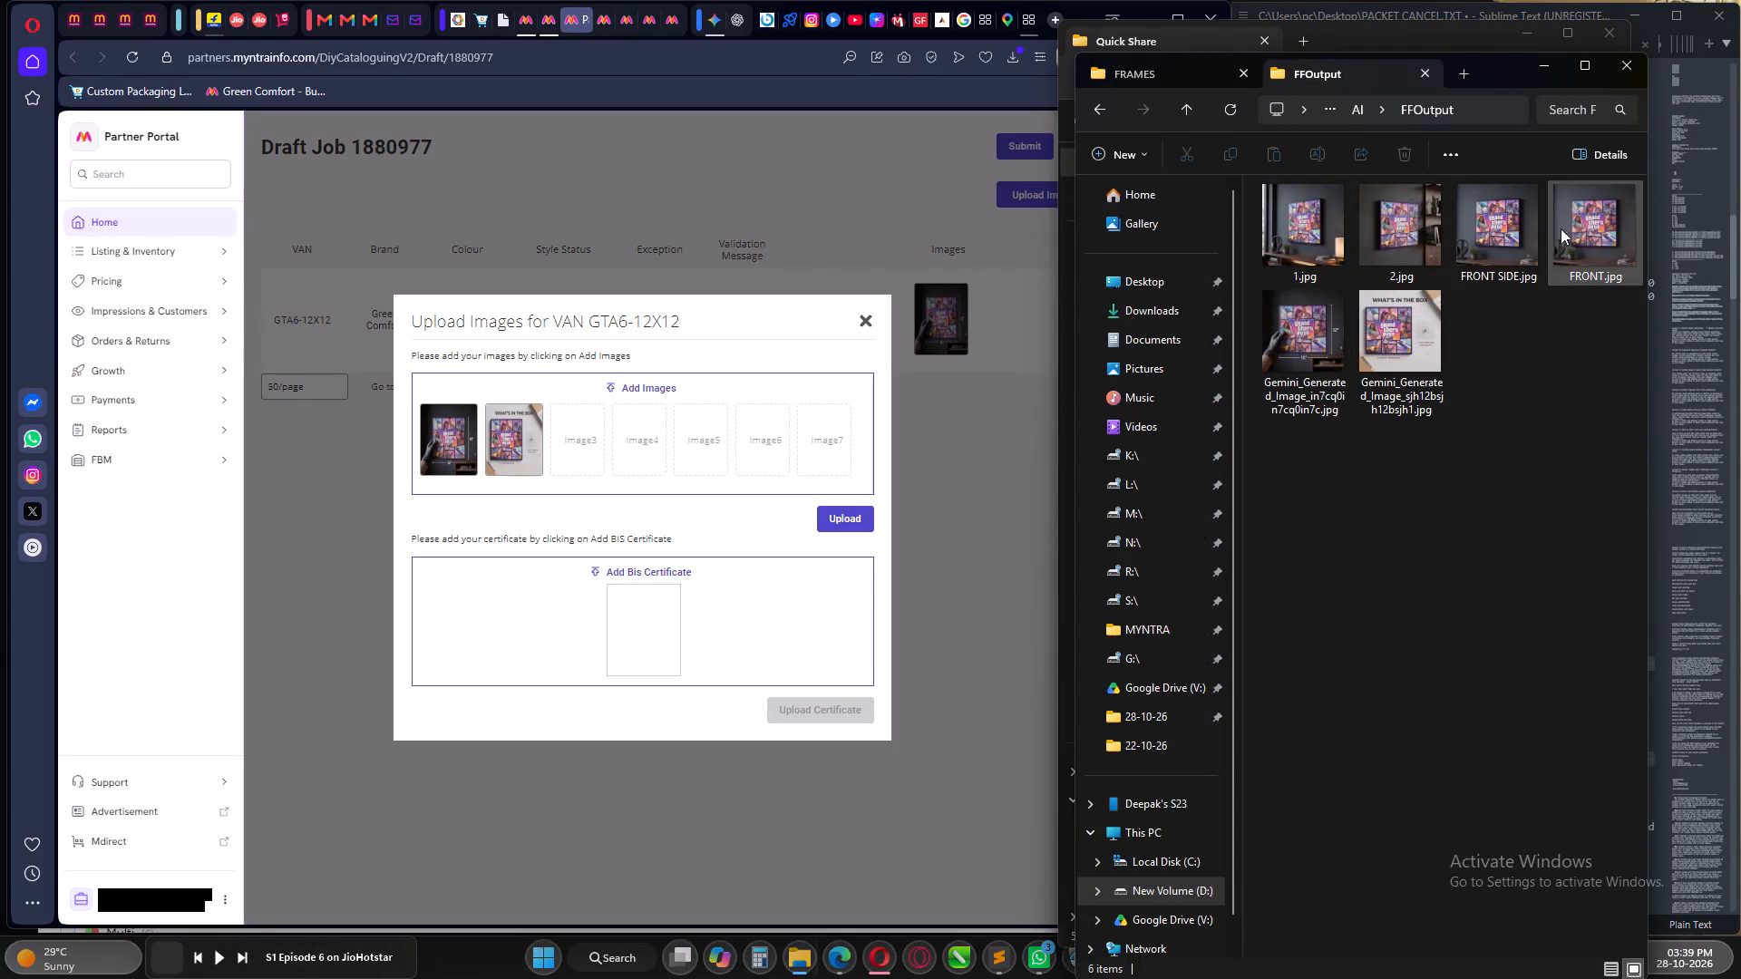
click(1316, 224)
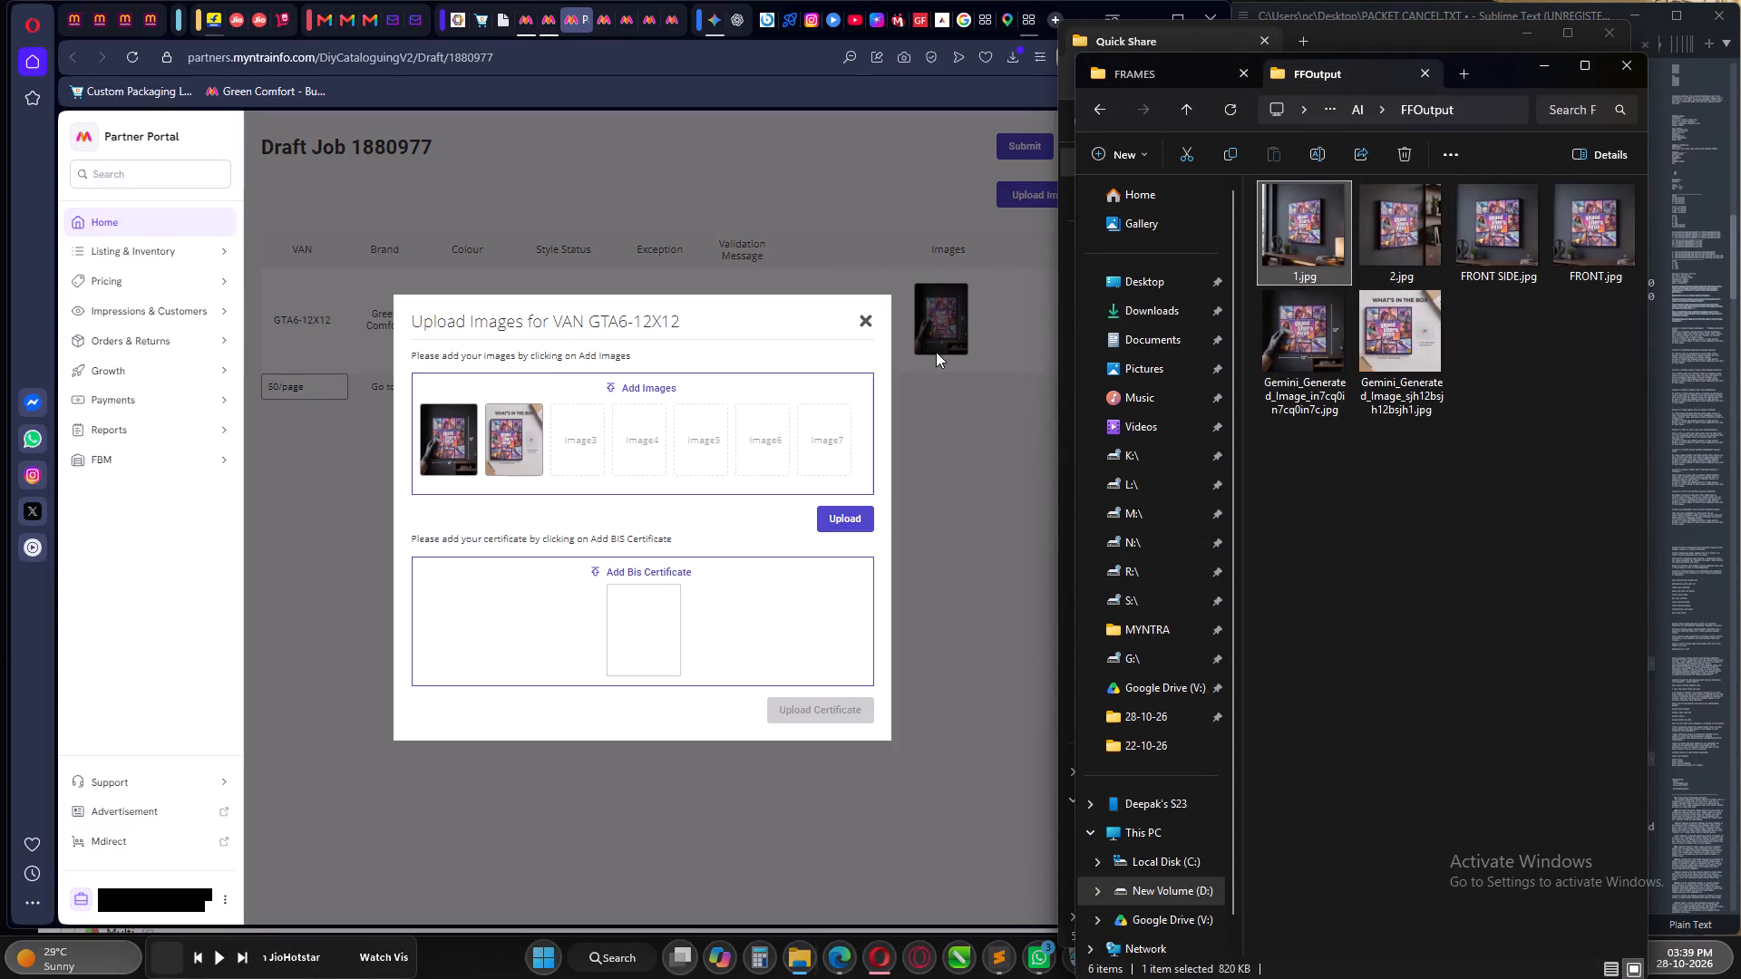
click(654, 387)
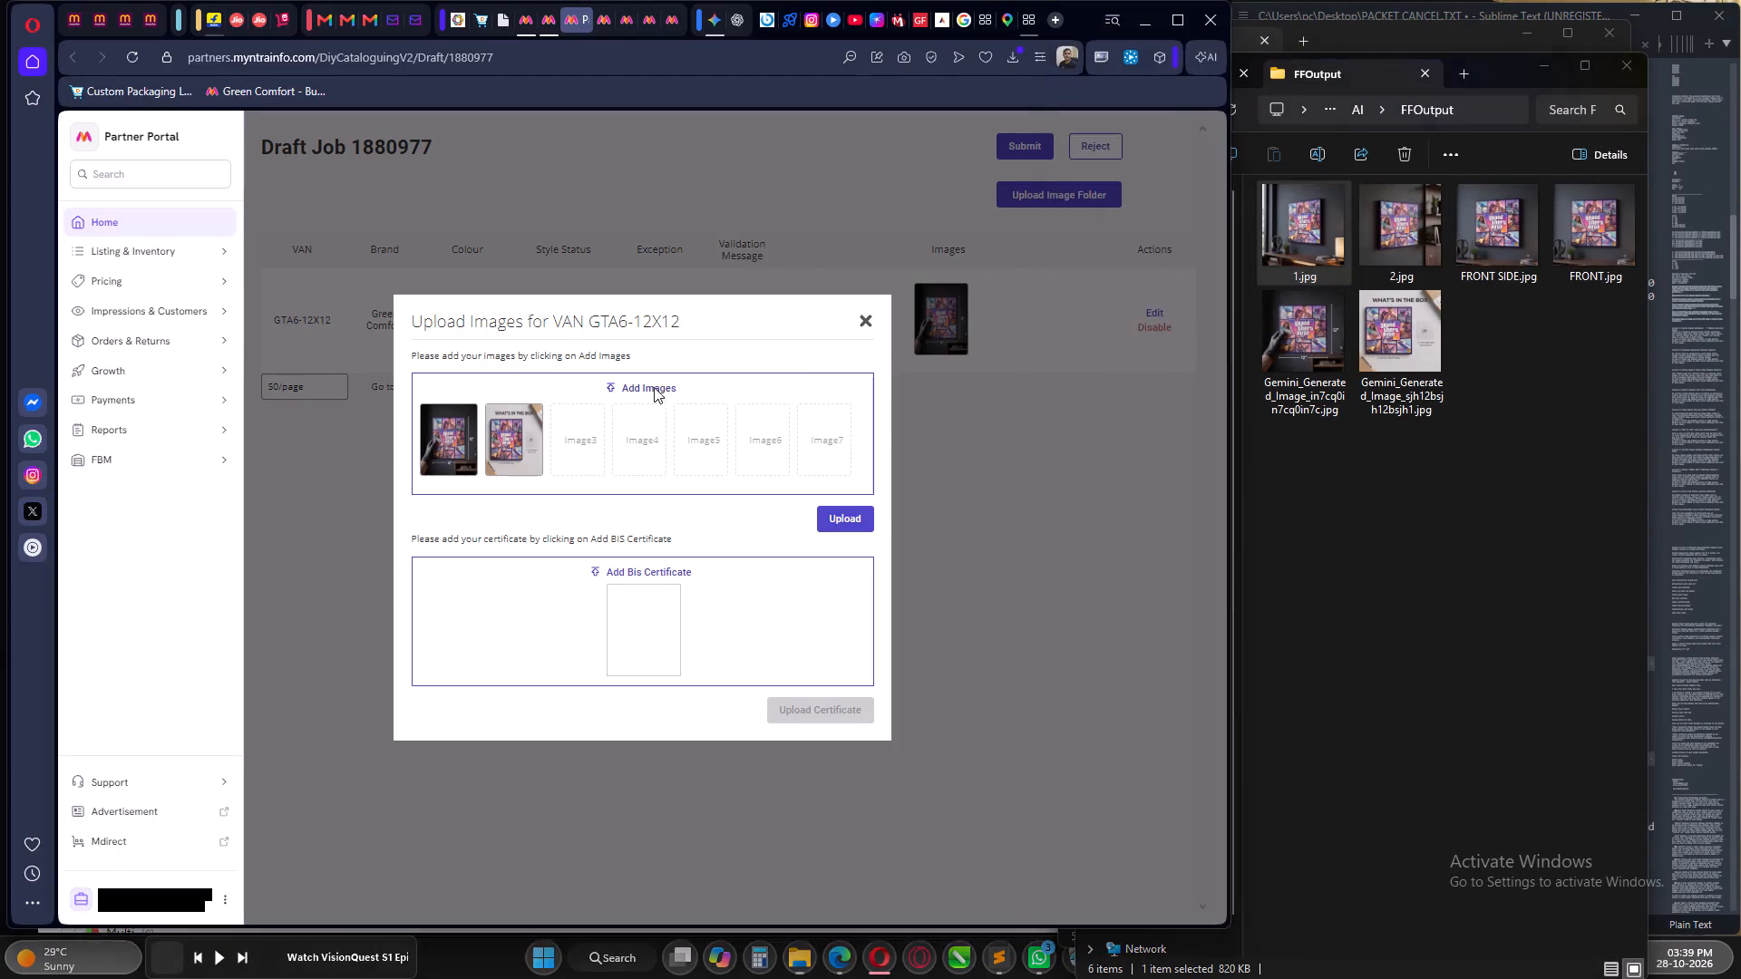
key(ctrl+shift+1)
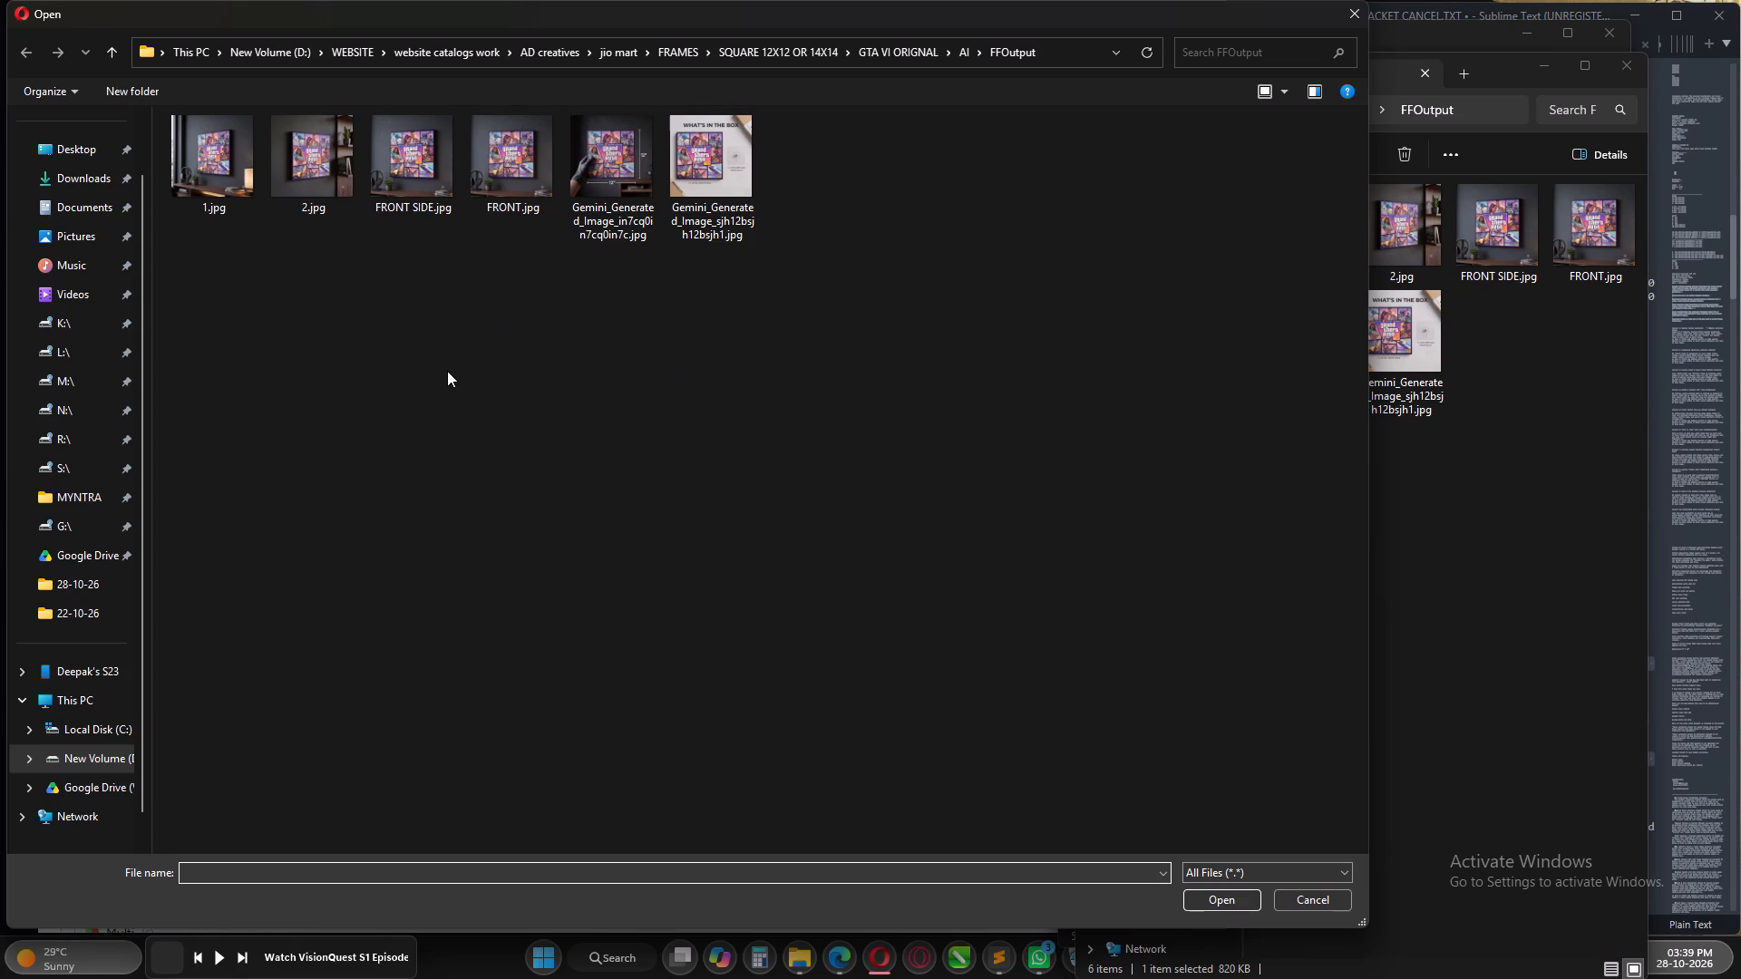
click(453, 367)
key(ctrl+shift+1)
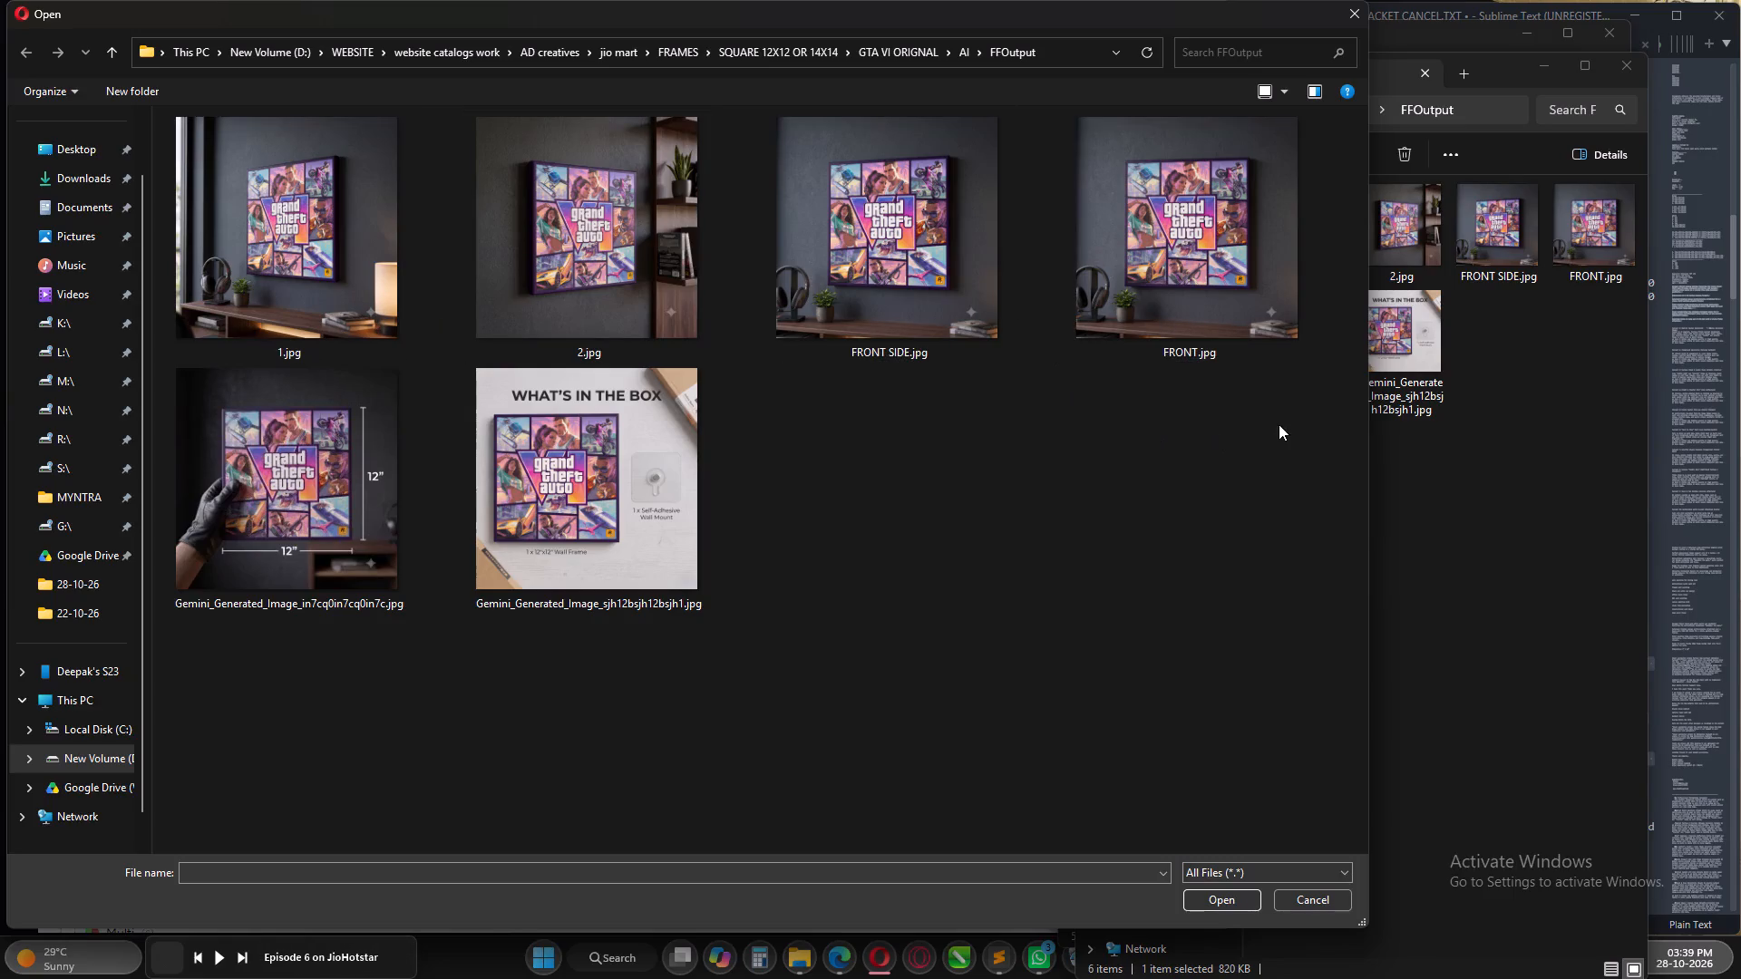
click(1347, 14)
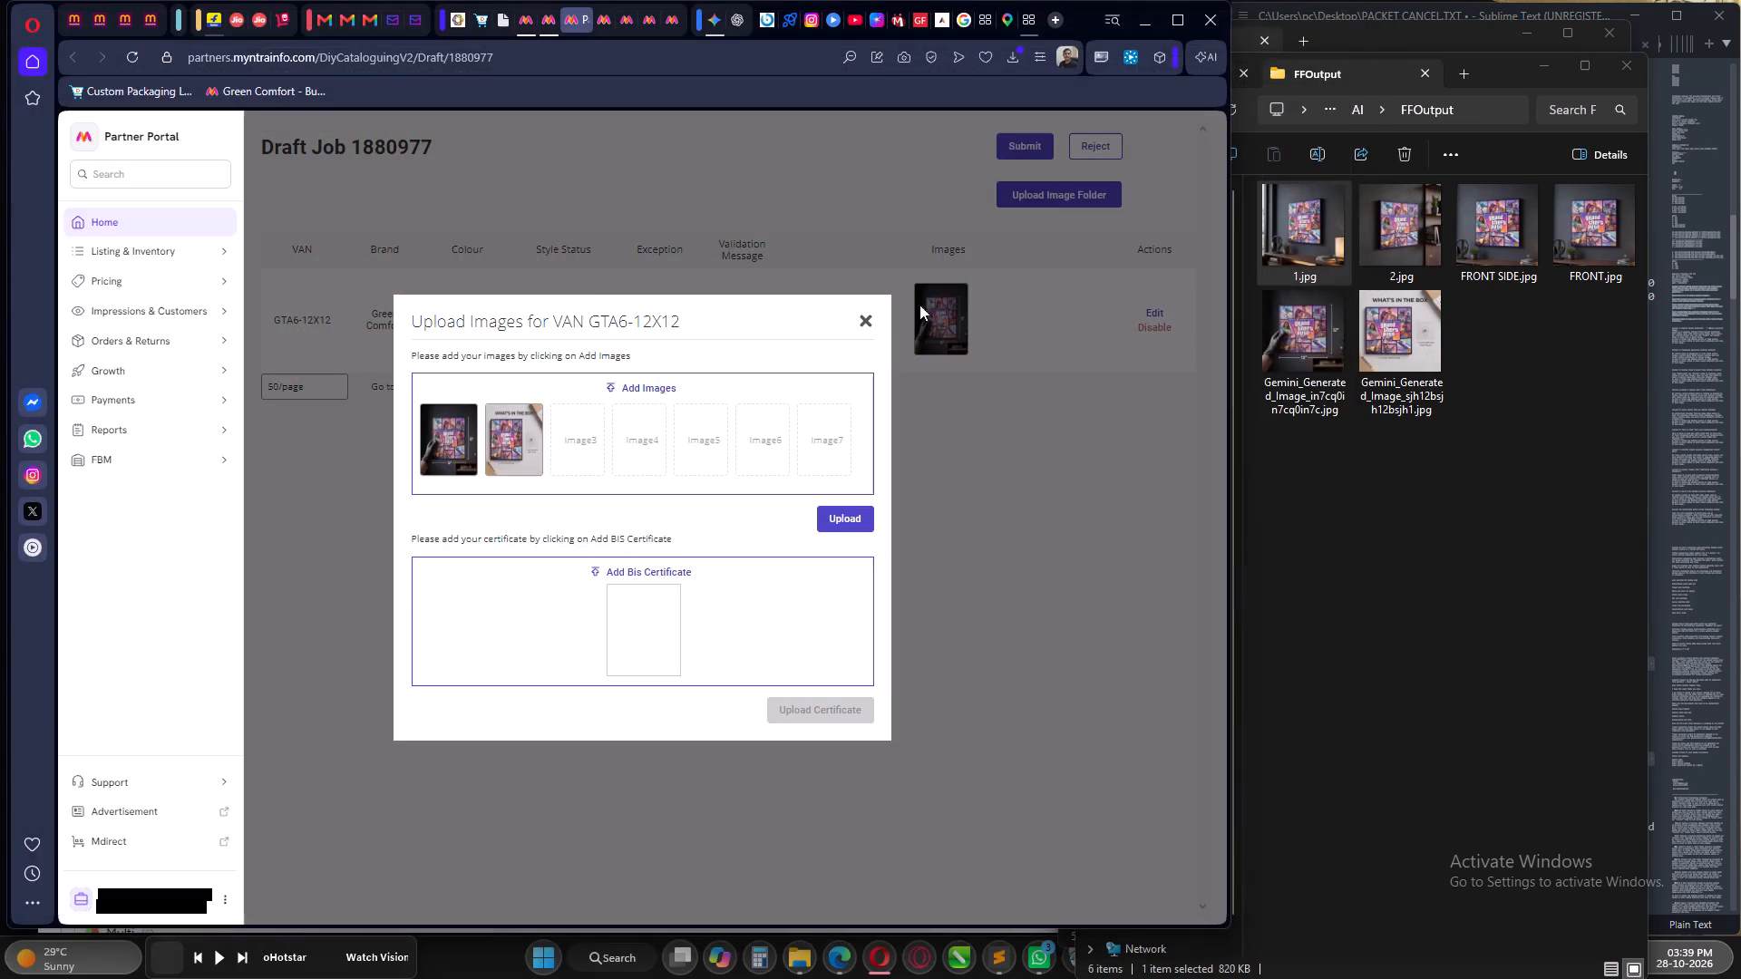
Remove the two remaining images from the VAN GTA6-12X12 image set.
click(450, 429)
click(450, 430)
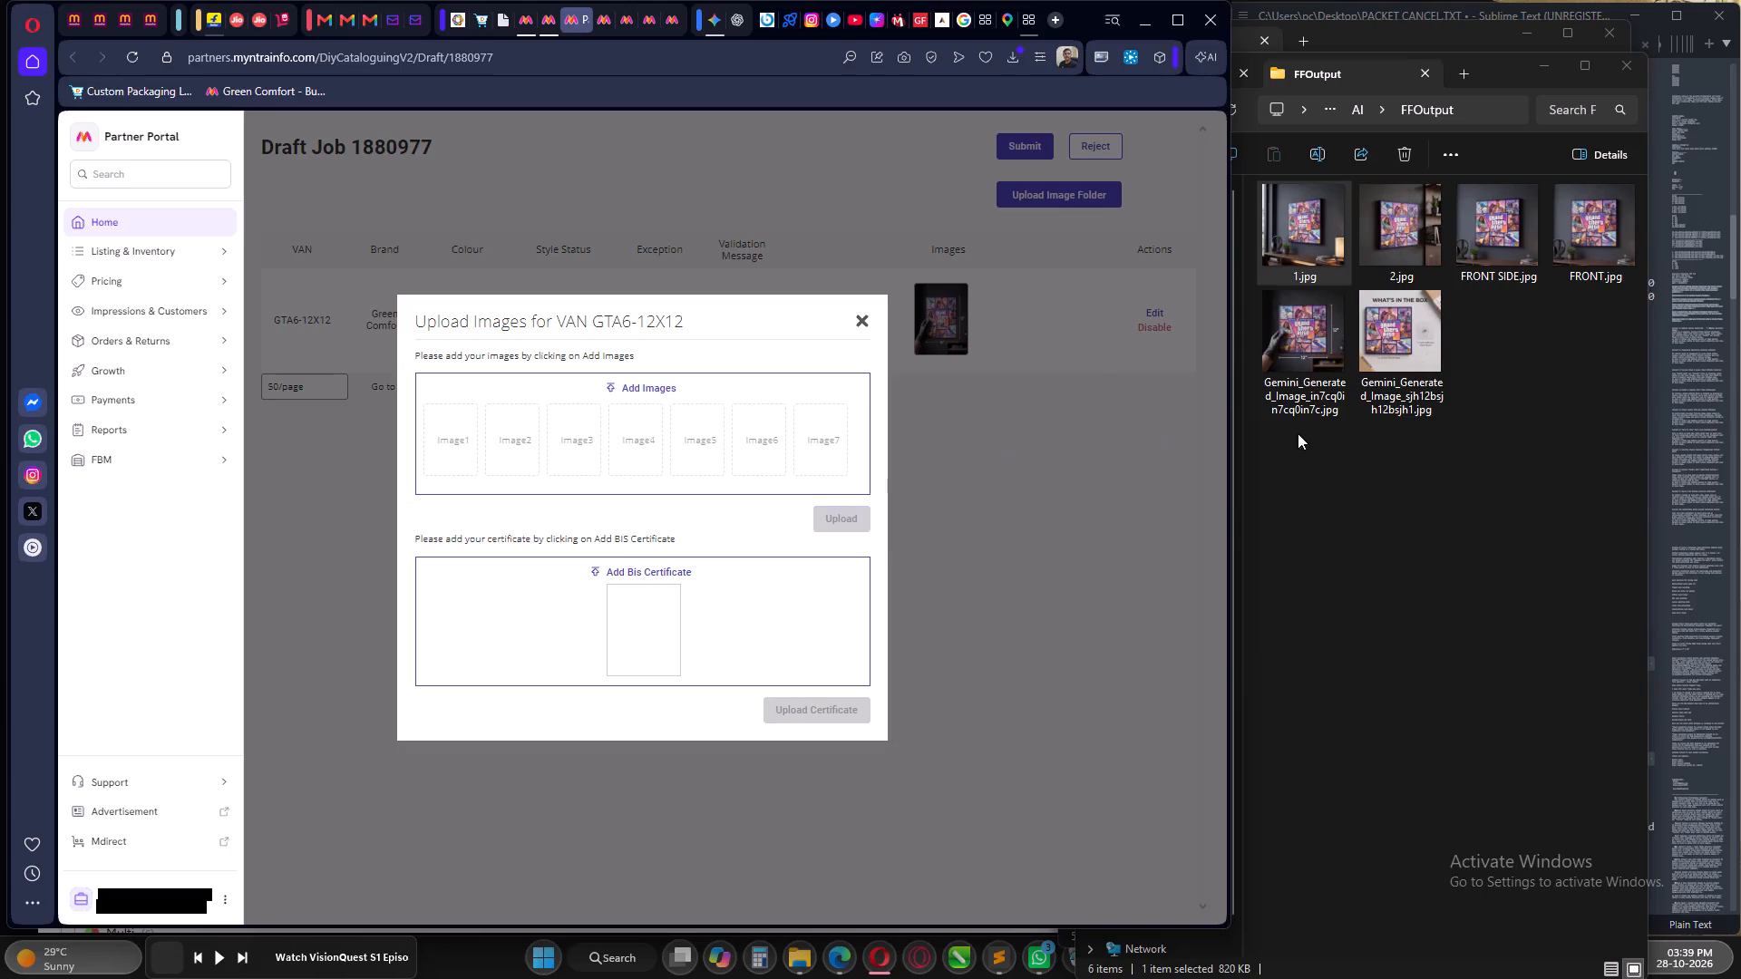
Remove the sparkle watermark near the lamp in FFOutput's 1.jpg using Generative Erase at brush size 47, and save over the original.
click(1501, 424)
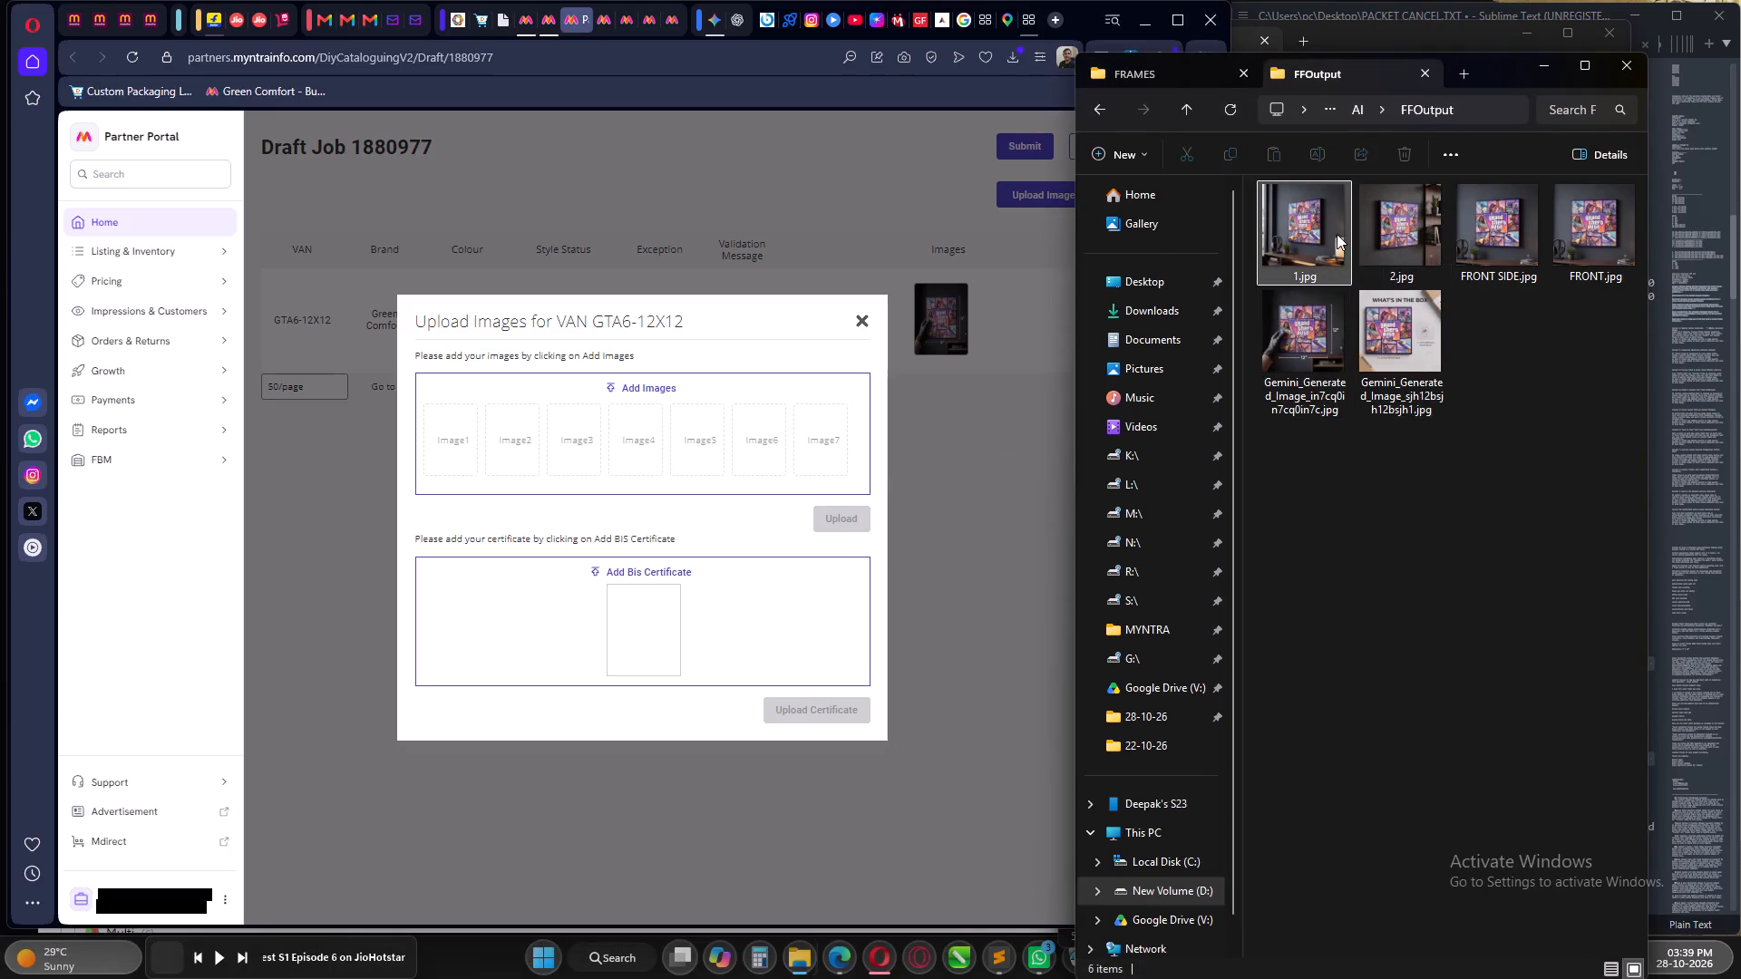
double_click(1306, 235)
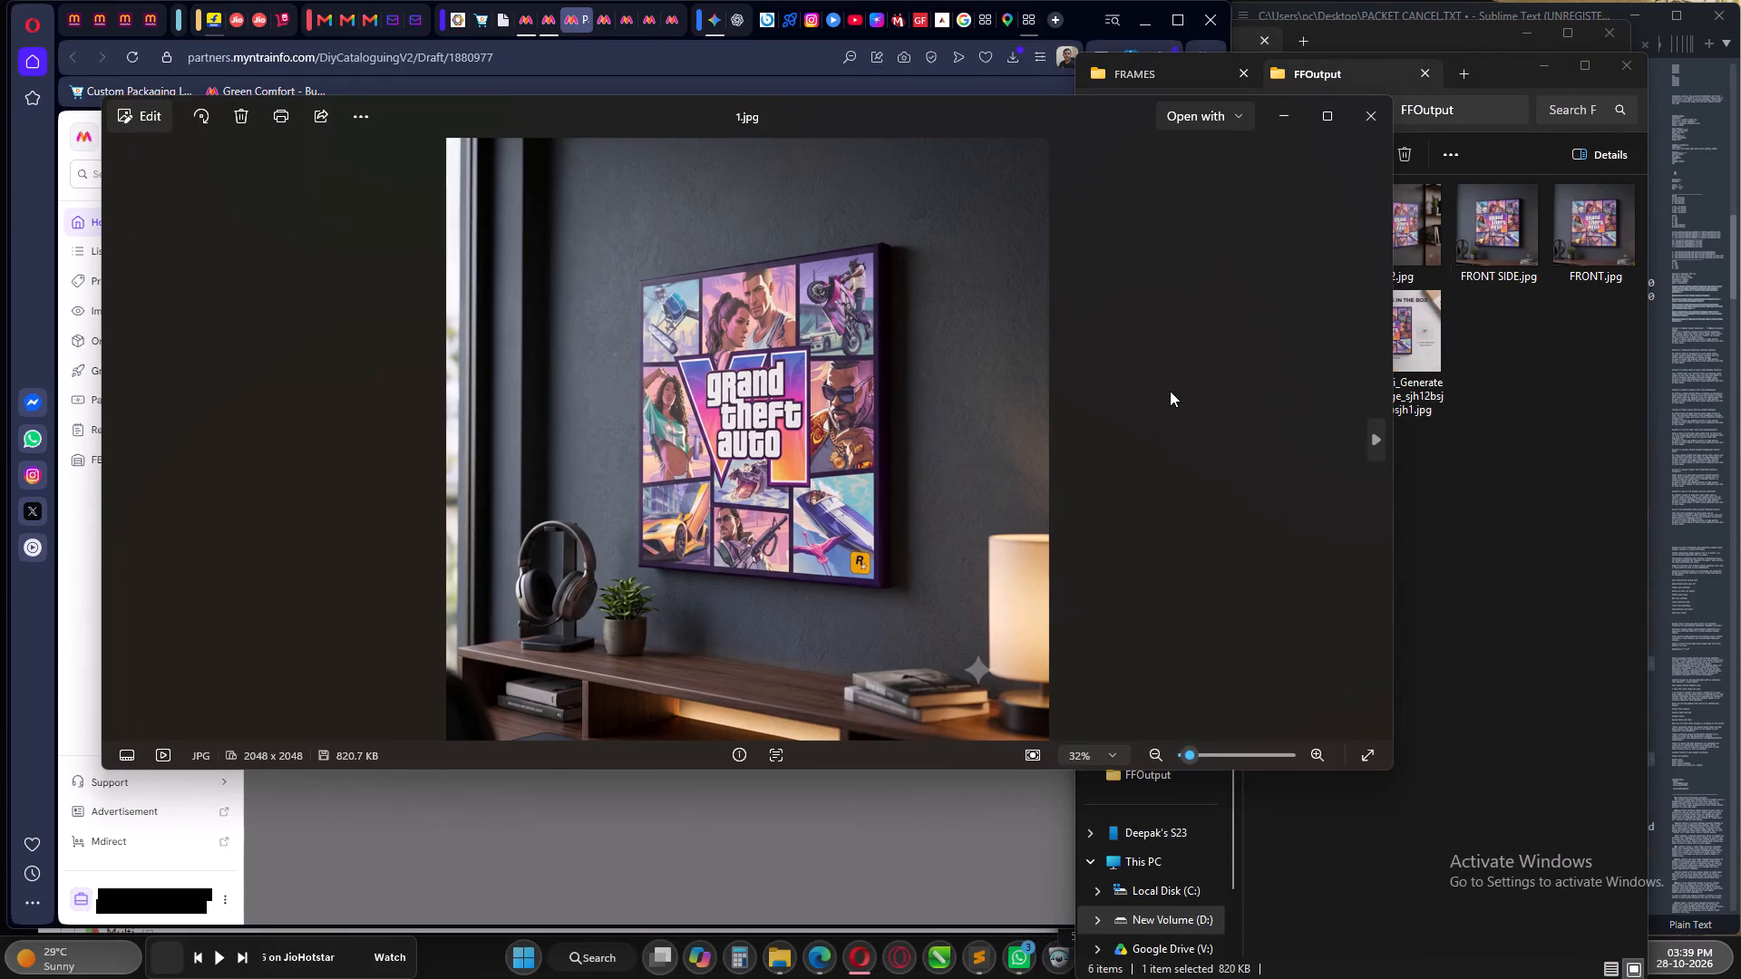
key(ctrl+e)
click(852, 171)
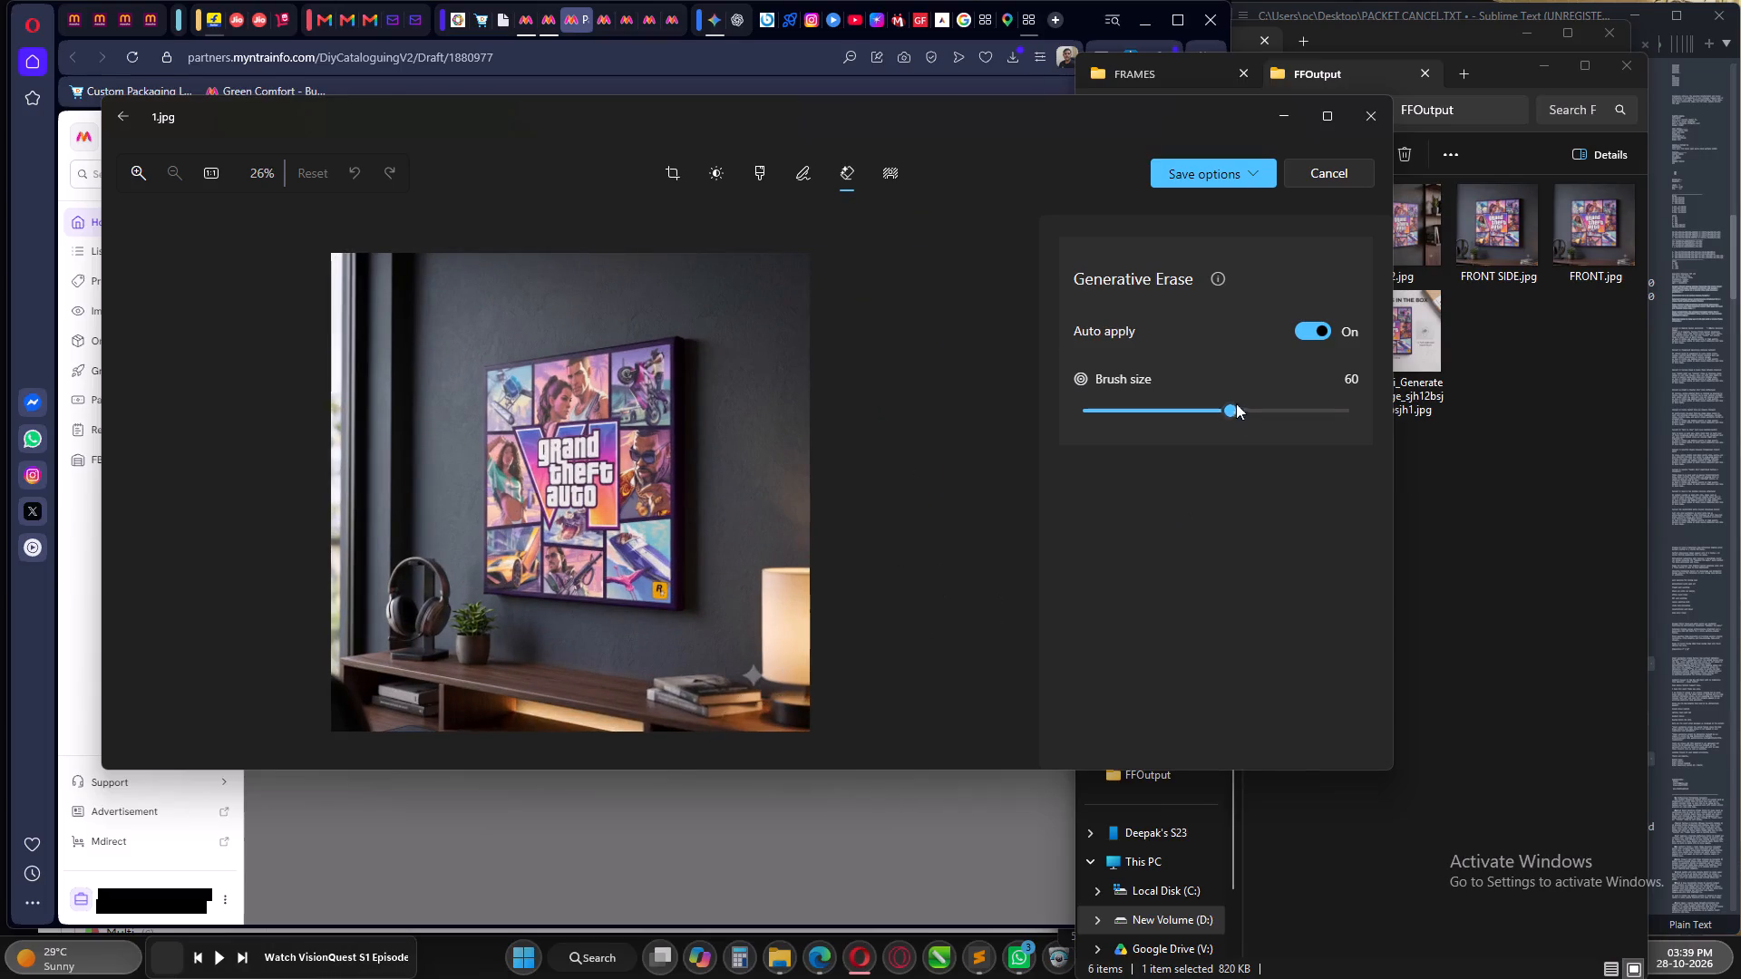
drag(1224, 408, 1191, 412)
click(755, 678)
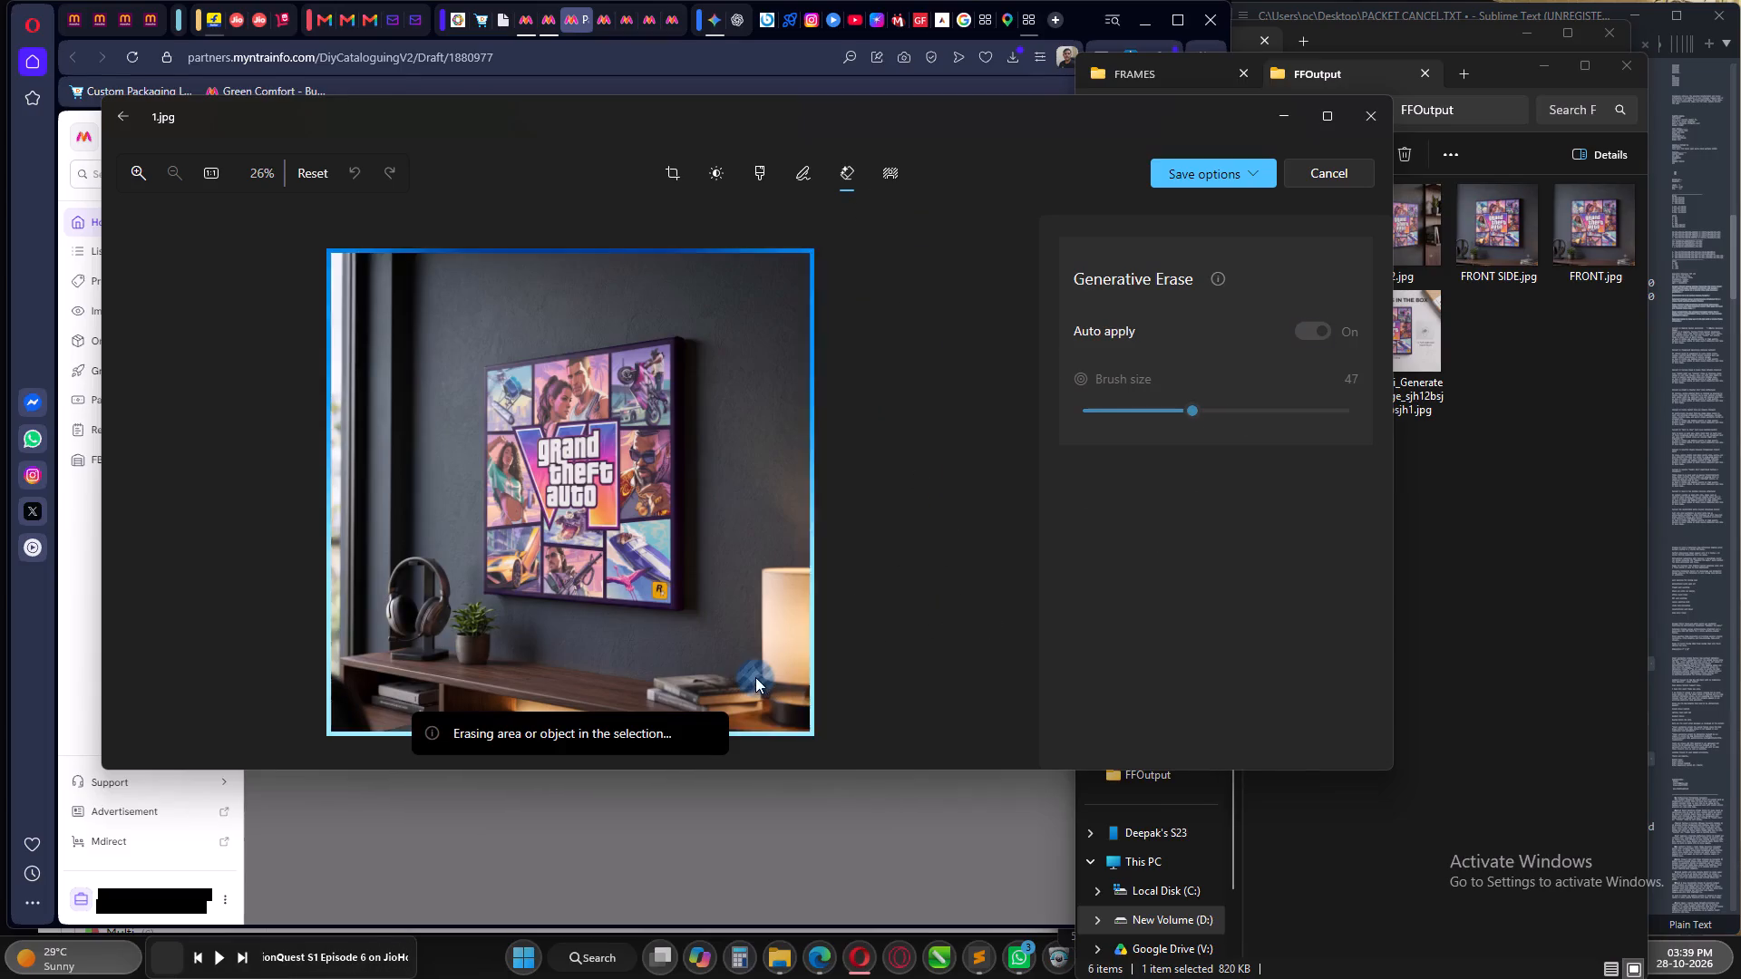
click(1221, 177)
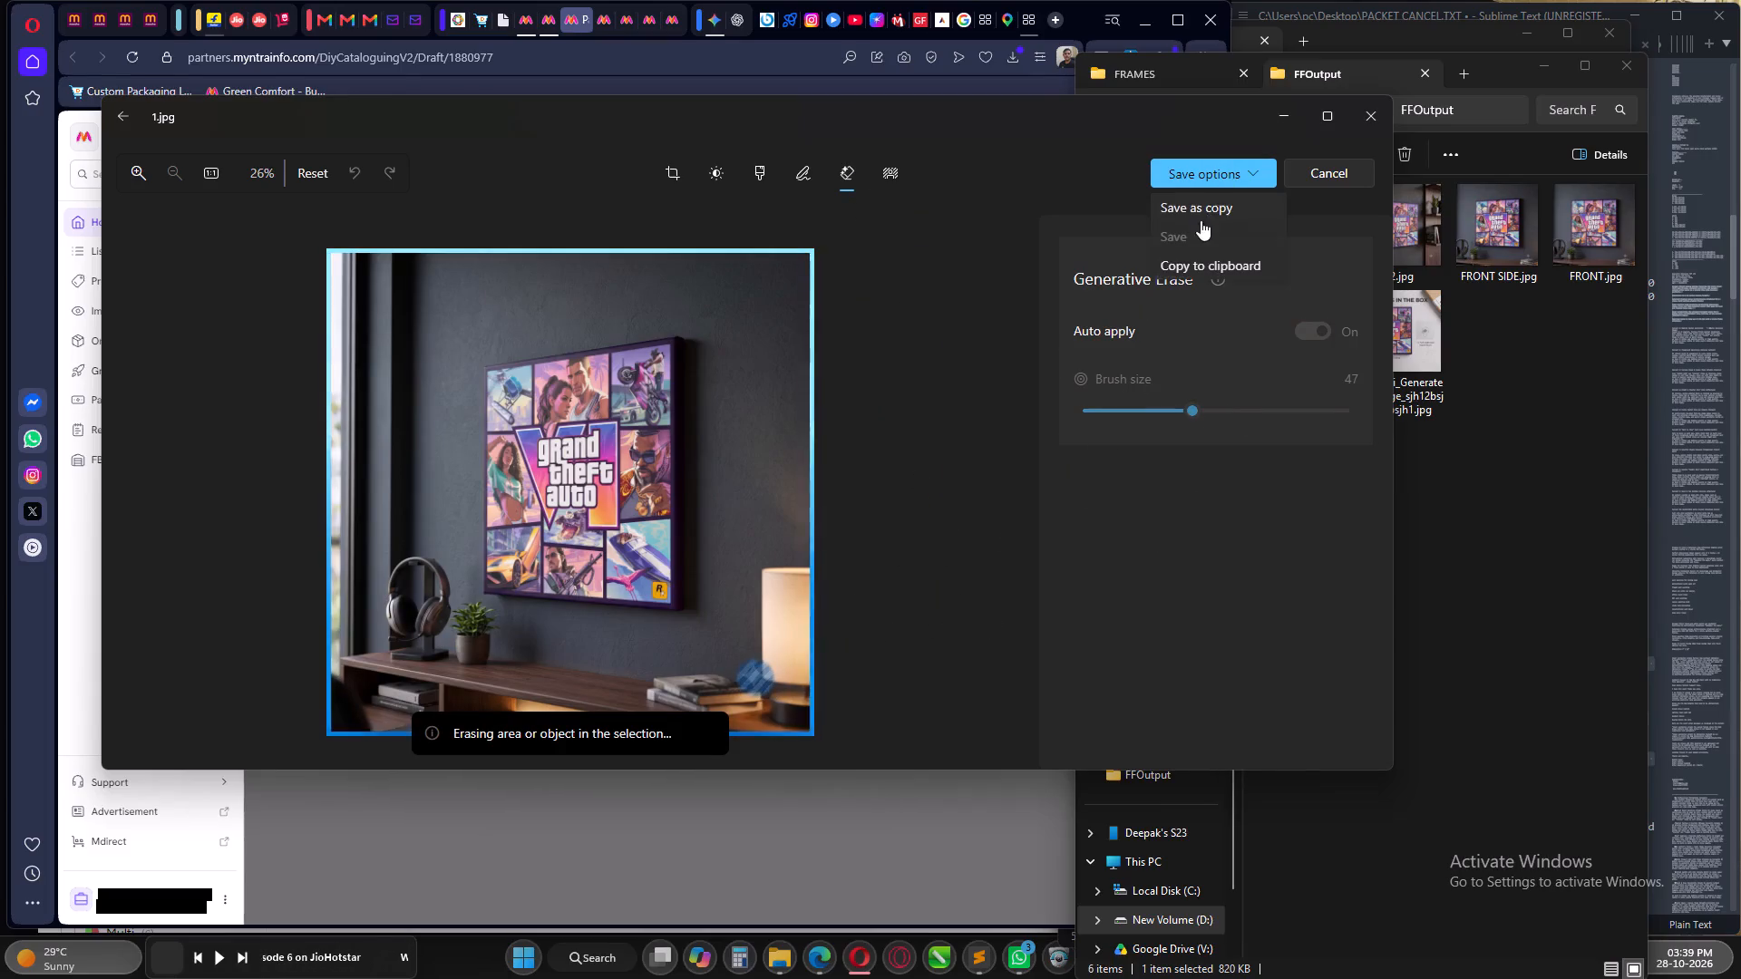
click(1193, 234)
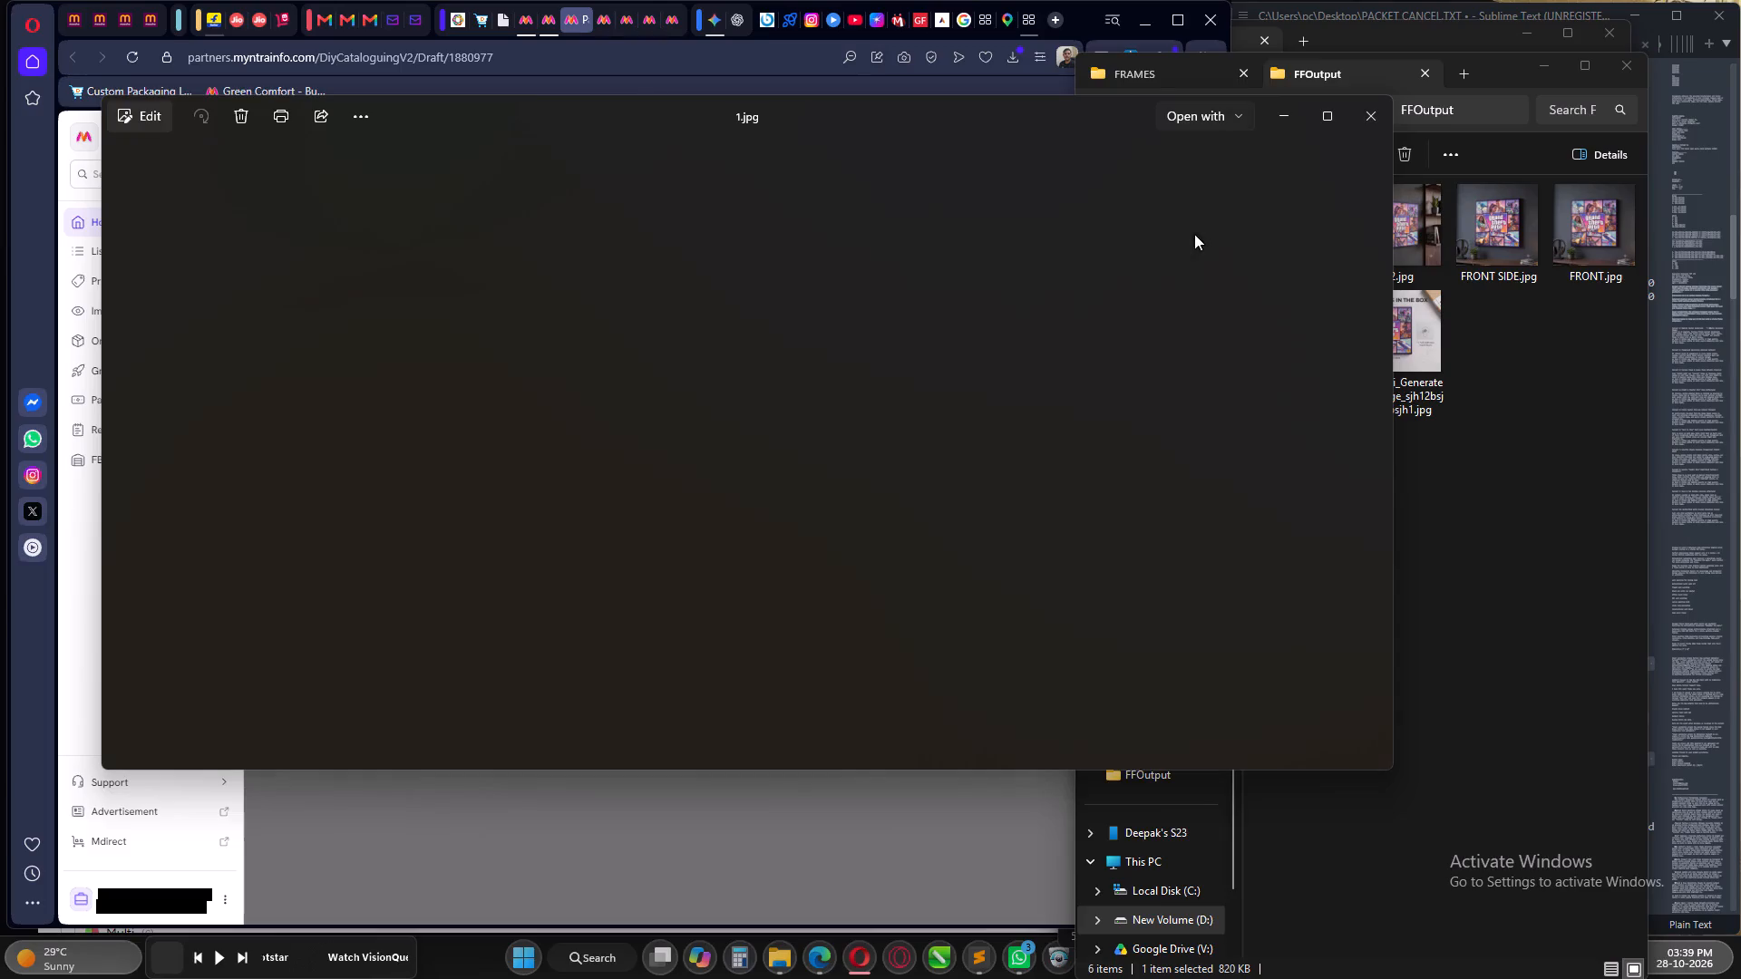
Remove the sparkle watermark from the wooden shelf in 2.jpg using Generative Erase, and save over the original.
click(1365, 434)
key(ctrl+e)
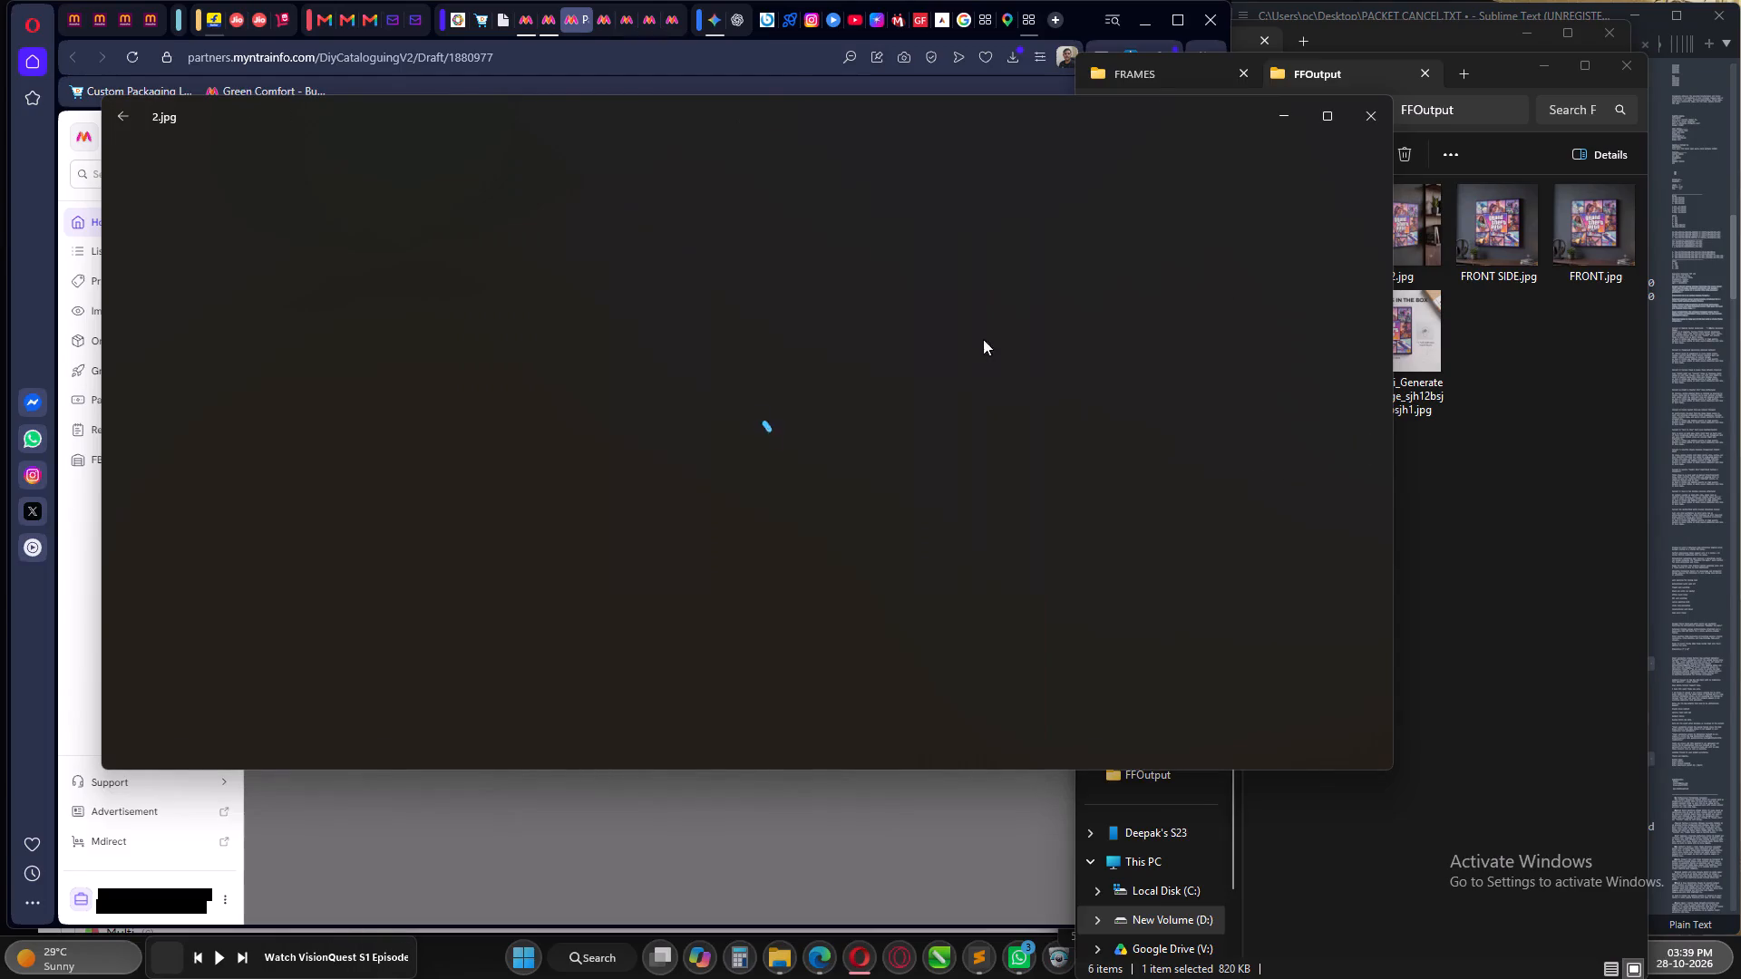
click(838, 175)
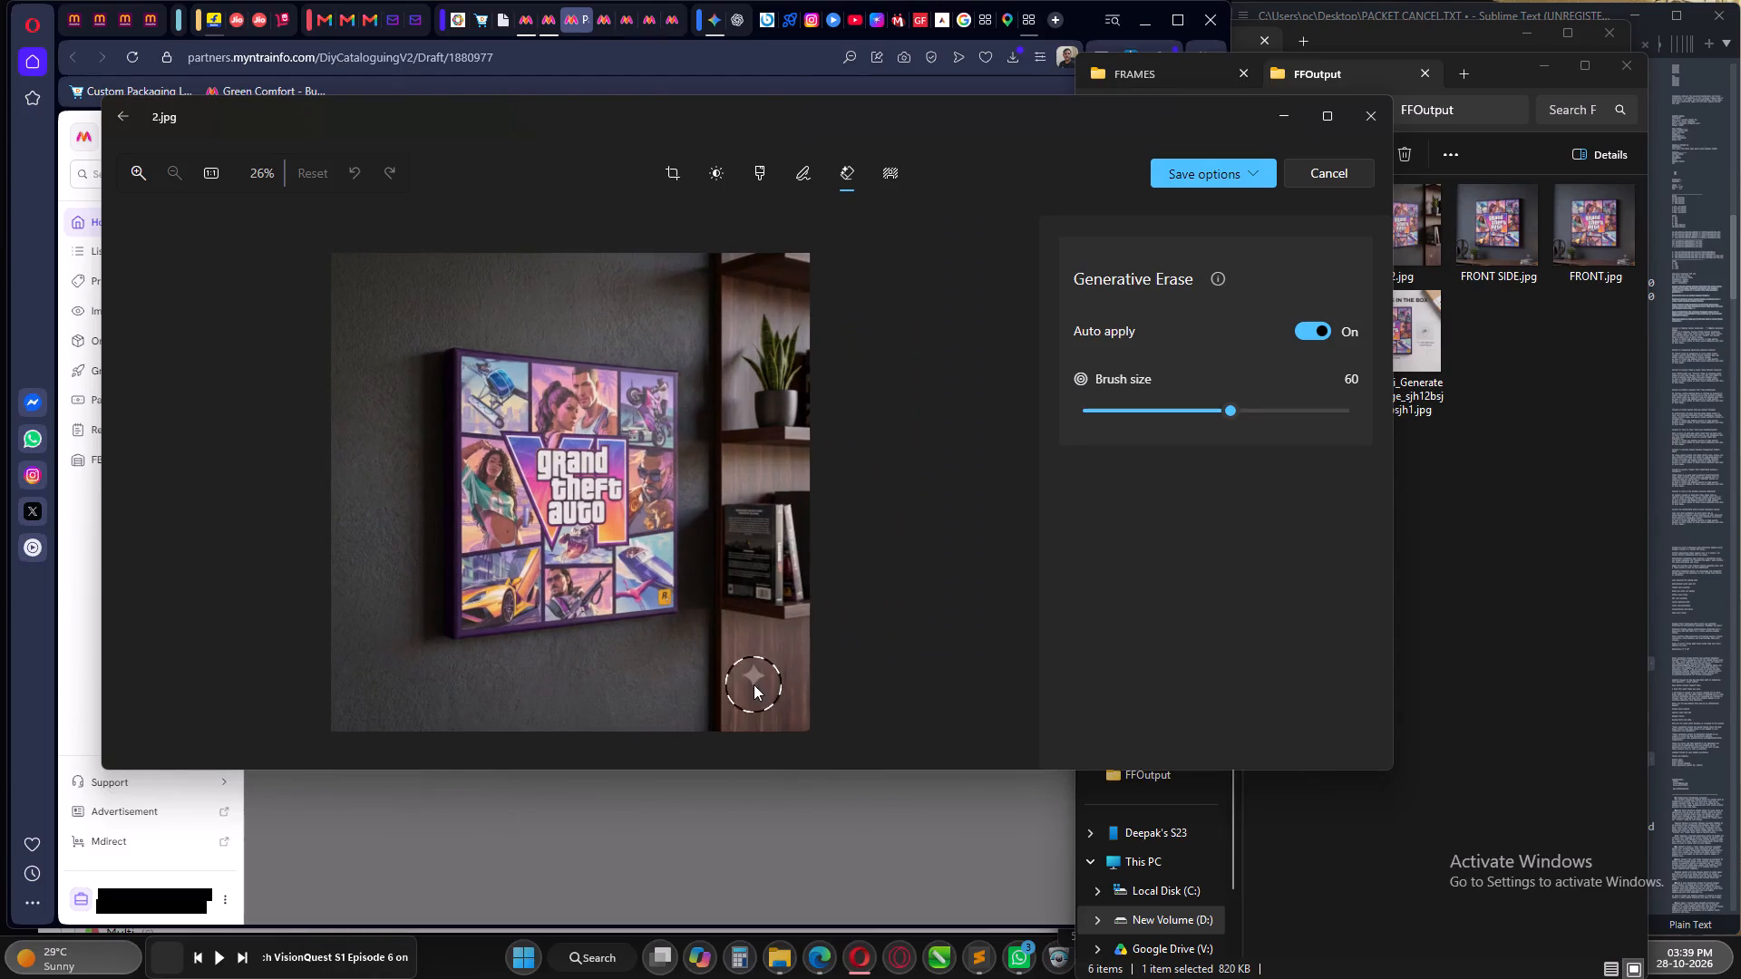
click(754, 684)
click(1242, 186)
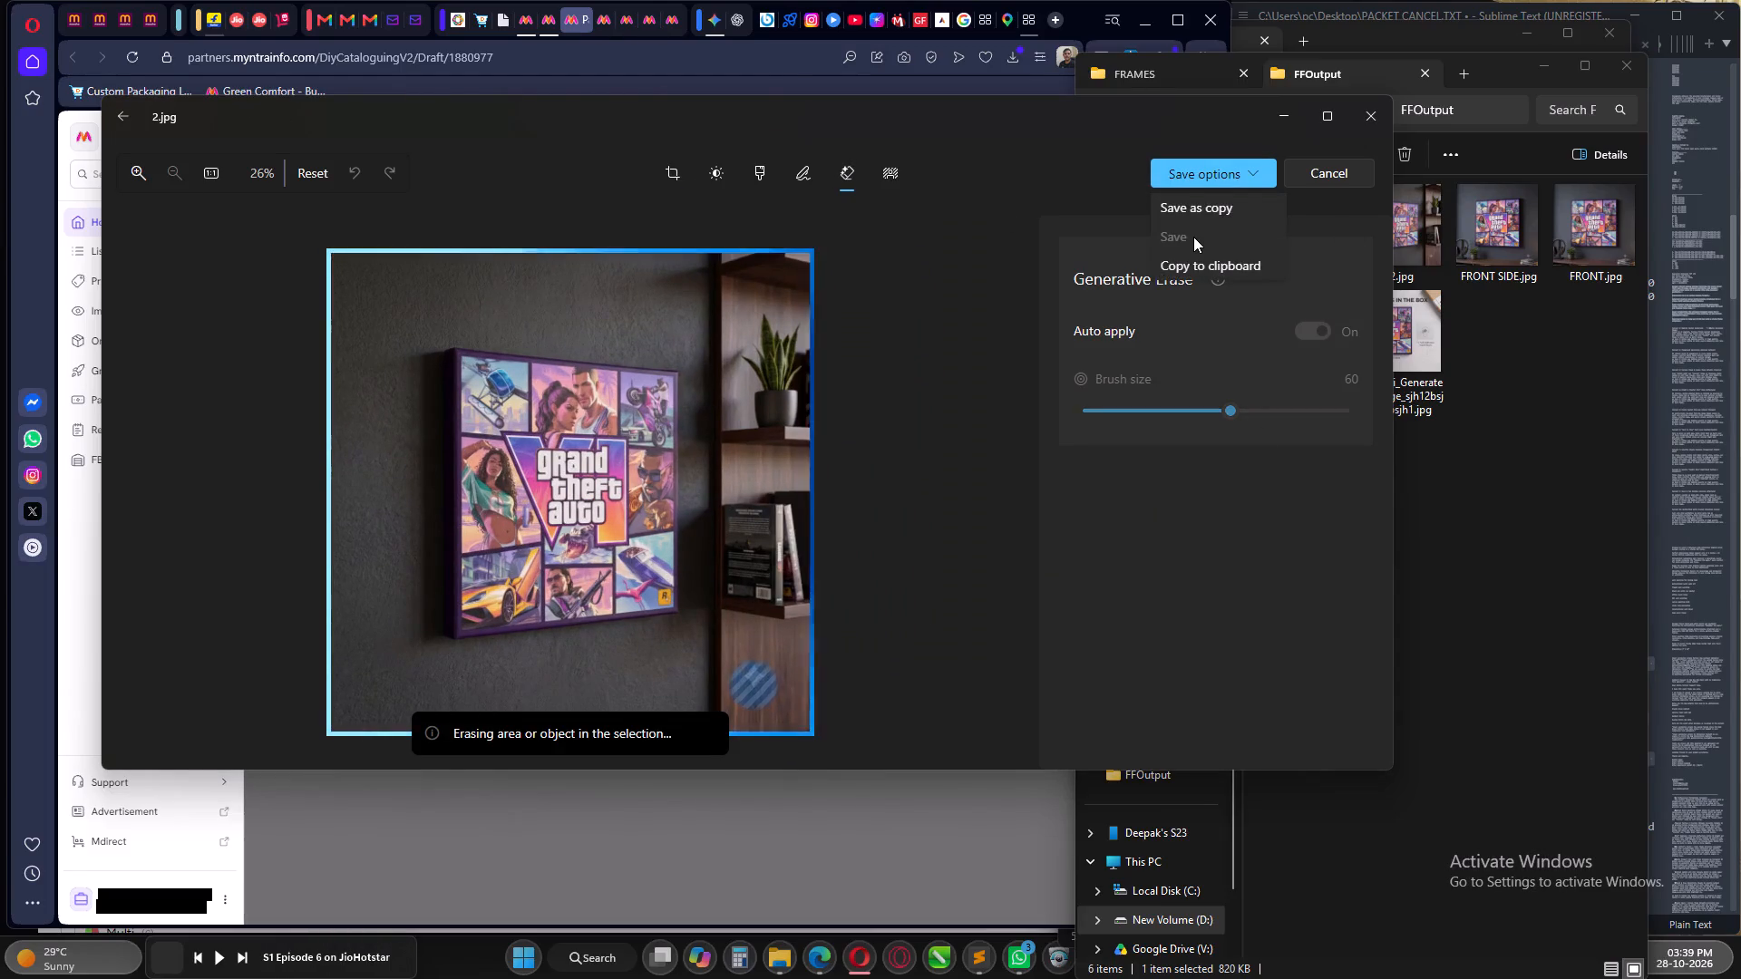
click(1193, 237)
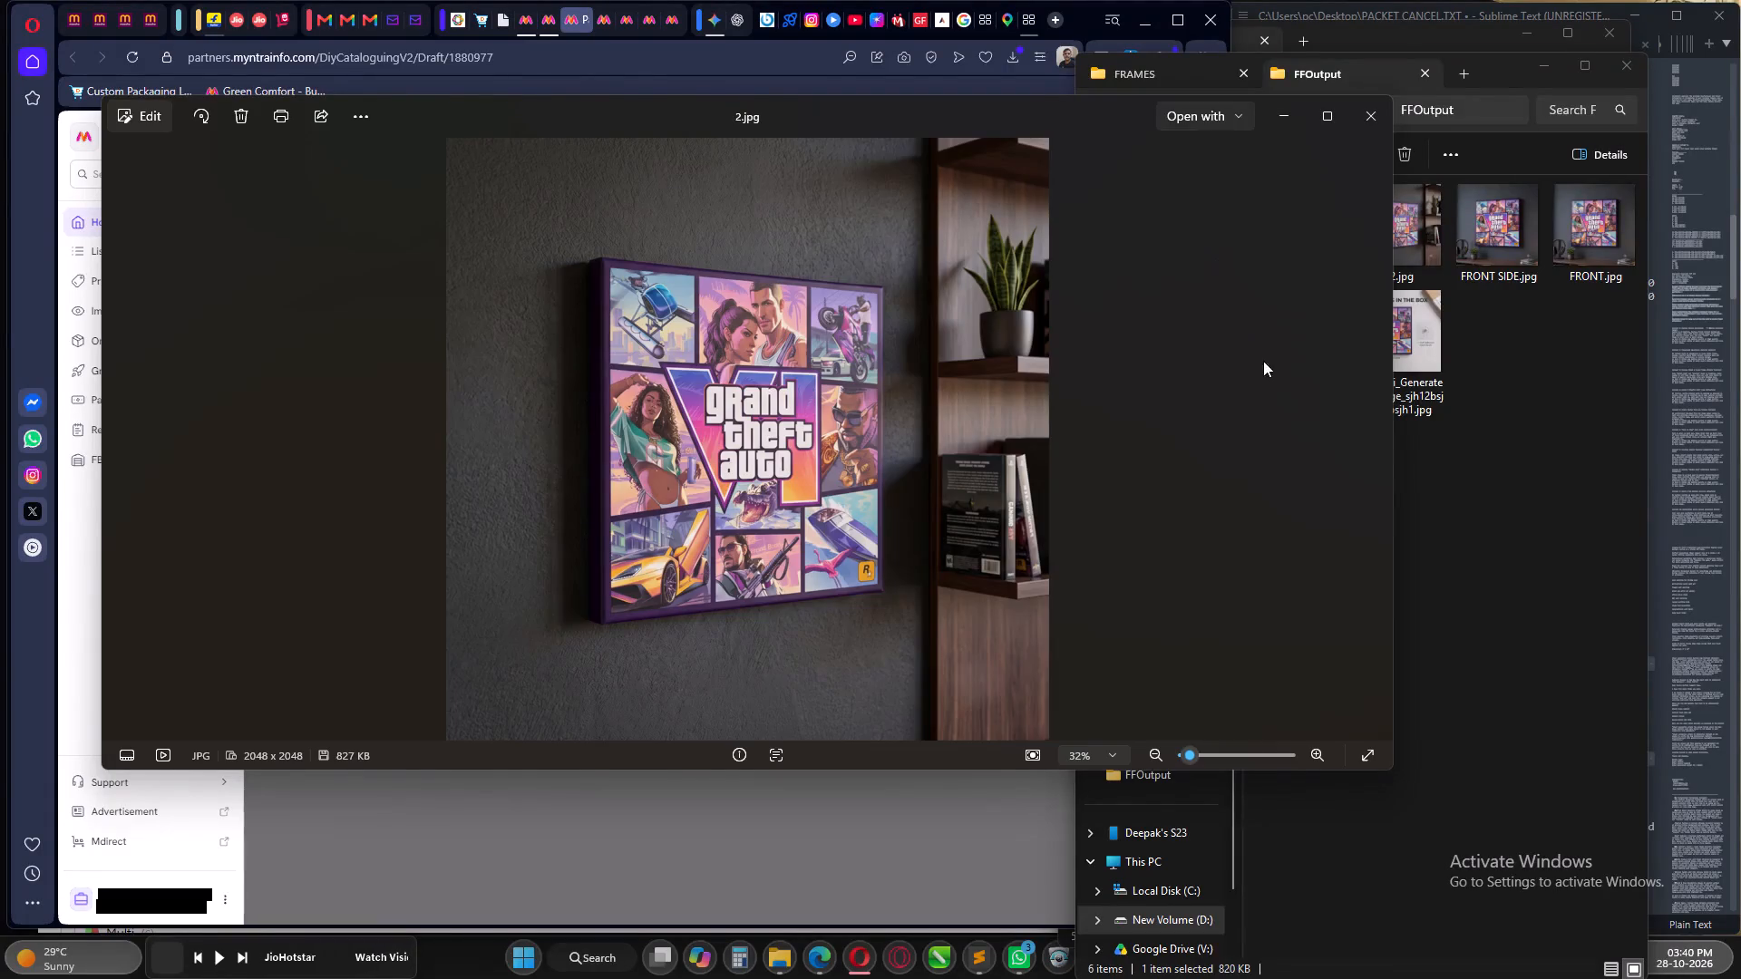
Remove the sparkle watermark above the books in FRONT SIDE.jpg using Generative Erase at brush size 36, and save over the original.
click(1359, 424)
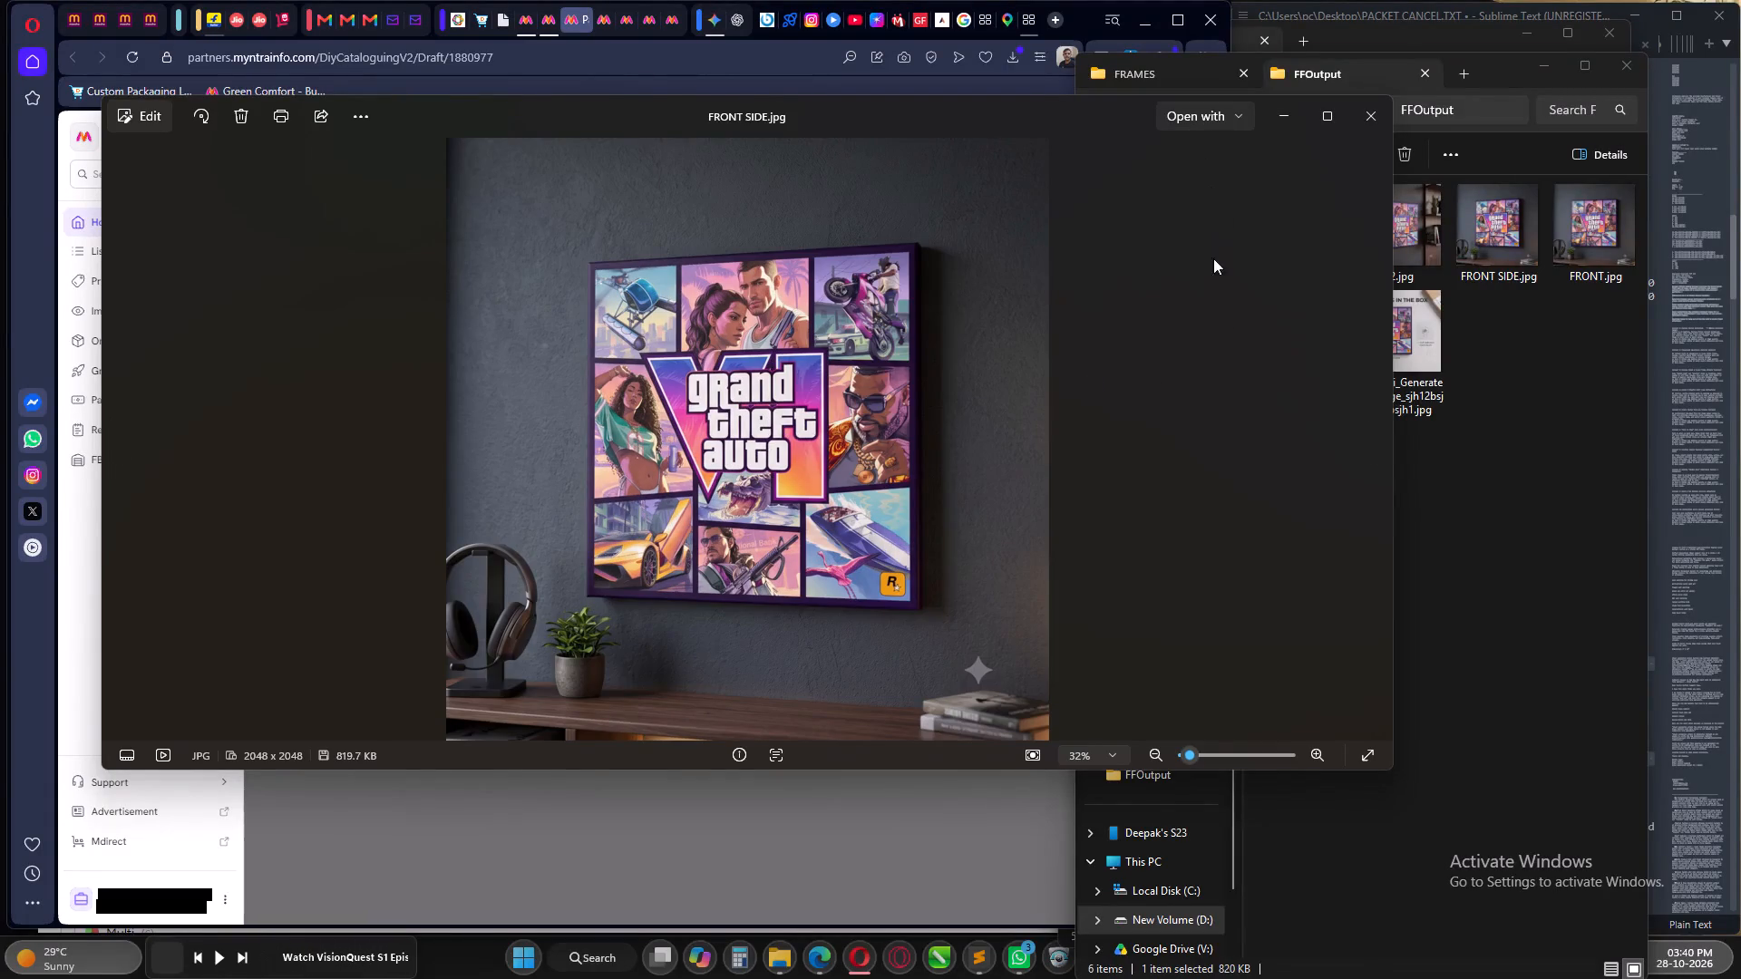
key(ctrl+e)
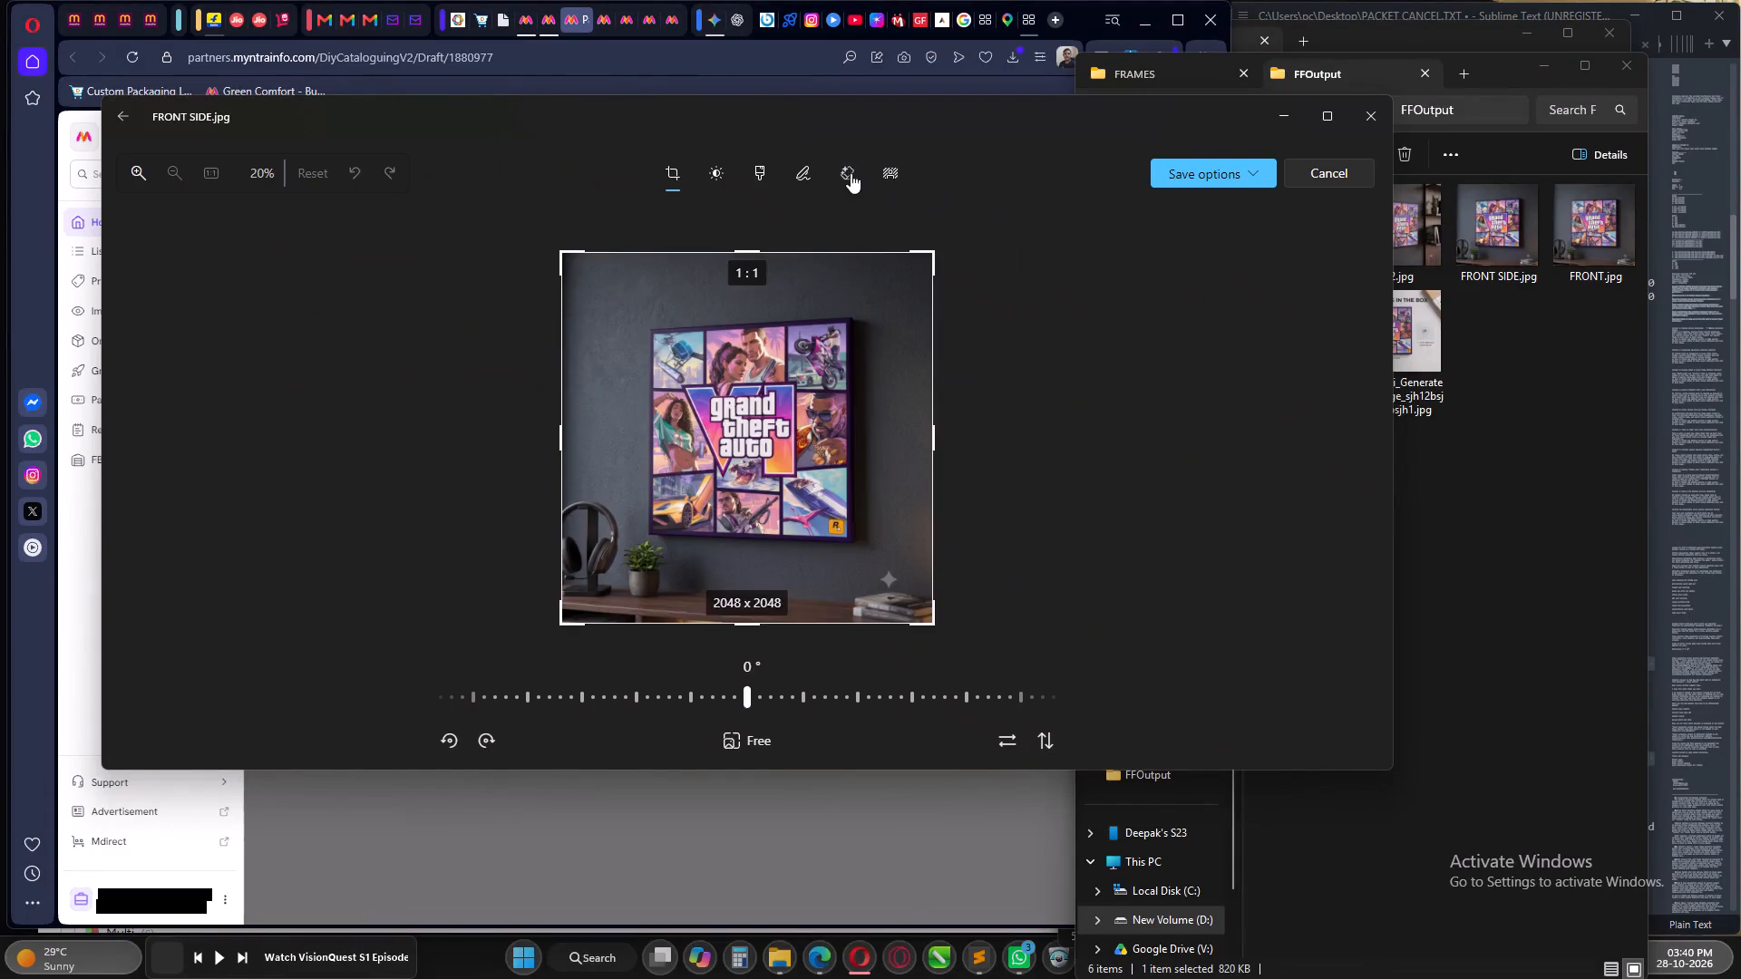
click(851, 173)
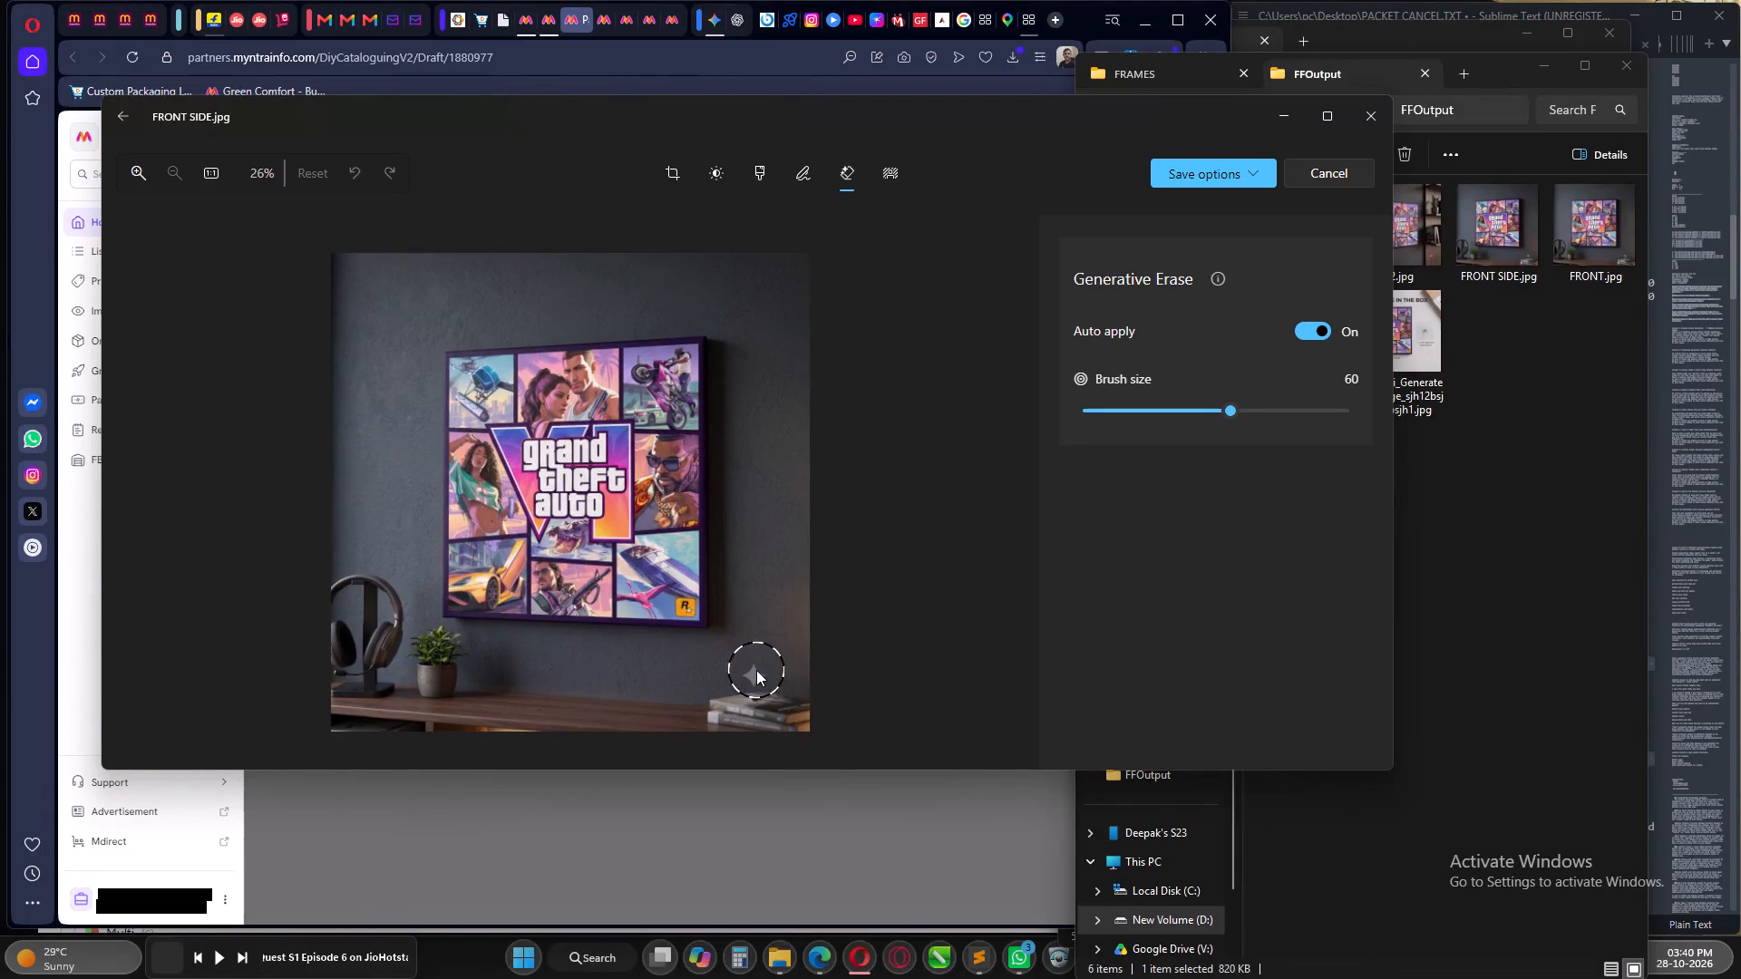
drag(1225, 417, 1159, 407)
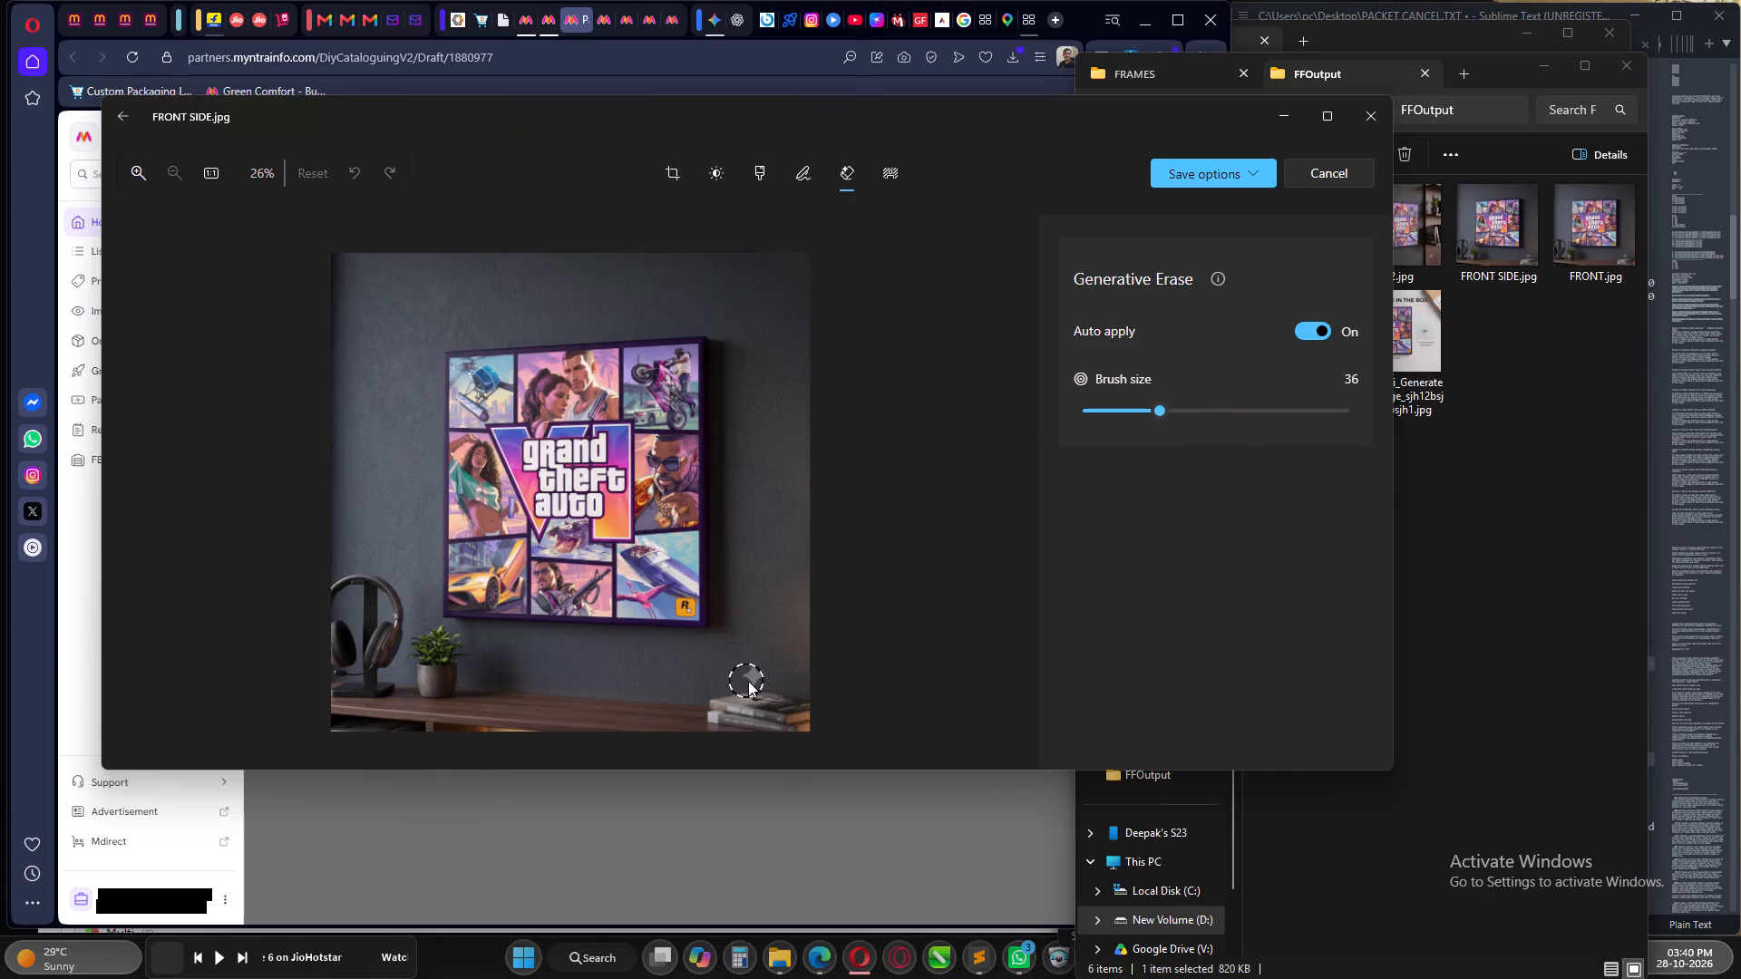
click(754, 674)
click(1230, 180)
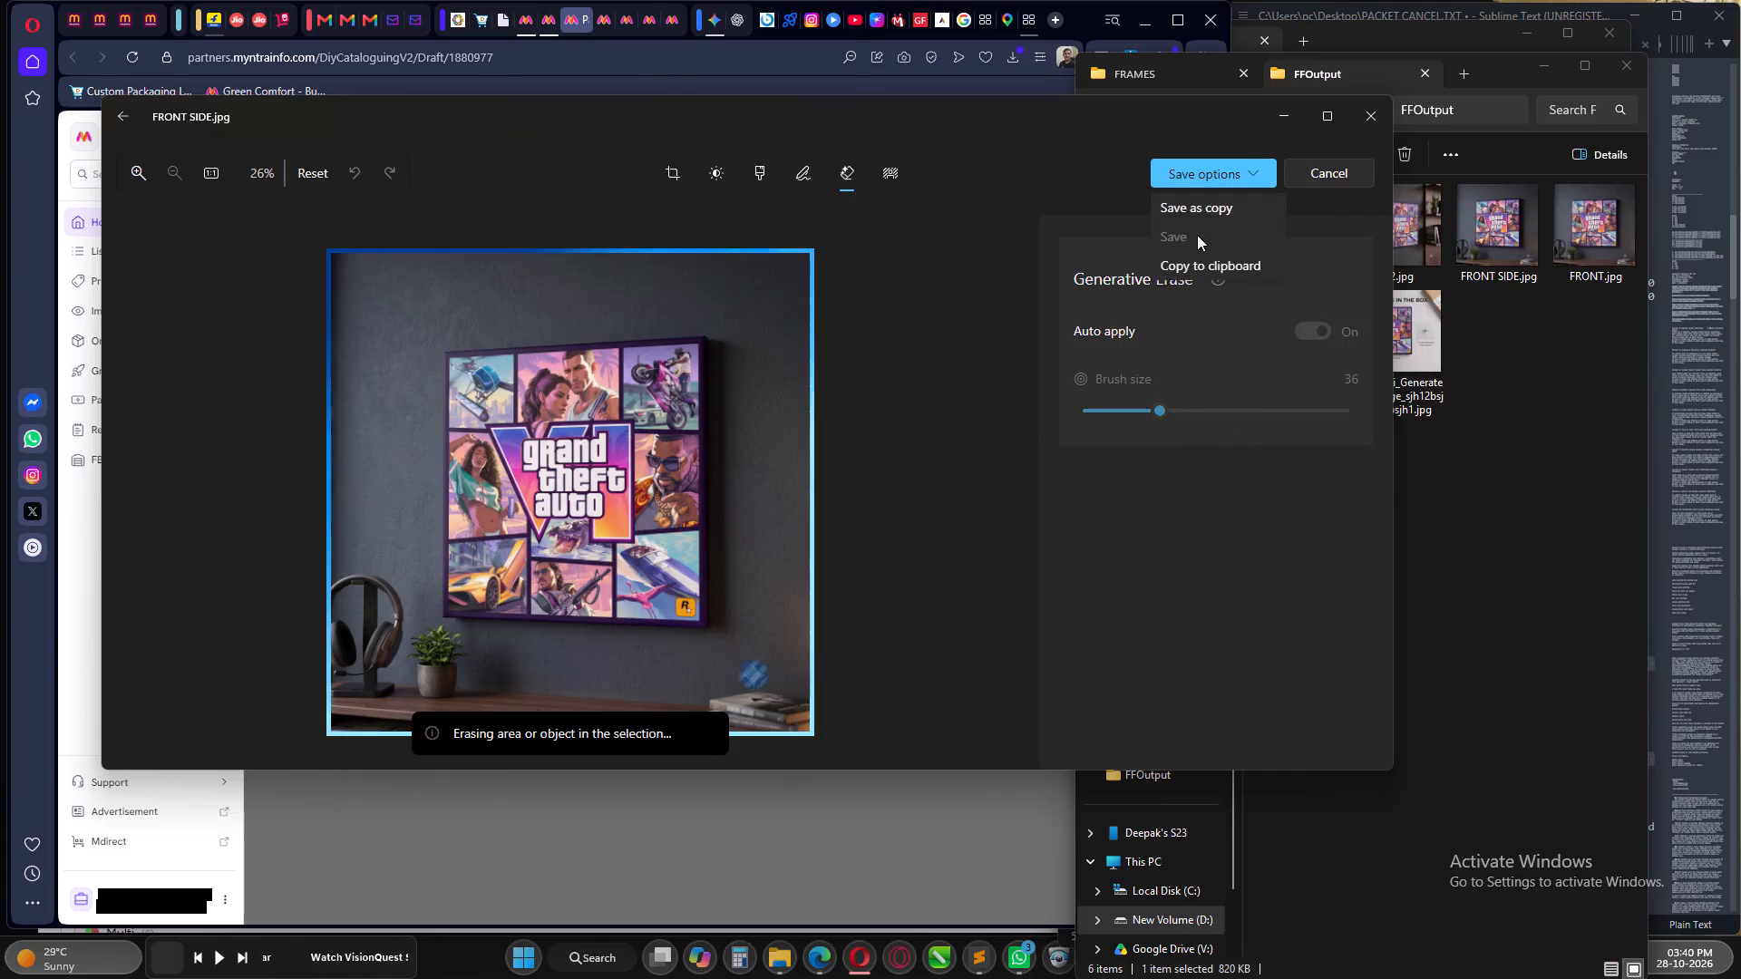
click(1197, 235)
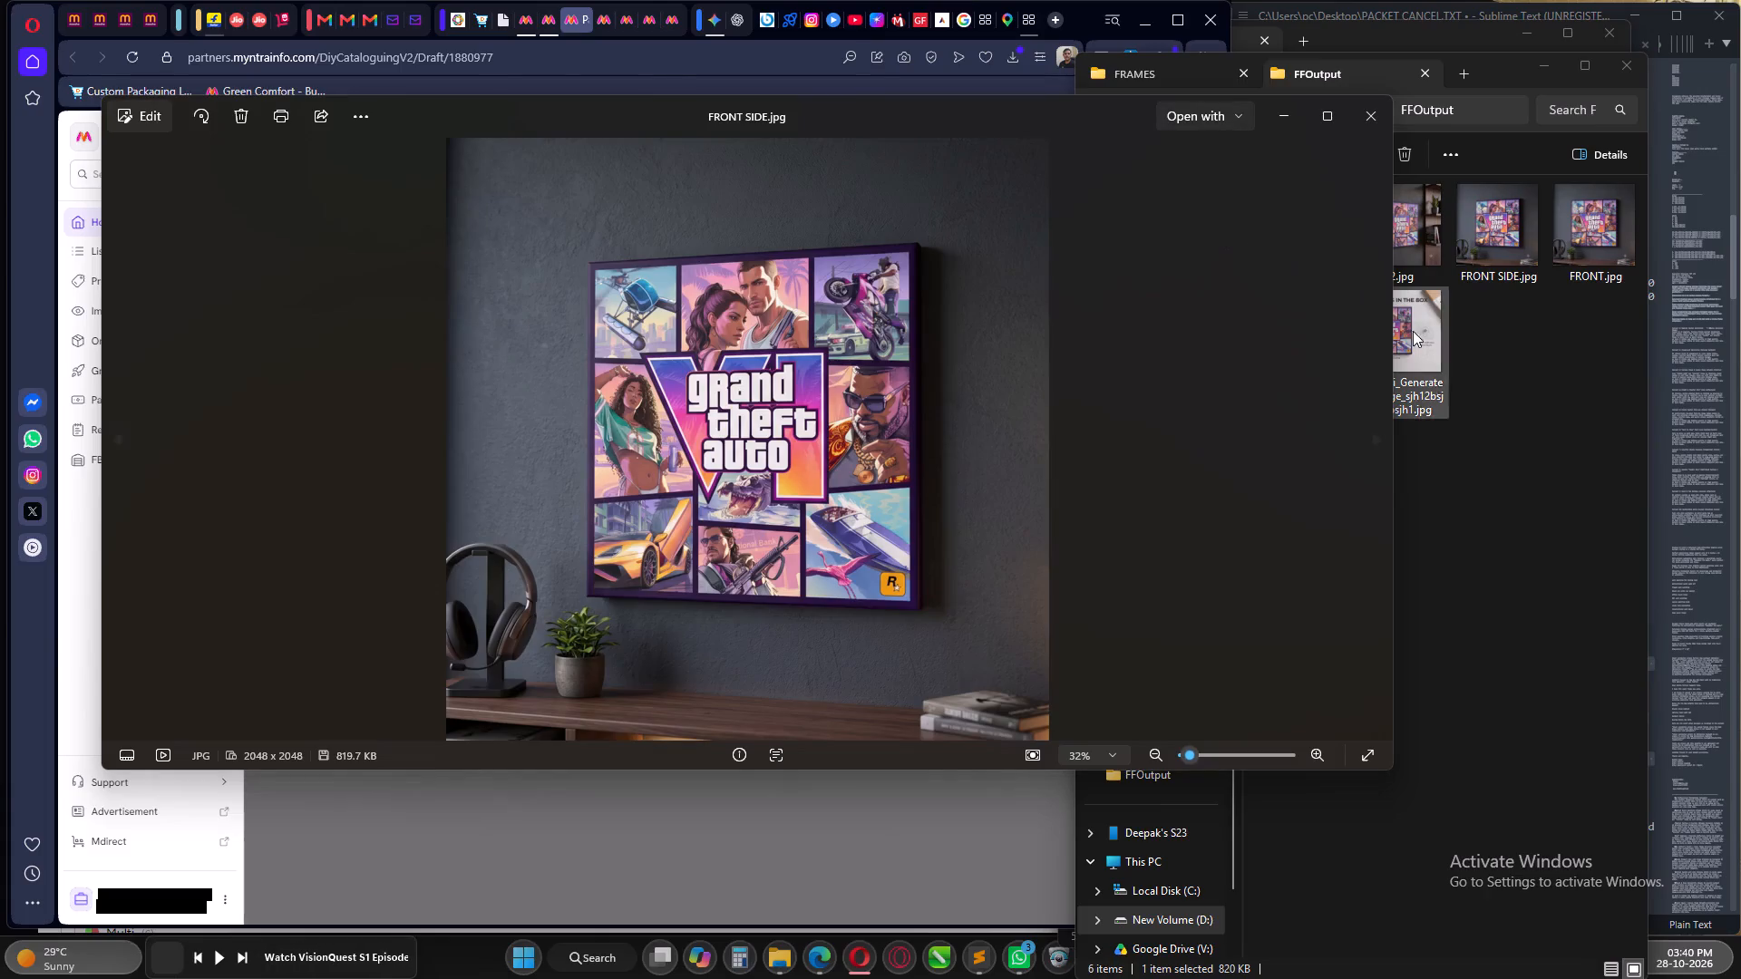
Compare FRONT.jpg and FRONT SIDE.jpg by switching back and forth between them to examine their differences.
click(1367, 433)
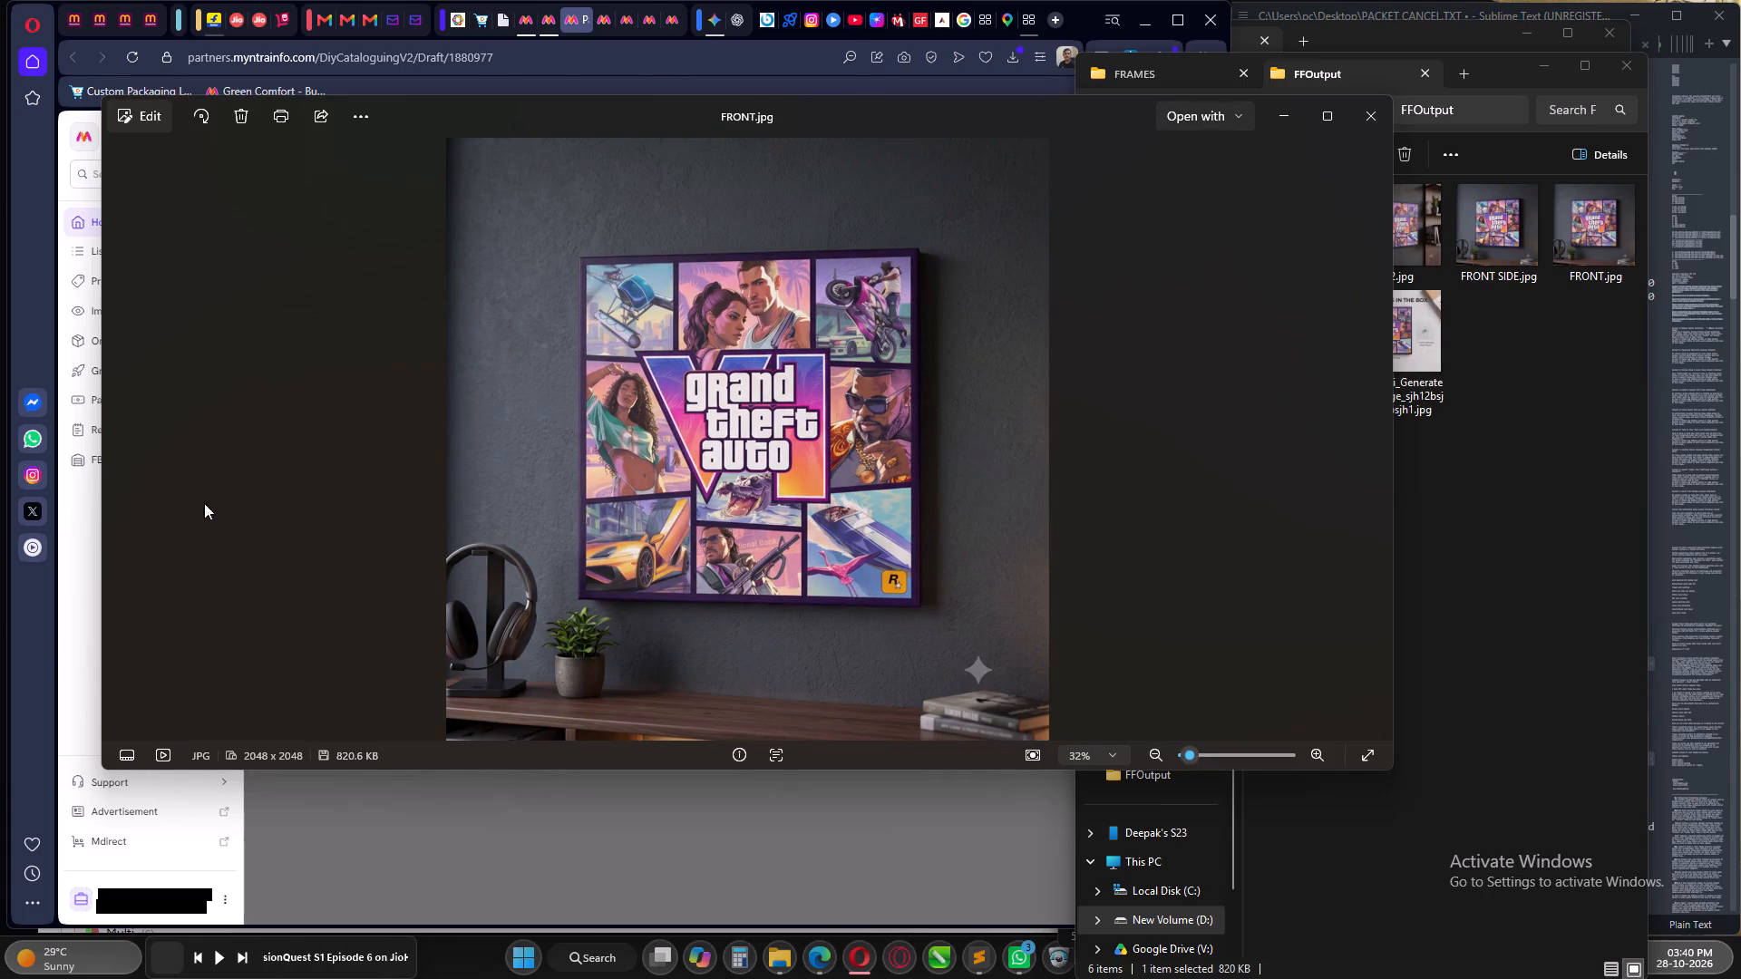
click(149, 452)
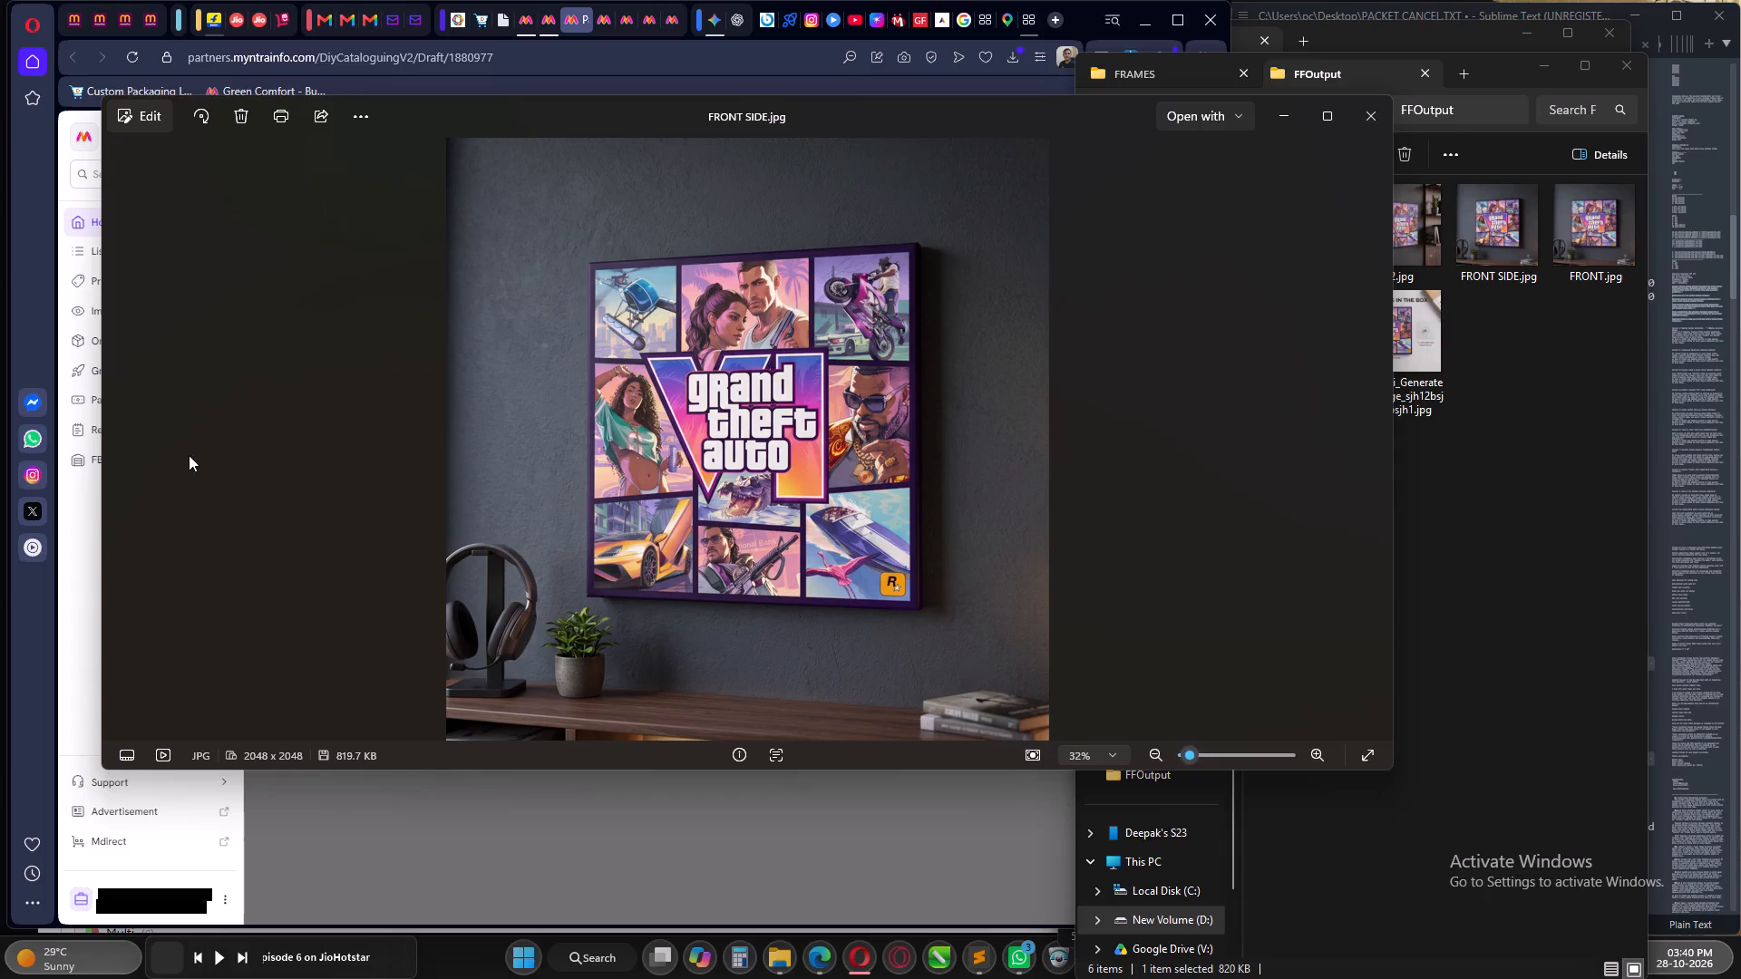
key(Right)
key(Left)
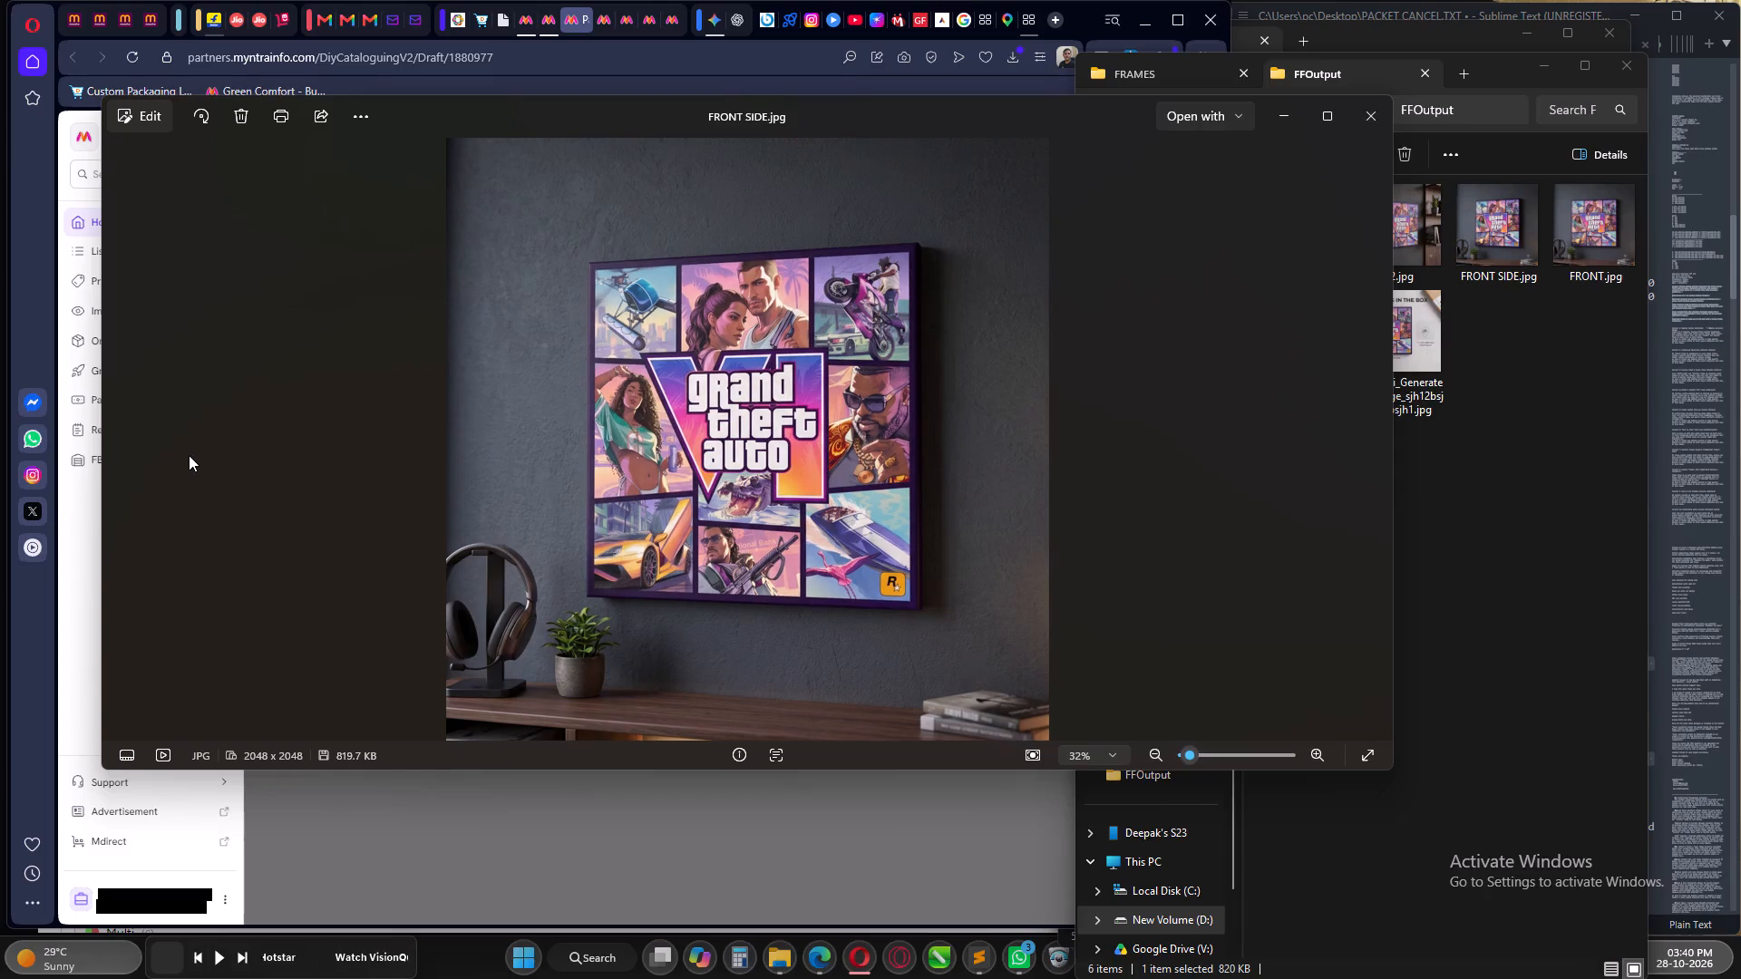
key(Right)
key(Left)
key(Right)
key(Left)
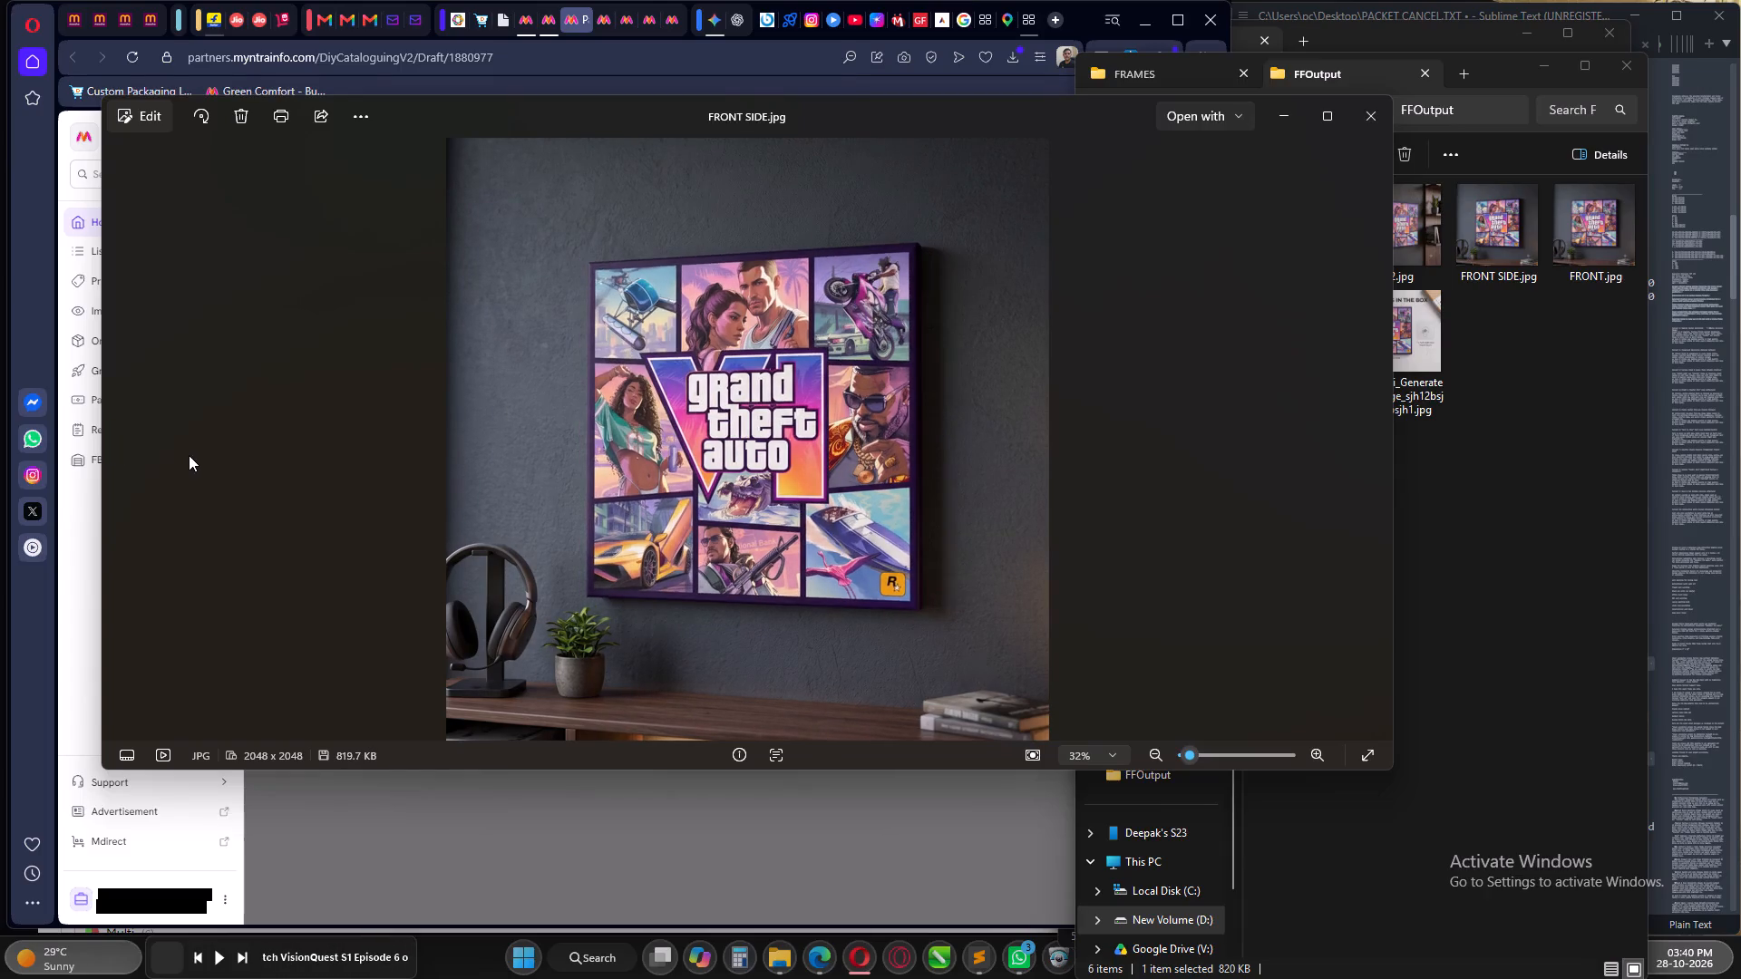
key(Right)
key(Left)
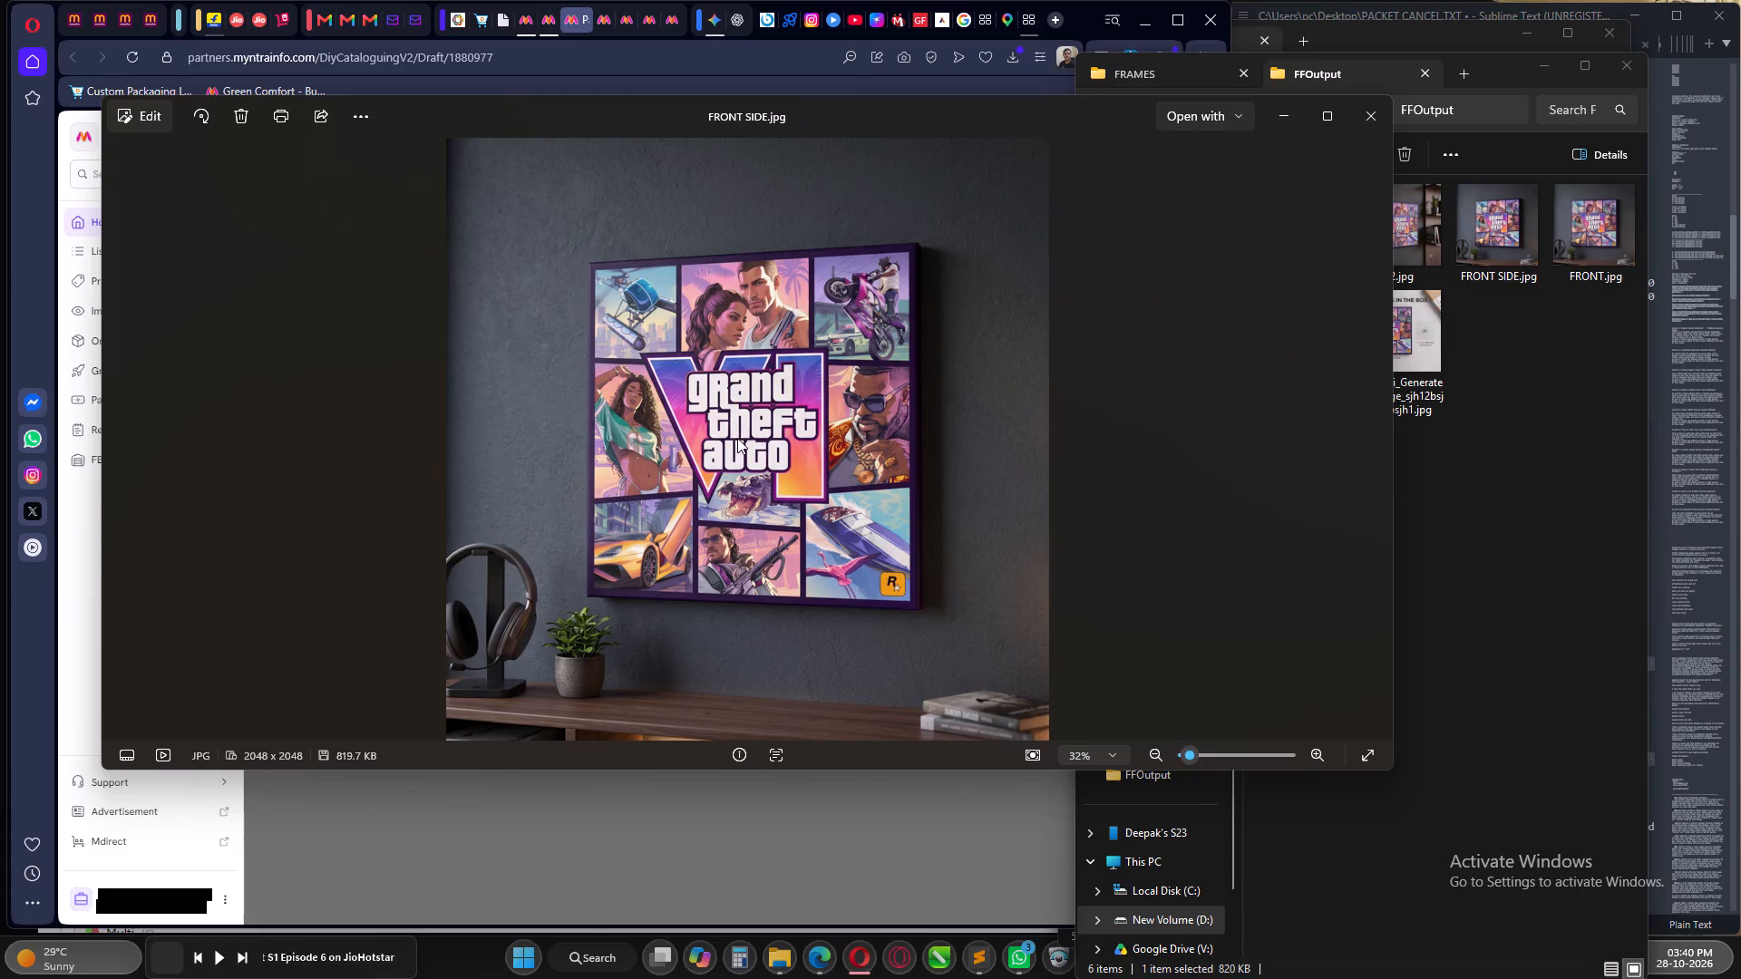
scroll(874, 374, up, 8)
scroll(874, 374, down, 9)
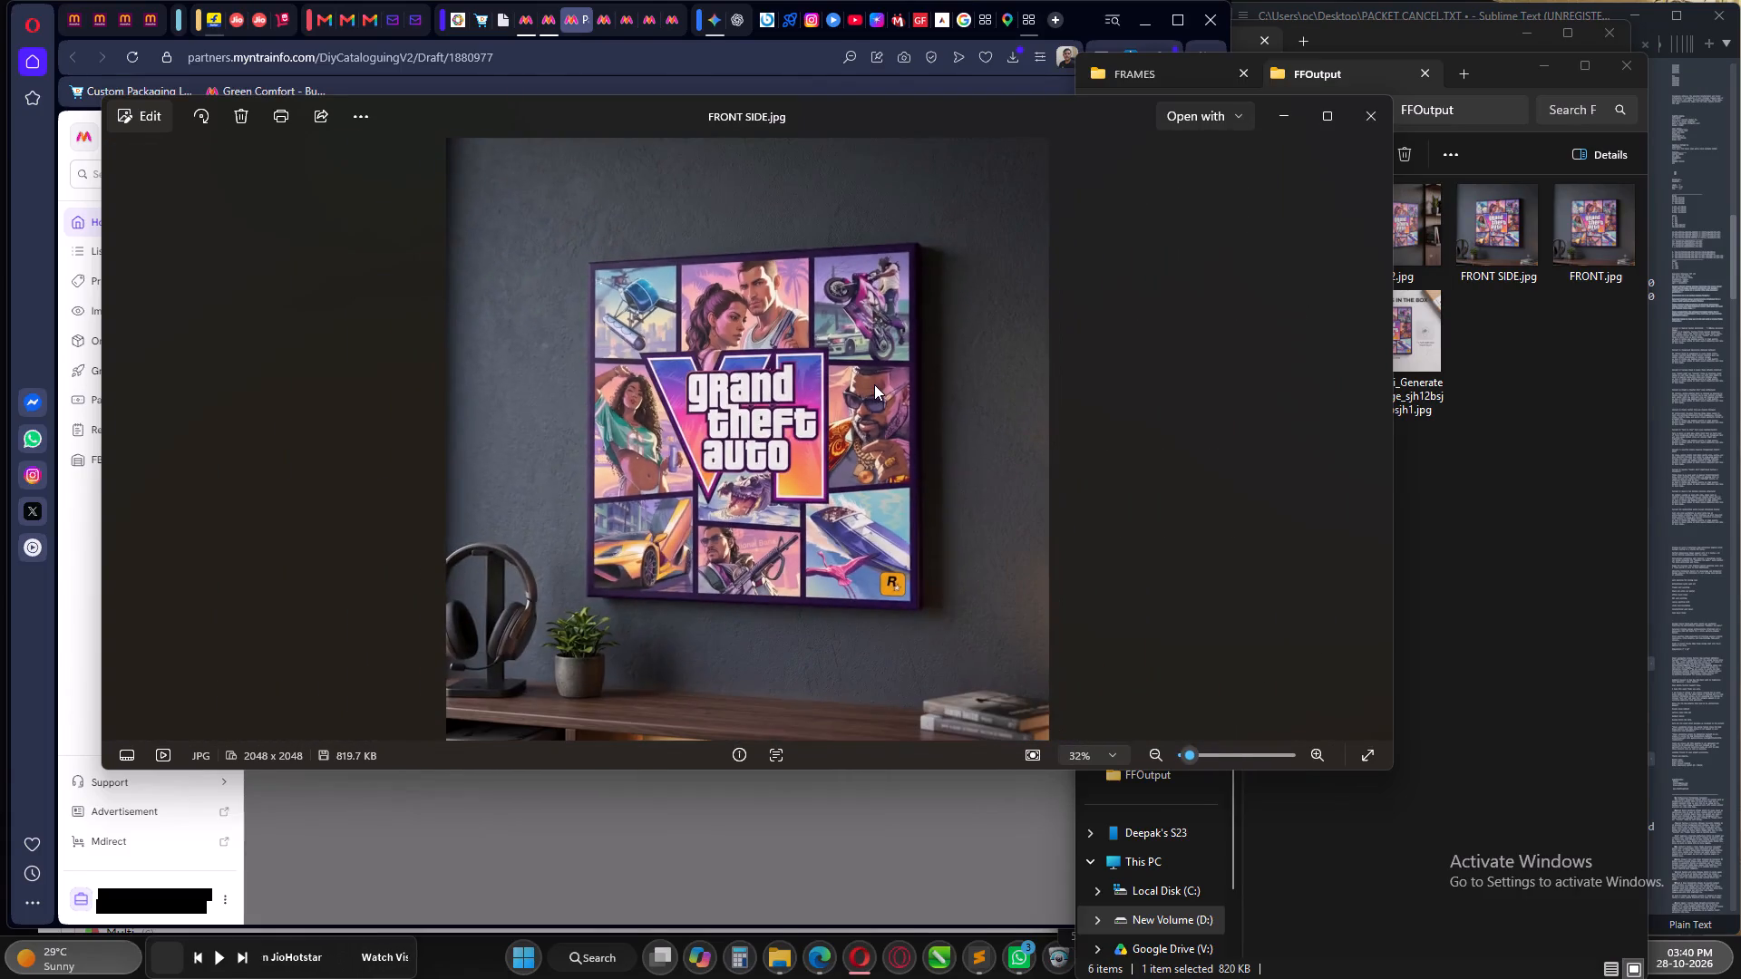
Check FRONT.jpg against FRONT SIDE.jpg once more, and delete FRONT.jpg from the FFOutput folder.
key(Right)
scroll(881, 390, up, 15)
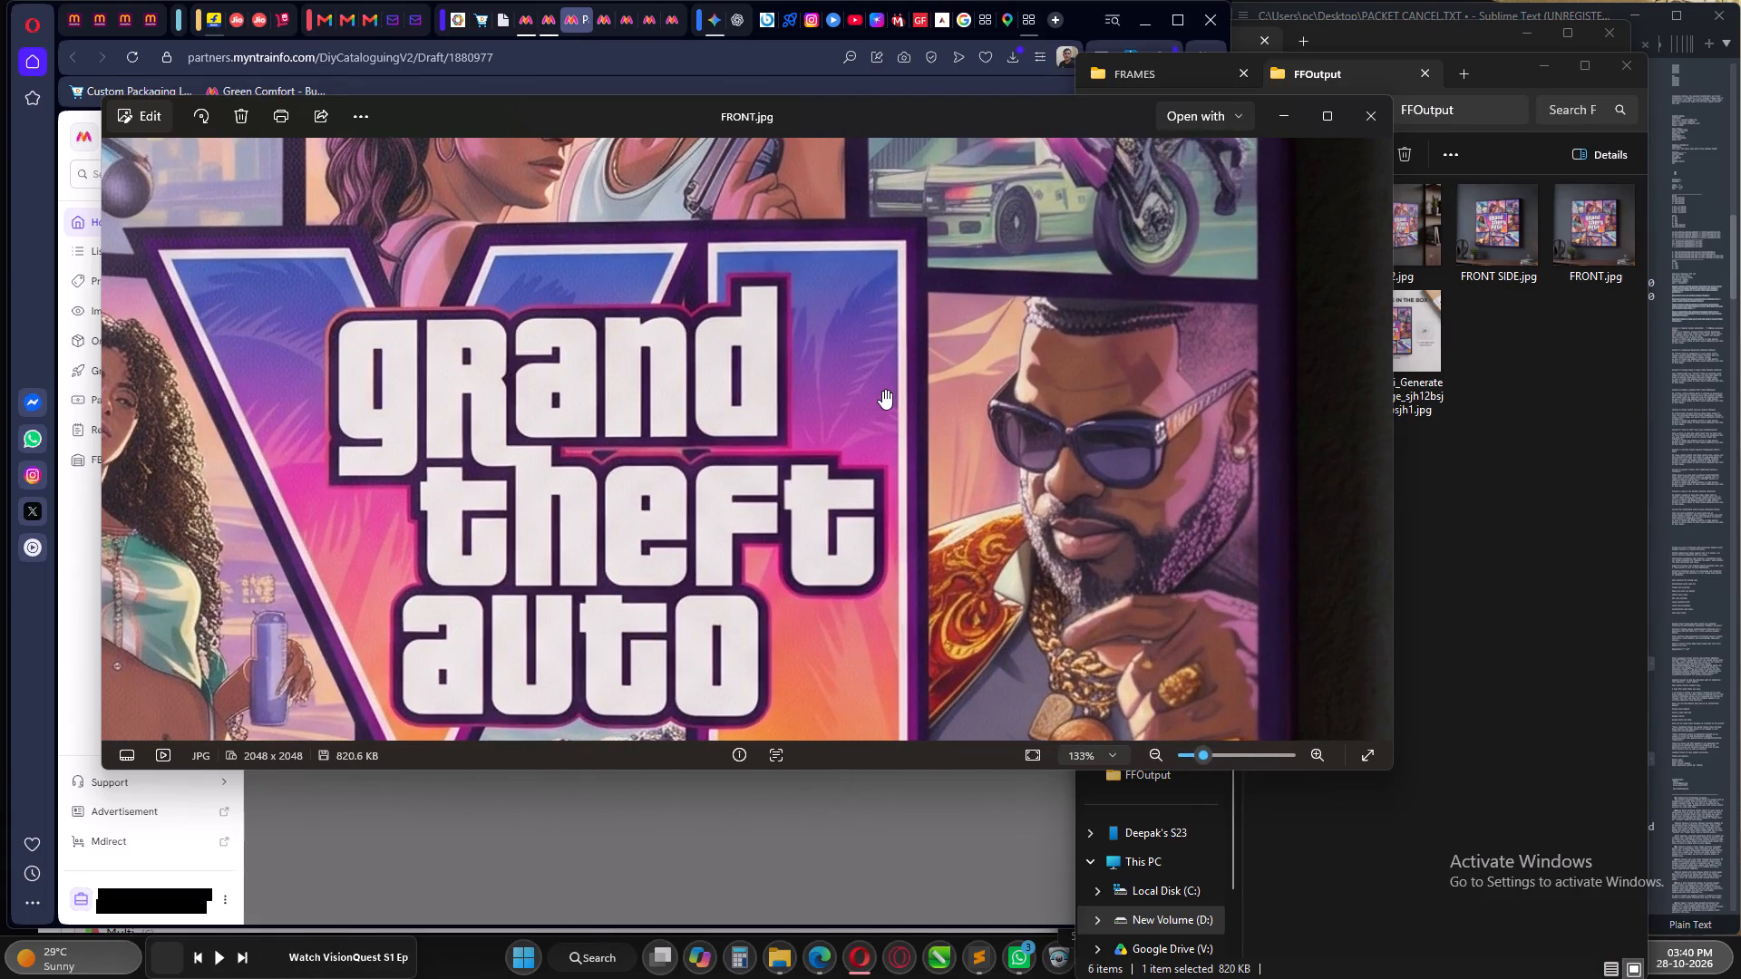
scroll(882, 390, down, 15)
key(Left)
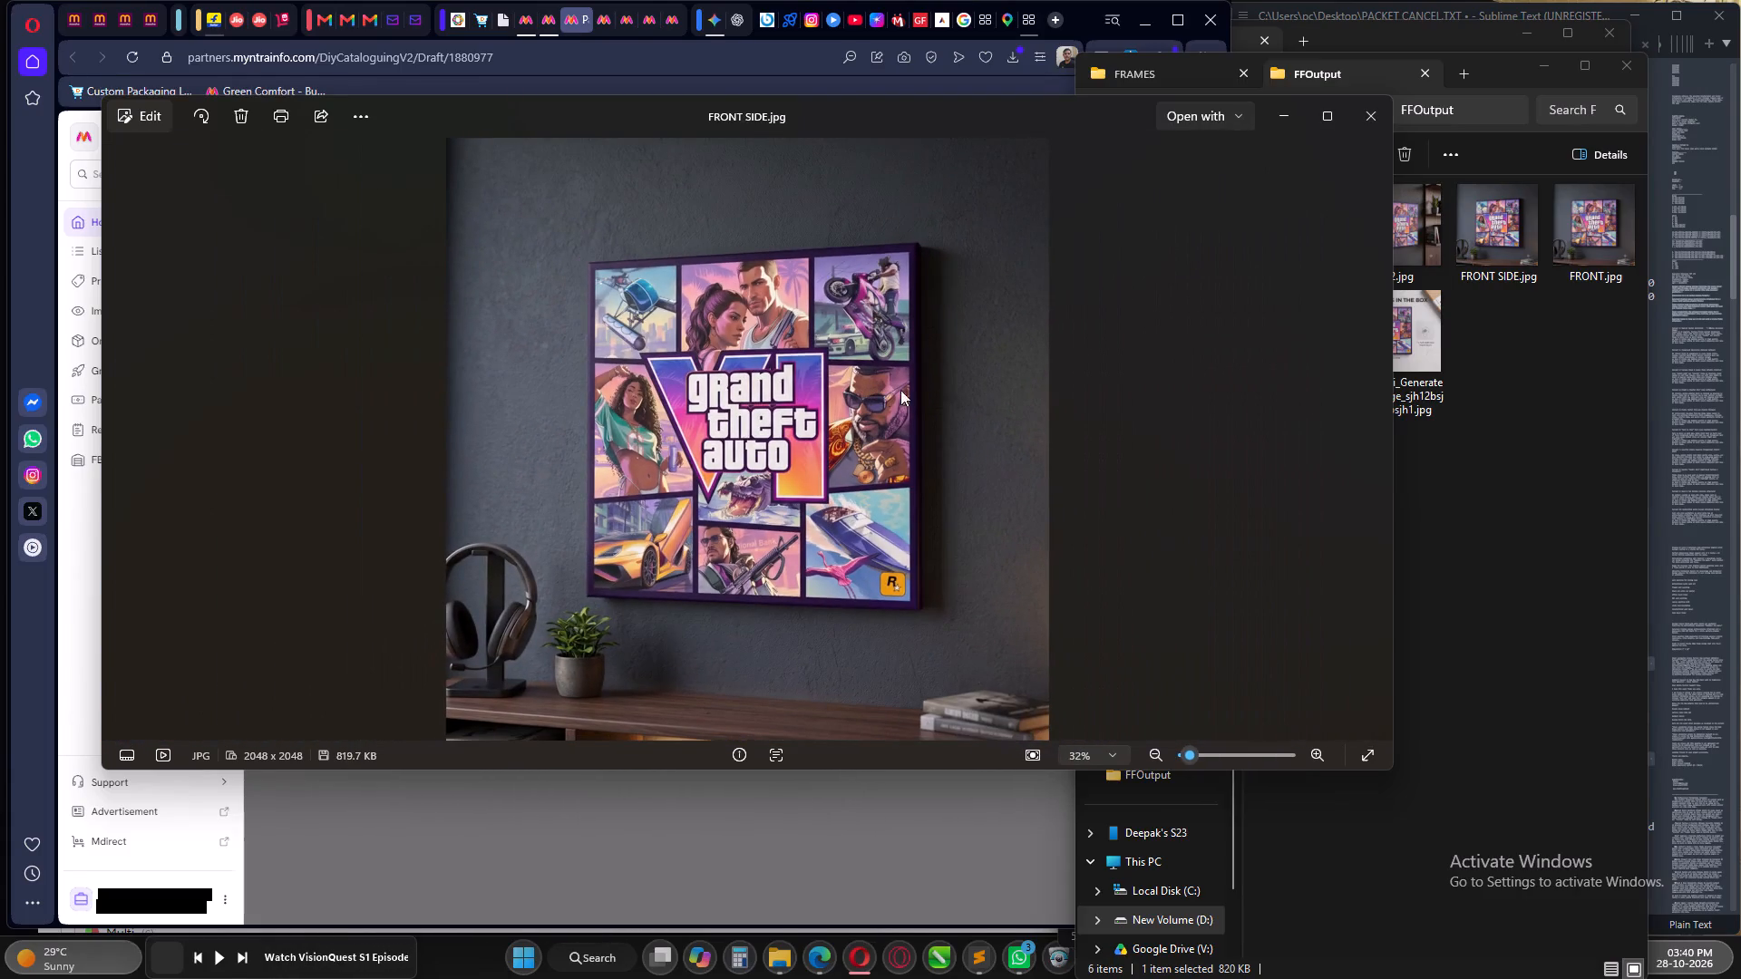
click(1376, 121)
click(1578, 387)
click(1605, 230)
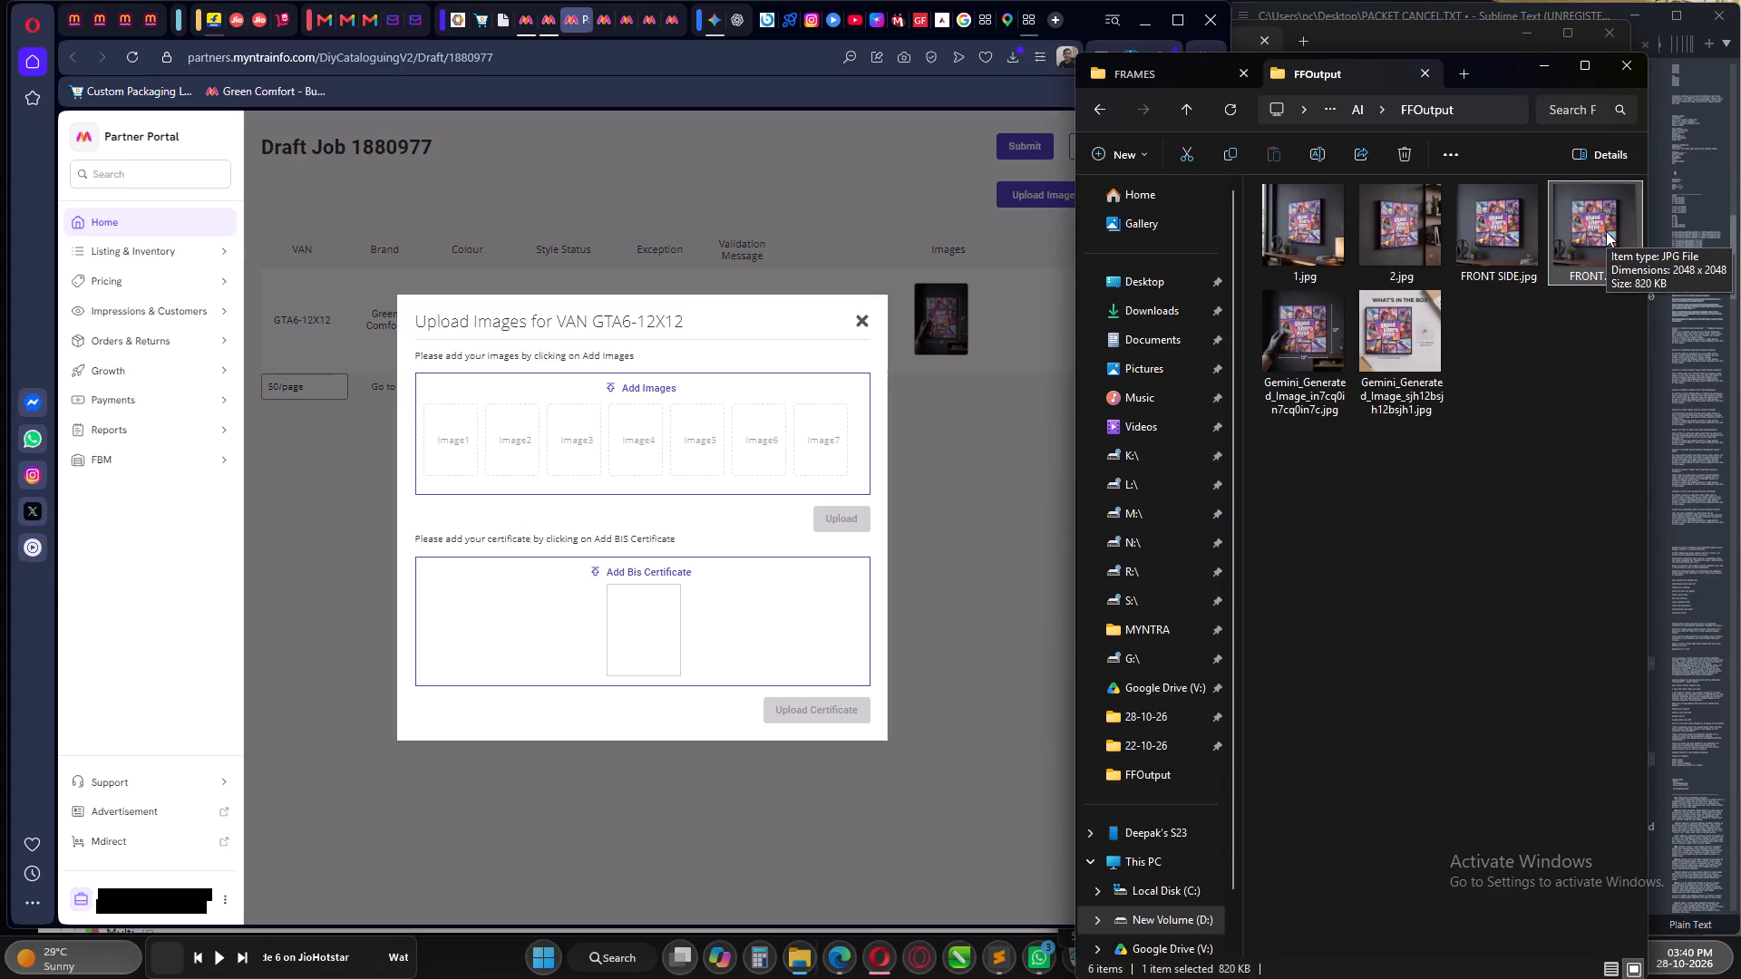
key(Delete)
click(1557, 402)
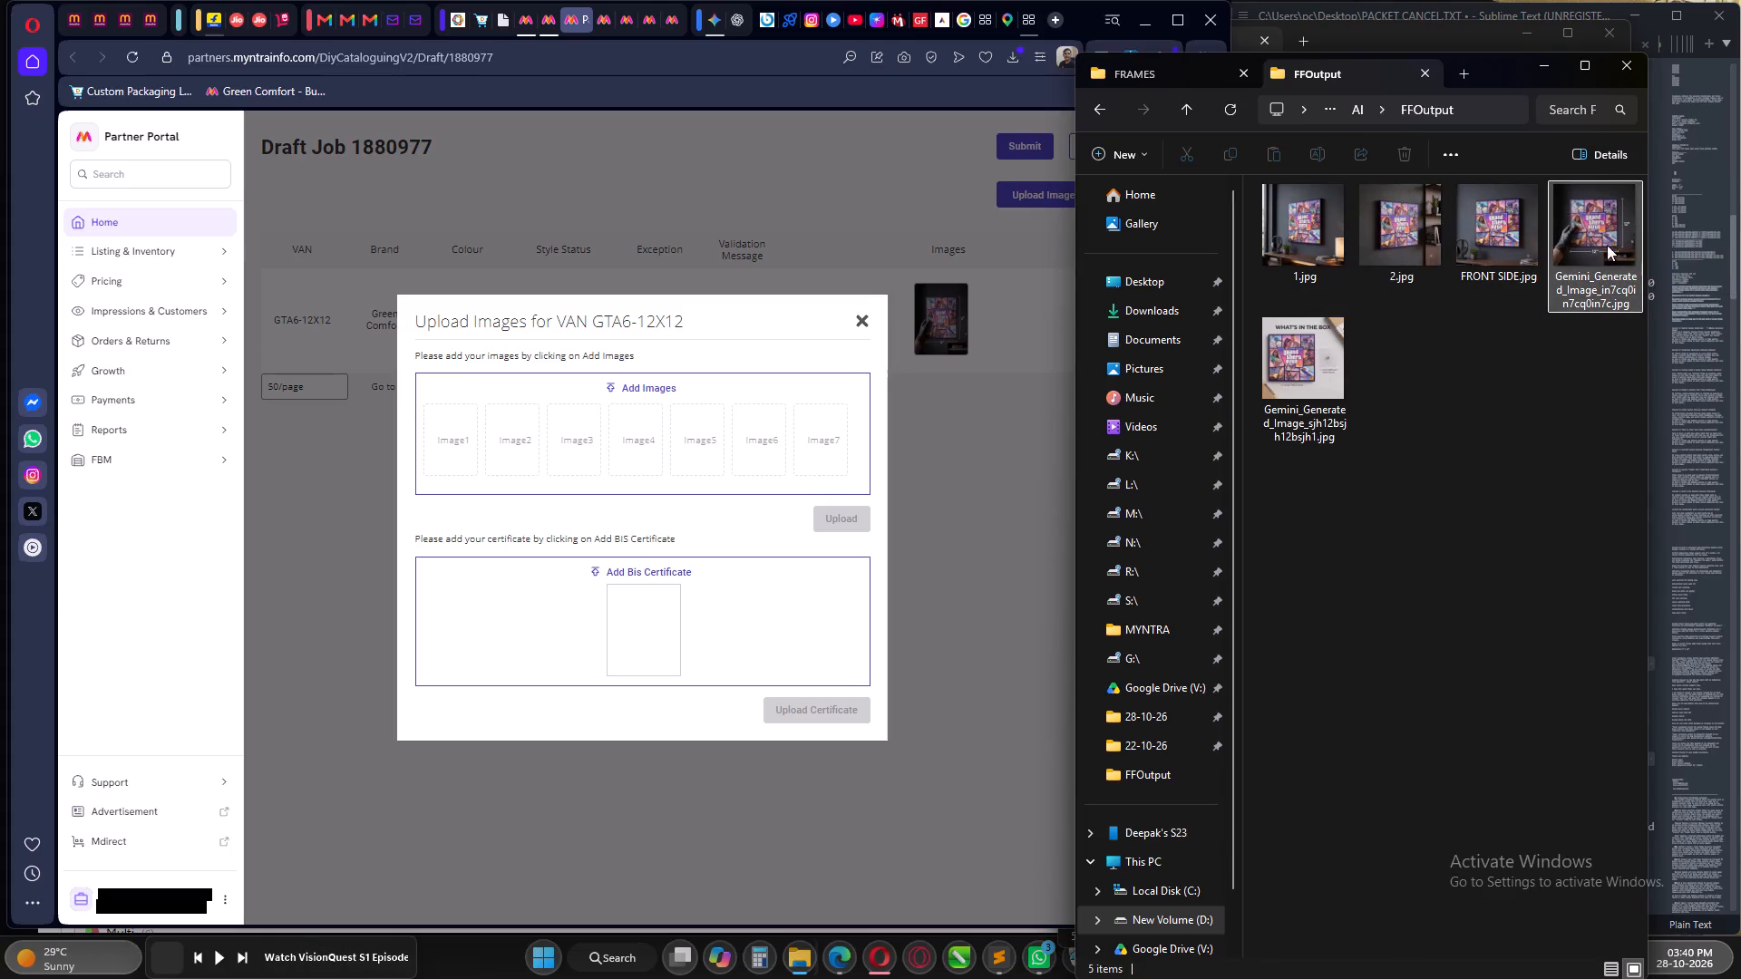
Remove the sparkle watermark from the wooden shelf in the 12-inch dimensions photo using Generative Erase, and save over the original.
double_click(1592, 224)
key(Left)
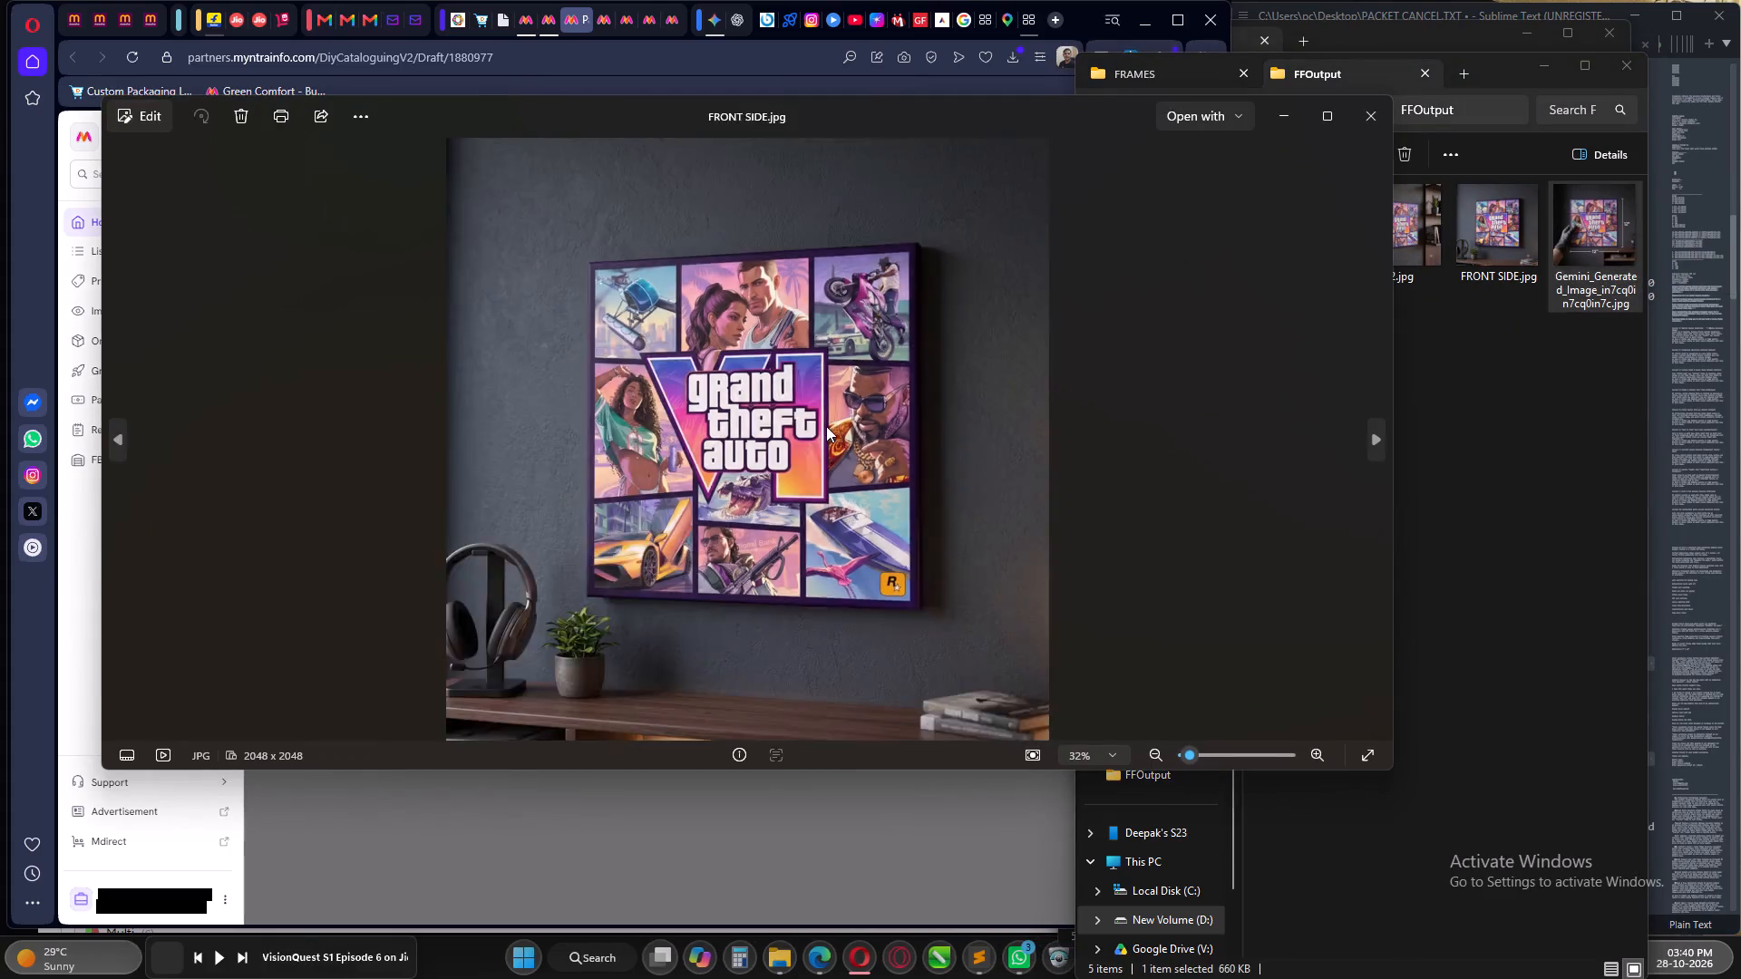
key(Left)
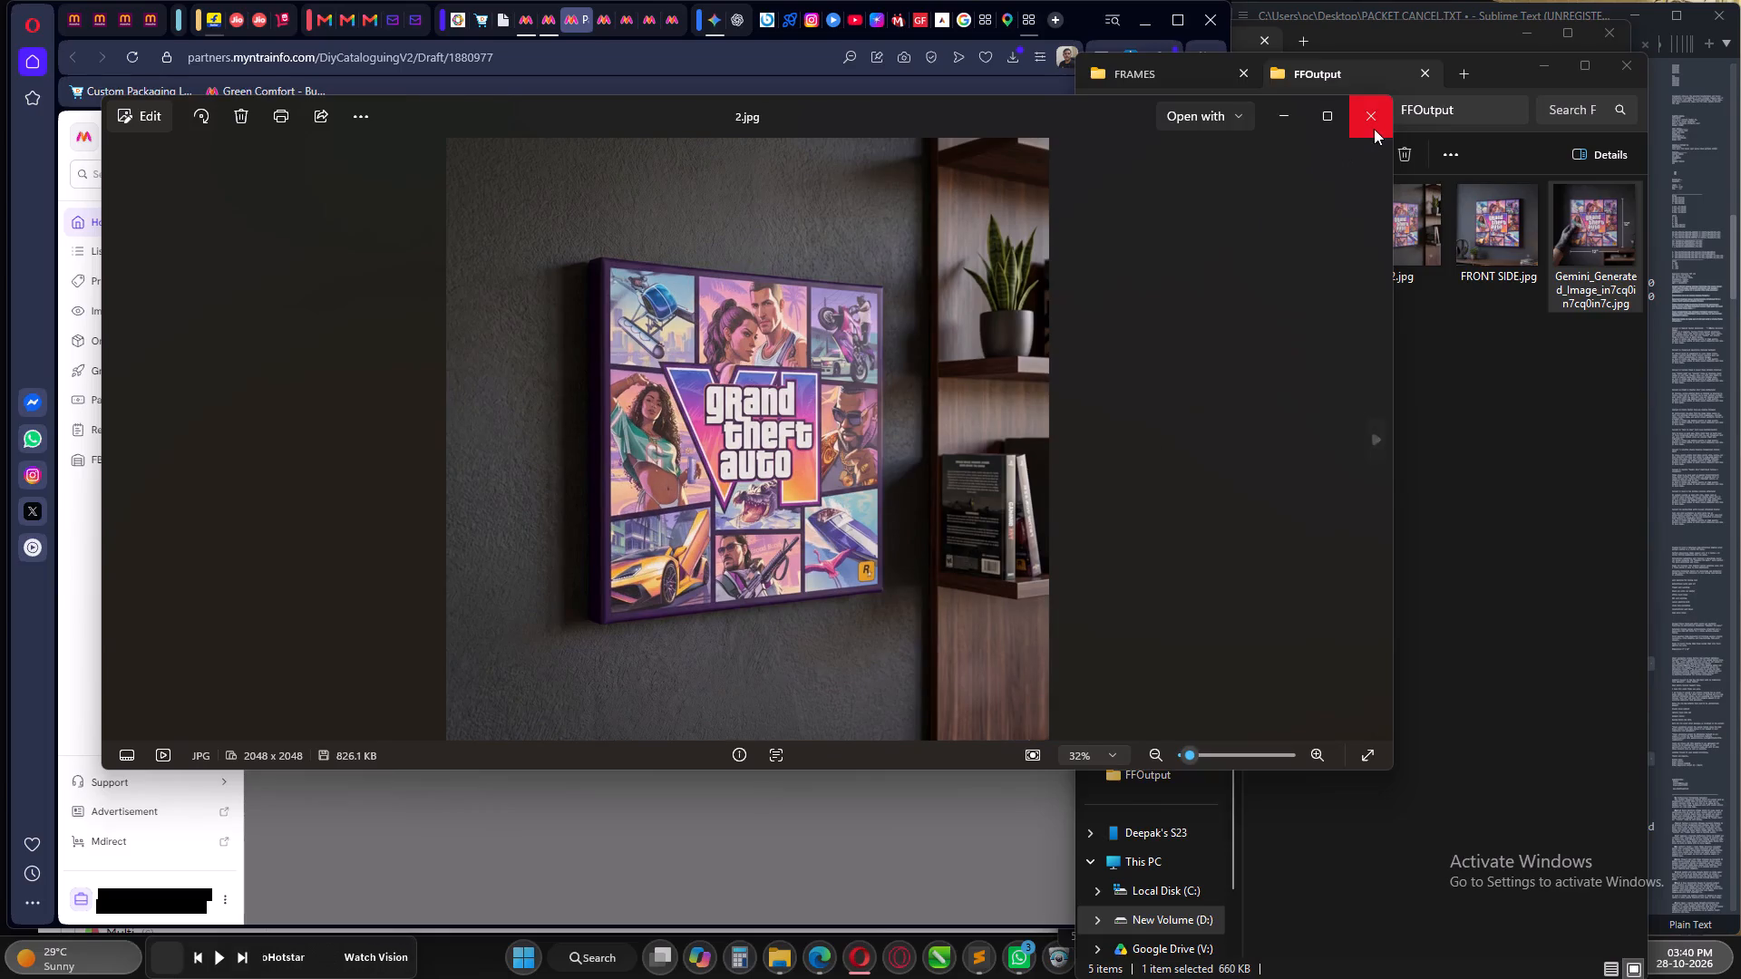
key(Right)
key(Right)
key(ctrl+e)
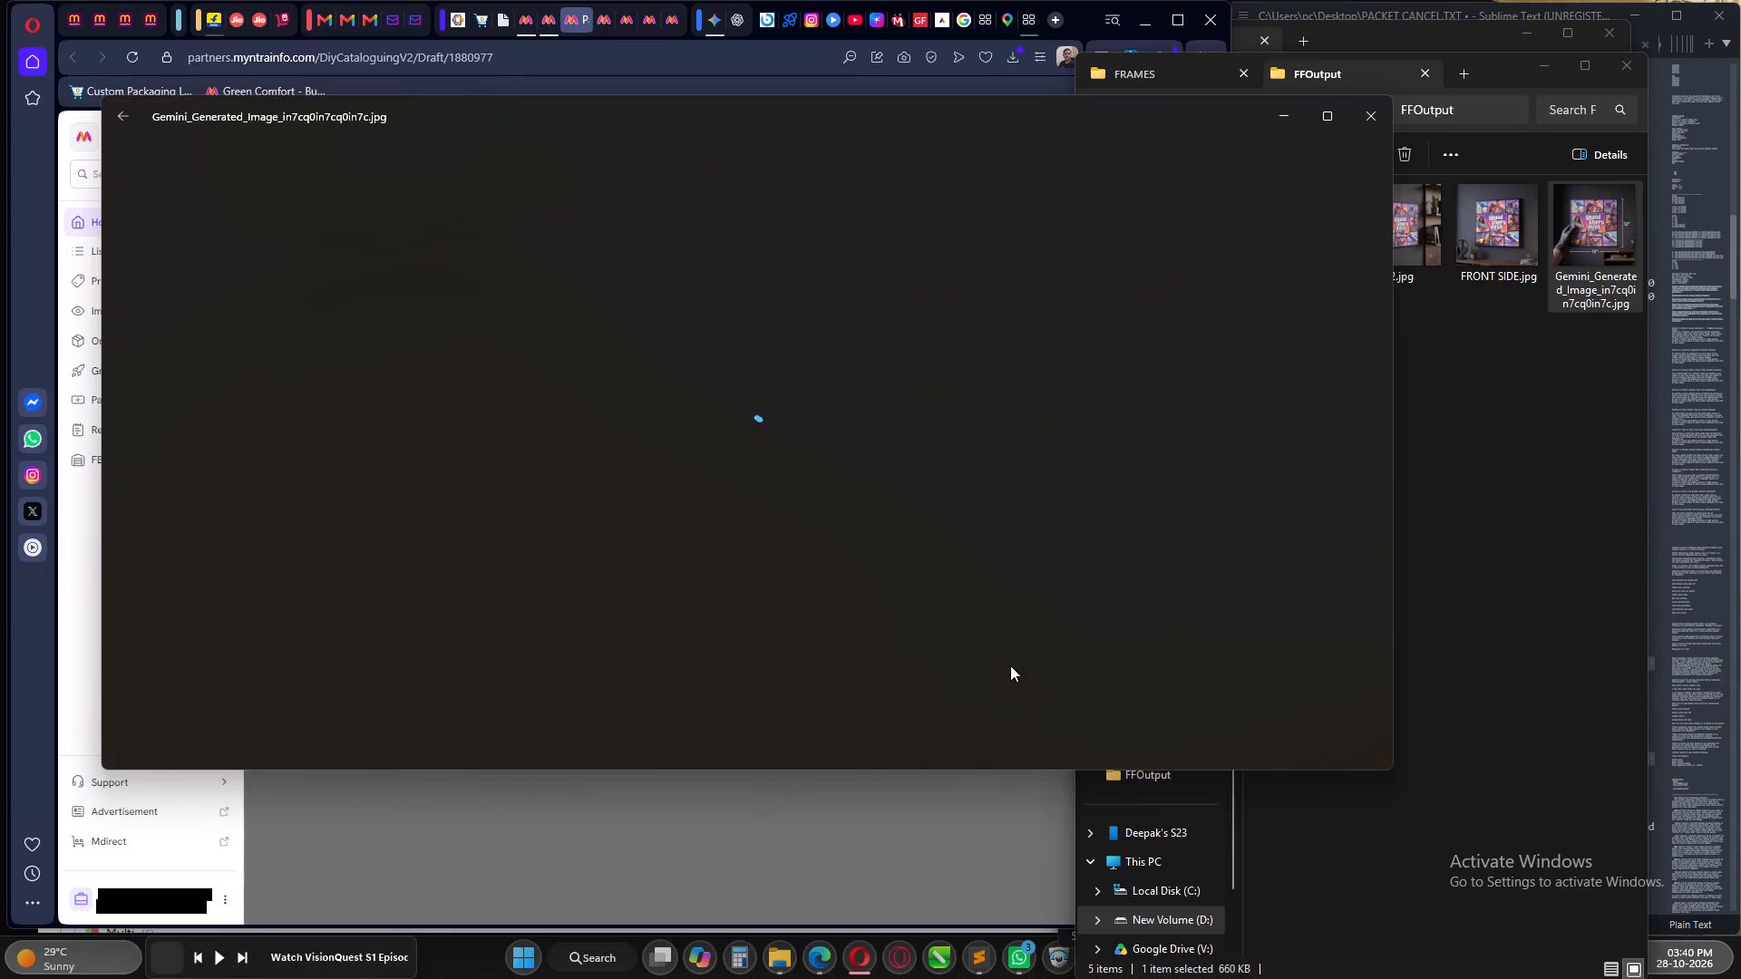
click(856, 171)
alt+scroll(826, 651, up, 7)
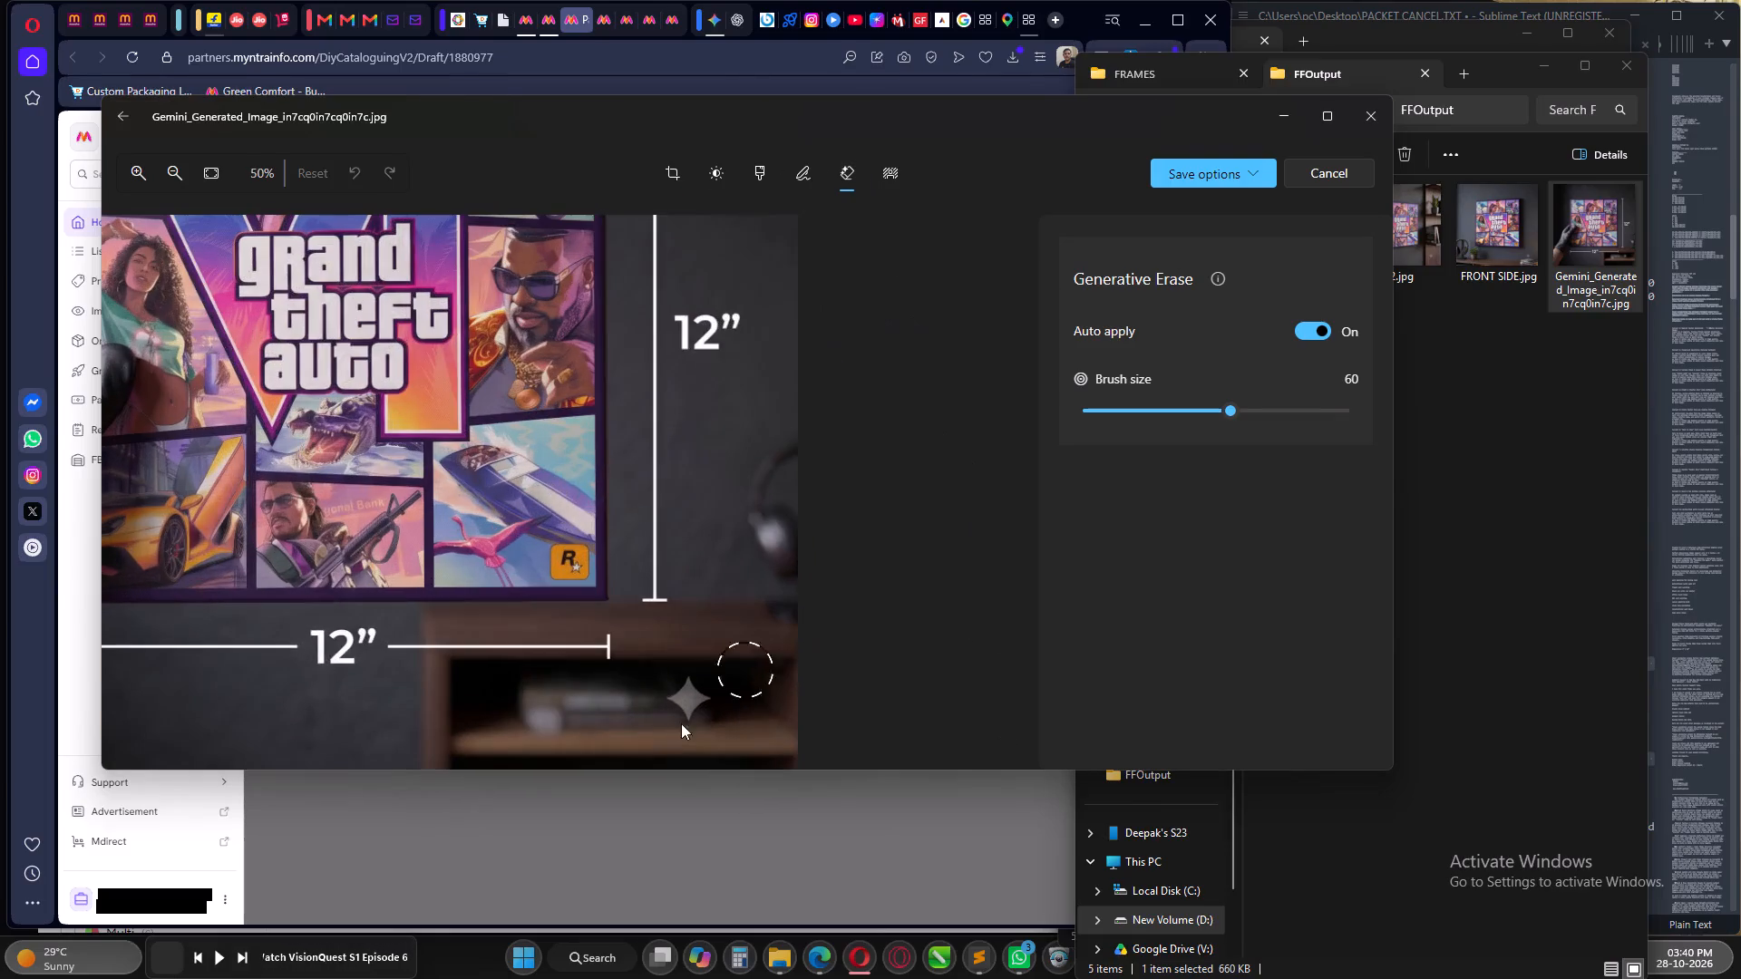
click(692, 700)
click(1221, 179)
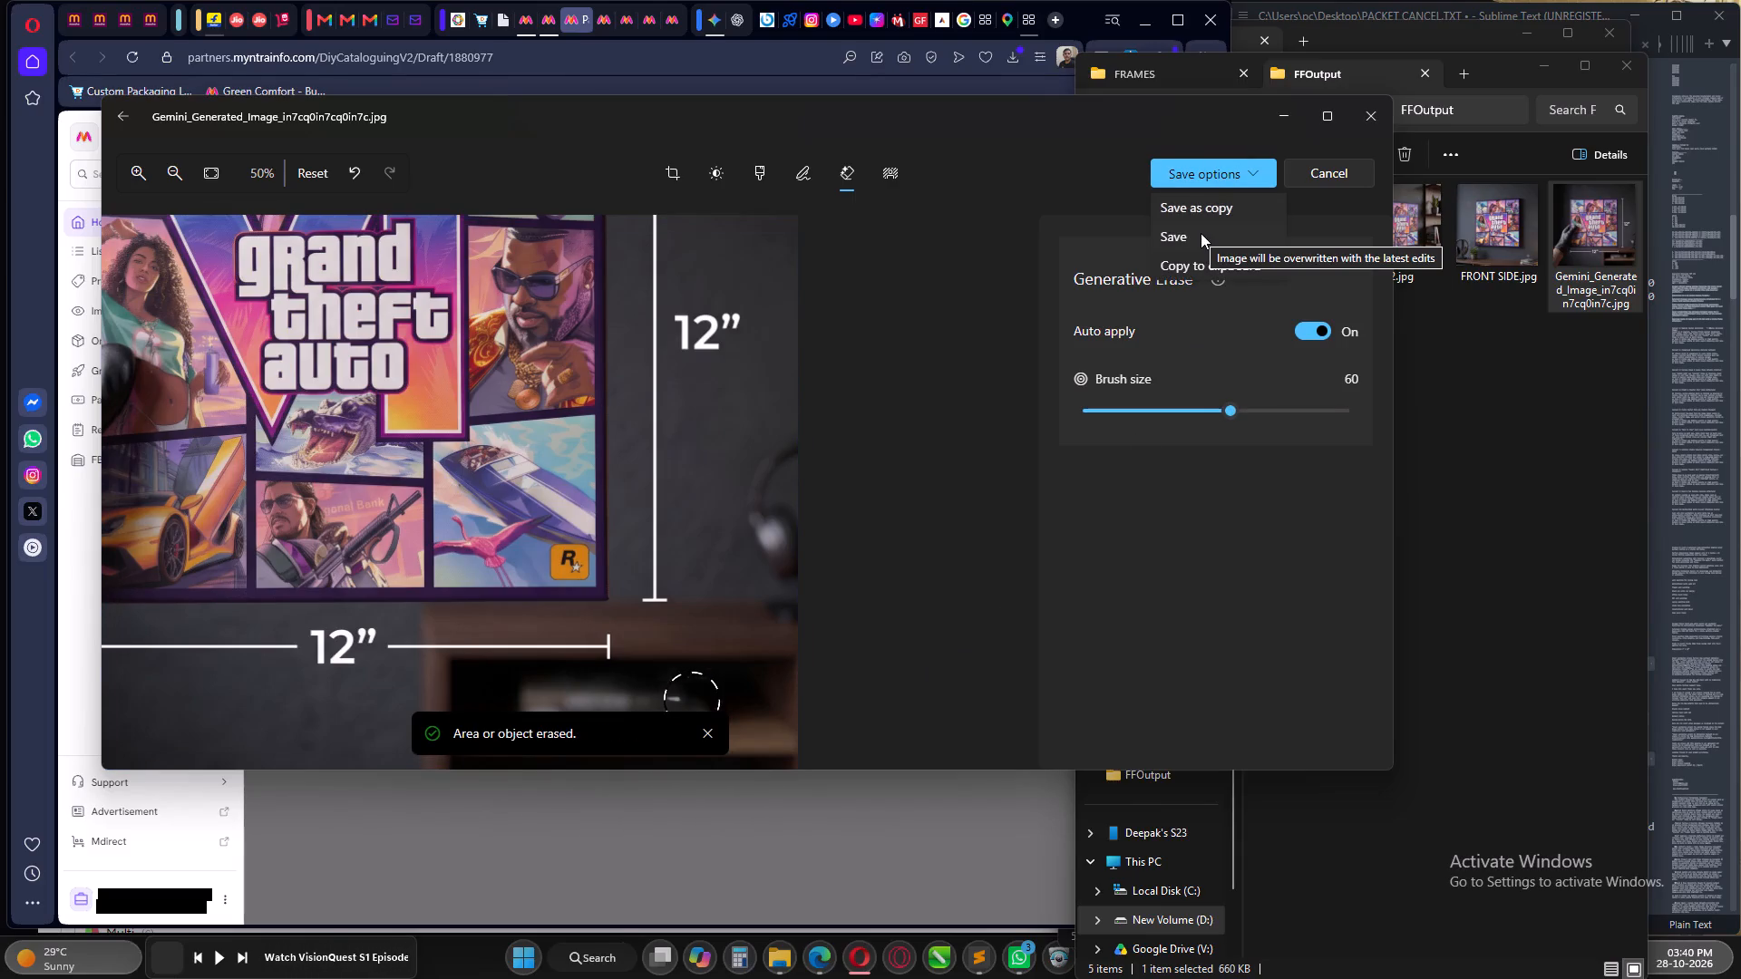
drag(676, 693, 688, 705)
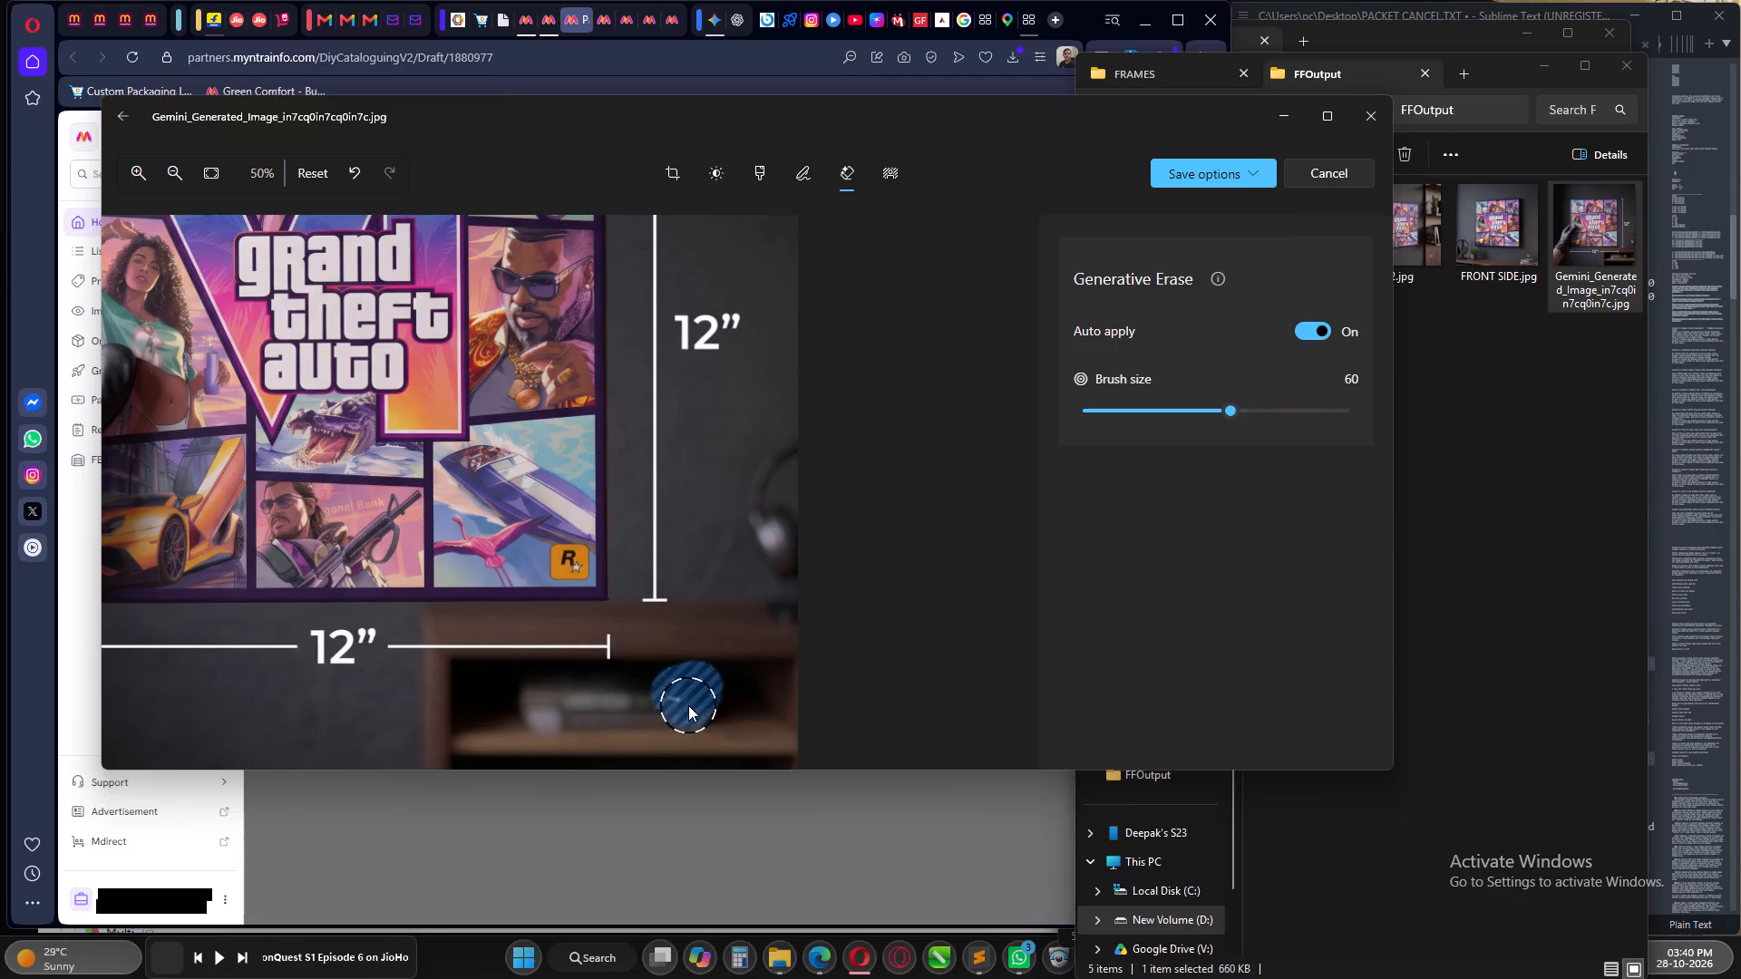
click(1238, 179)
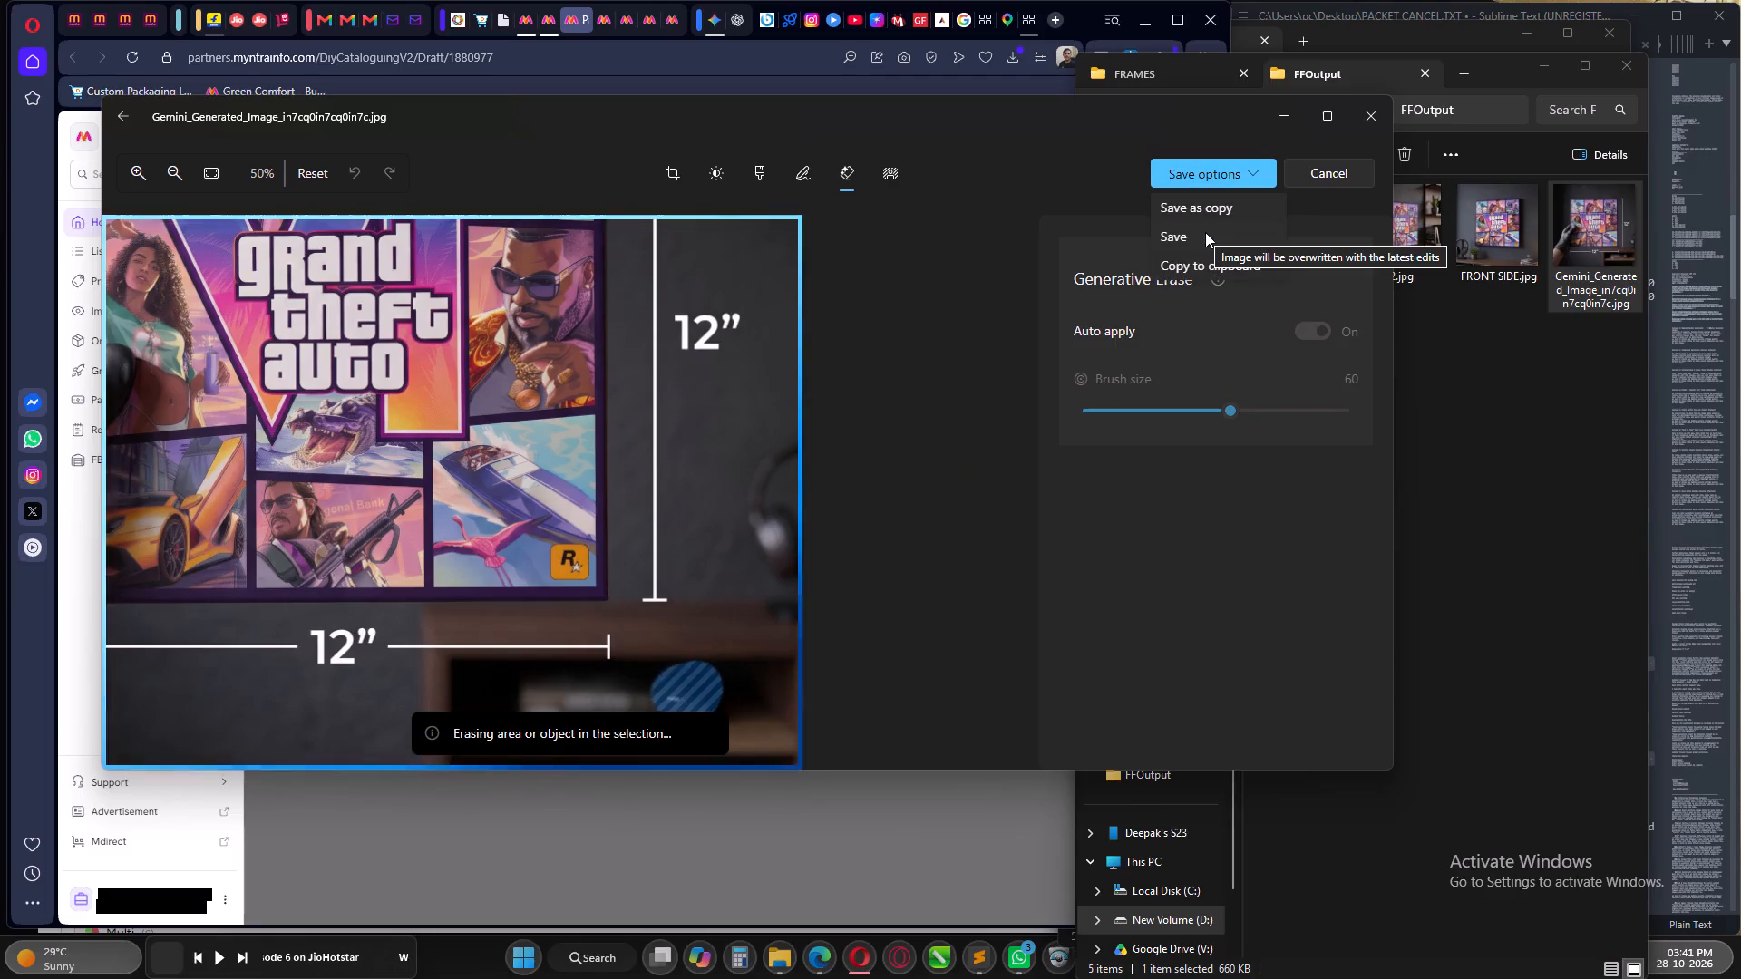
click(1205, 232)
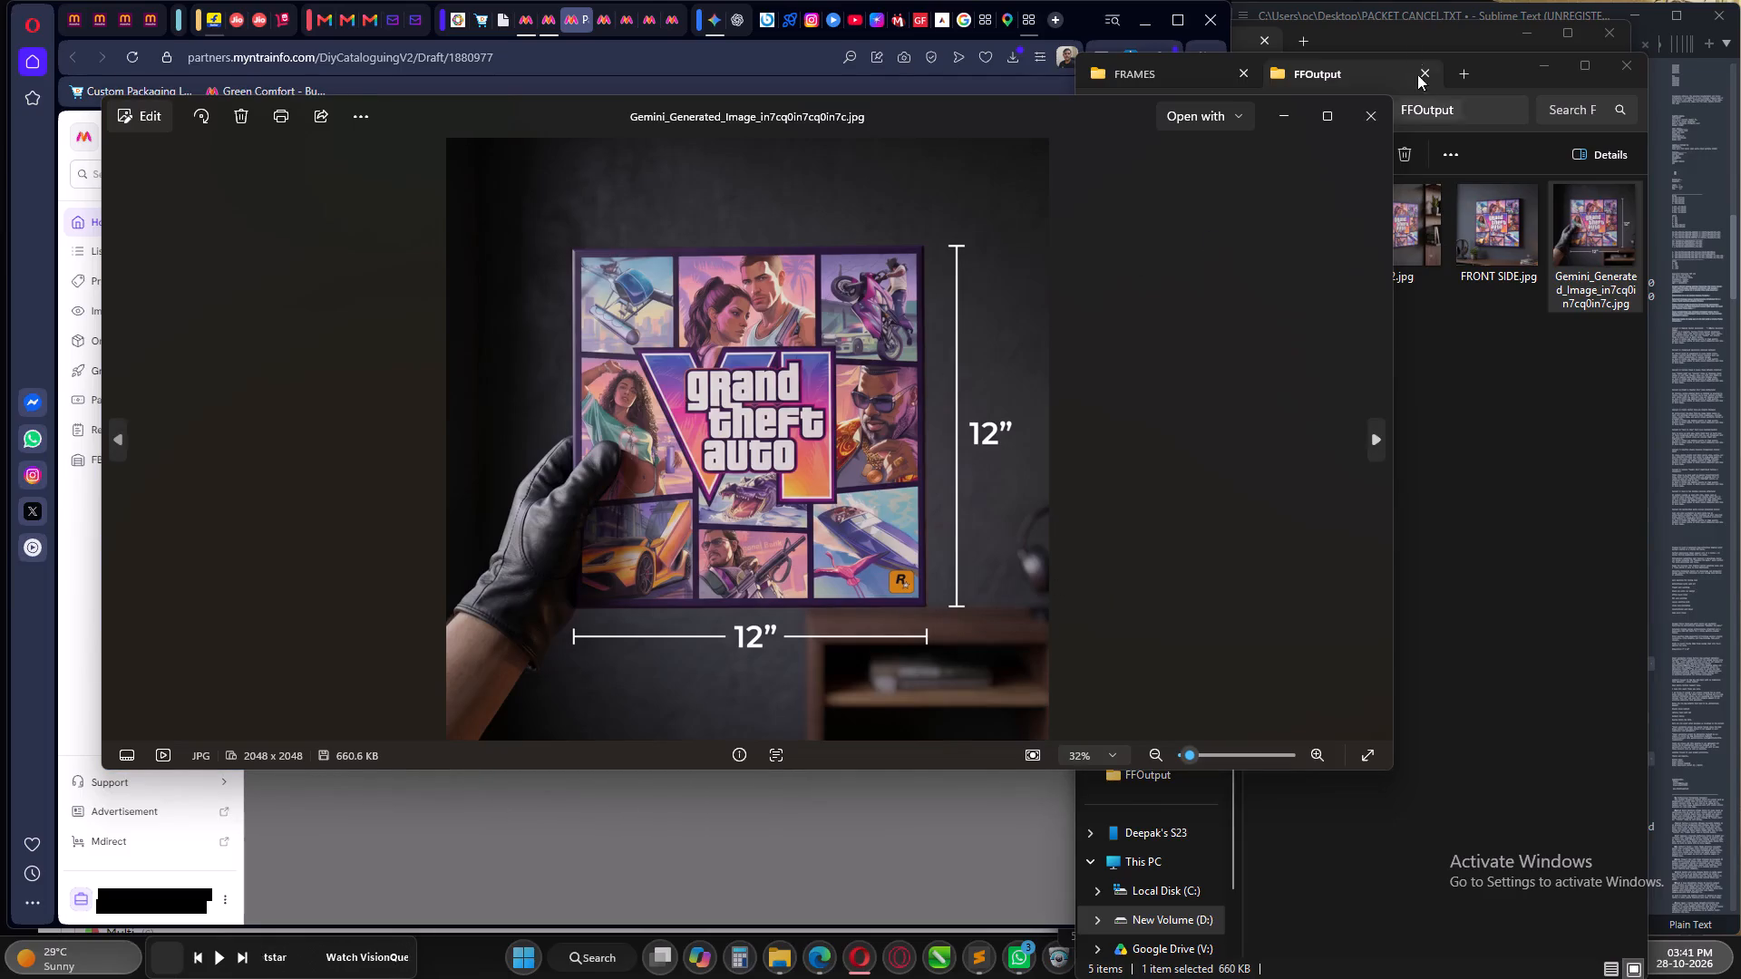
click(1357, 118)
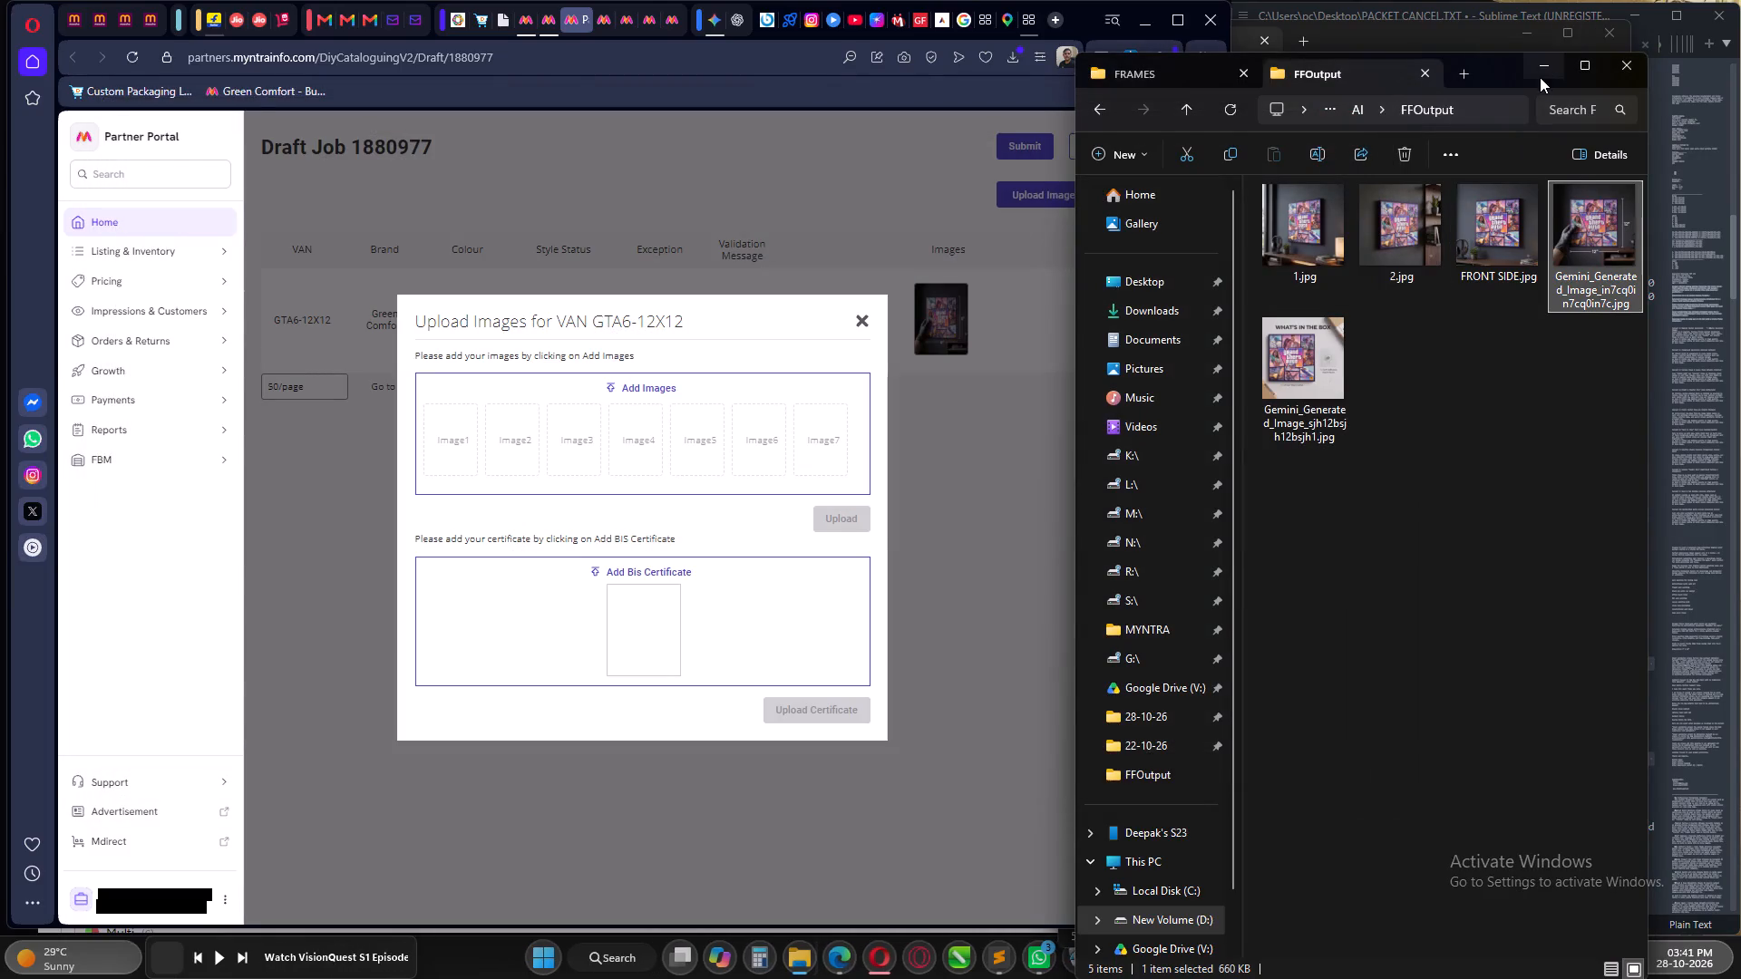
Add the 12-inch dimensions photo, followed by the What's in the Box image, to the GTA6-12X12 image slots on Myntra.
click(1542, 66)
click(644, 384)
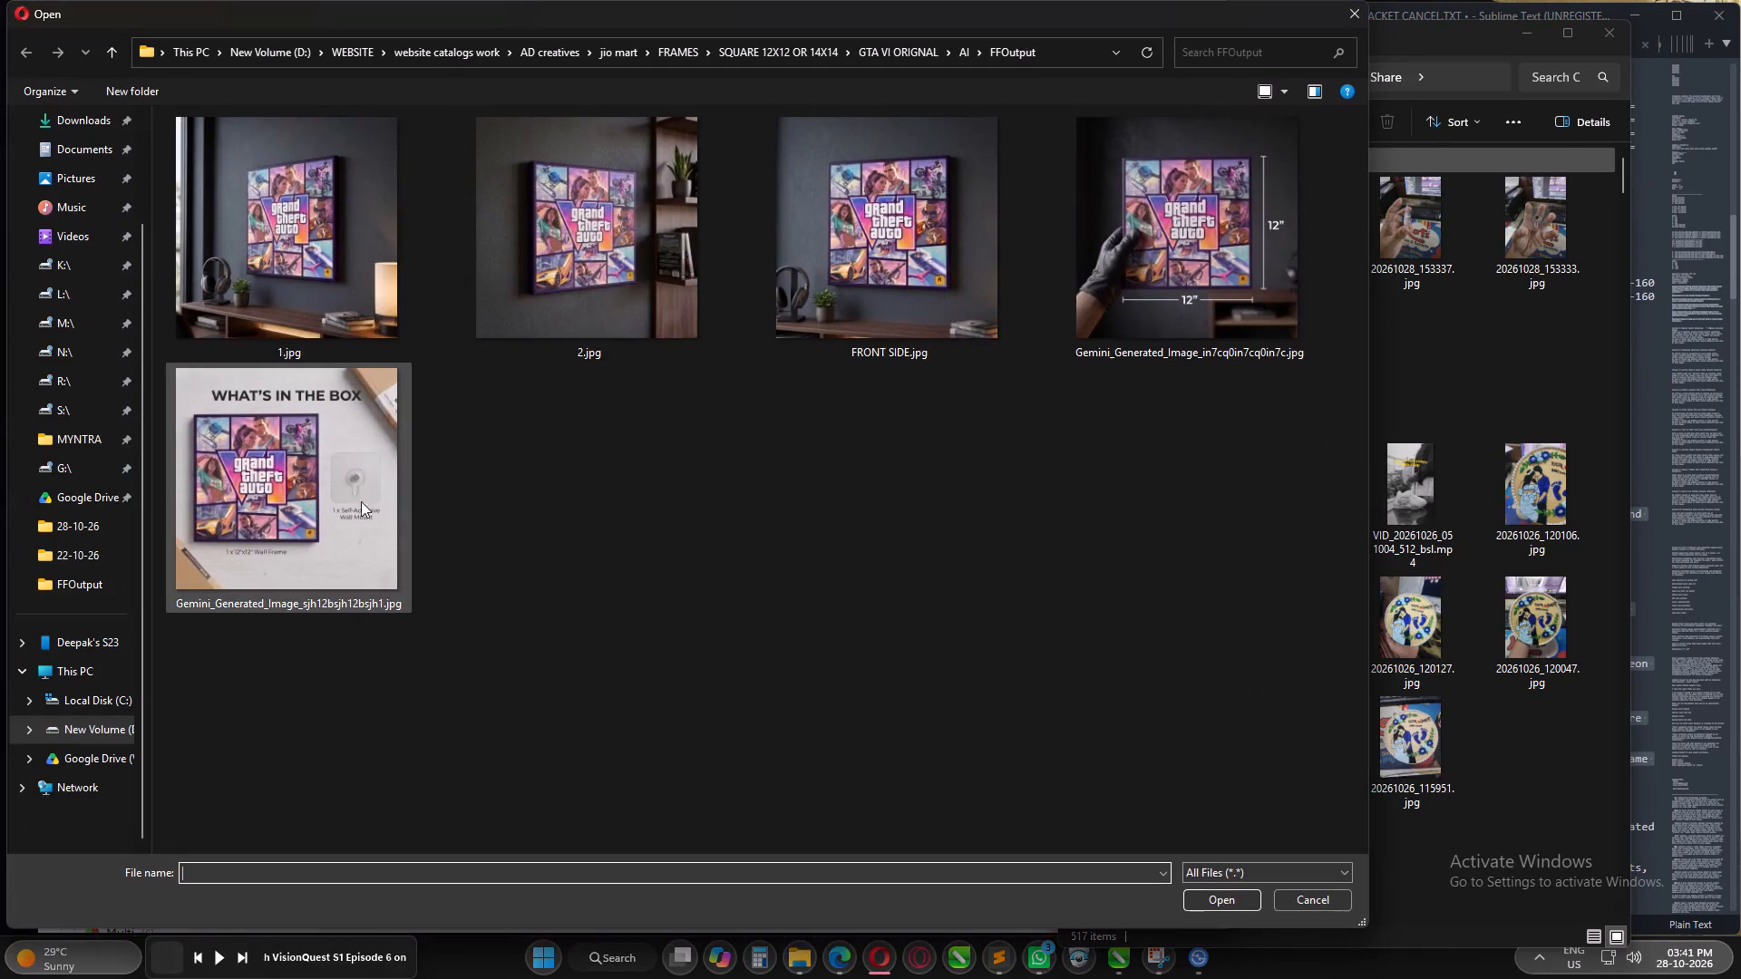
click(1216, 243)
key(Return)
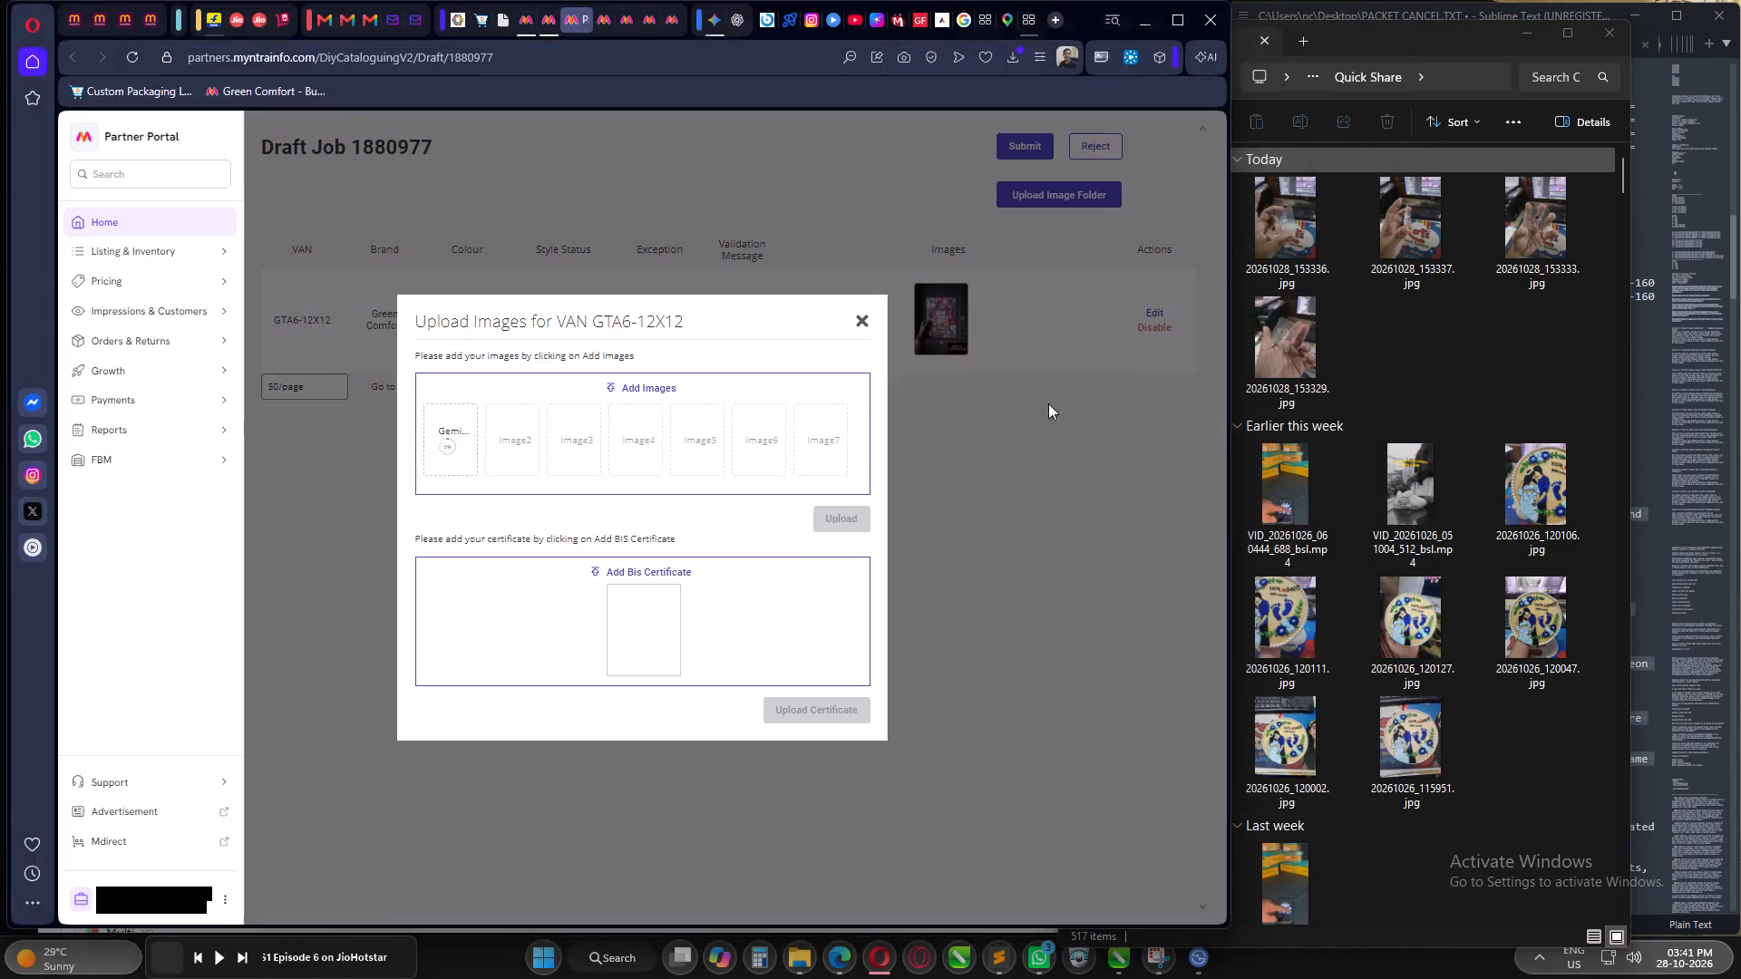
click(630, 393)
click(342, 458)
key(Return)
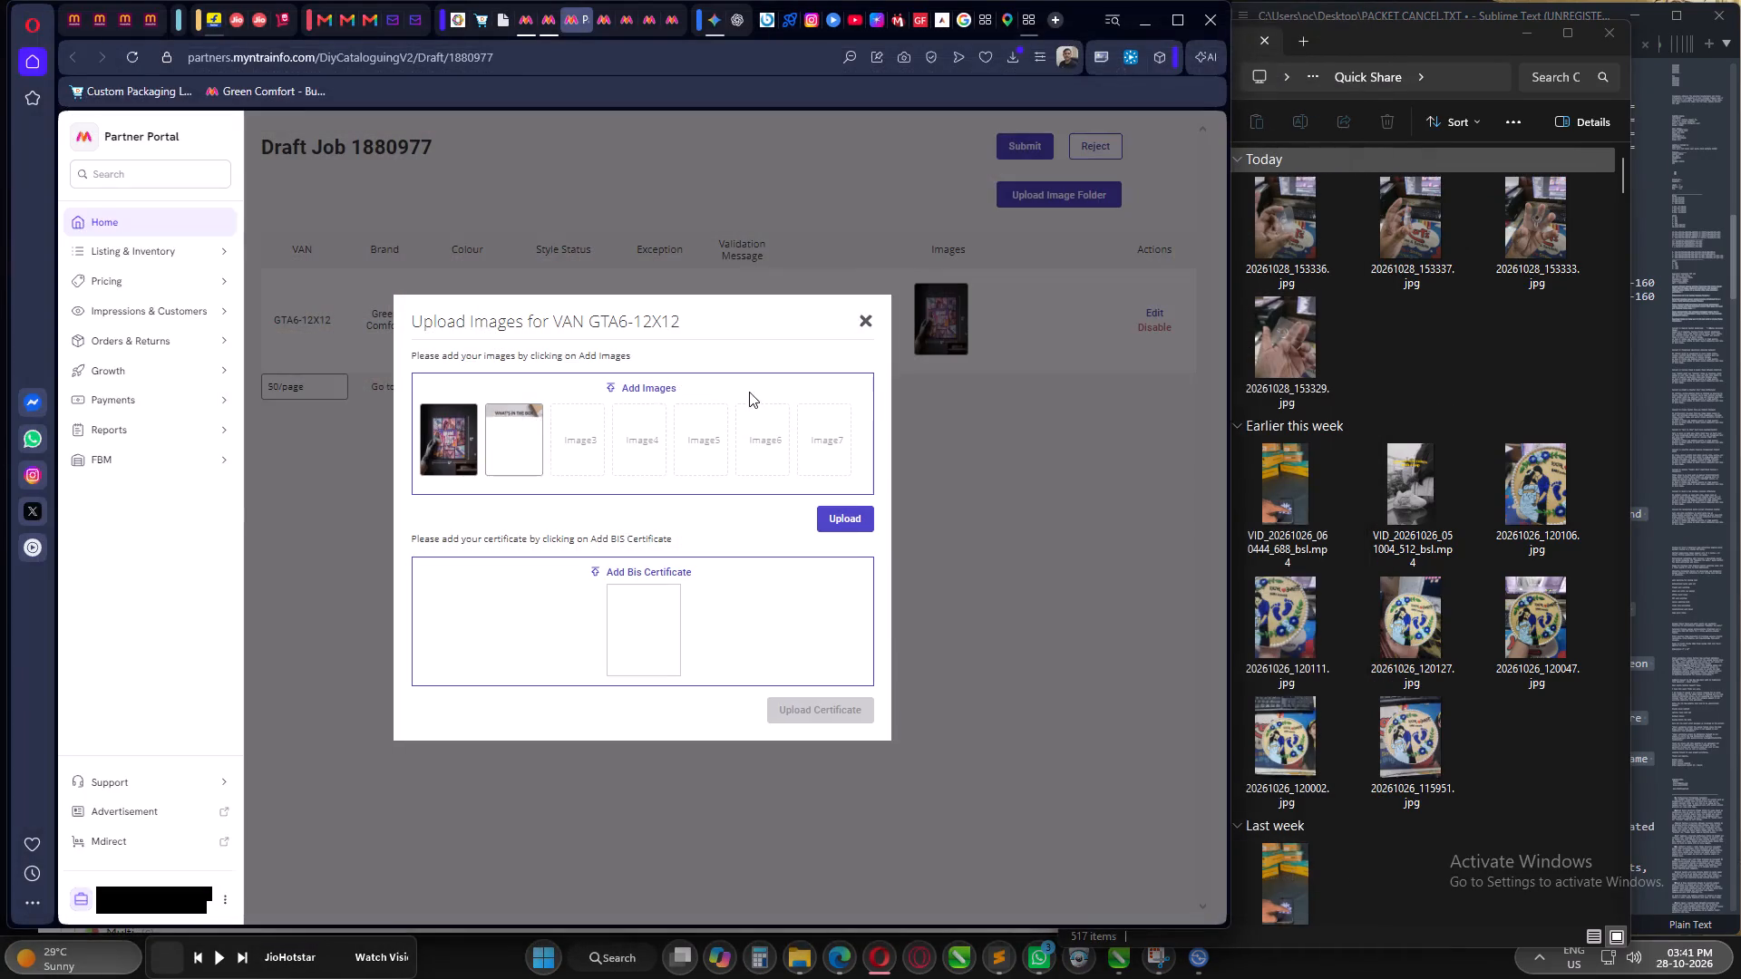
Add 1.jpg, 2.jpg and FRONT SIDE.jpg together to the remaining slots, and upload the GTA6-12X12 images.
click(660, 389)
click(870, 264)
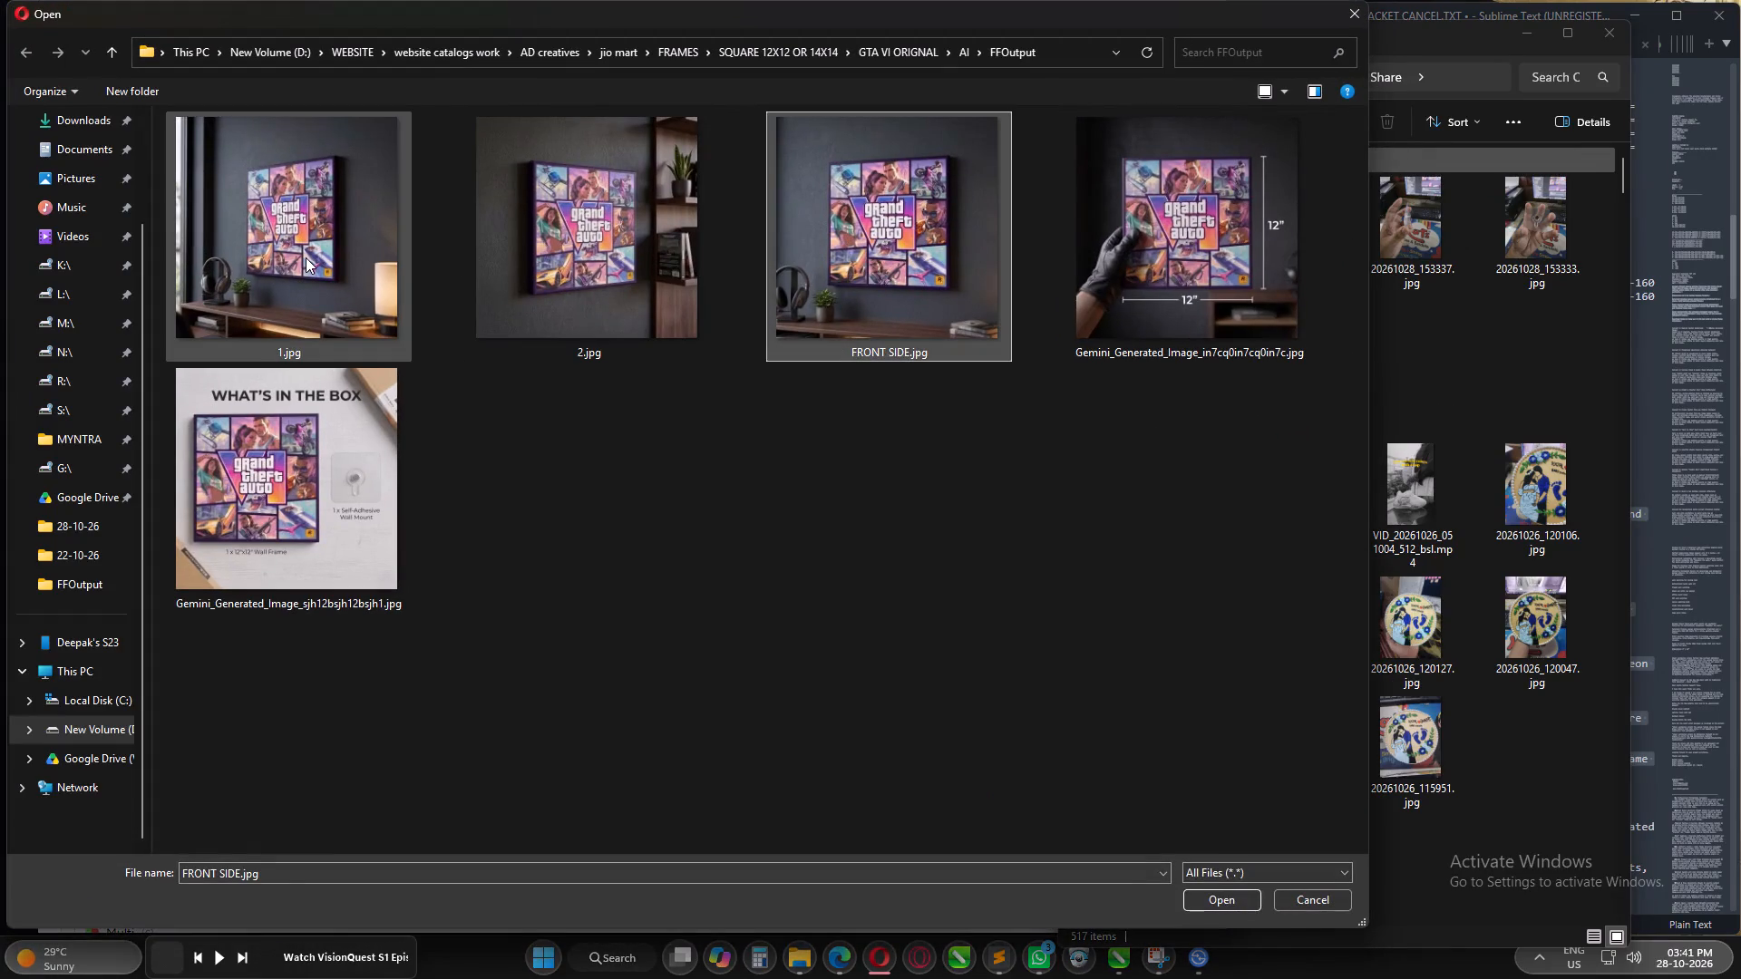
click(306, 257)
click(585, 282)
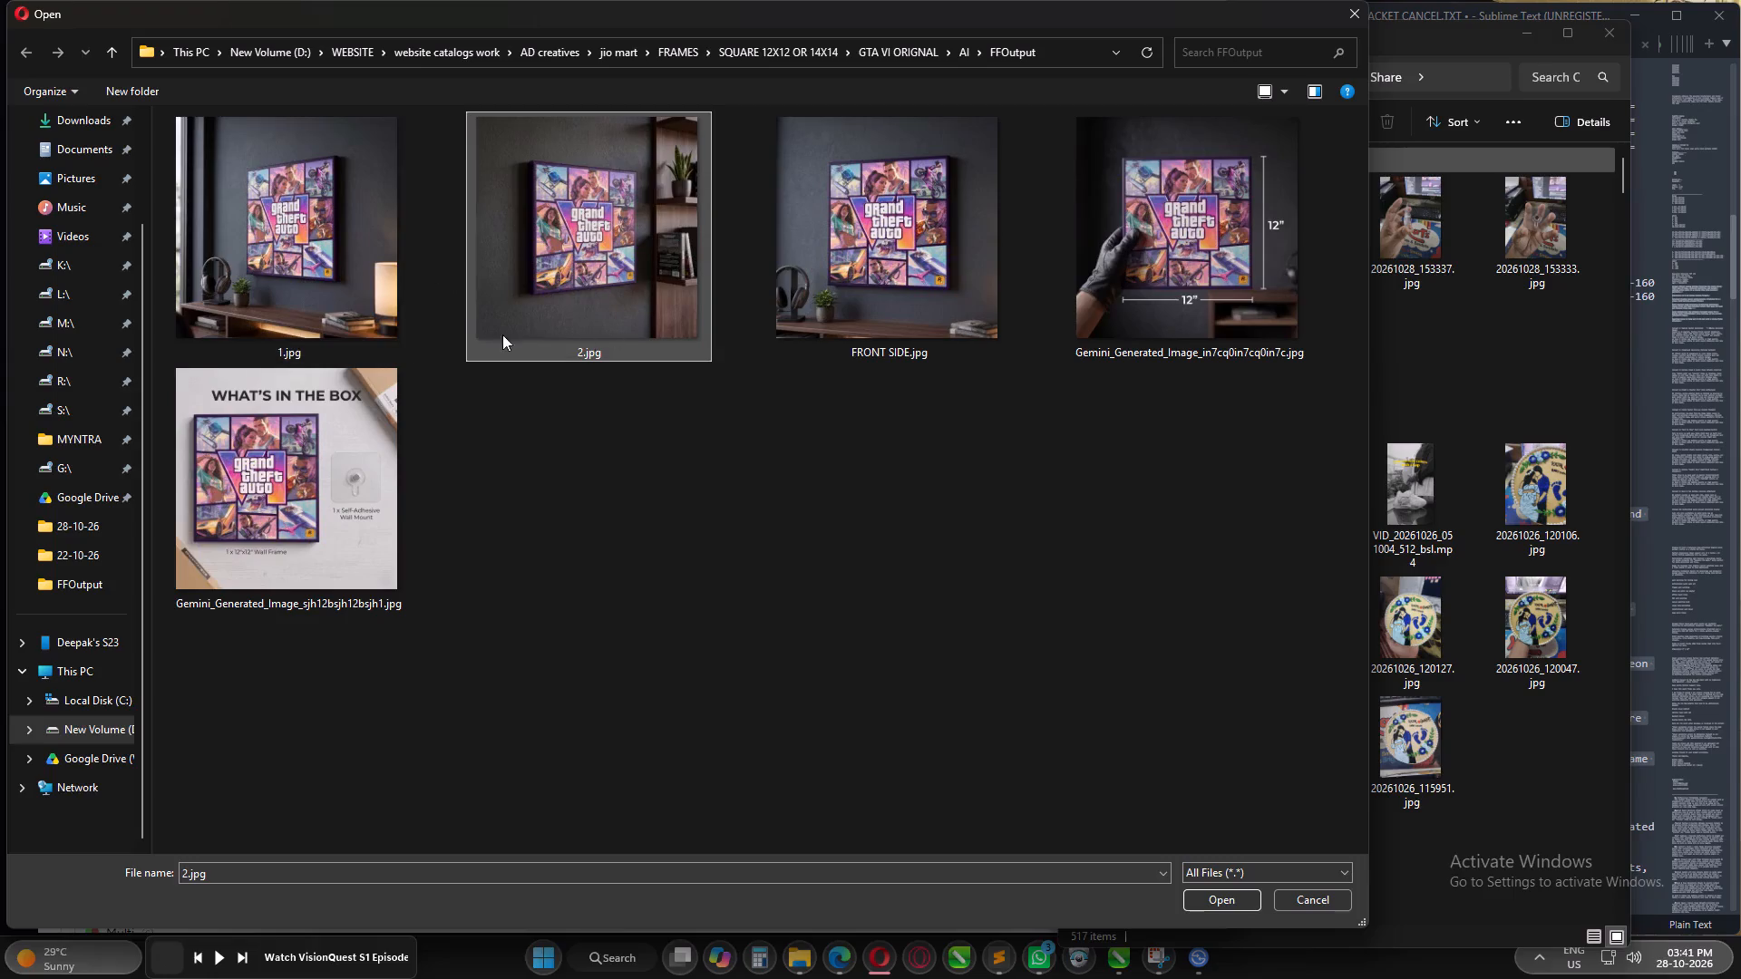
ctrl+click(338, 271)
ctrl+click(912, 234)
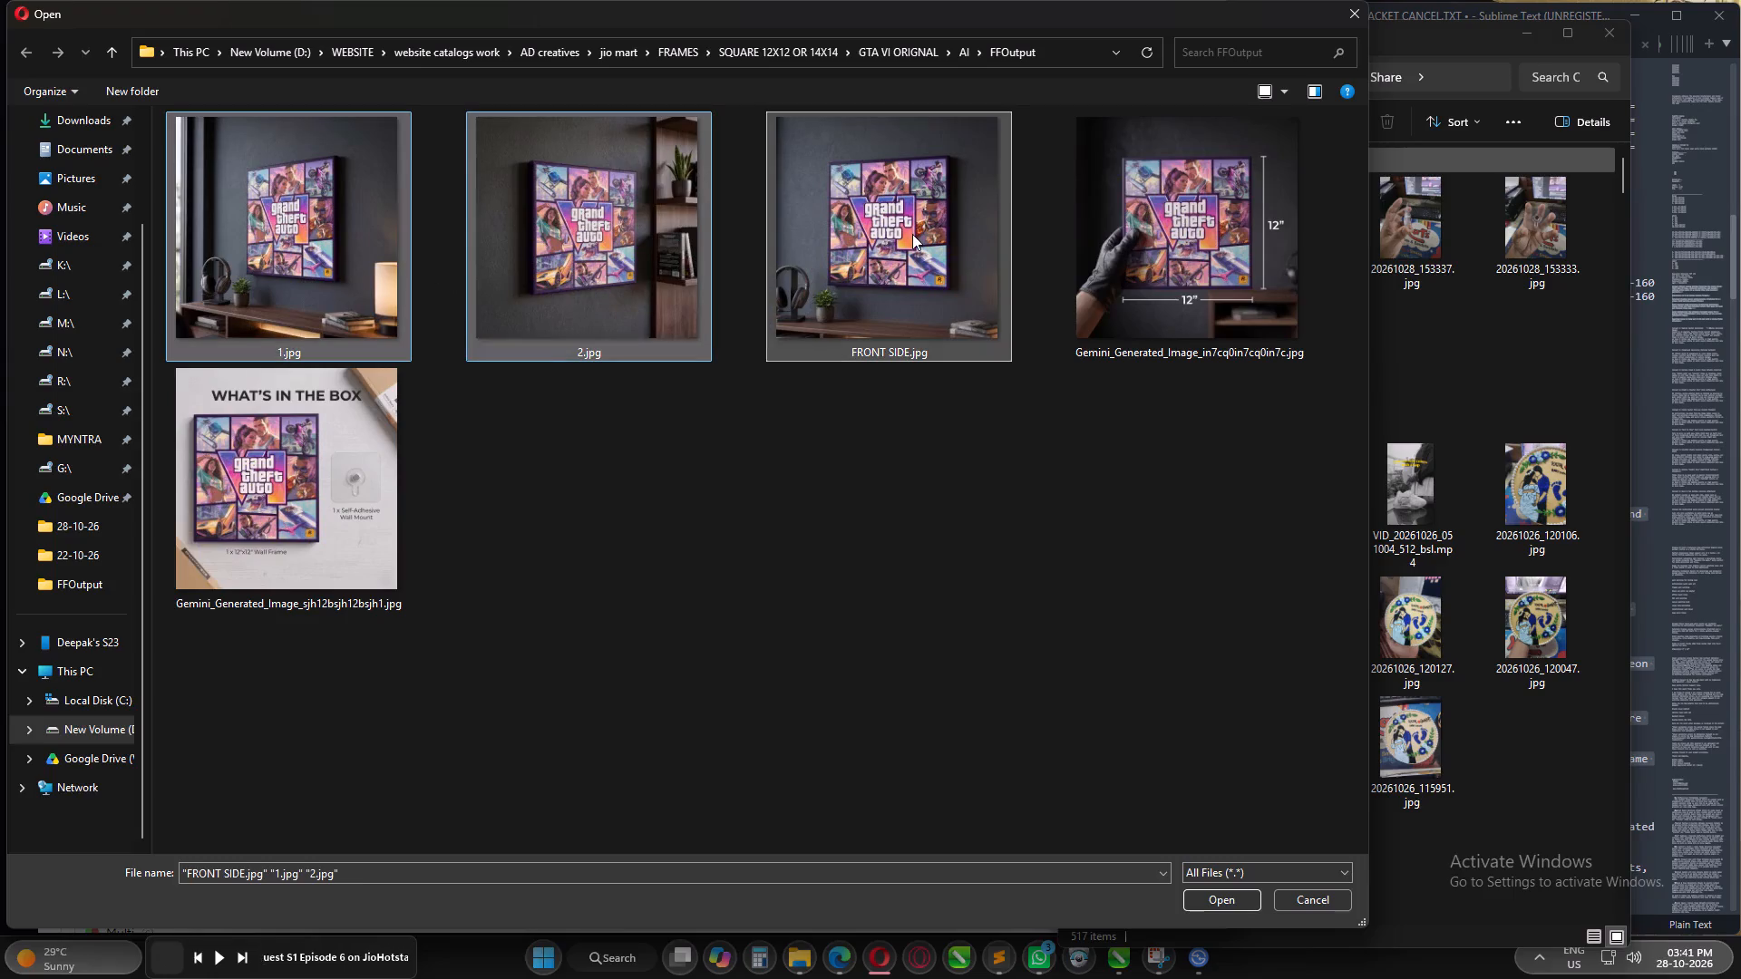
key(Return)
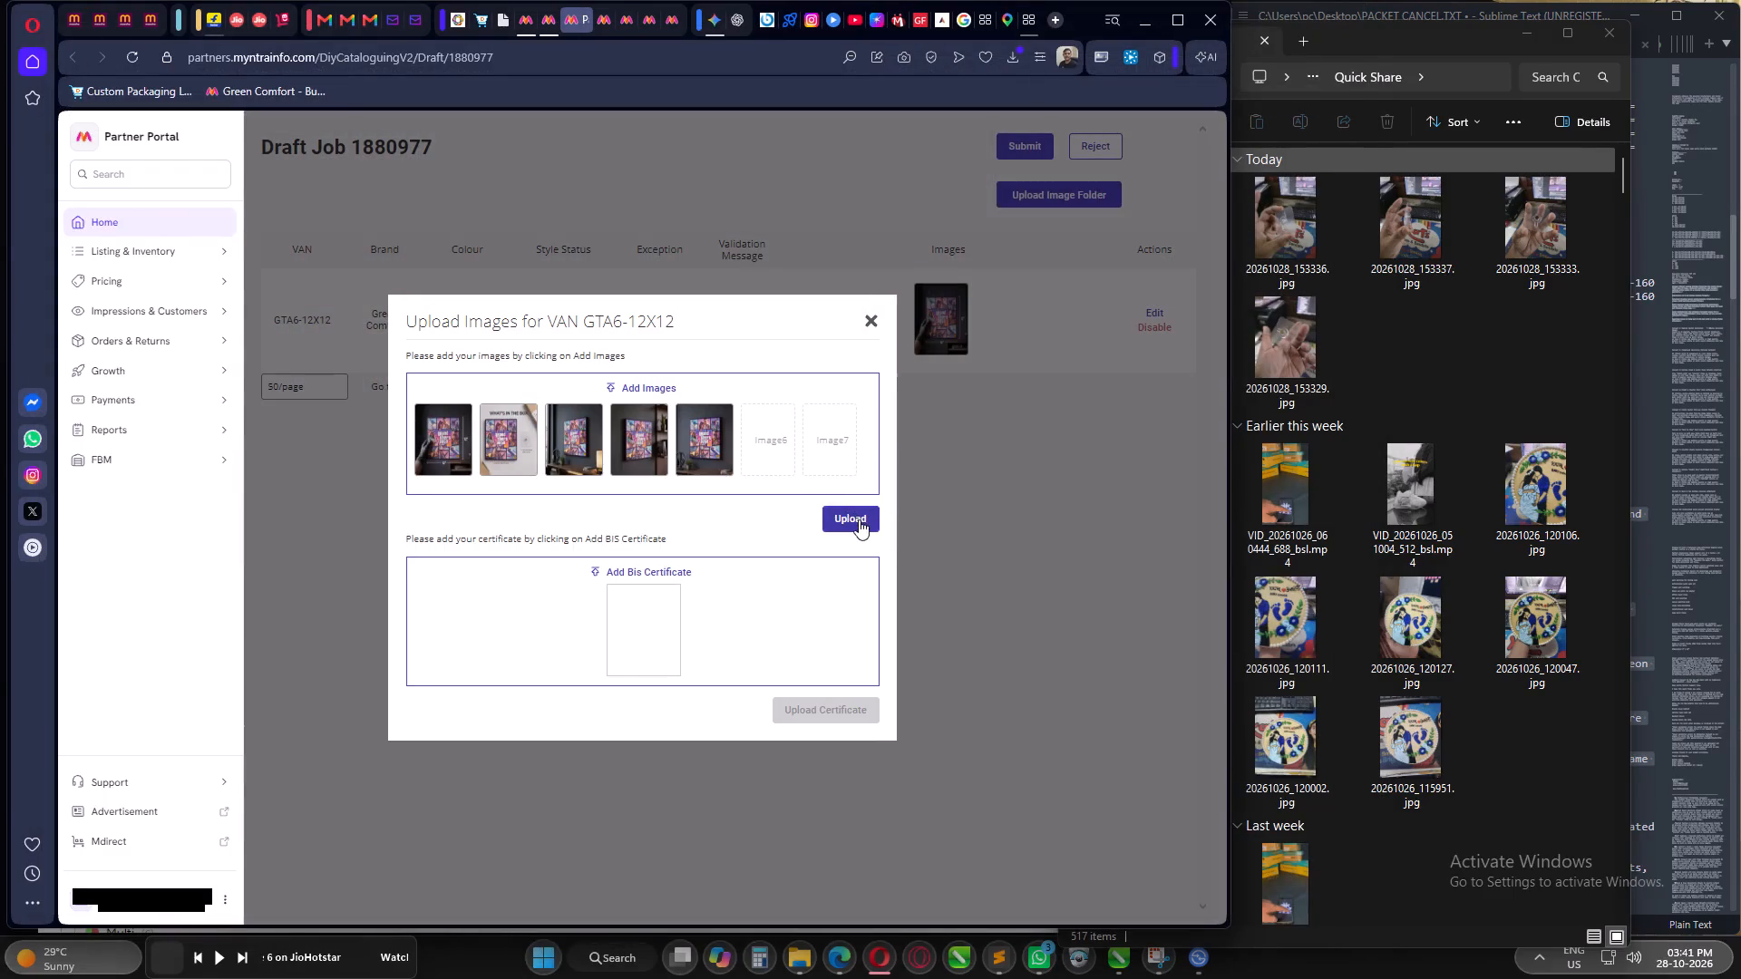
click(859, 519)
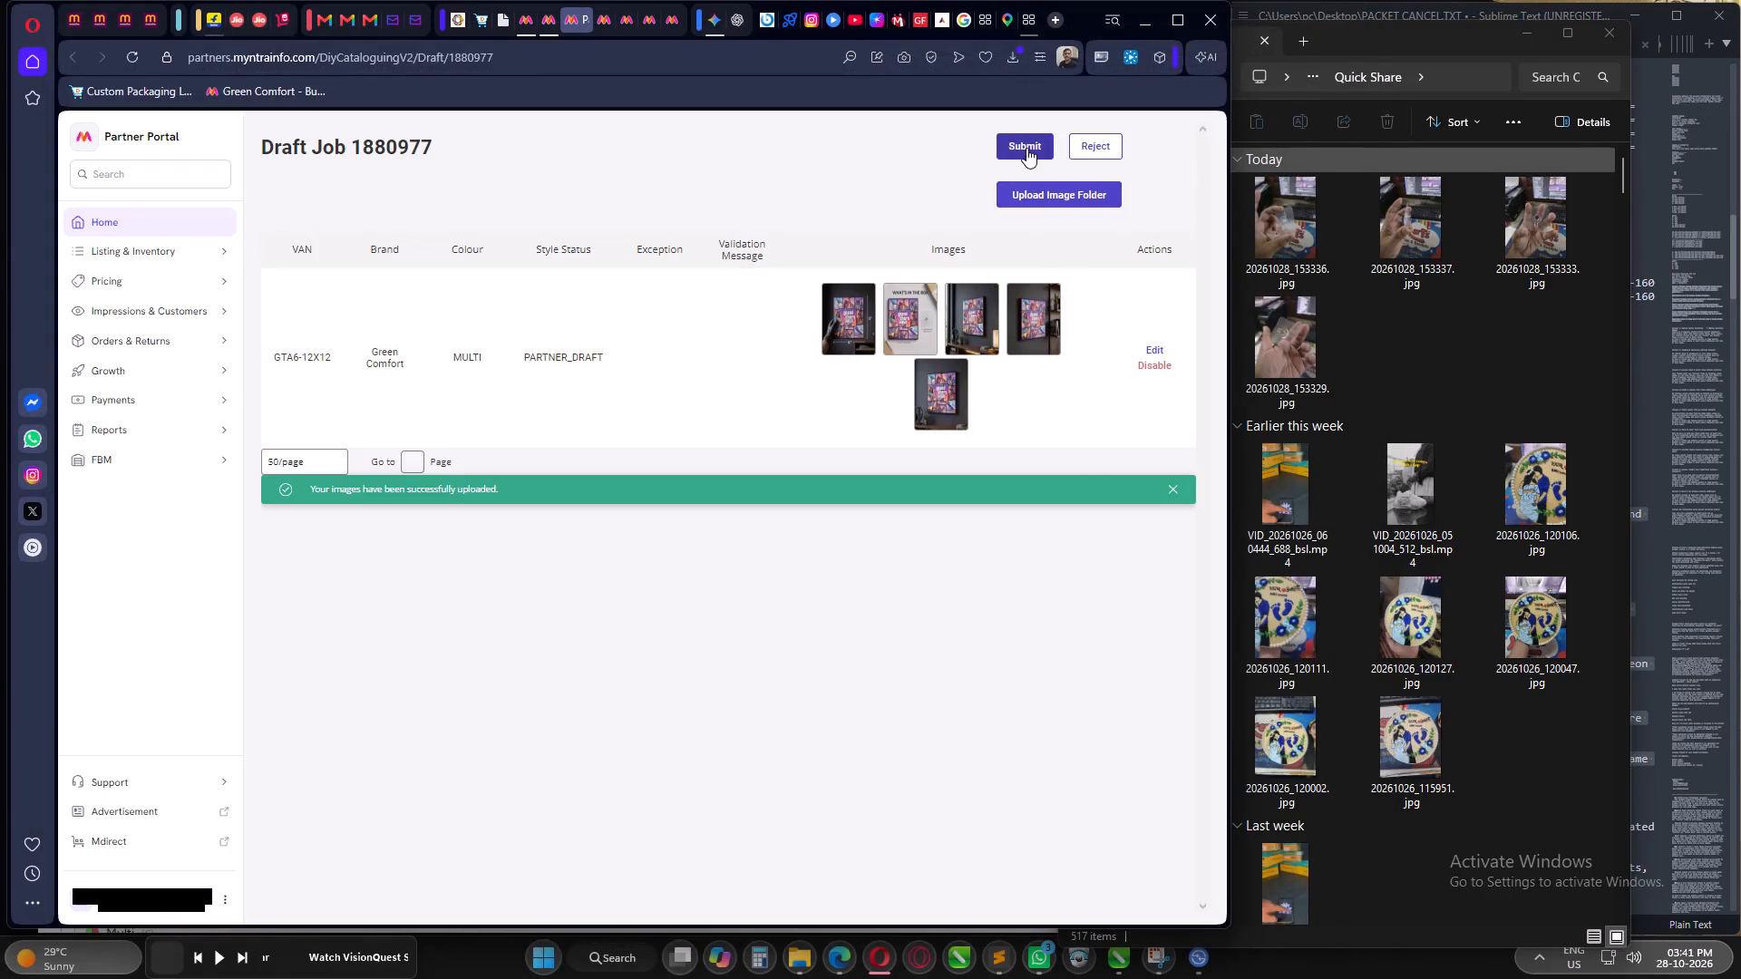
Submit draft job 1880977, close its page, and refresh the list of listing jobs.
click(1026, 144)
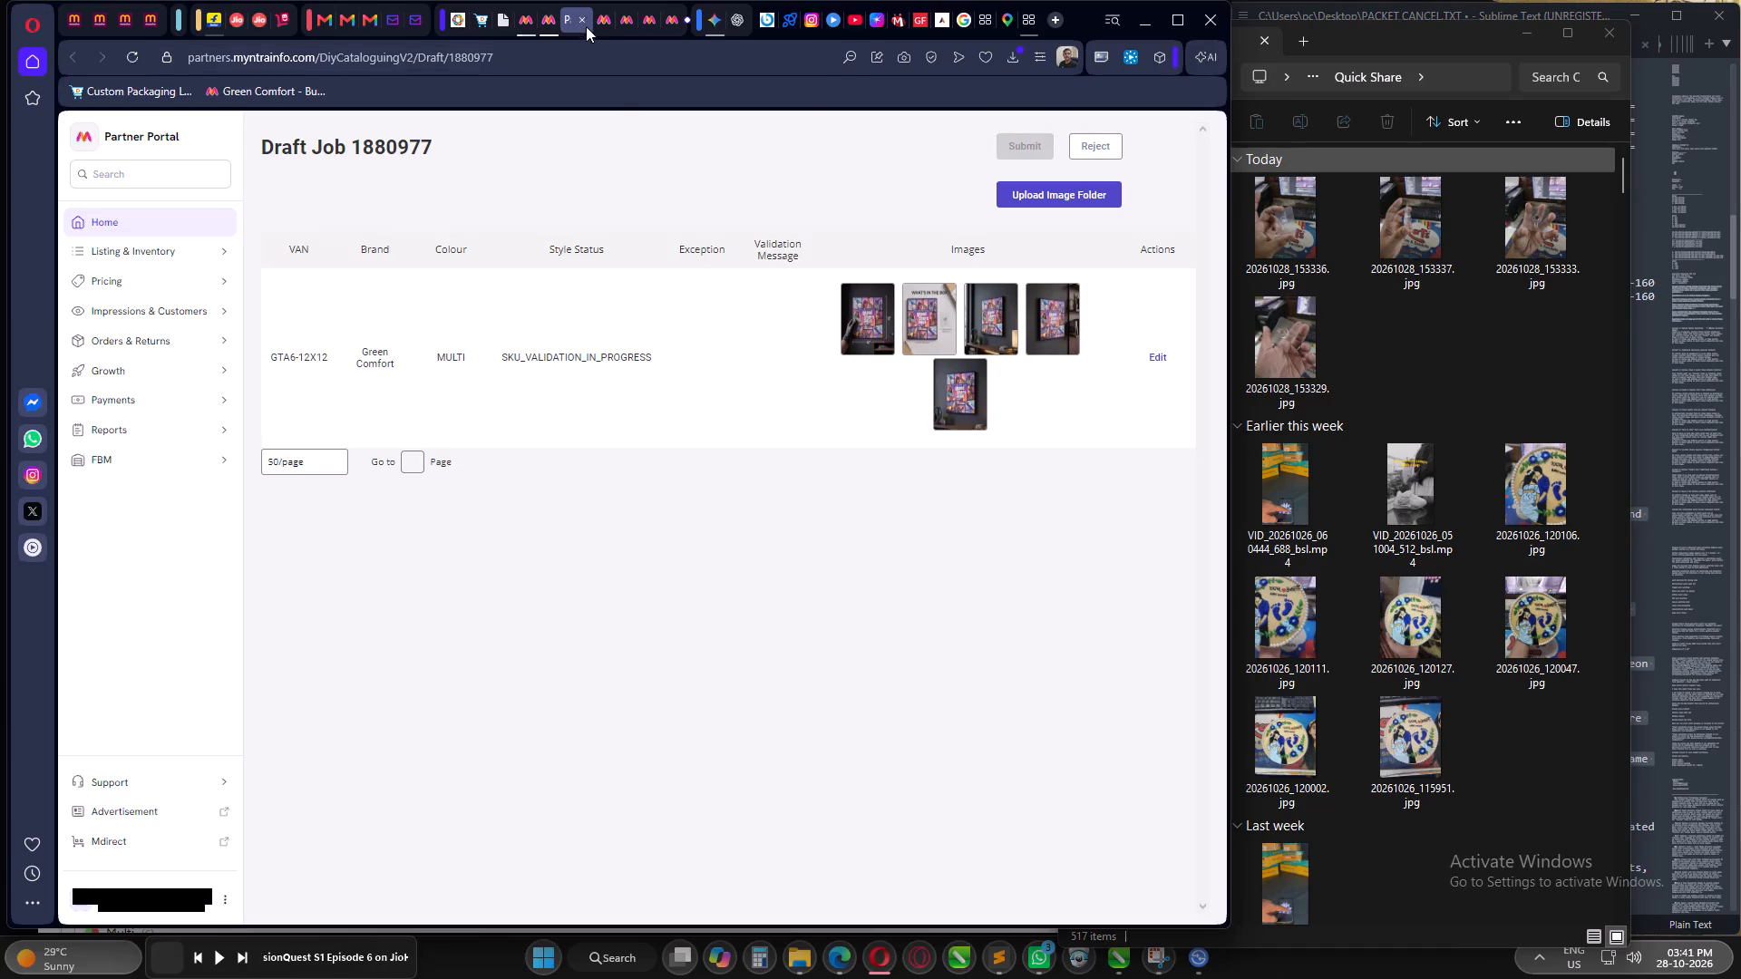
click(583, 19)
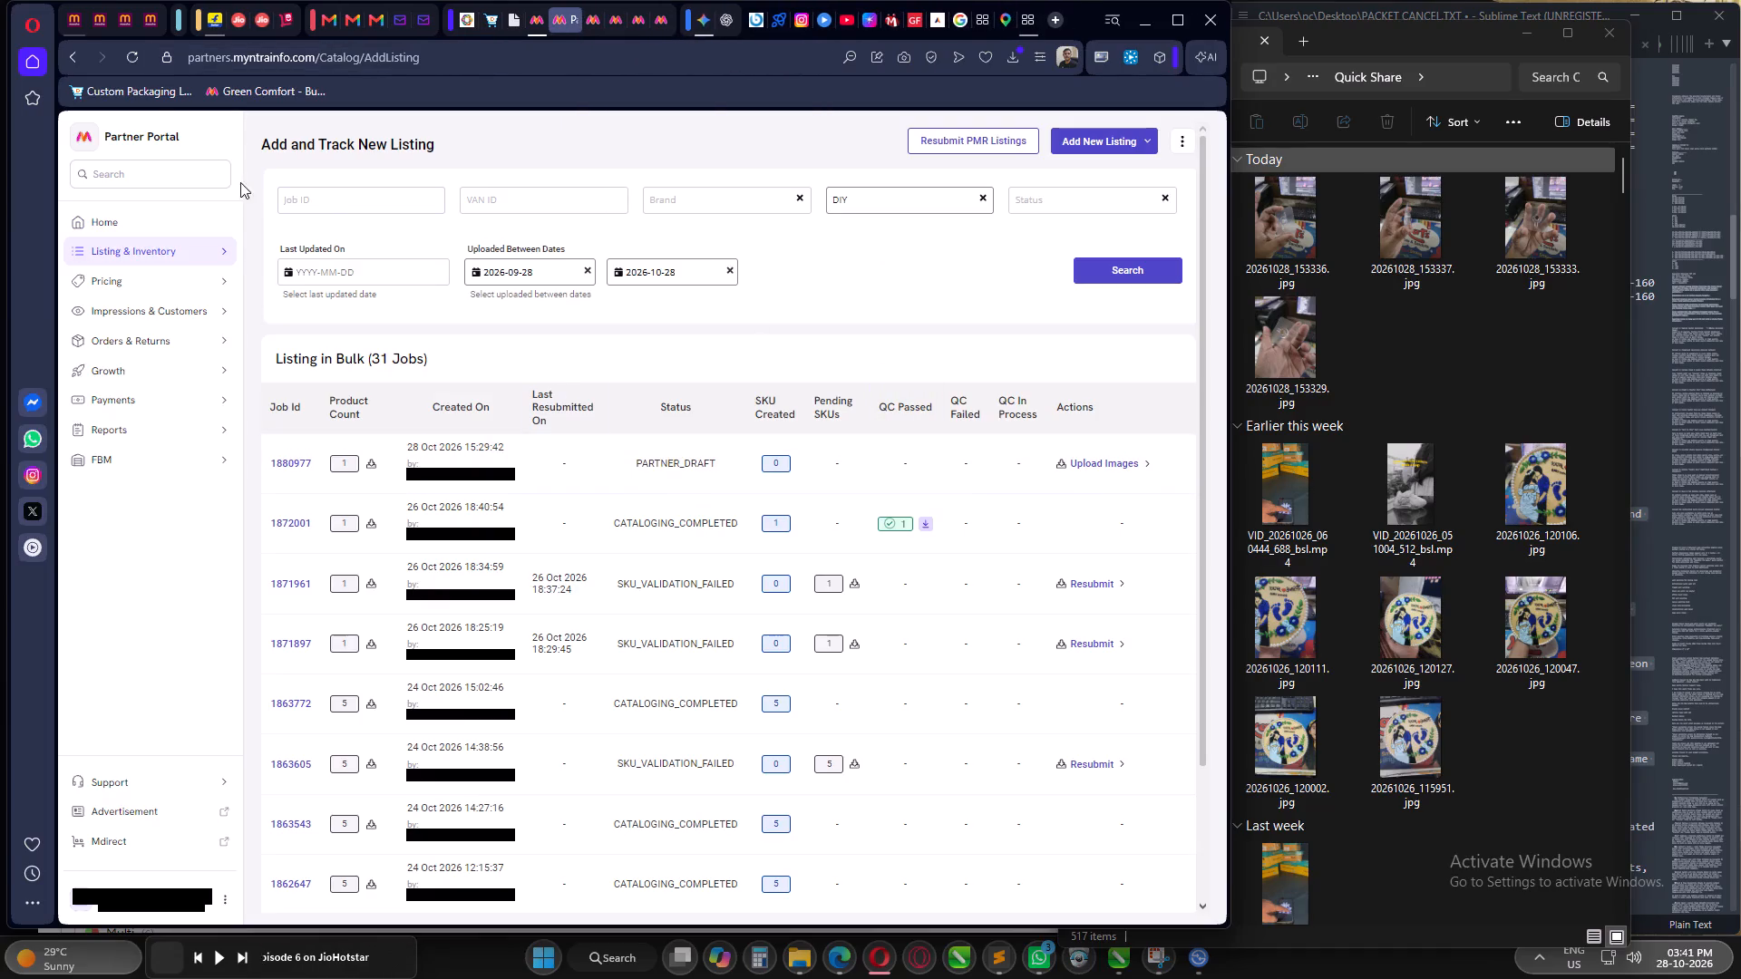
click(134, 55)
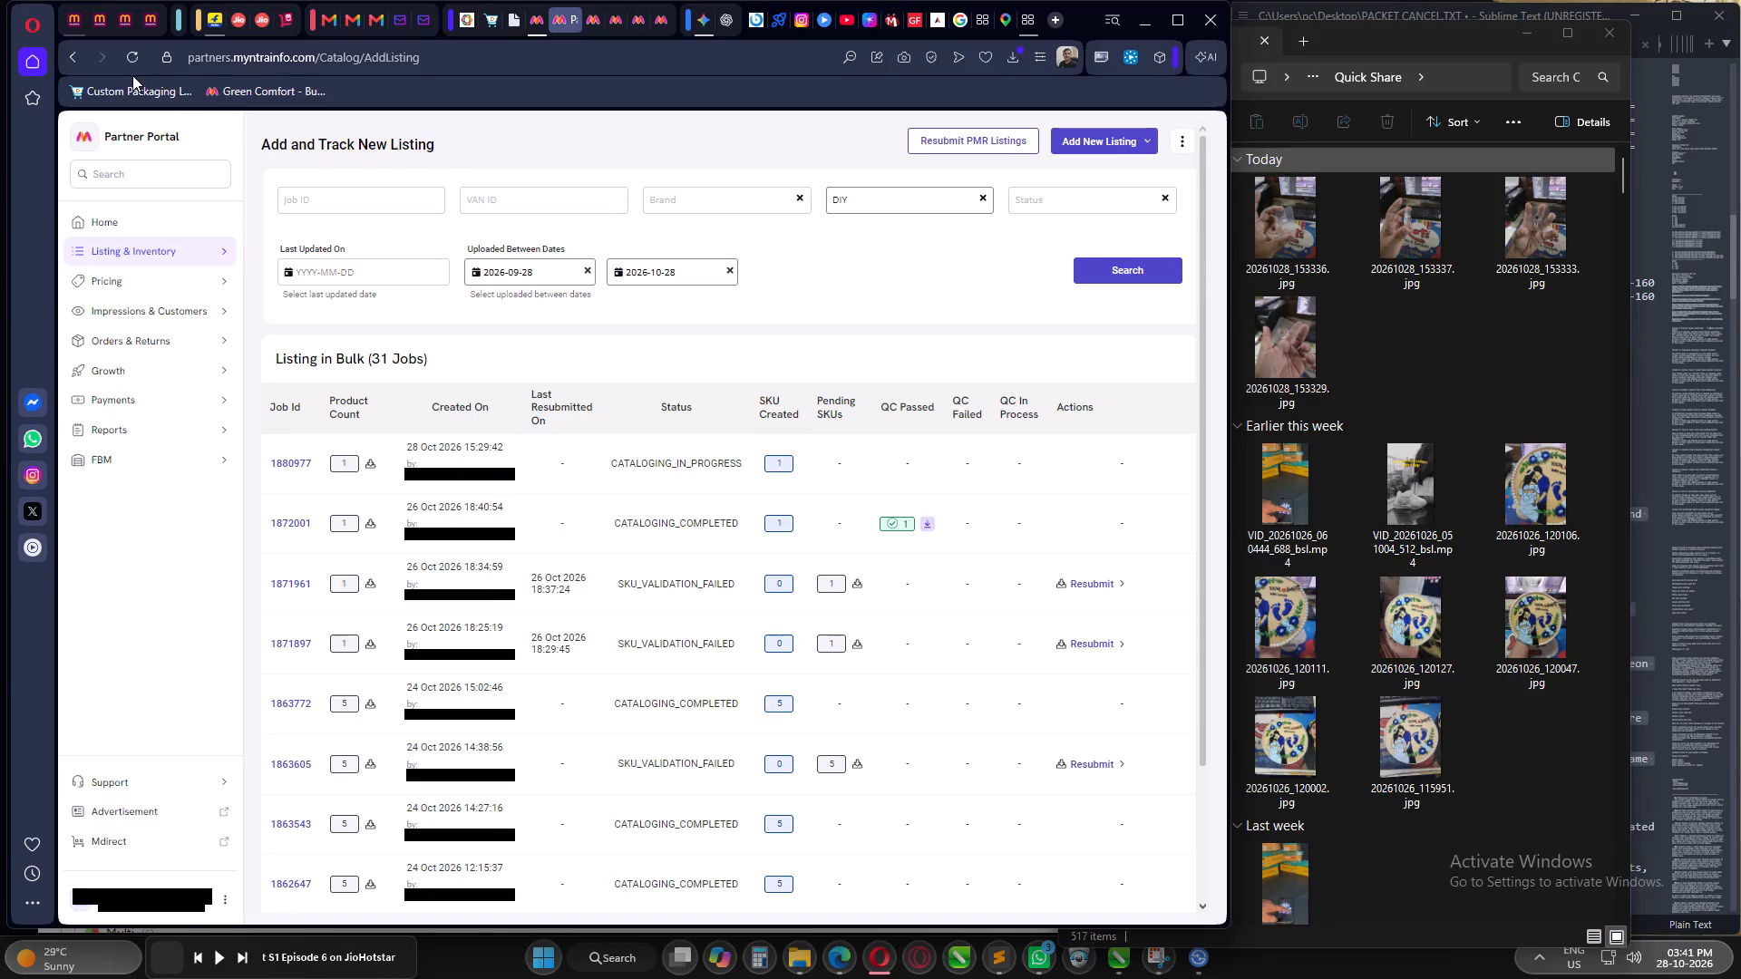
Minimise the Quick Share folder window.
click(1463, 355)
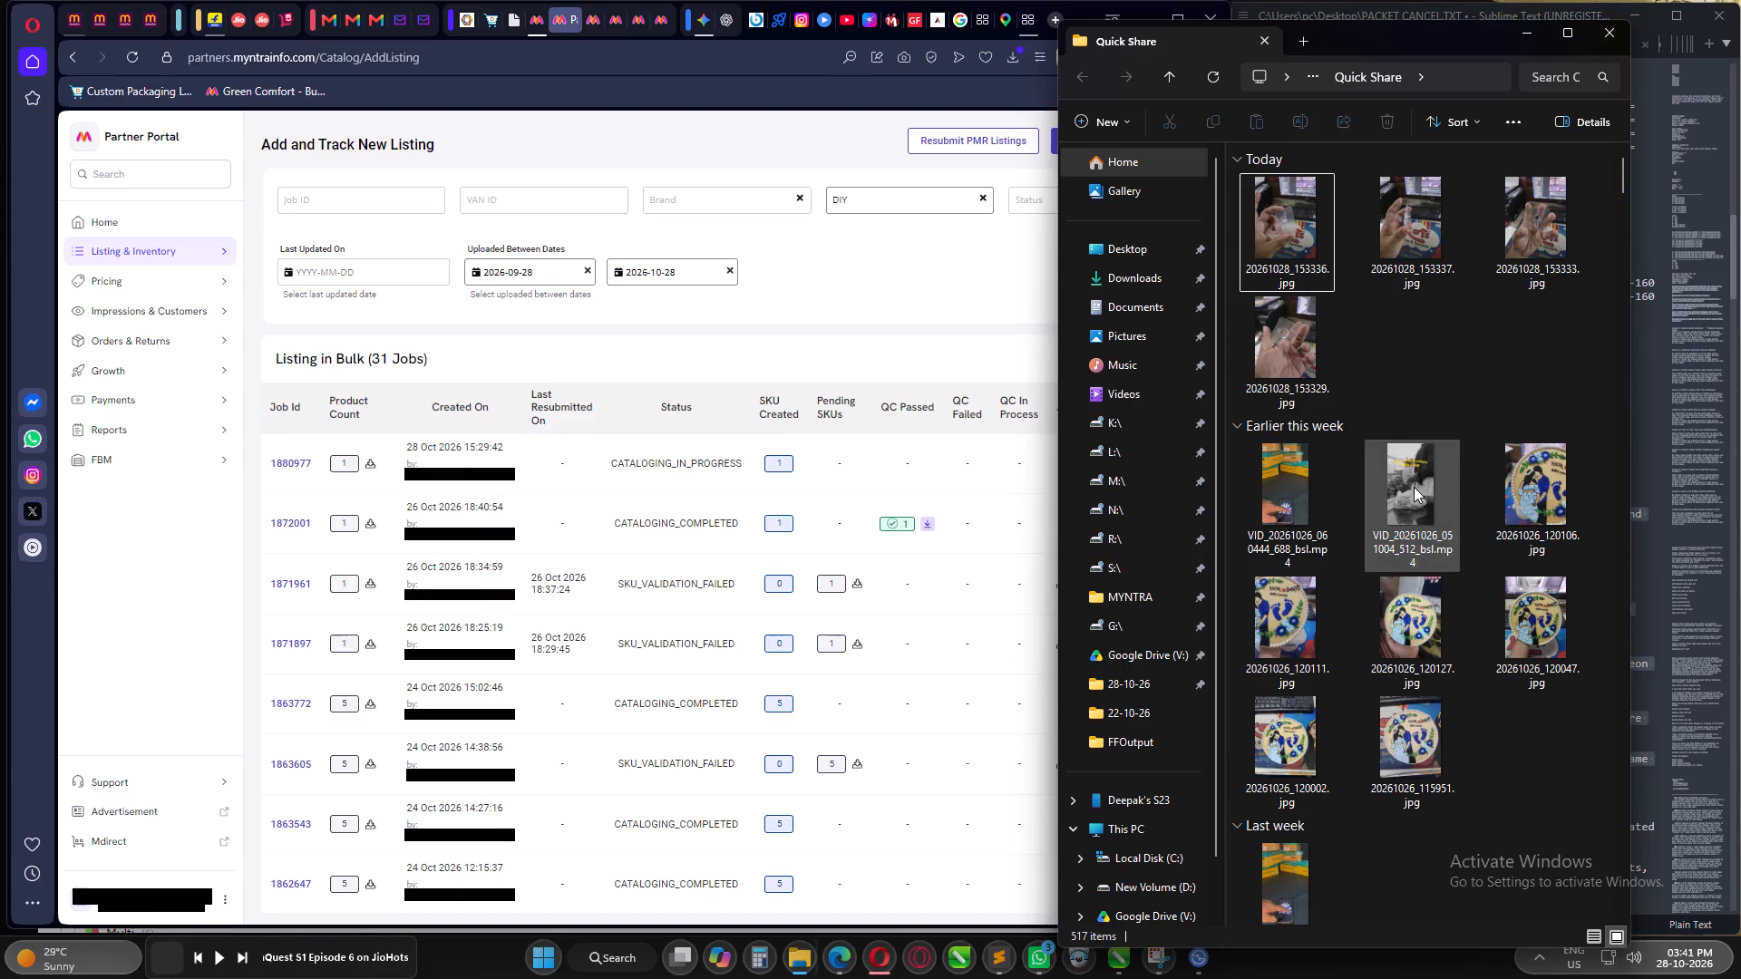
click(1526, 36)
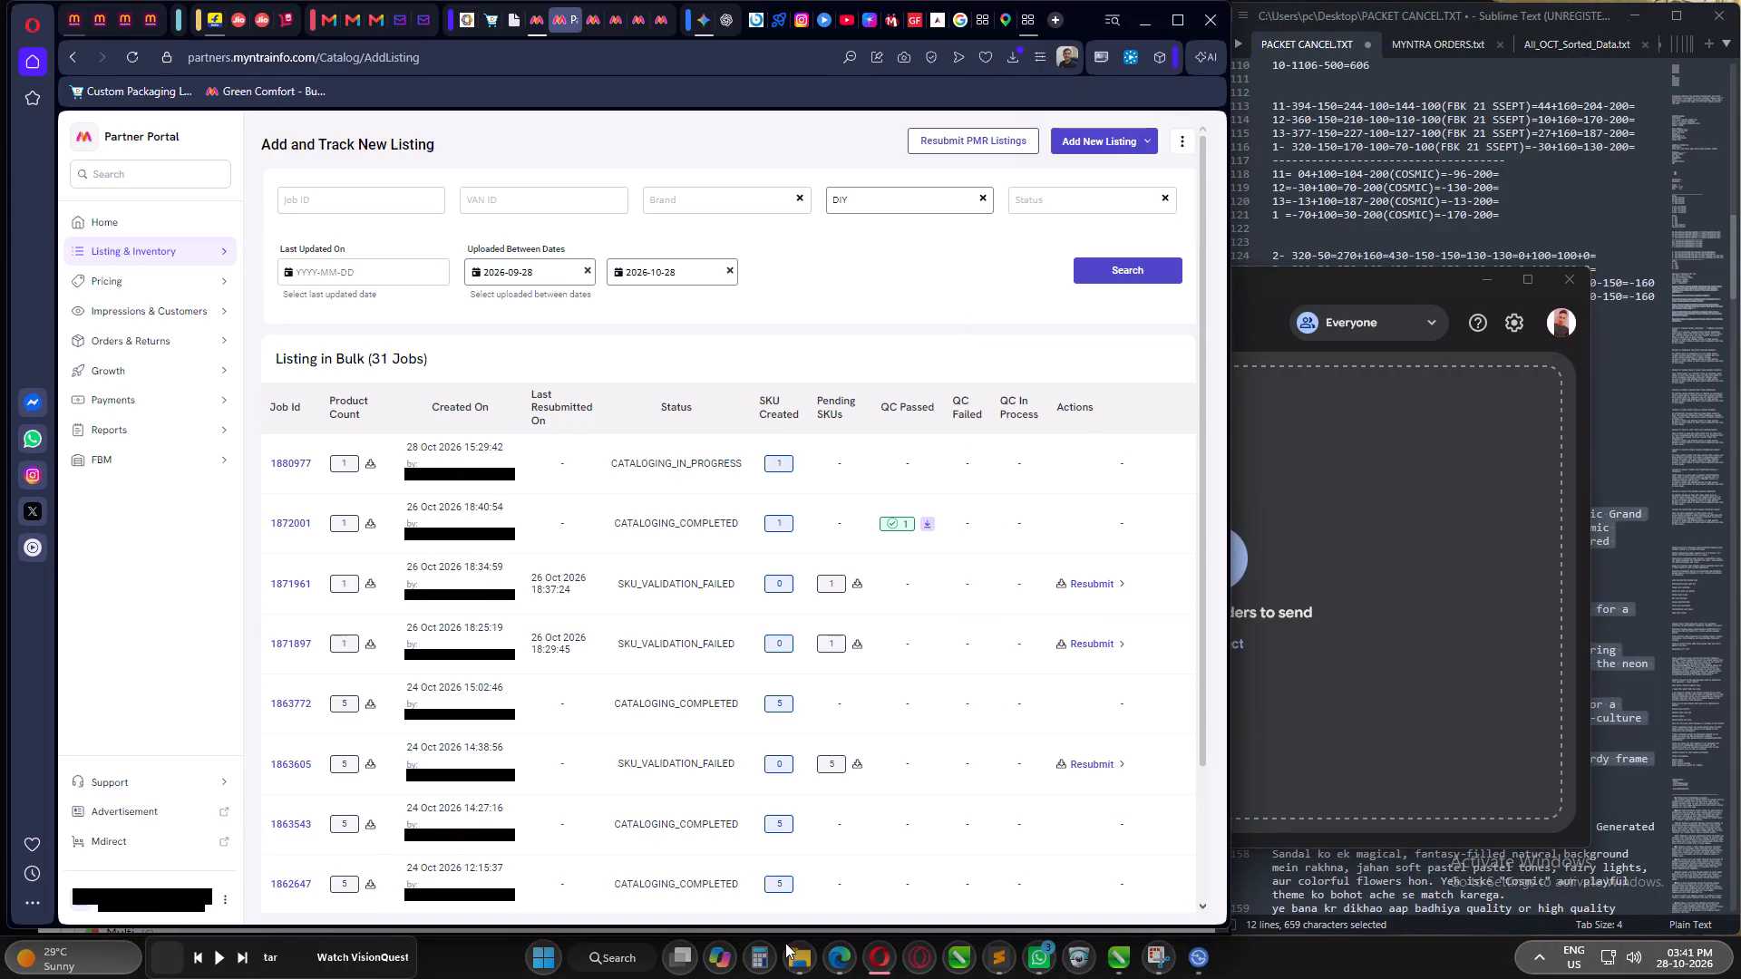
Calculate 650 minus 200 in Calculator.
click(761, 962)
click(1247, 383)
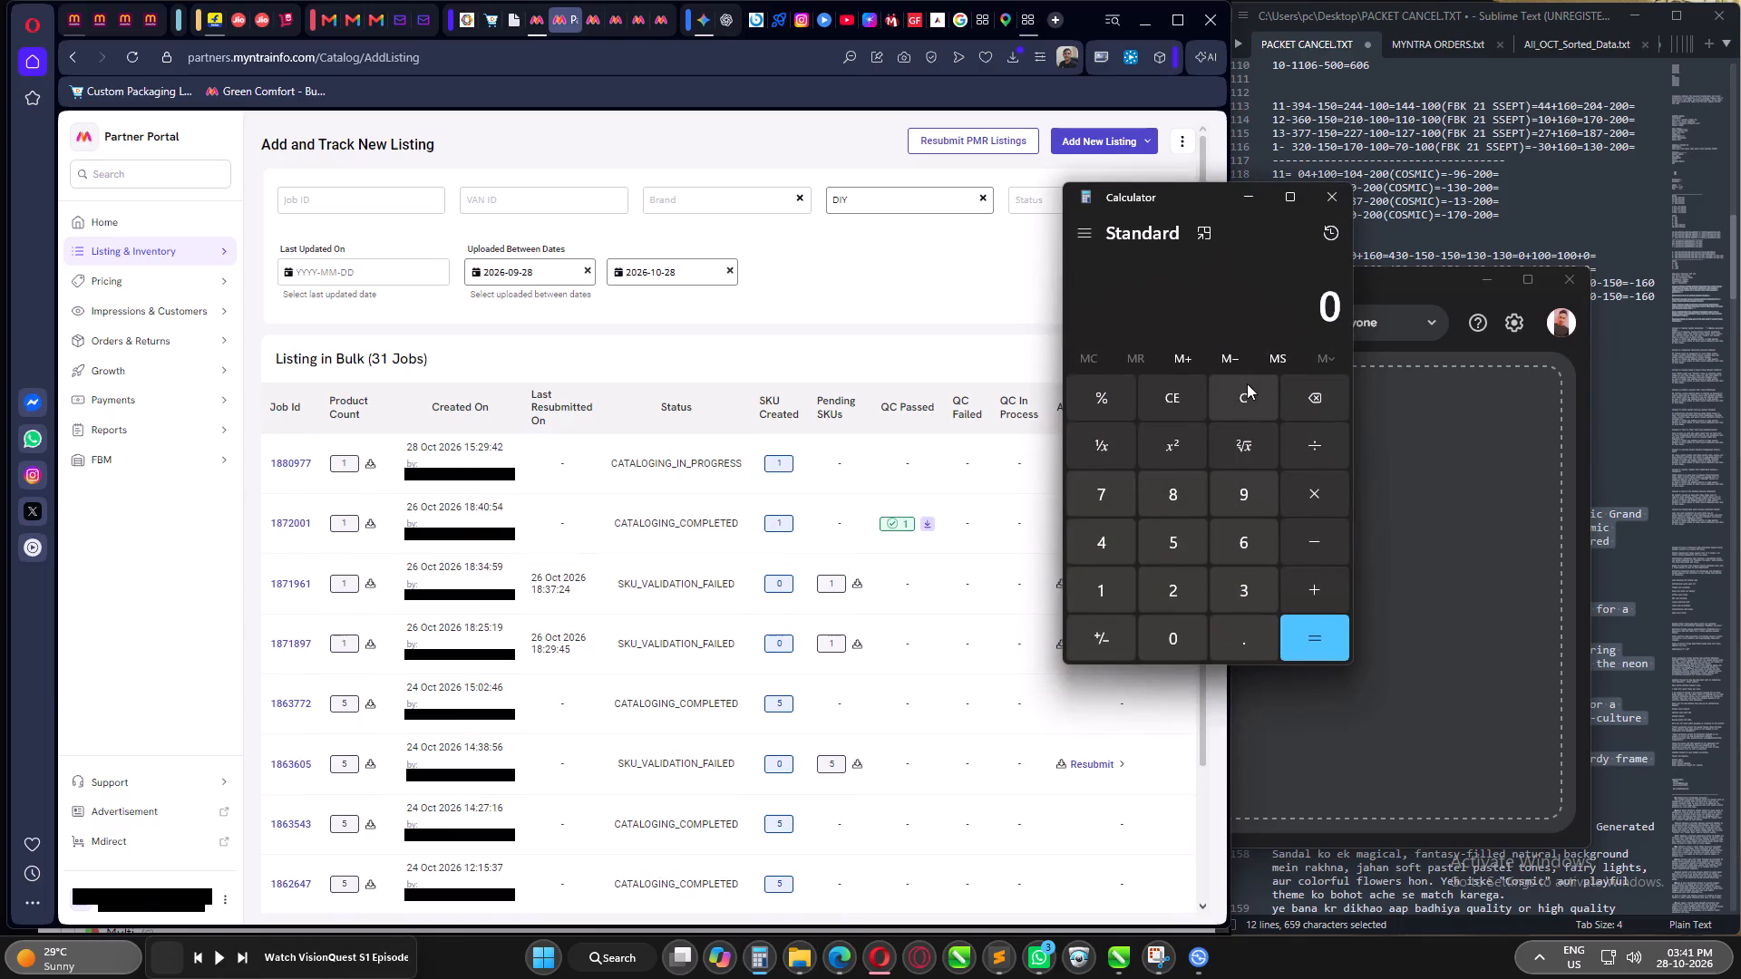
text(650)
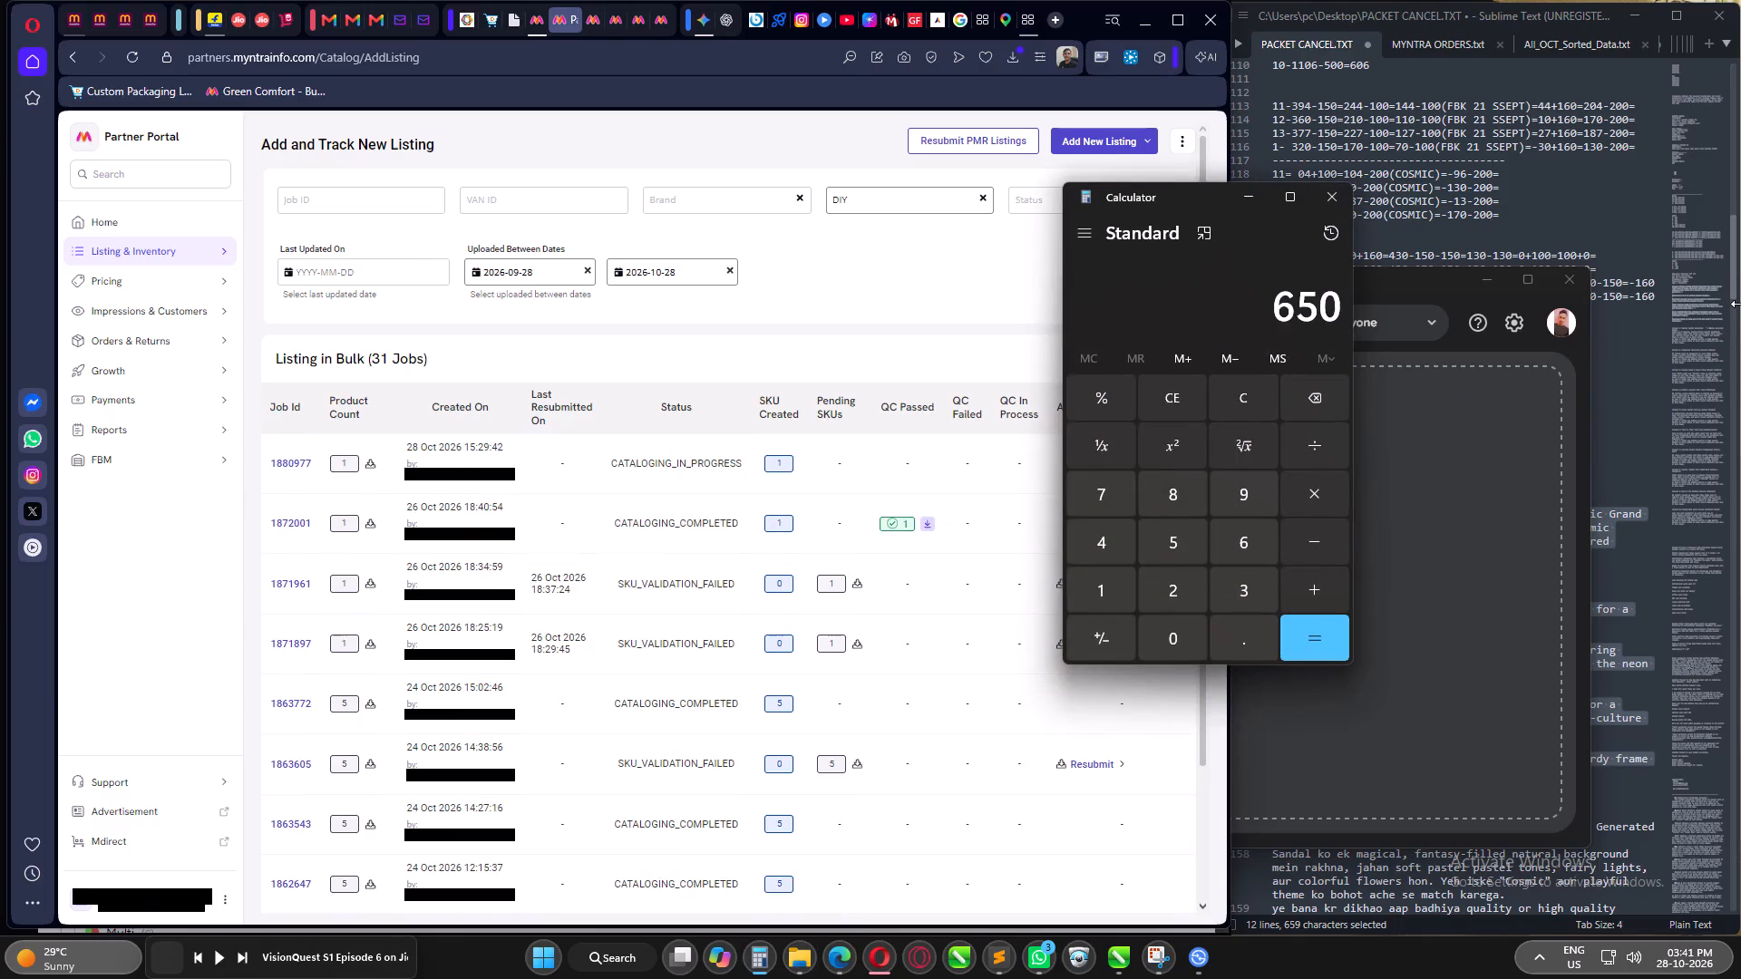
text(-200)
key(Return)
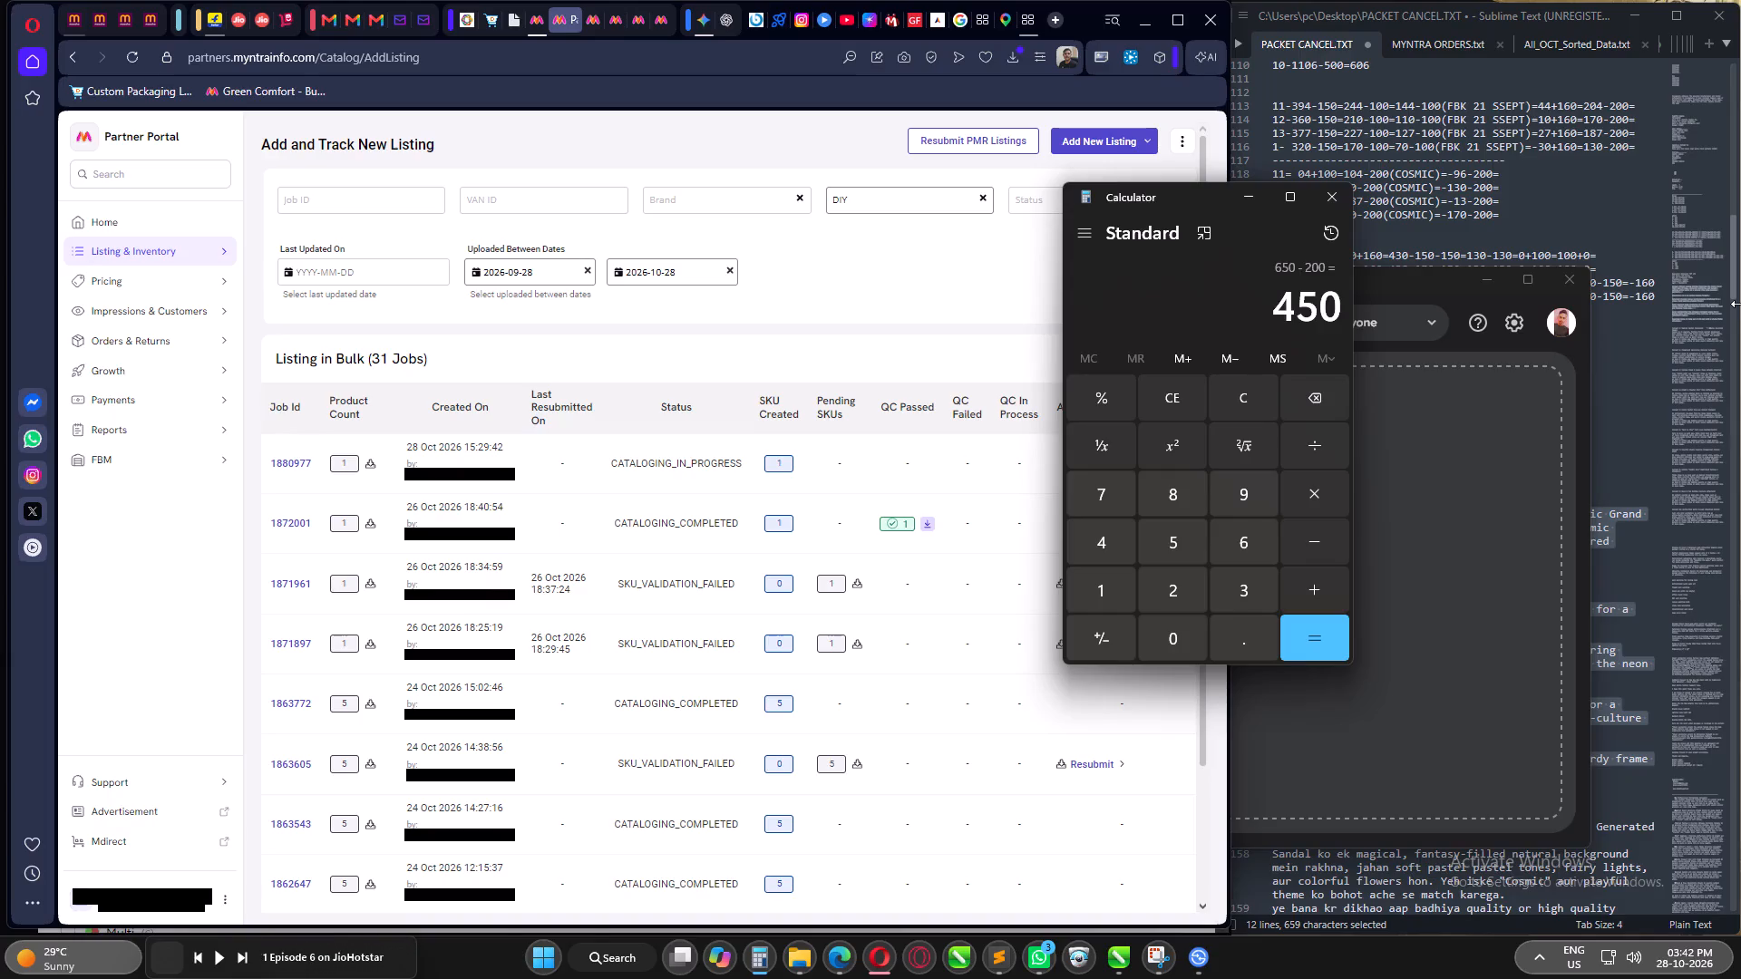
click(1318, 203)
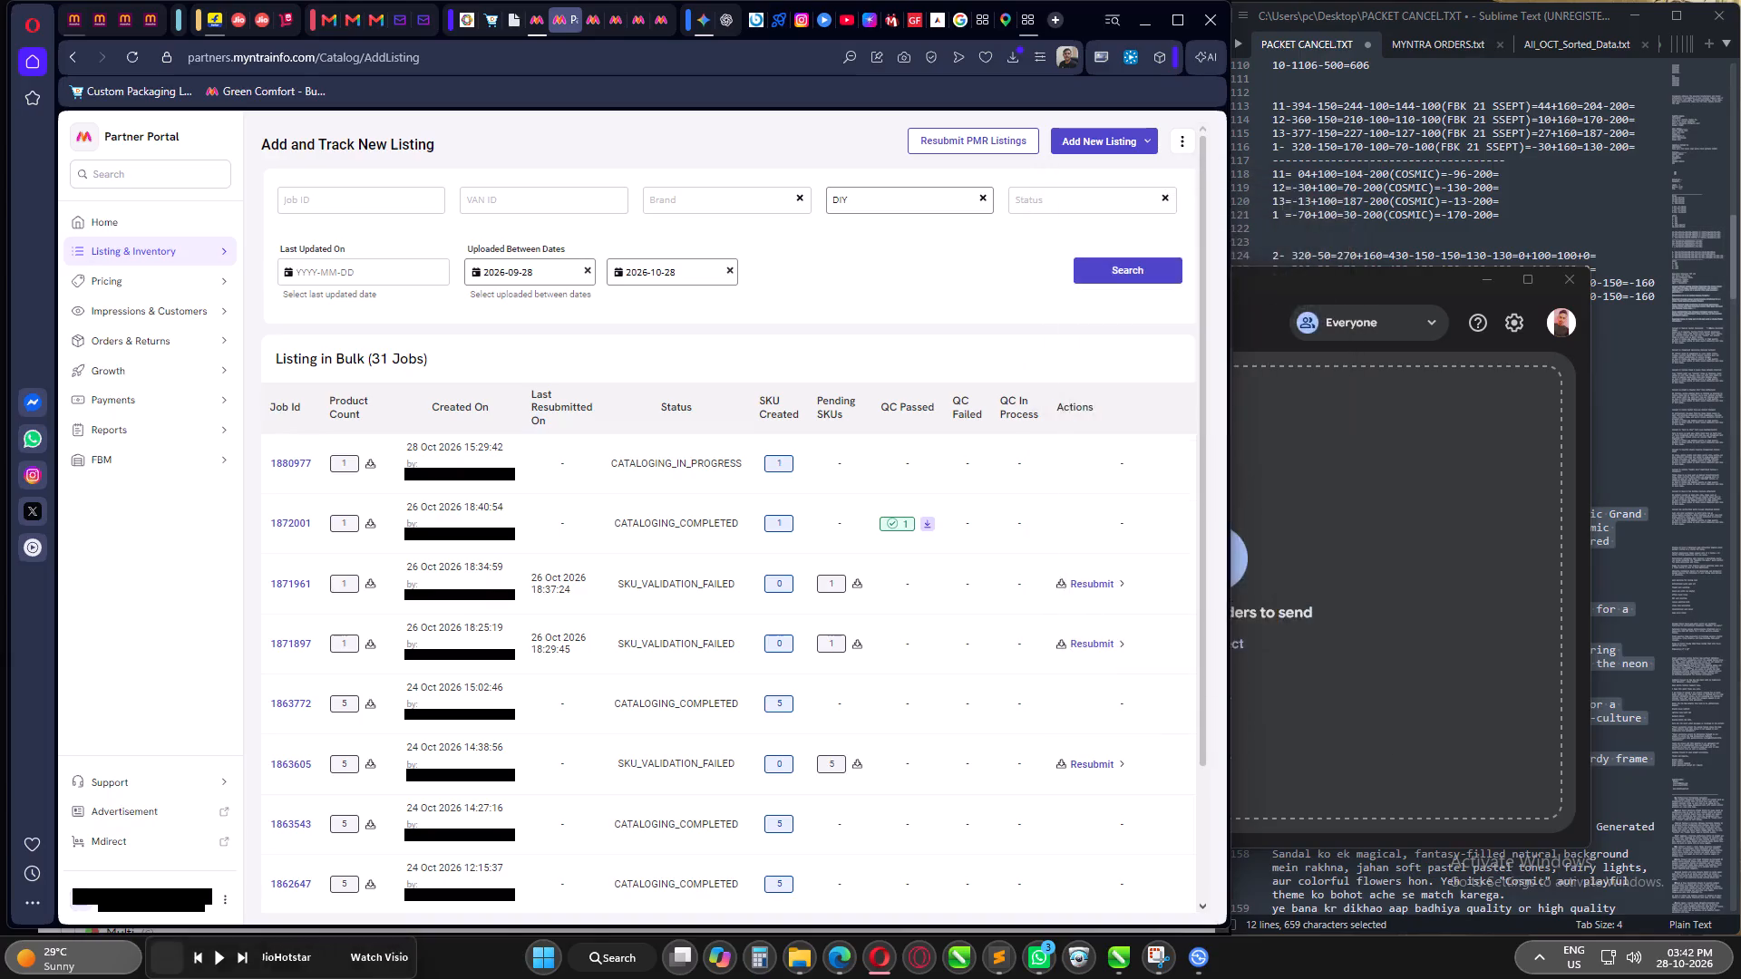
Close the Quick Share app and save PACKET CANCEL.TXT in Sublime Text.
click(1564, 275)
click(1350, 200)
key(ctrl+s)
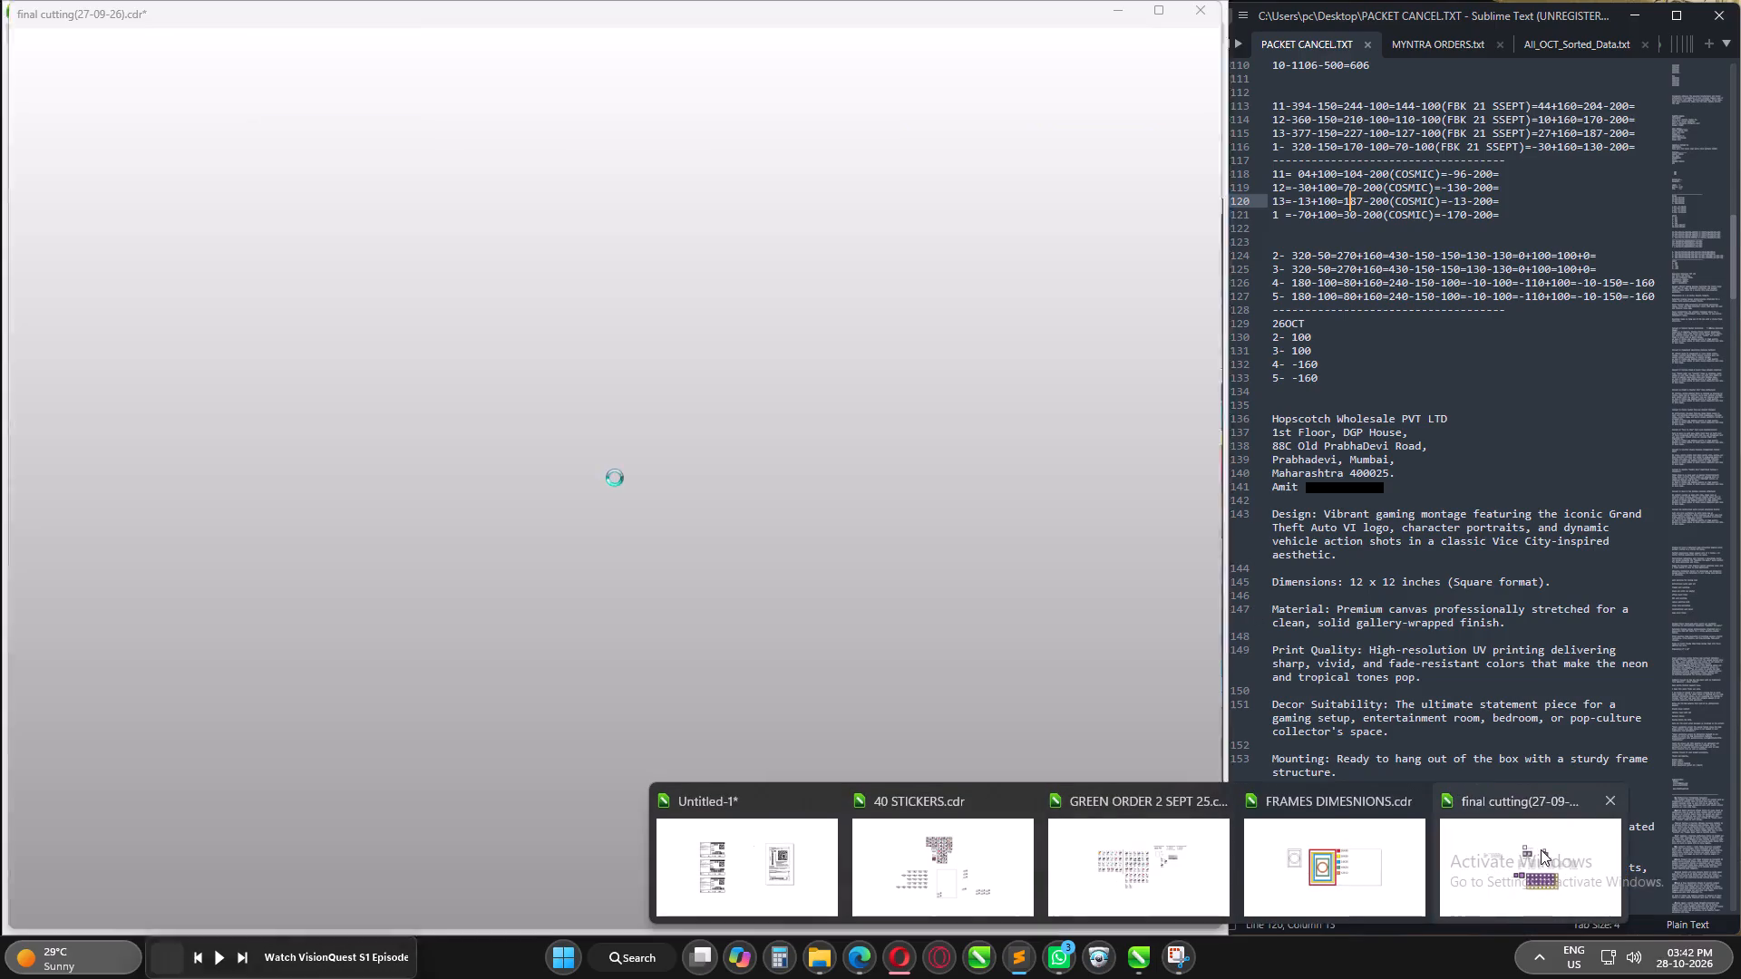
Check the sandal orders in GREEN ORDER 2 SEPT 25.cdr and set the final subtraction in PACKET CANCEL.TXT's size 11 COSMIC row to 150.
click(1095, 833)
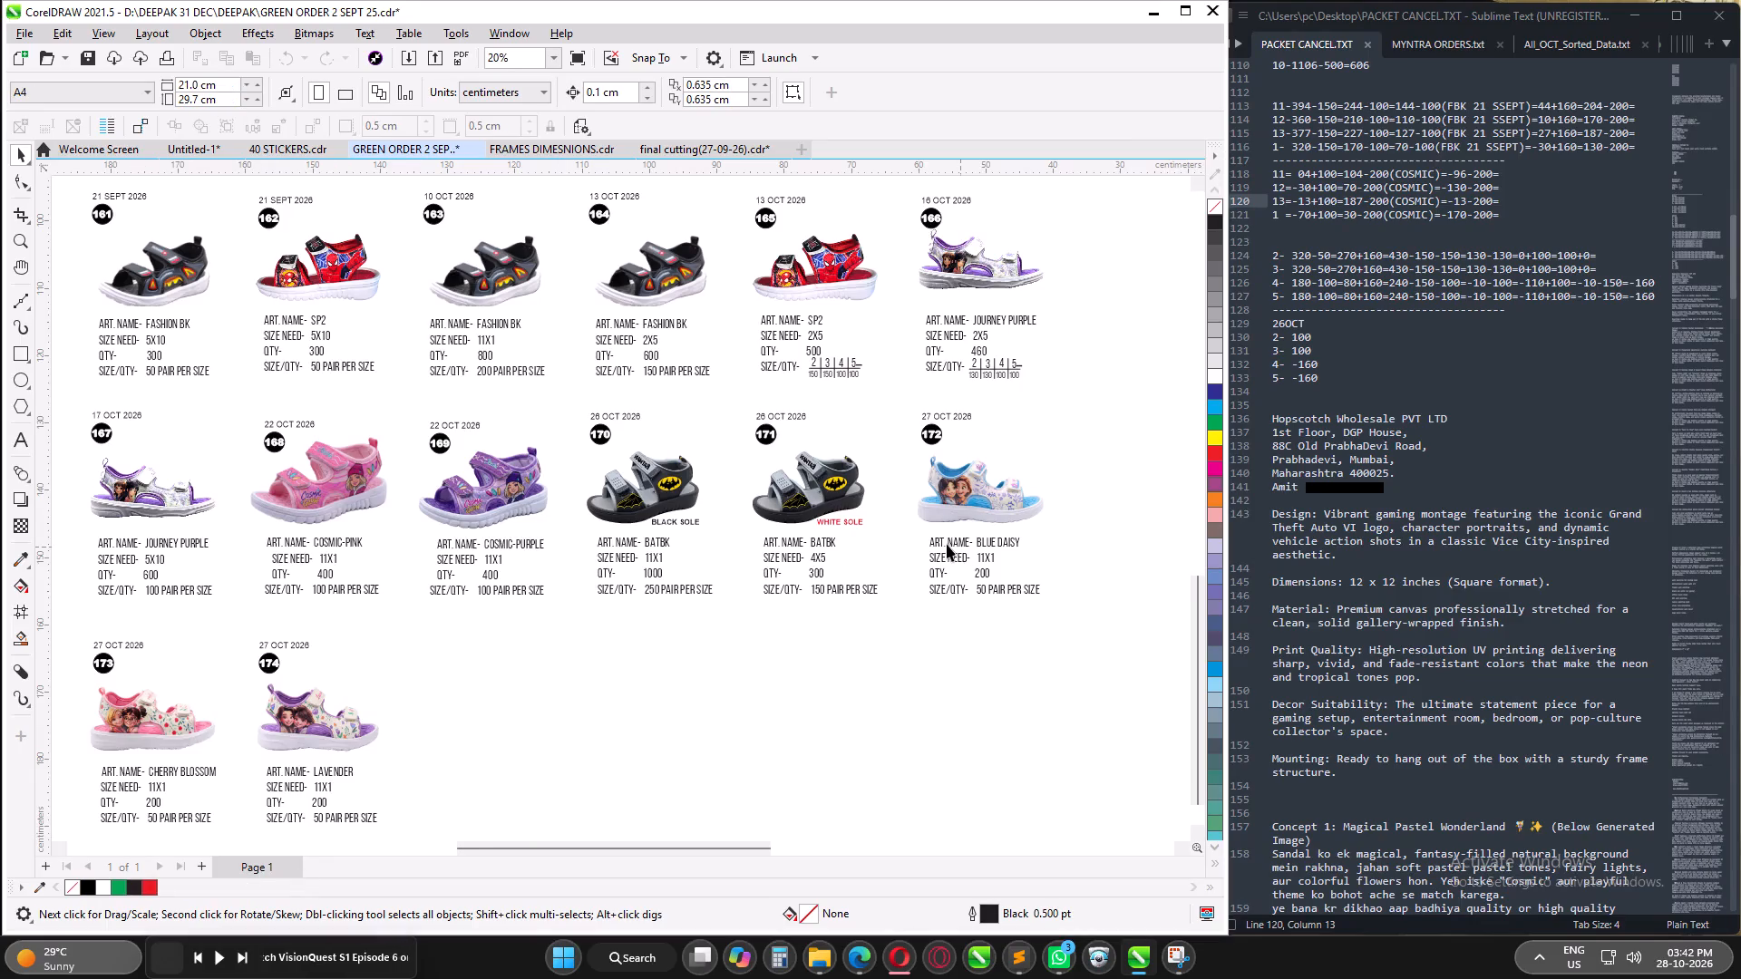
scroll(893, 623, down, 1)
middle_drag(856, 666, 808, 600)
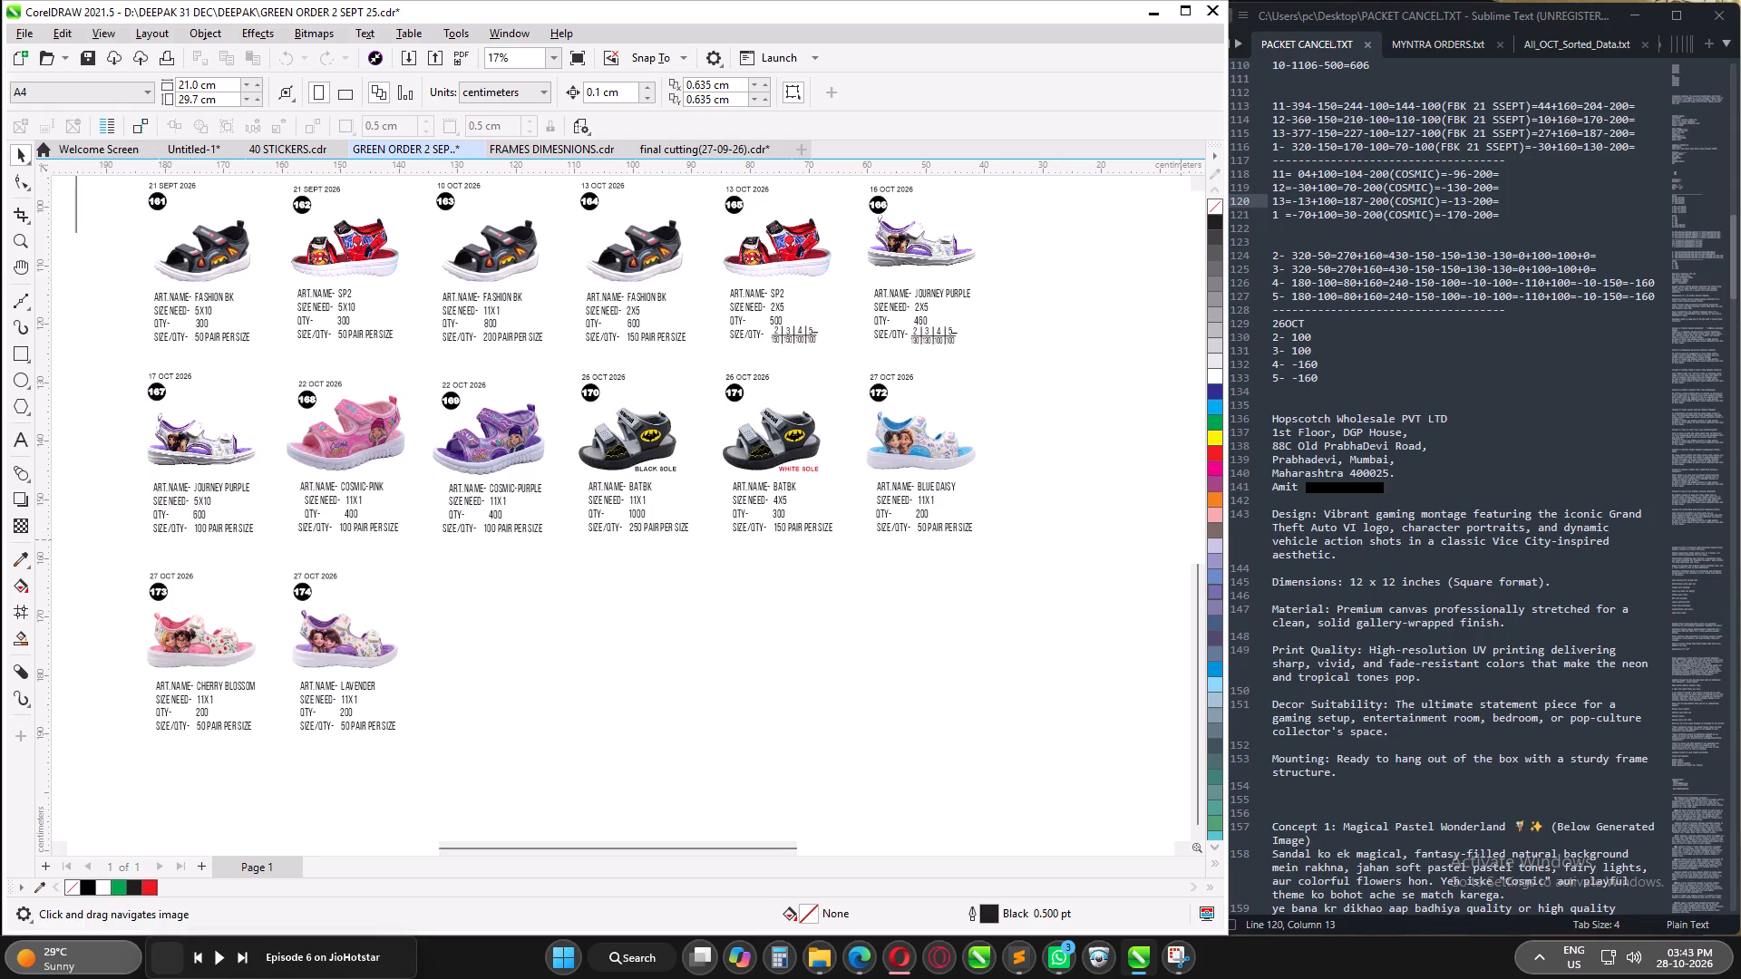
drag(1492, 174, 1474, 175)
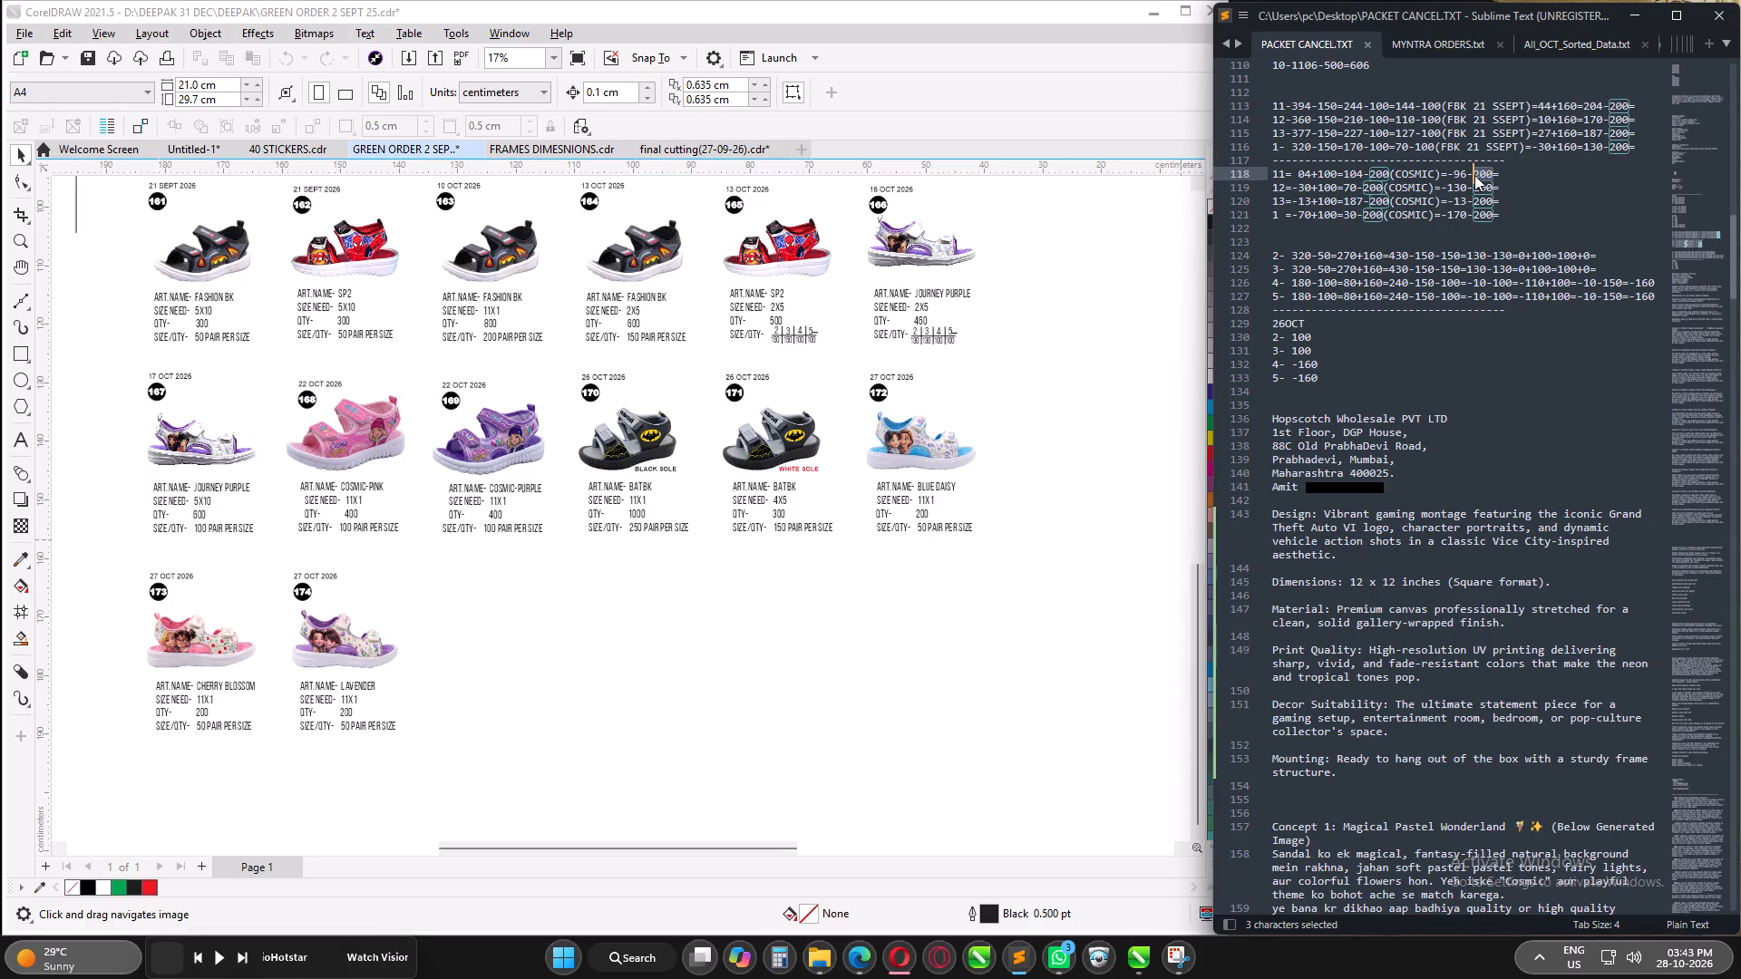
text(150)
key(shift+Left)
key(shift+Left)
key(shift+Left)
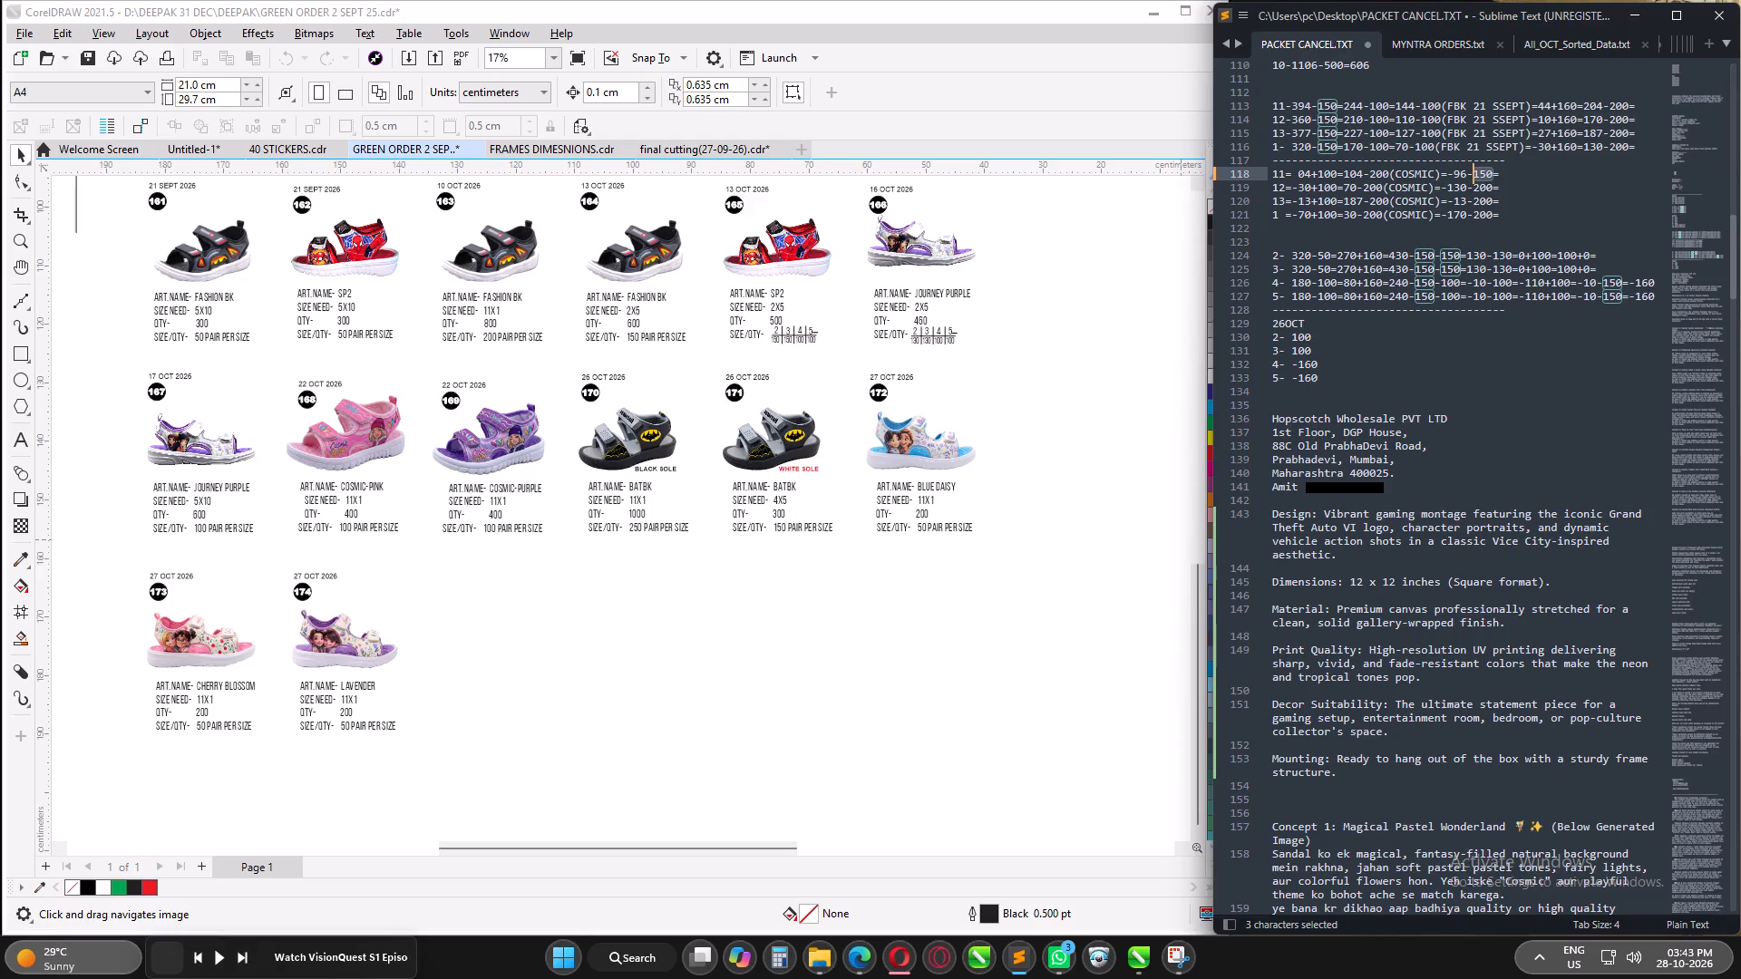
Copy the 150 over the final subtraction in the size 12, 13 and 1 COSMIC rows and save PACKET CANCEL.TXT.
key(ctrl+c)
double_click(1487, 189)
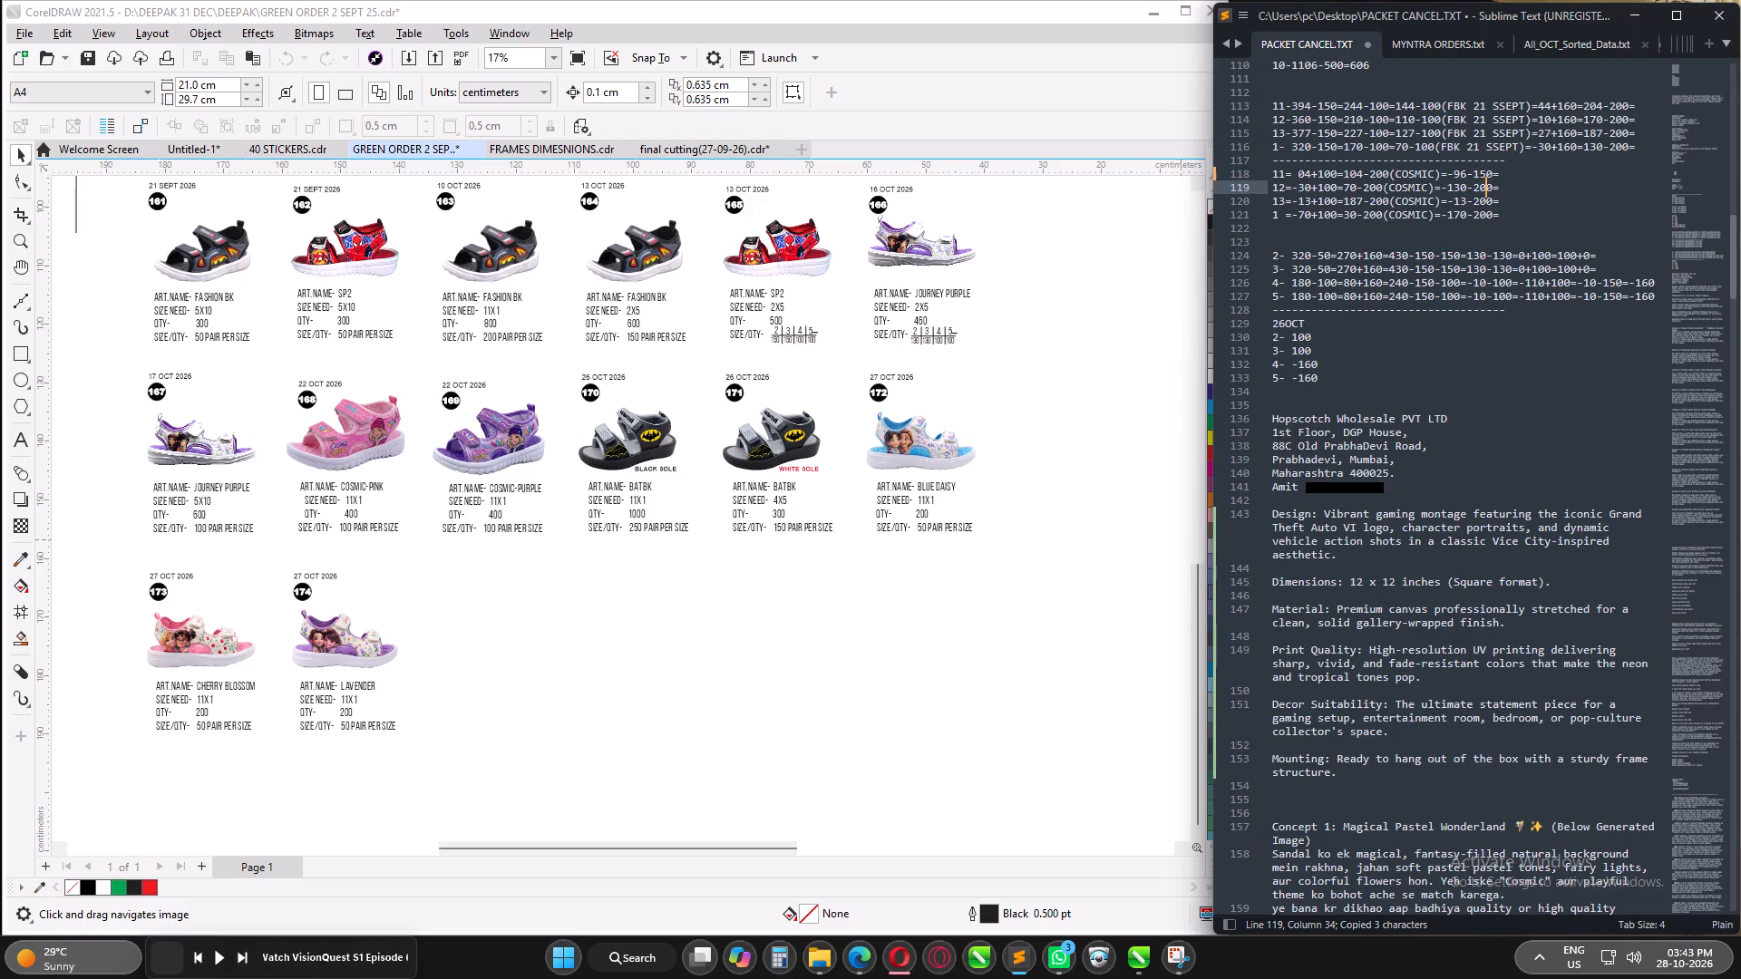
key(ctrl+v)
double_click(1483, 200)
key(ctrl+v)
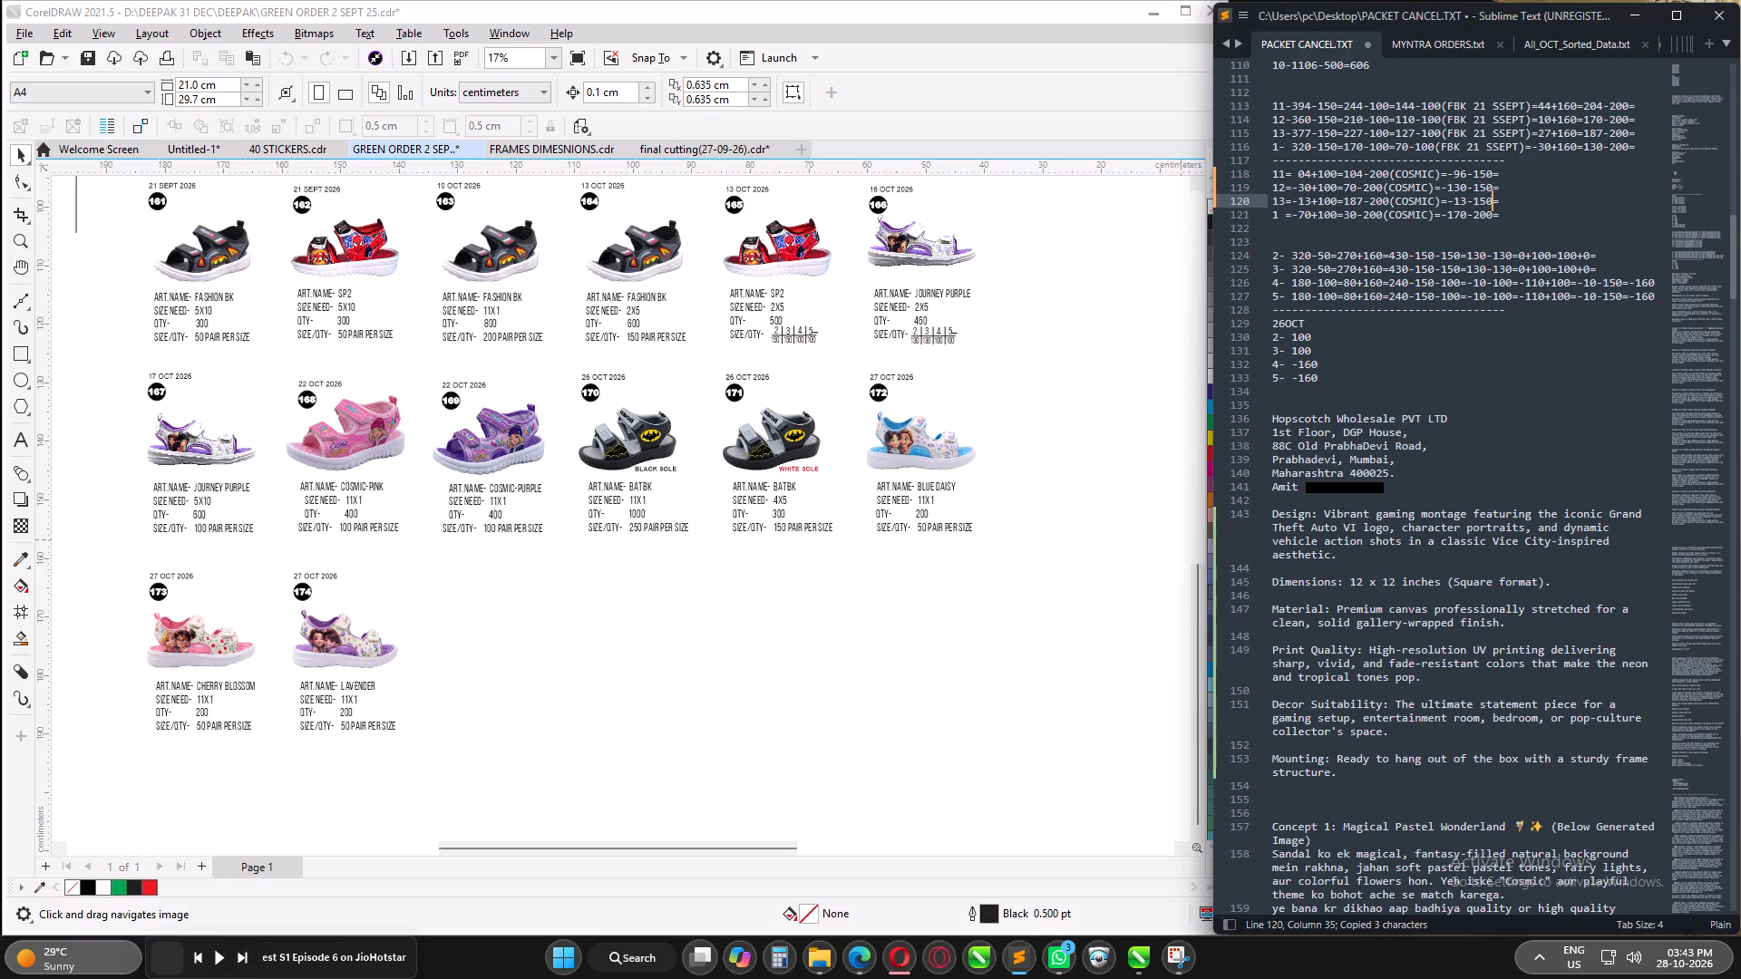
double_click(1483, 210)
key(ctrl+v)
click(1518, 208)
key(ctrl+s)
click(1525, 187)
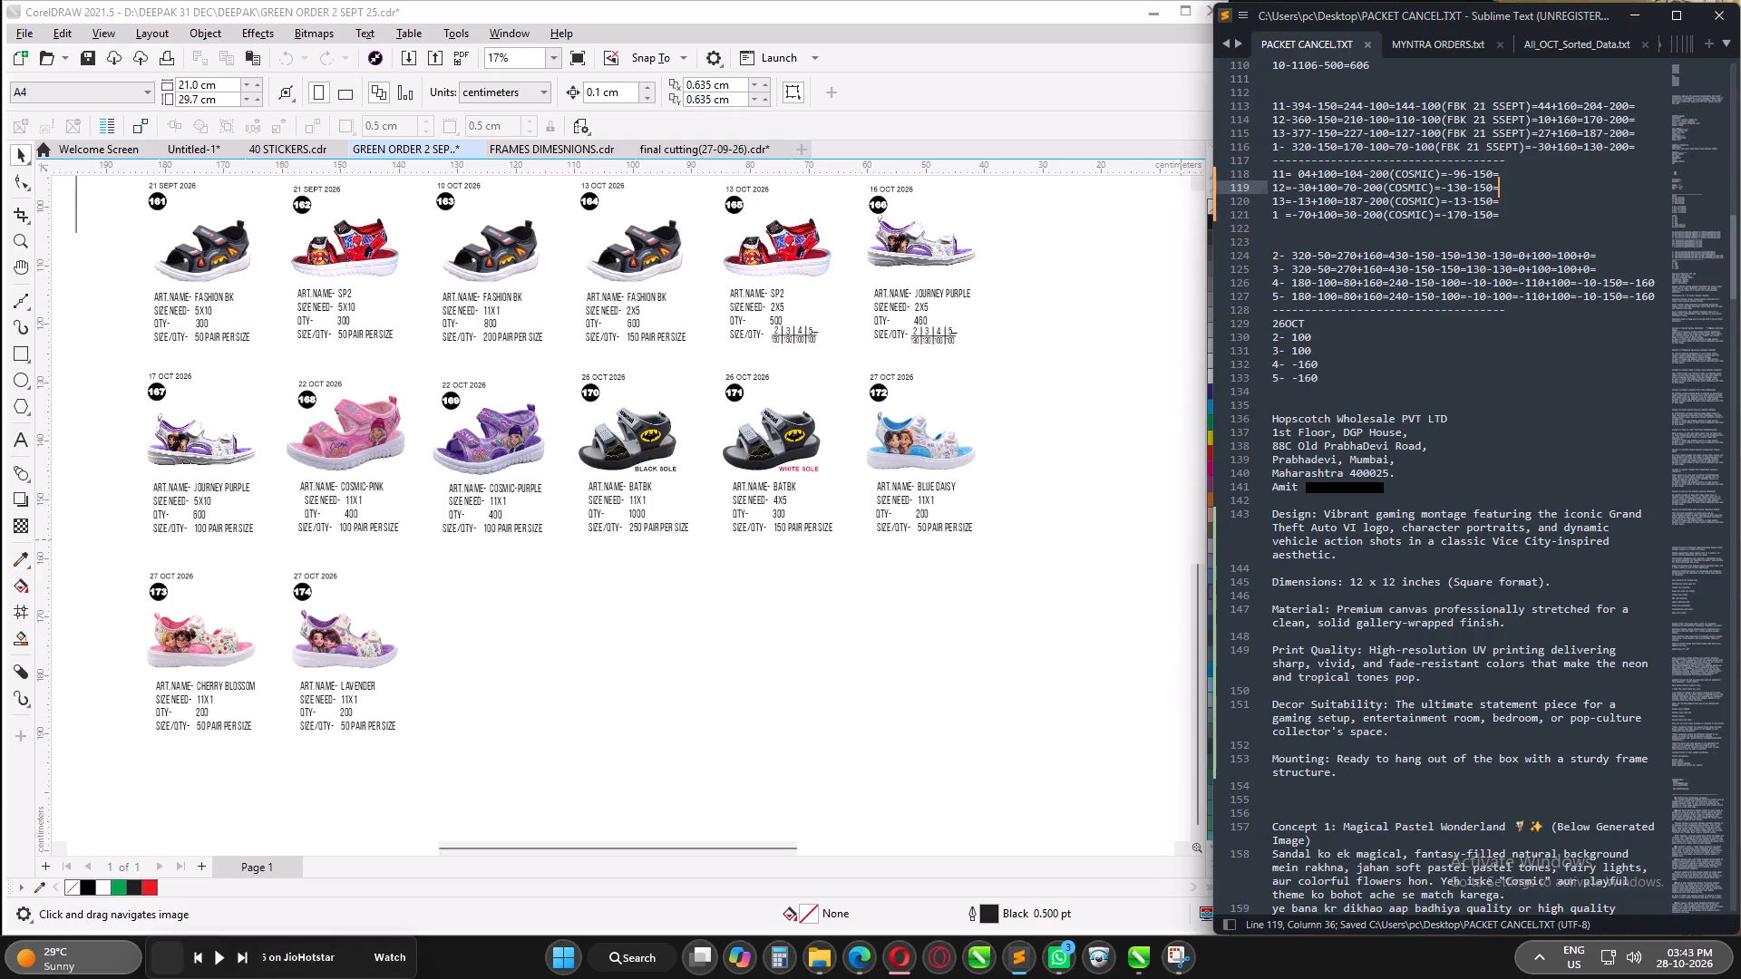
key(ctrl+s)
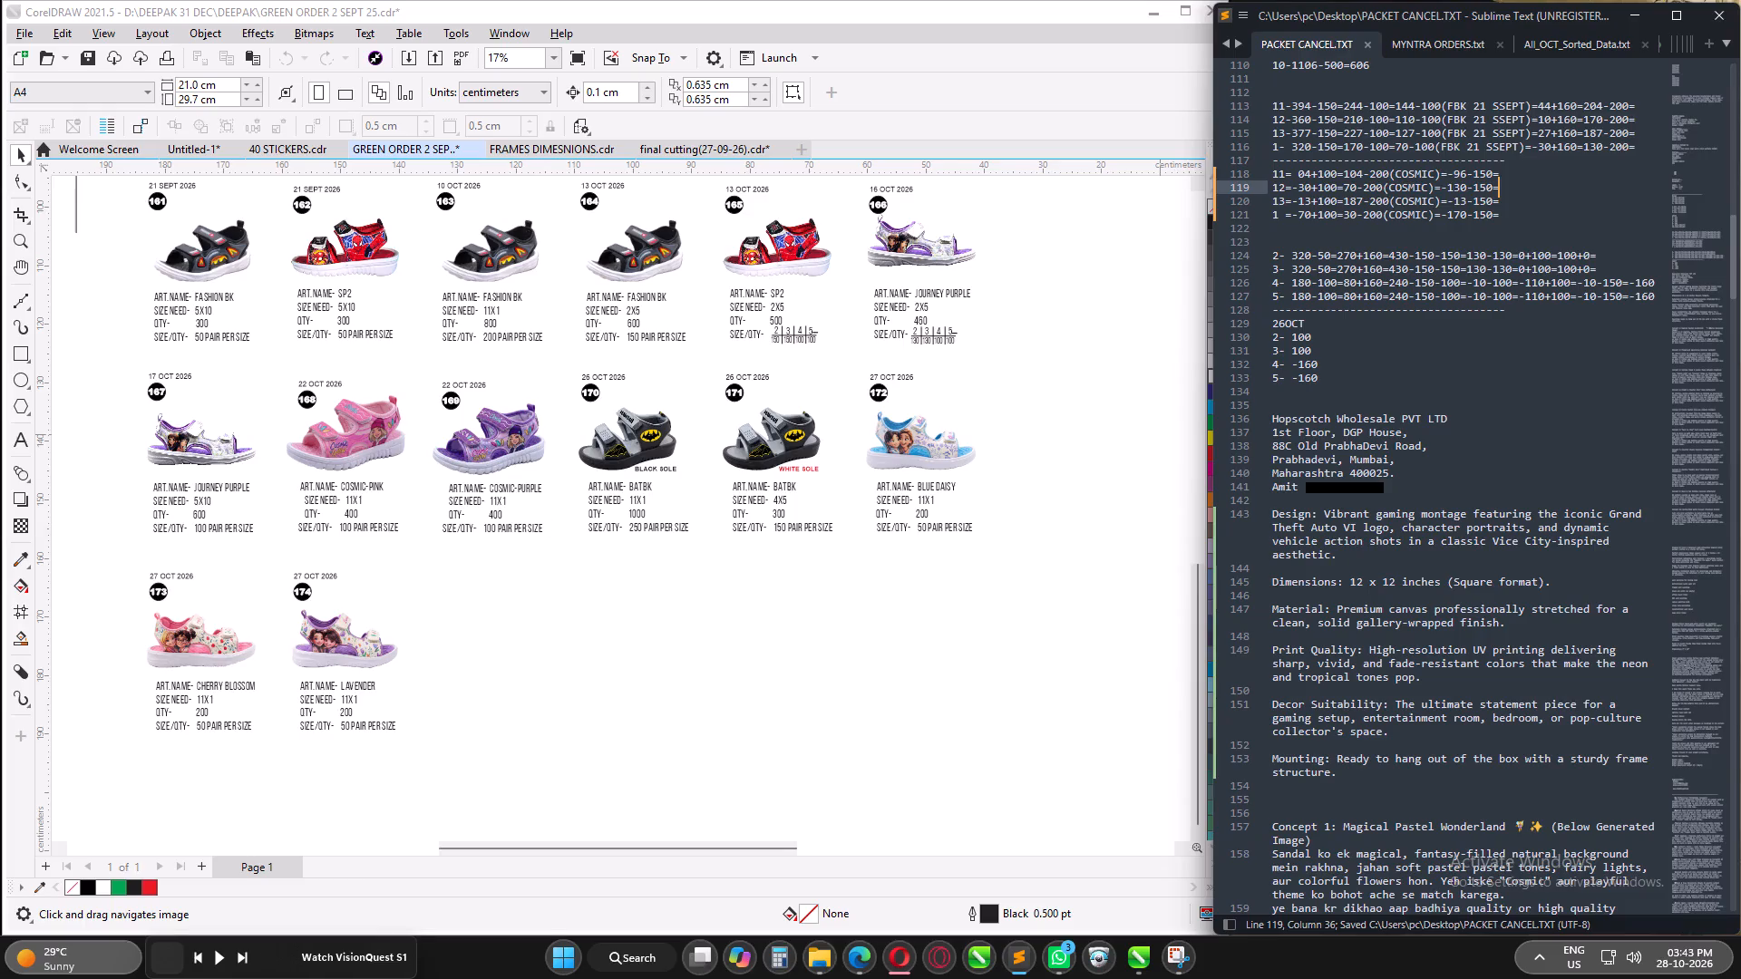
click(1522, 218)
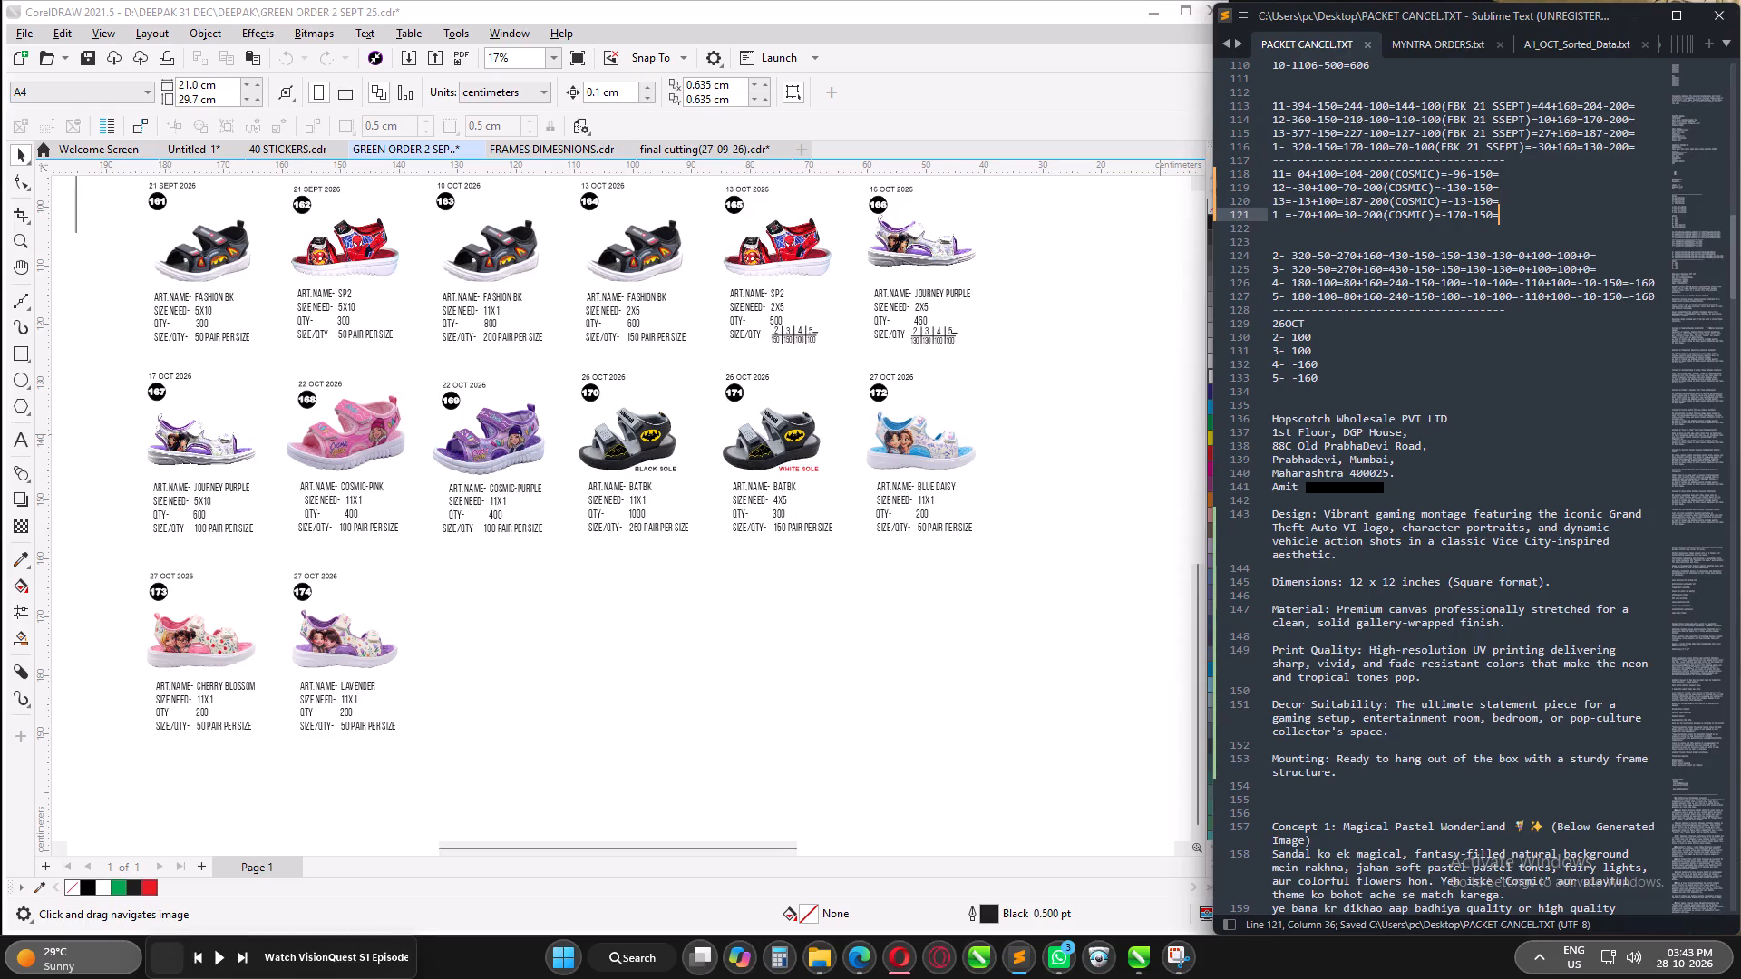
click(1508, 175)
click(1329, 384)
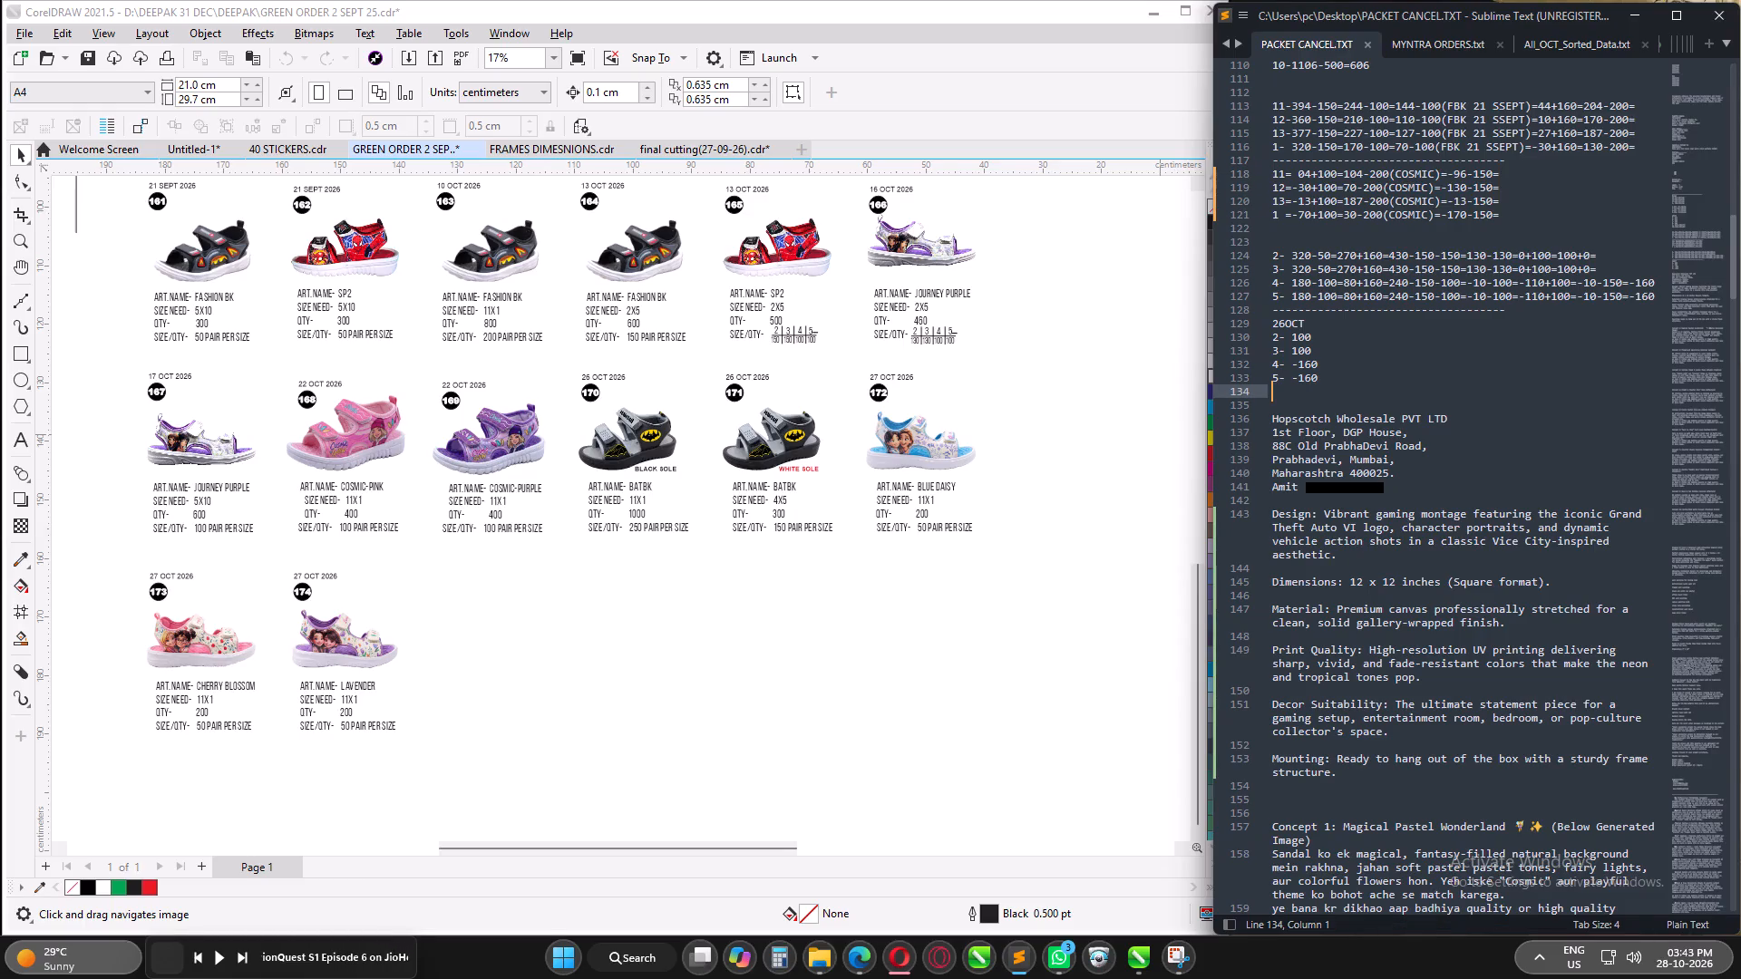
key(ctrl+s)
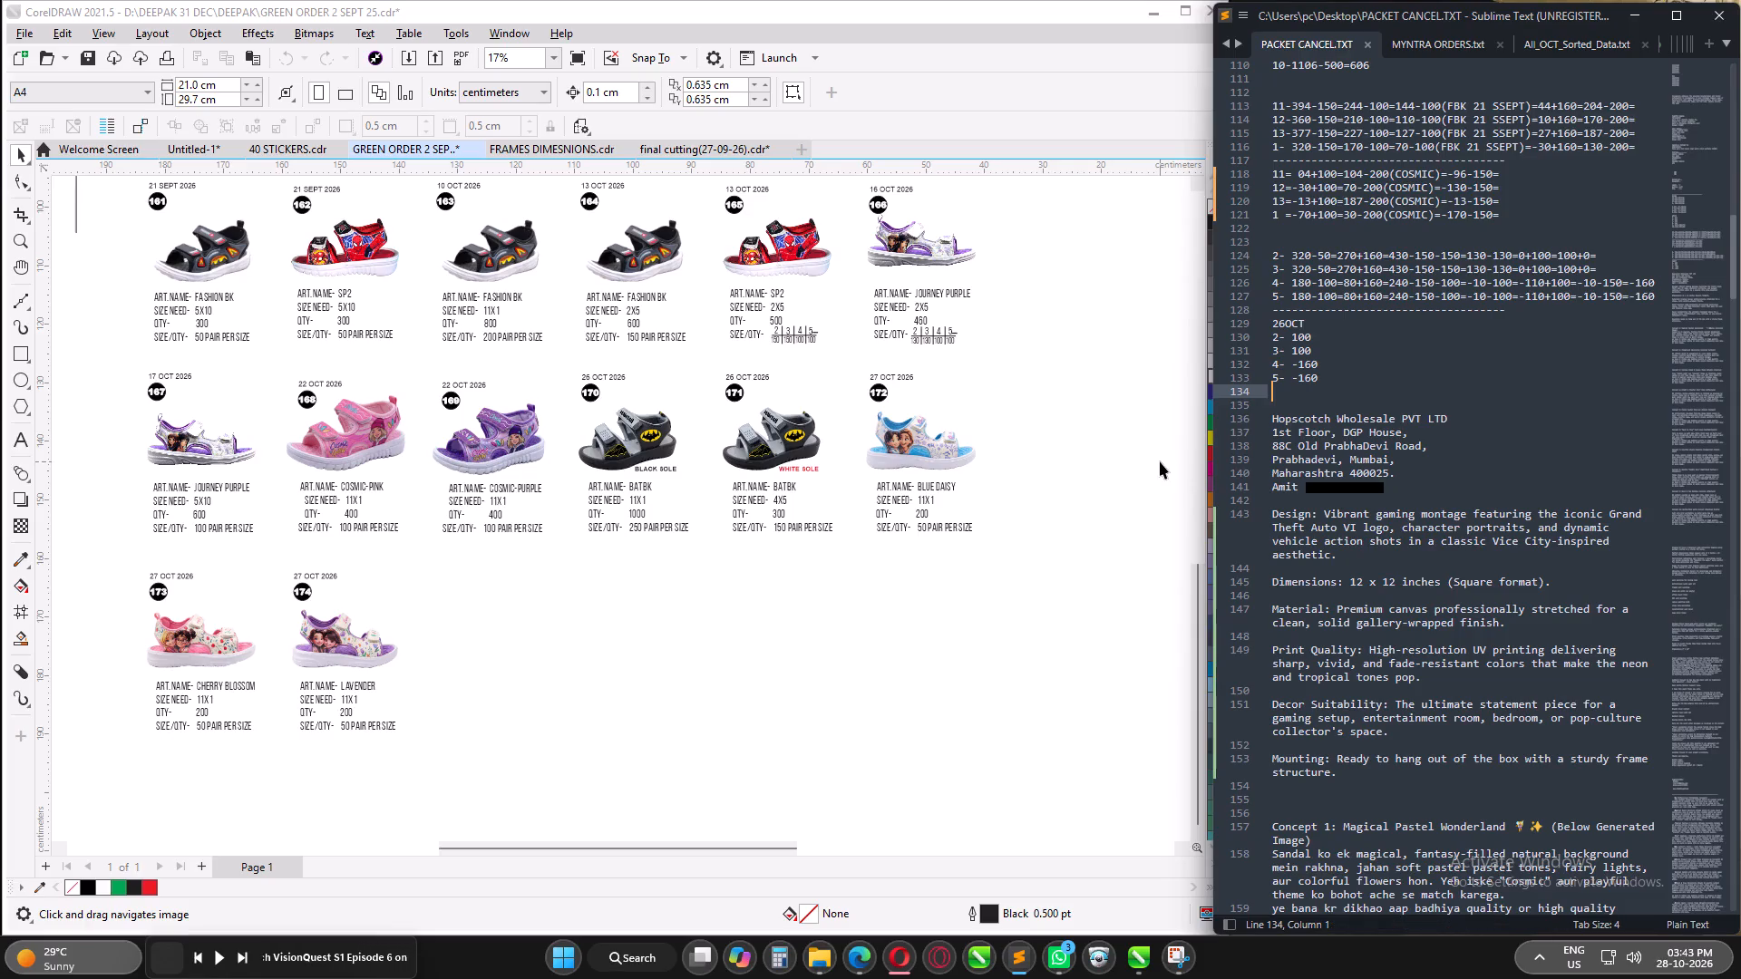
Close the extra File Explorer windows, keeping one Downloads window, and maximise it.
click(822, 957)
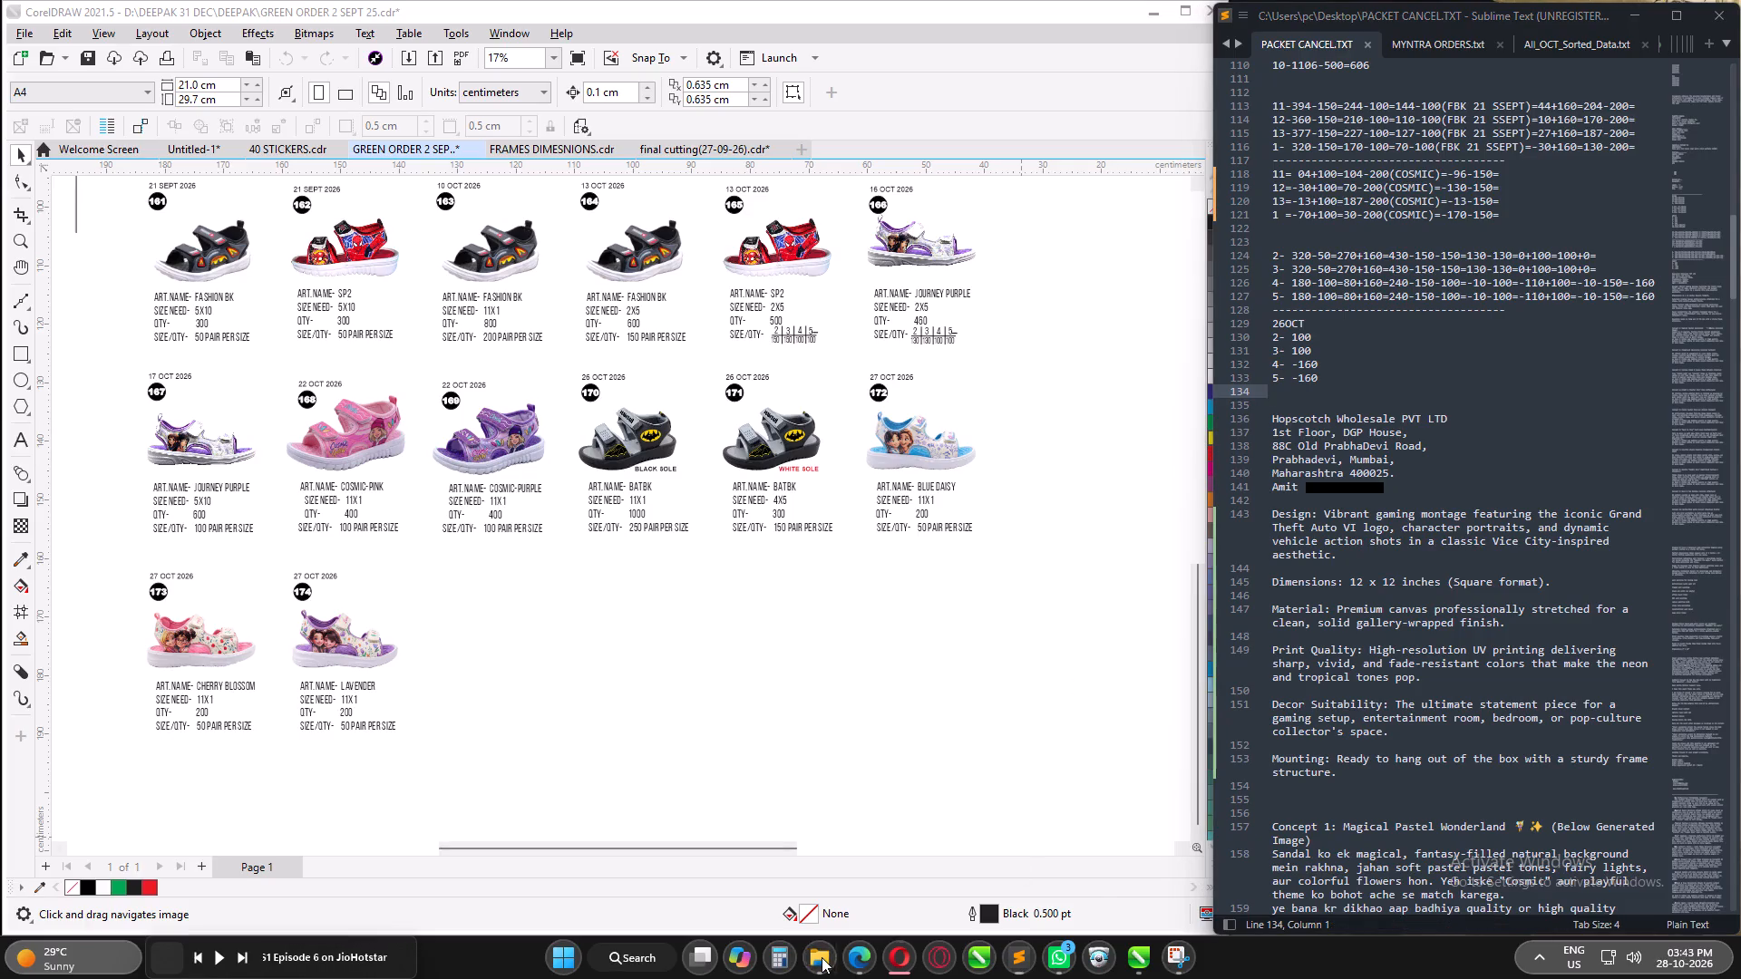
click(985, 804)
click(930, 803)
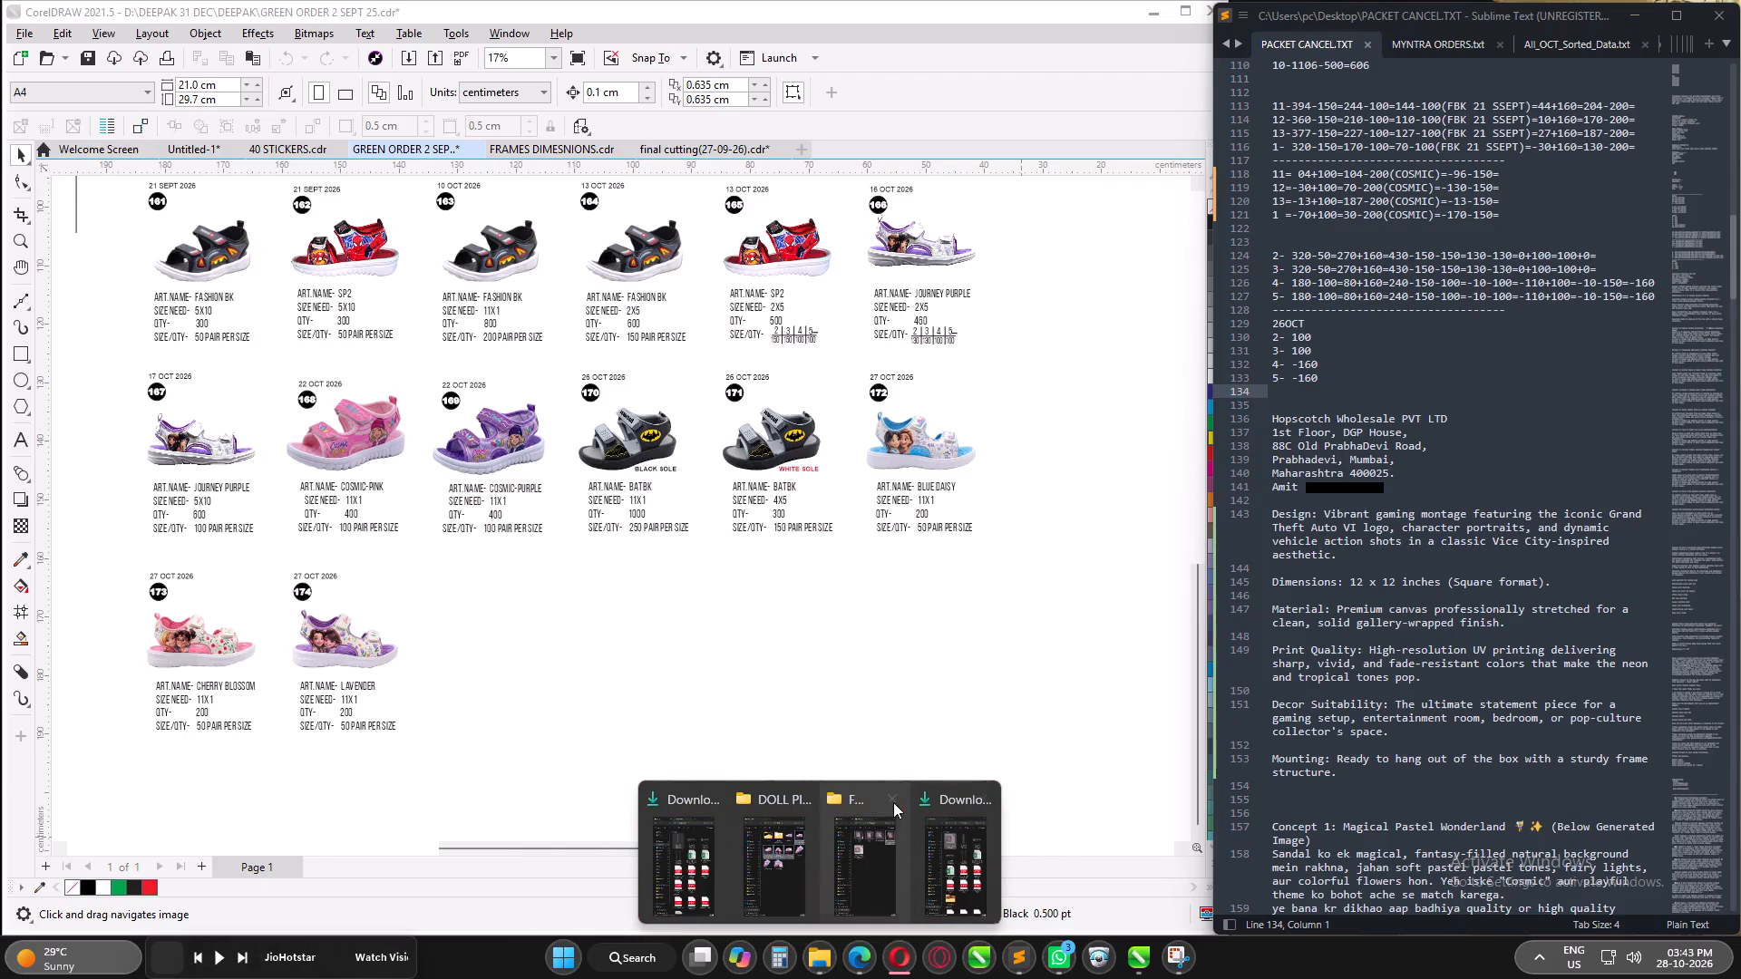
click(891, 802)
click(849, 804)
click(799, 794)
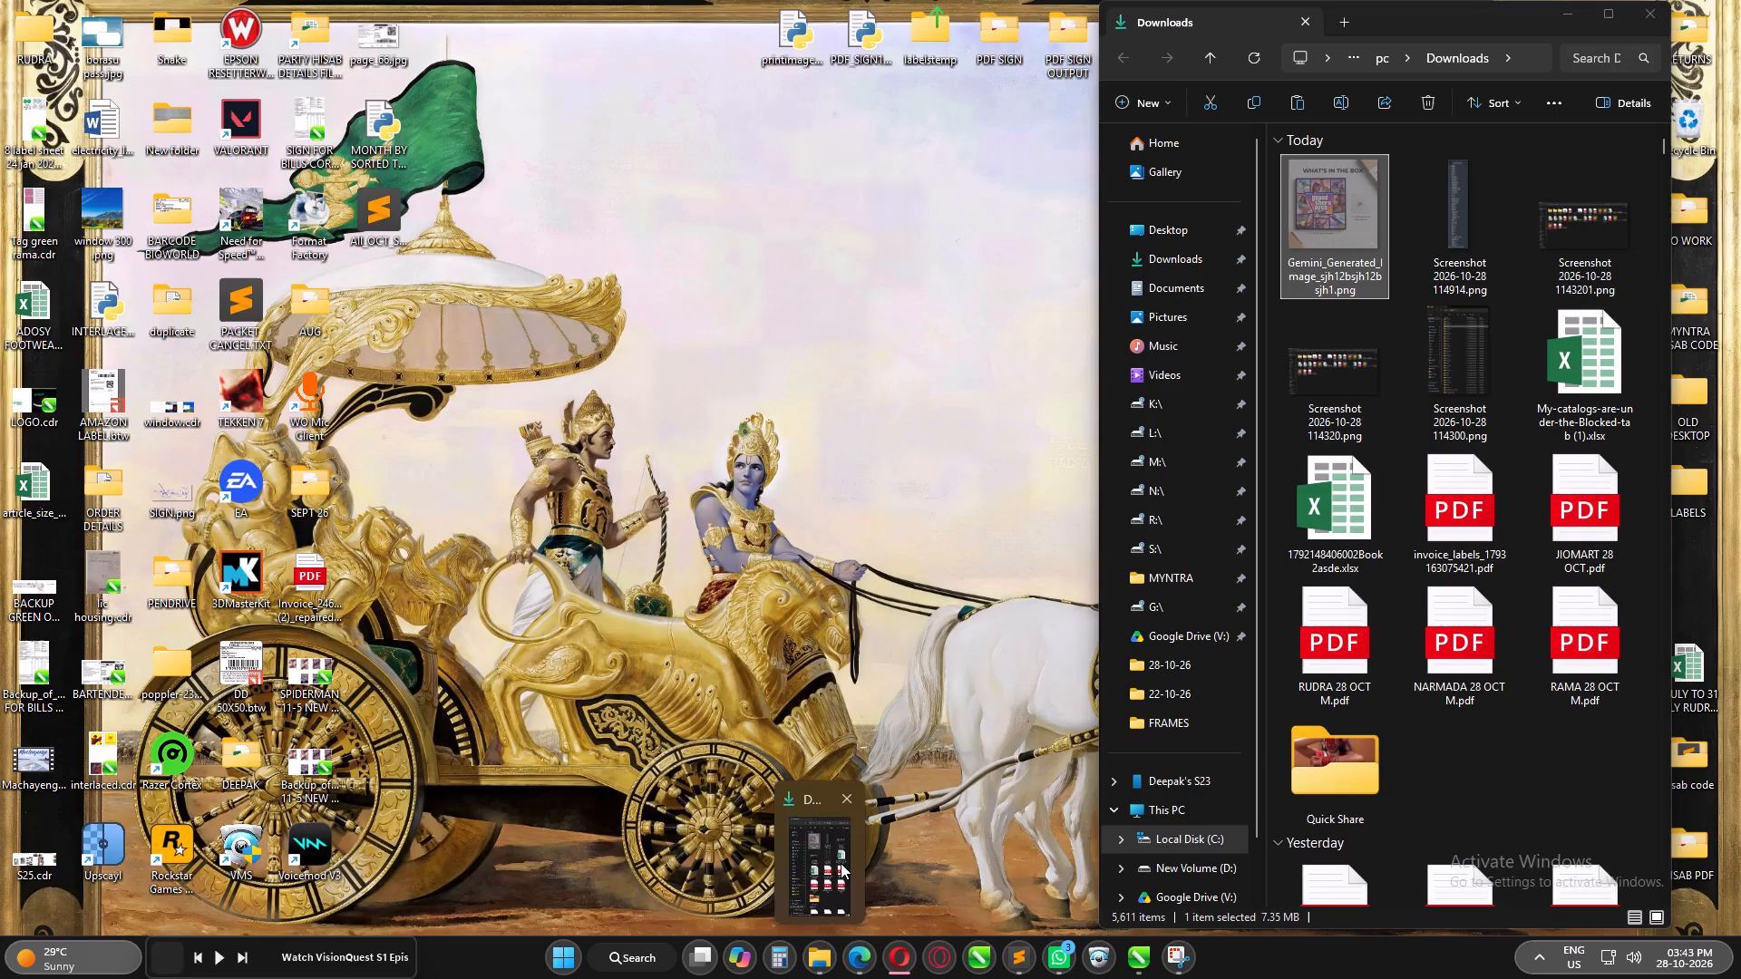
click(841, 863)
click(1614, 12)
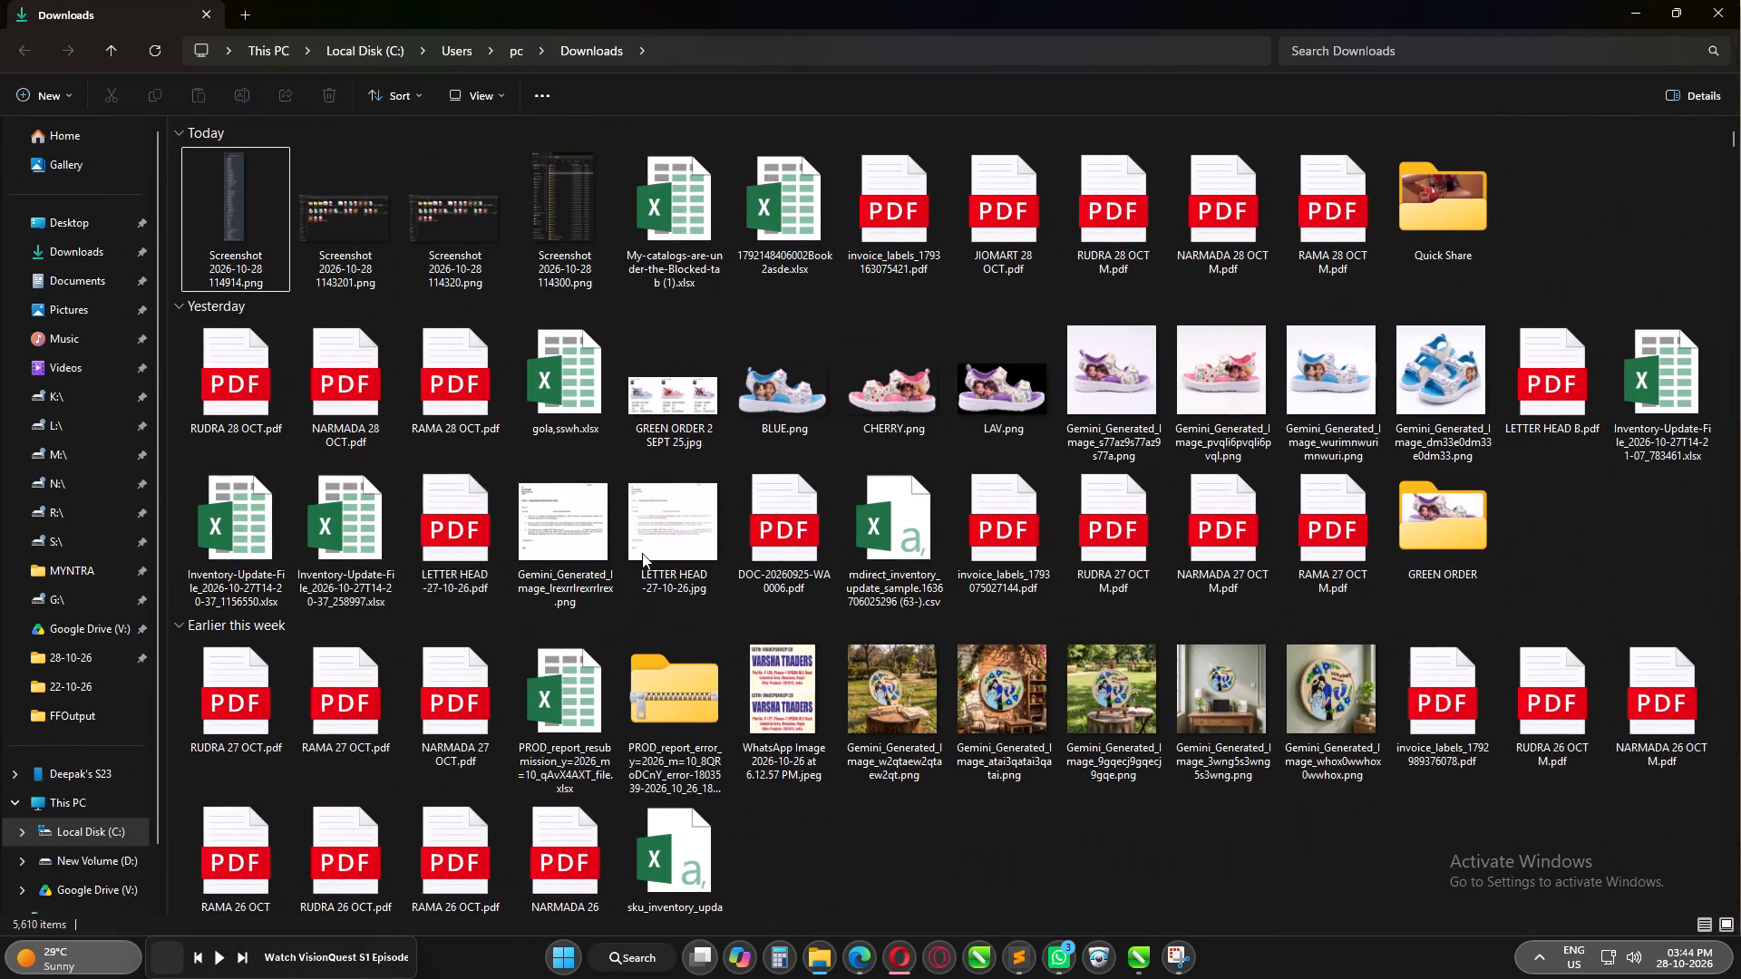
Open BIOWORLD PACKING LIST (22-10-26).xlsx from the Desktop folder PO WORK > 2026 > 10 OCT > 22-10-26.
click(104, 228)
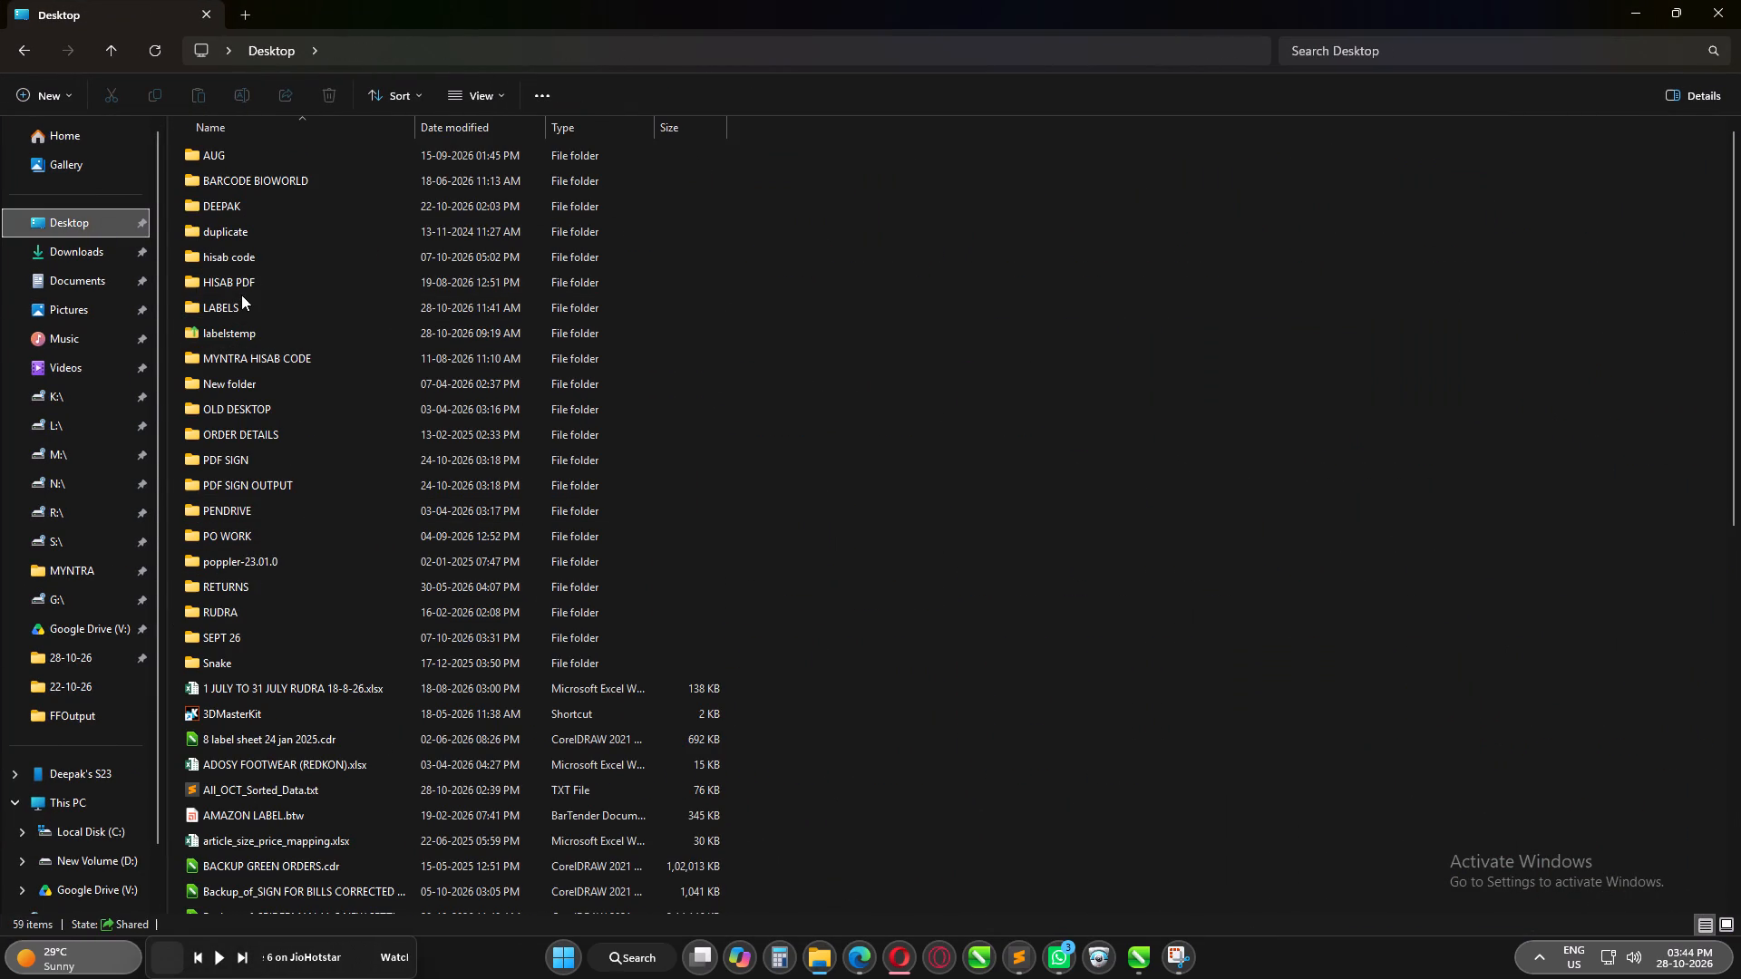
click(241, 295)
key(p)
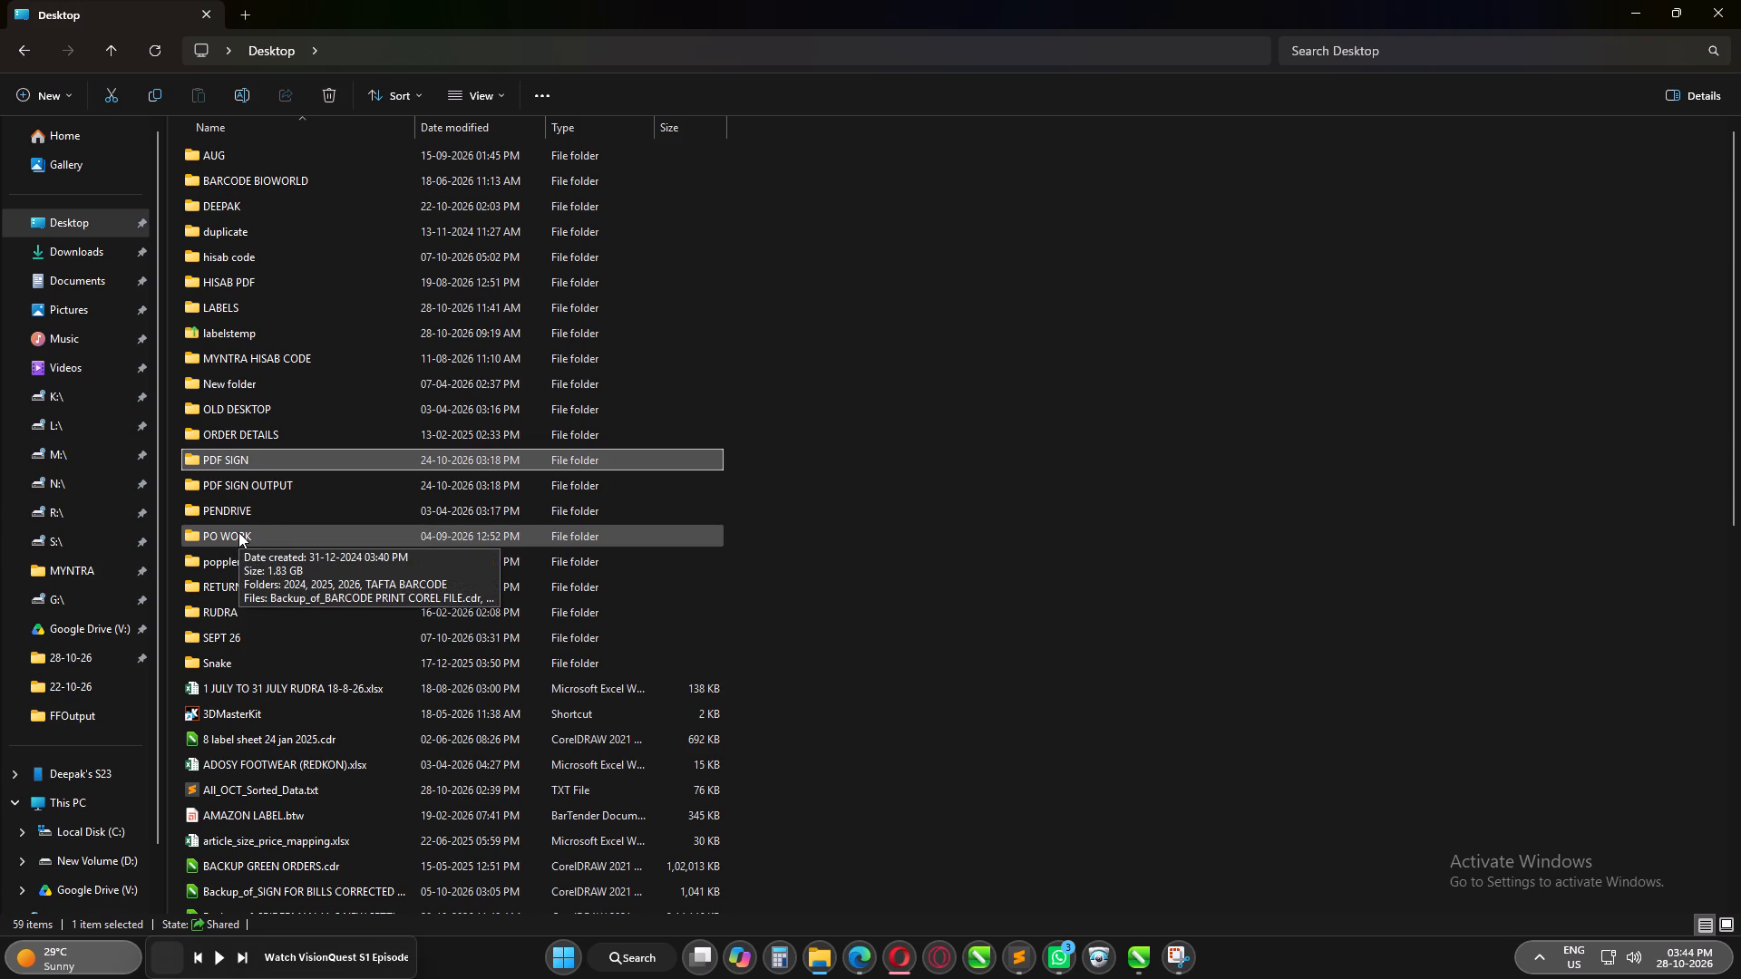
double_click(238, 532)
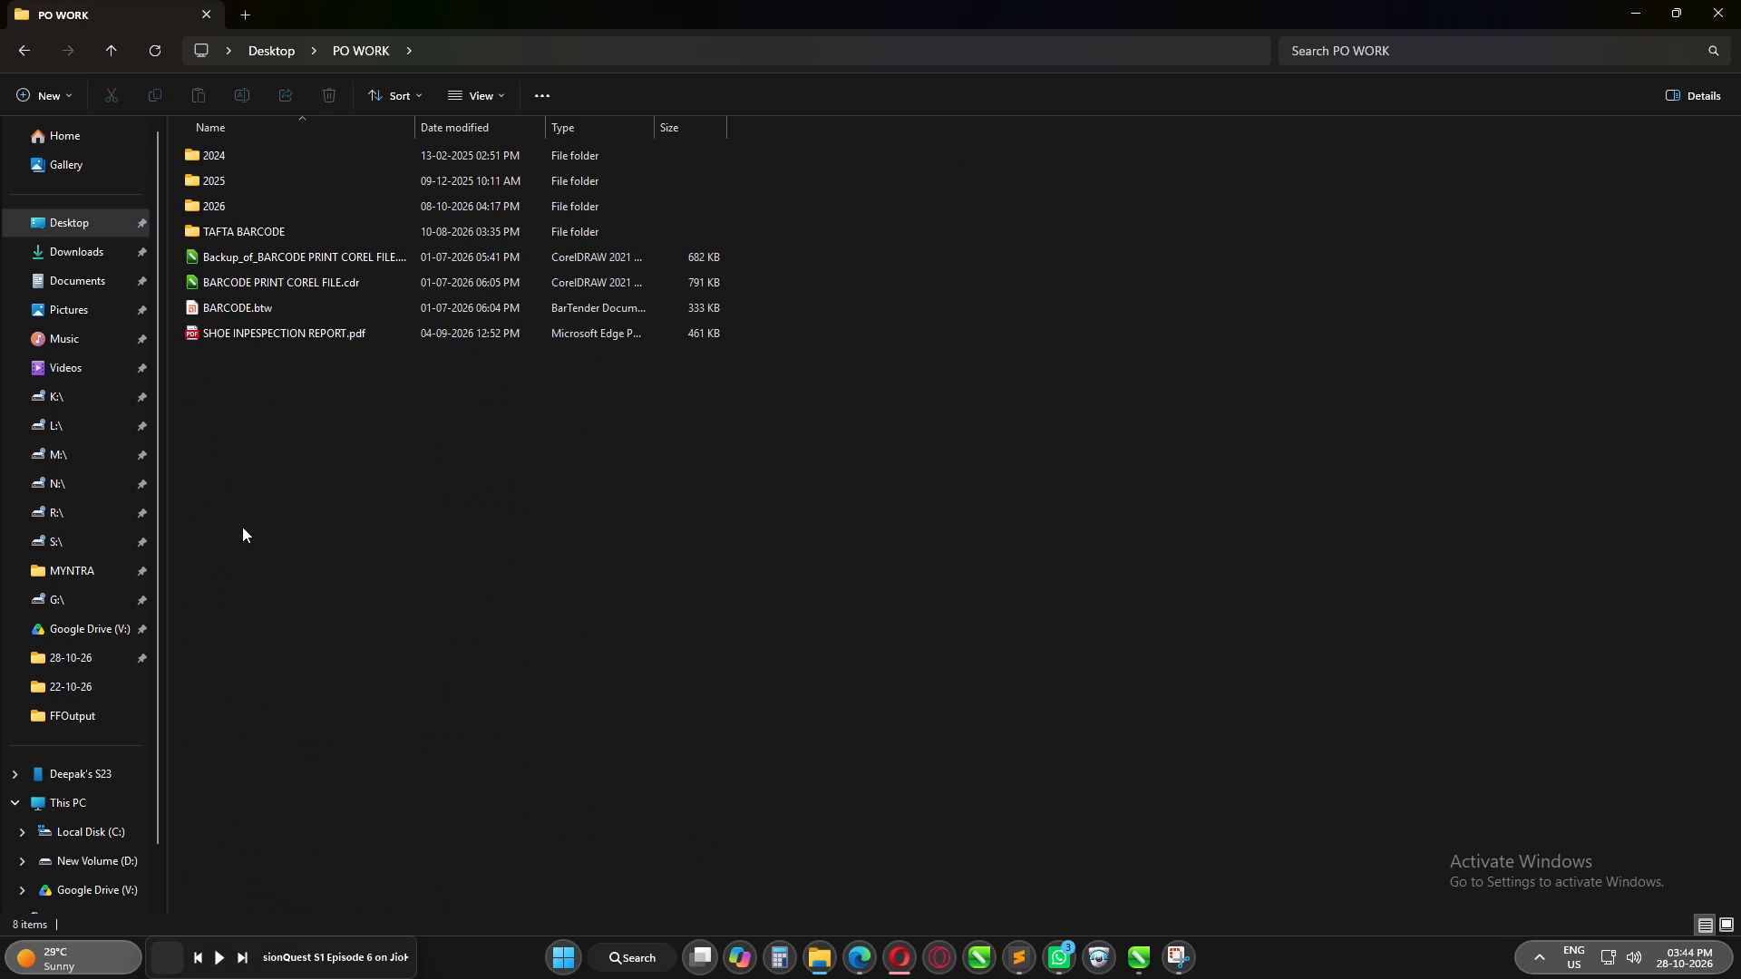
double_click(229, 195)
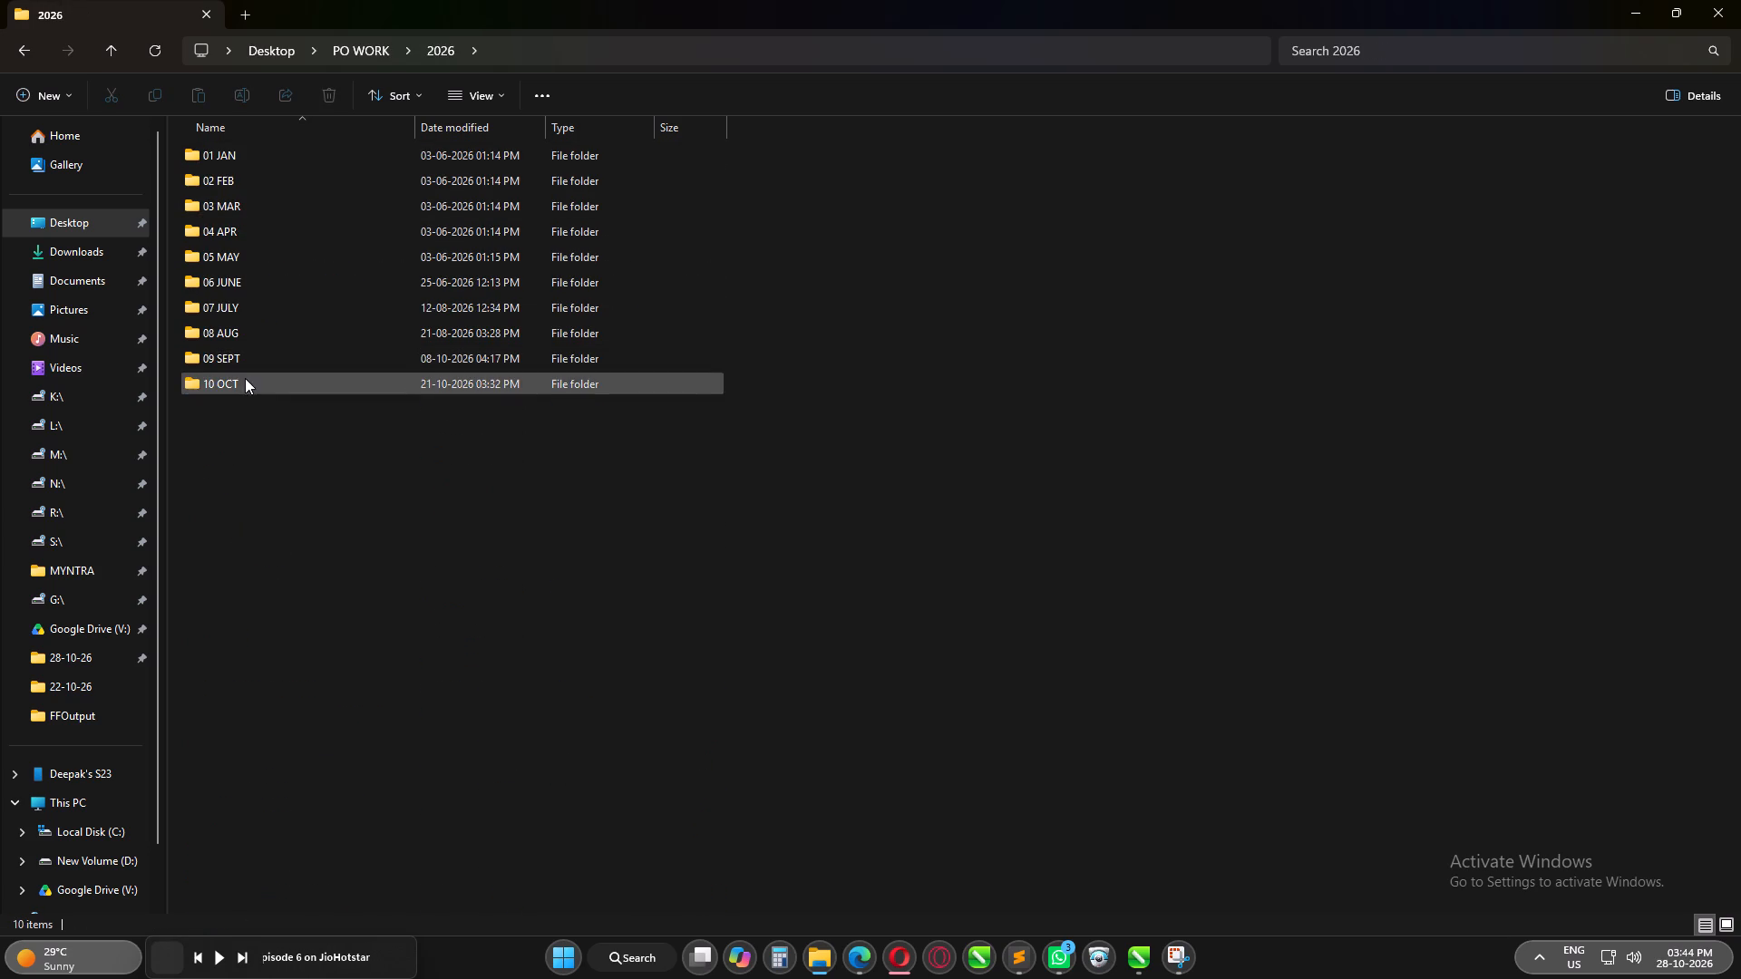
double_click(244, 378)
double_click(267, 176)
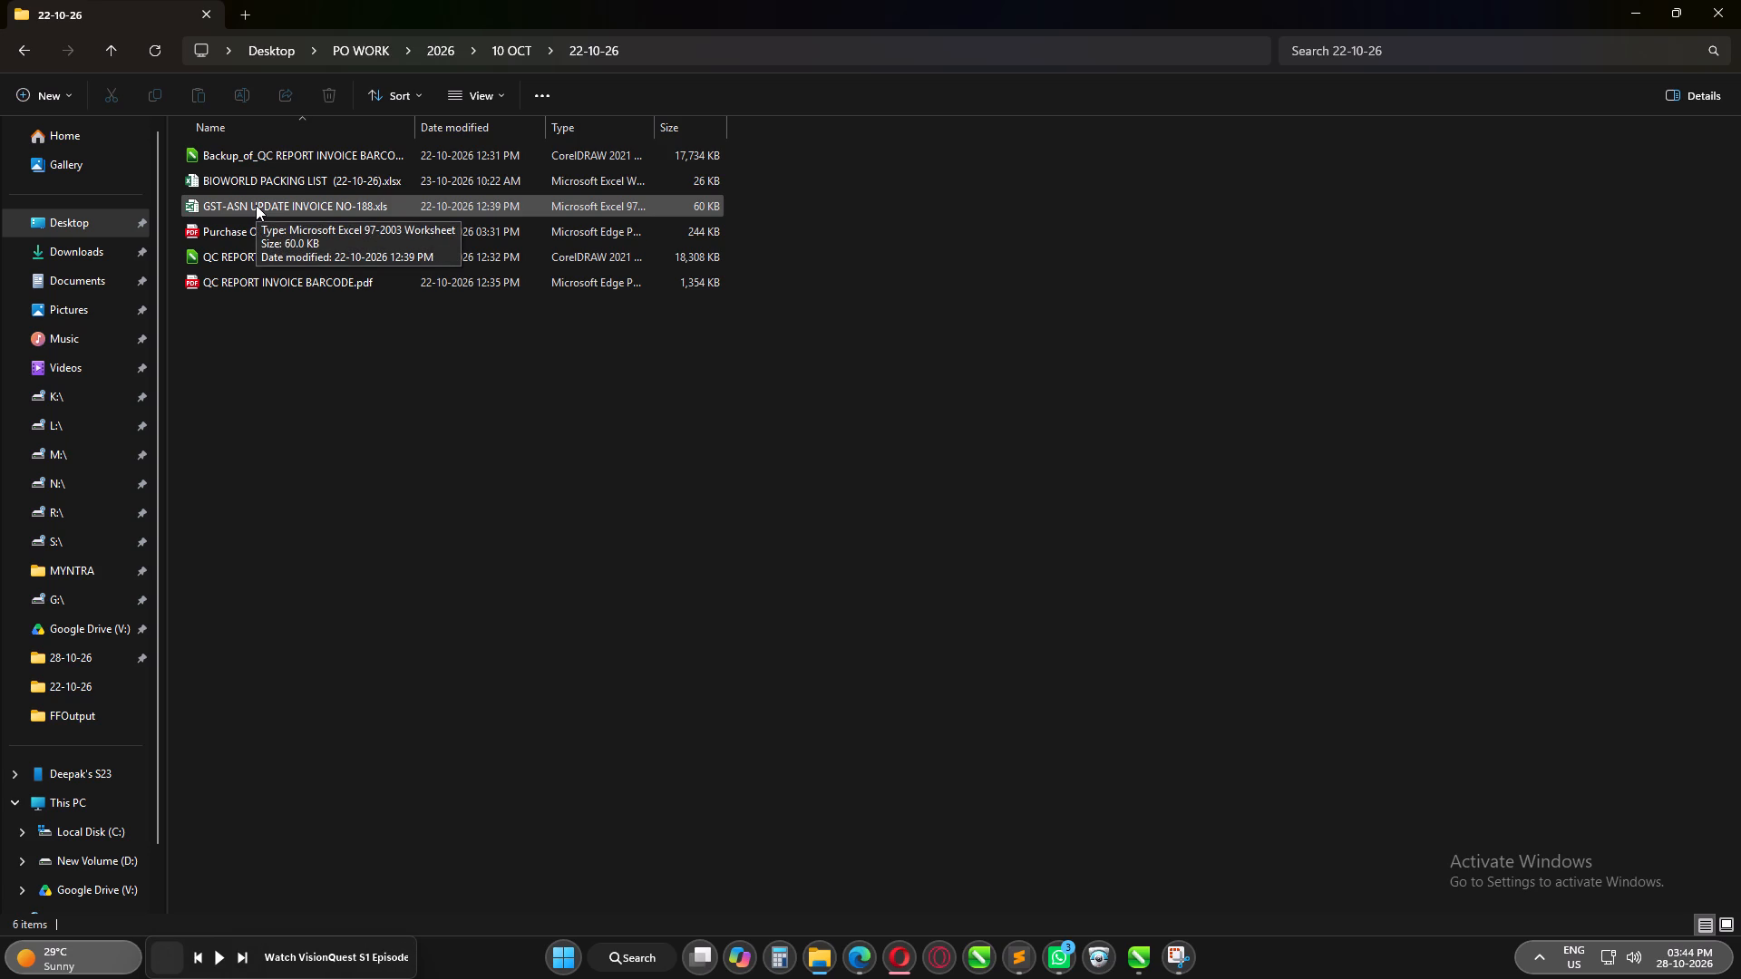
double_click(267, 176)
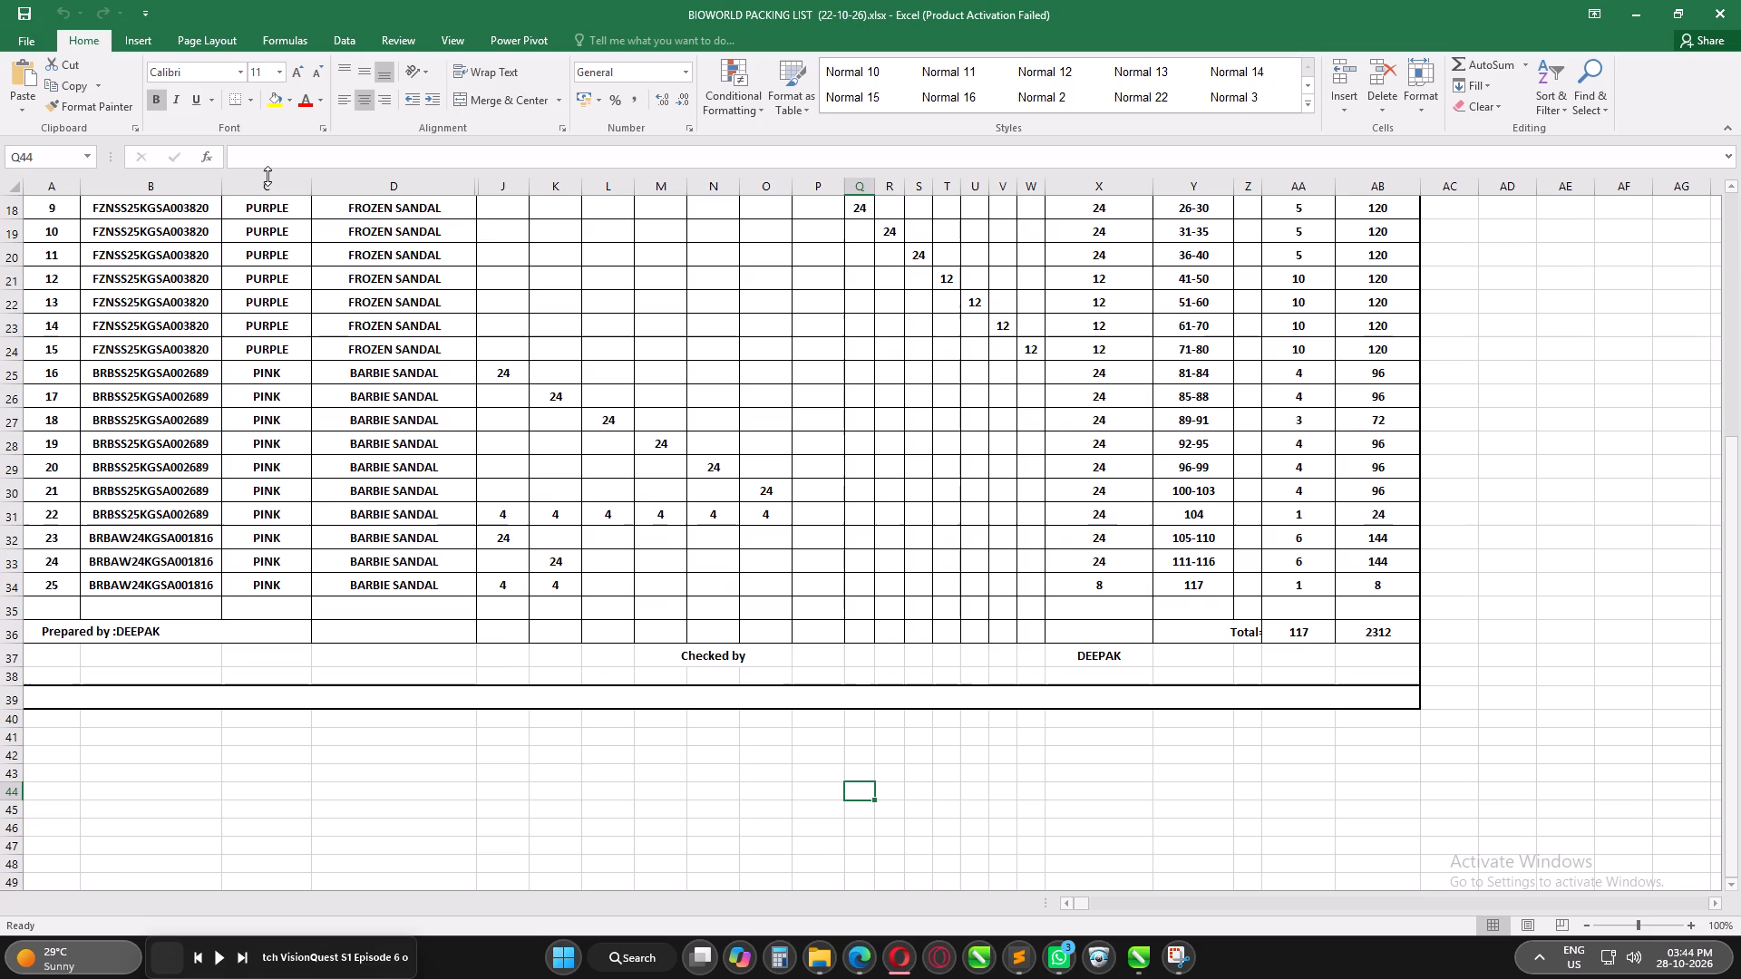
Examine the article, size and carton rows of the Bioworld packing list, including its header, and close the workbook.
click(1081, 278)
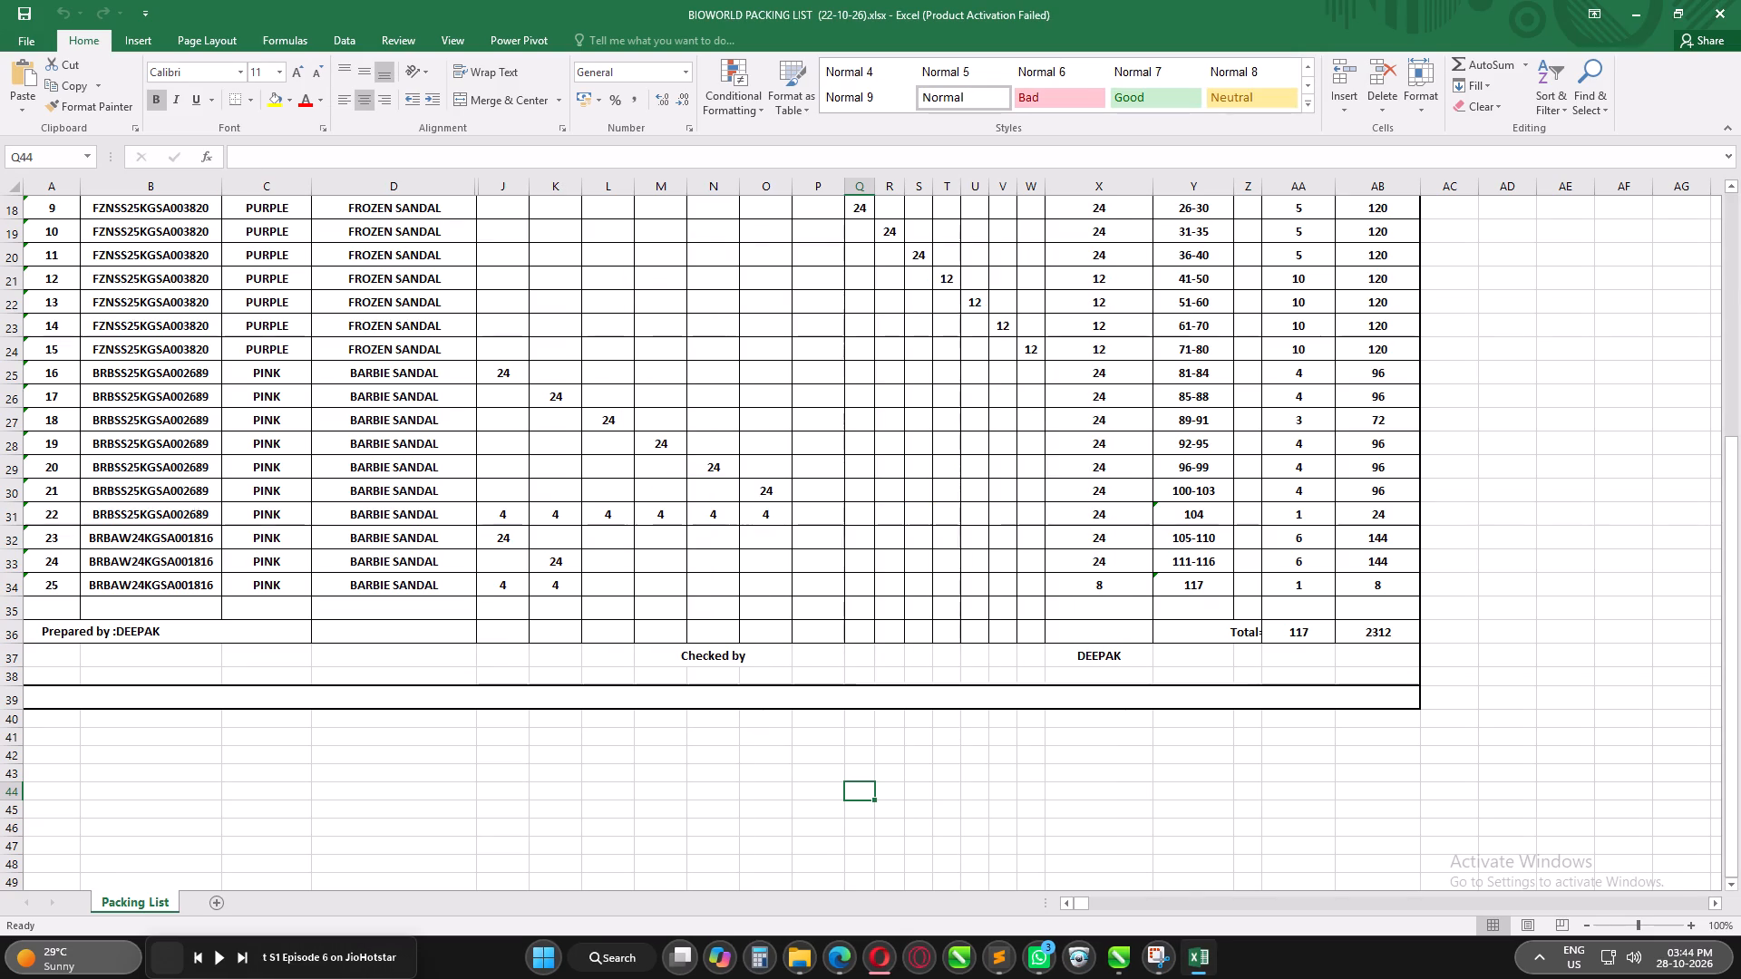
click(1297, 421)
key(ctrl+Left)
key(ctrl+Left)
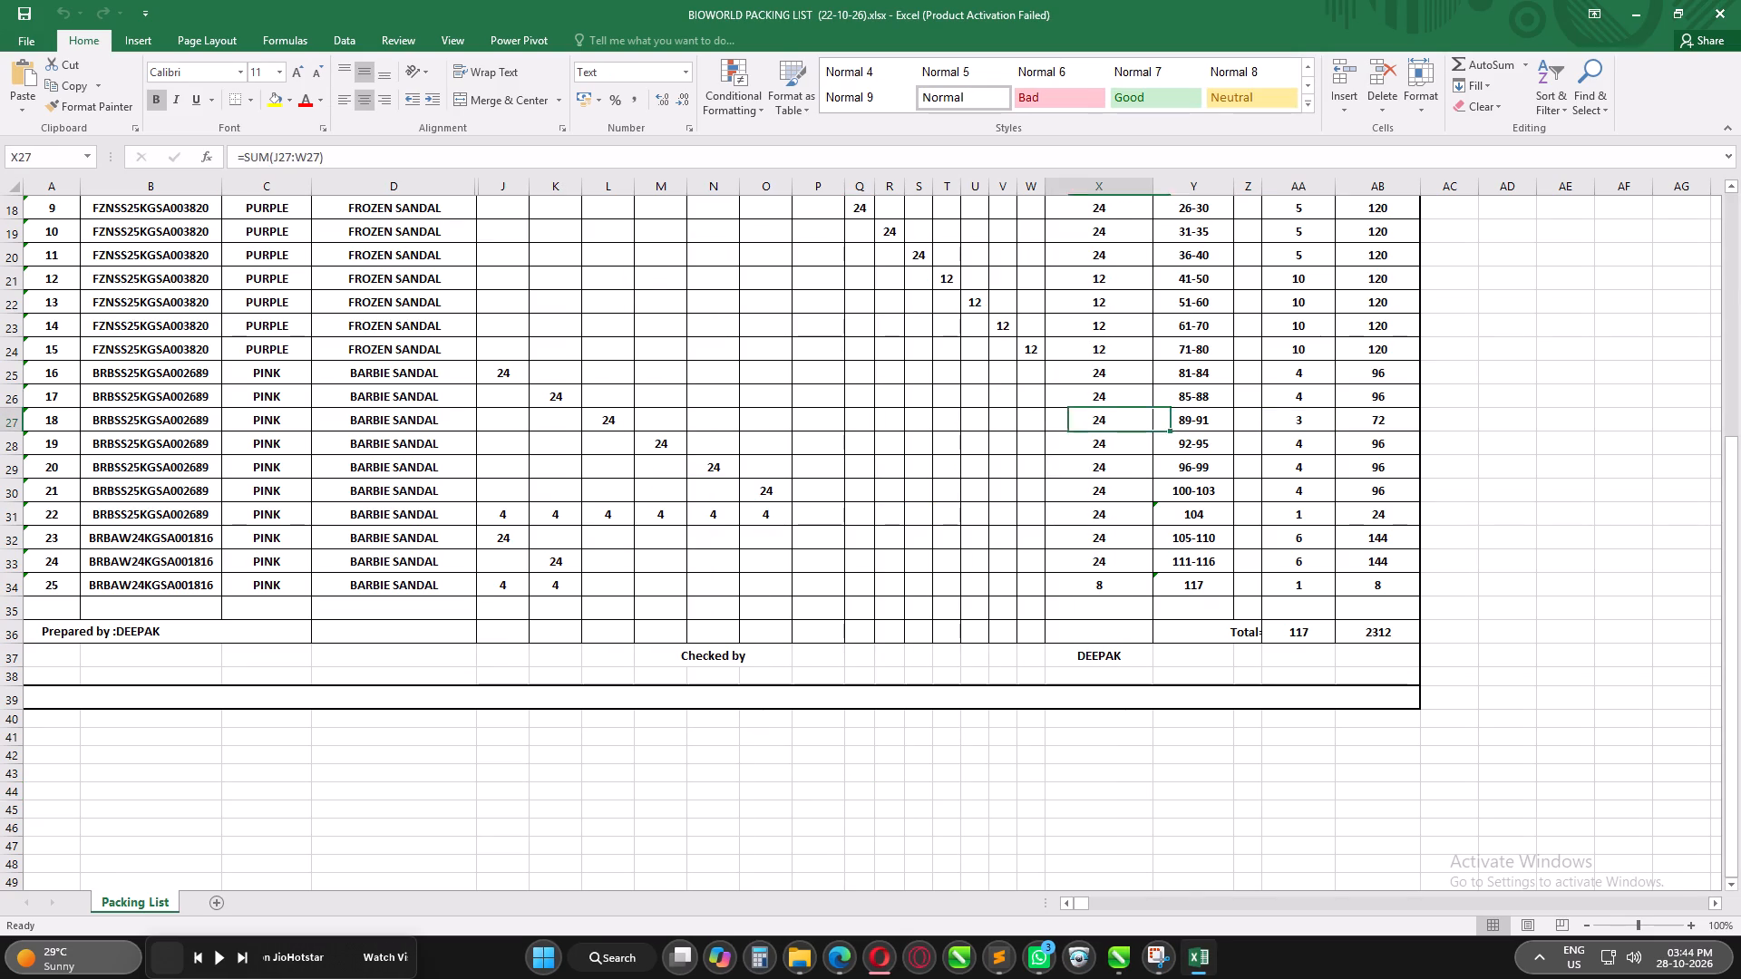
key(ctrl+Left)
key(ctrl+Left)
key(ctrl+Left)
key(Right)
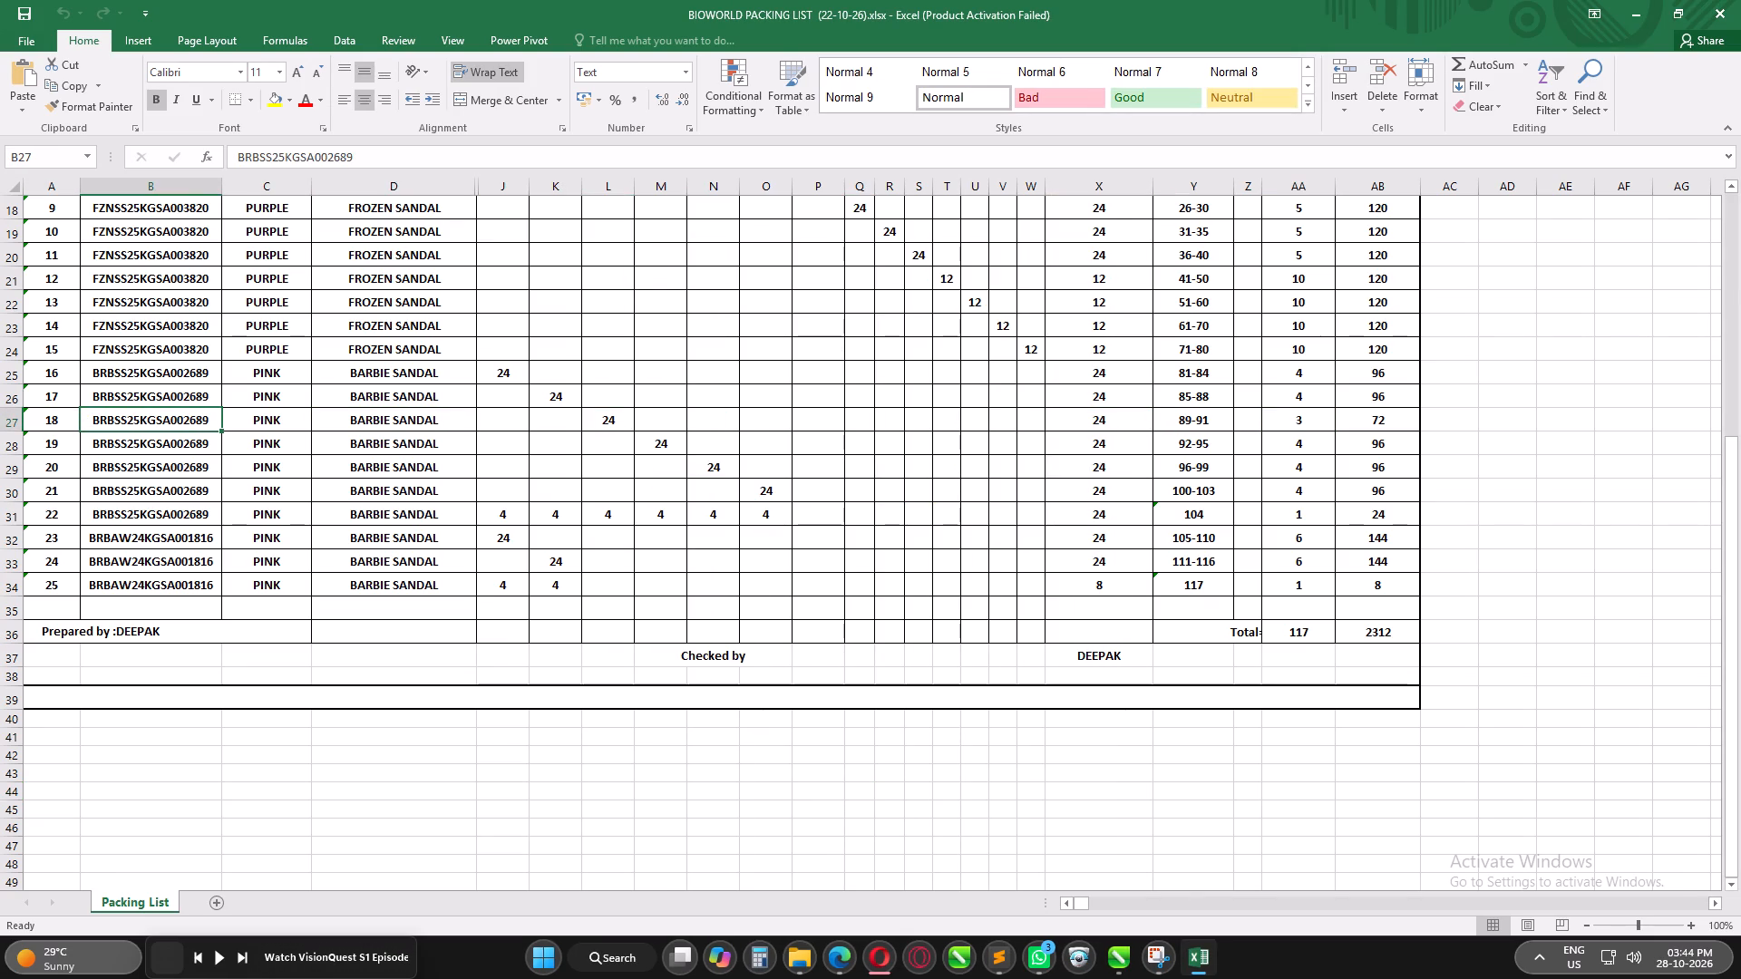
key(Right)
key(Right)
key(Right)
key(Right)
key(Right)
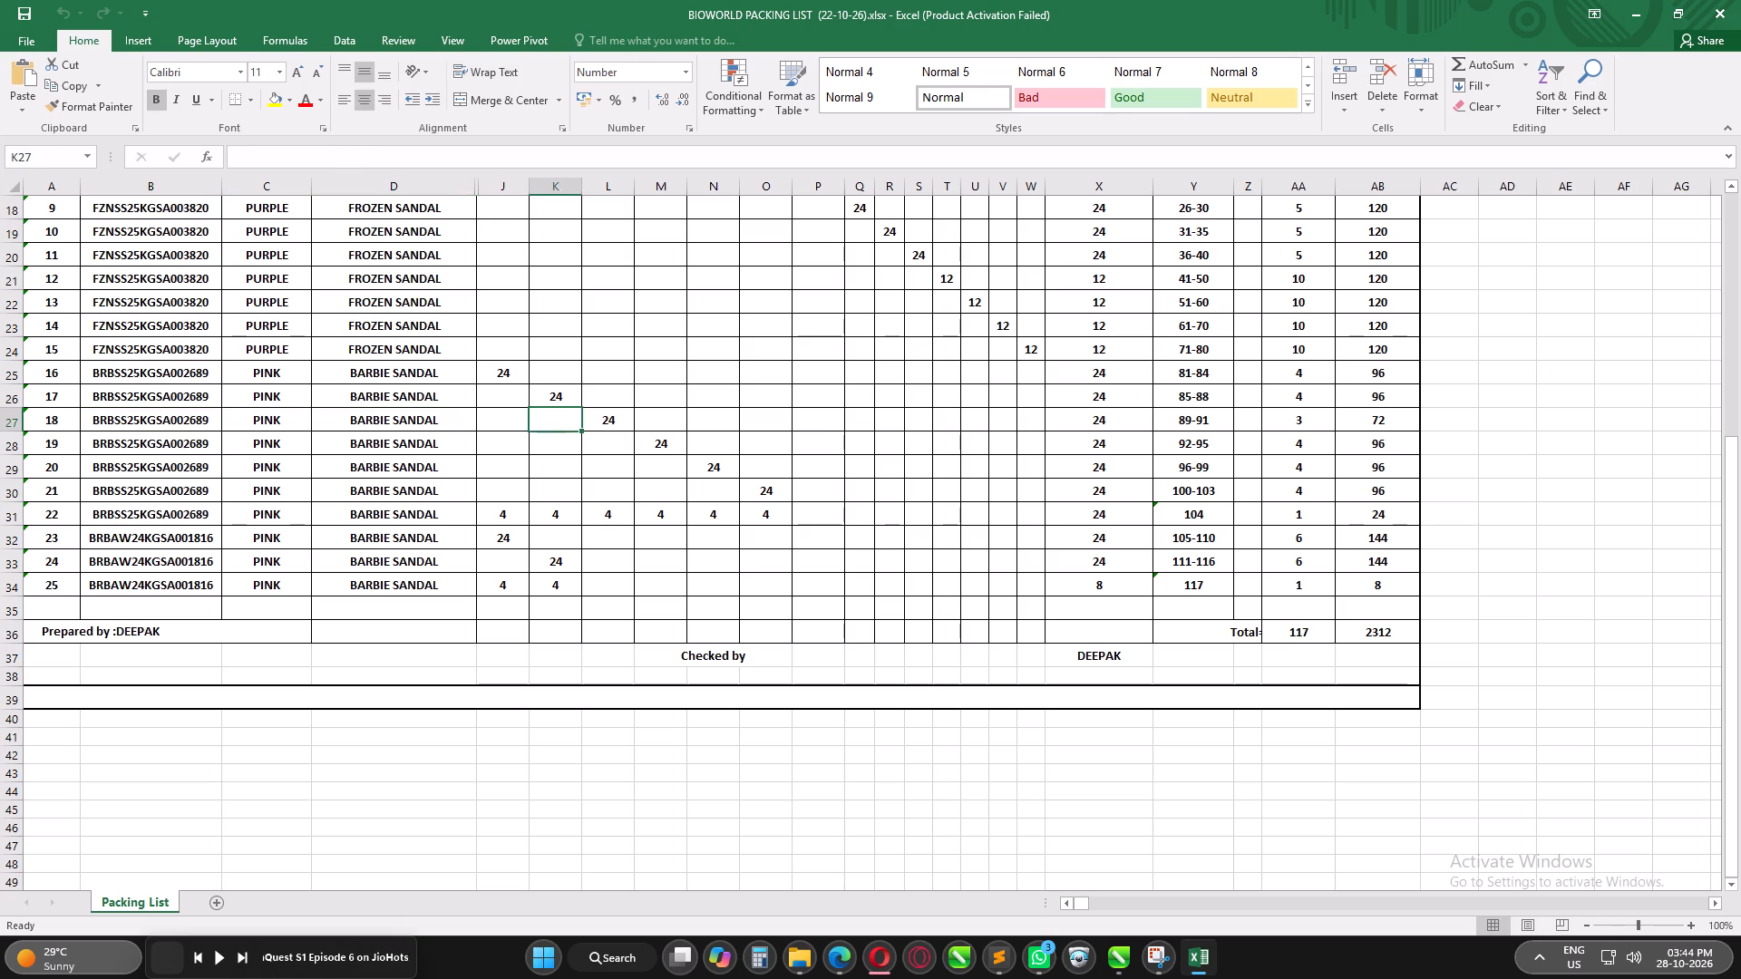
key(Right)
key(Right)
key(Right)
key(Right)
key(Right)
key(Right)
key(Right)
key(Right)
key(Right)
key(Right)
key(Right)
key(Right)
key(Right)
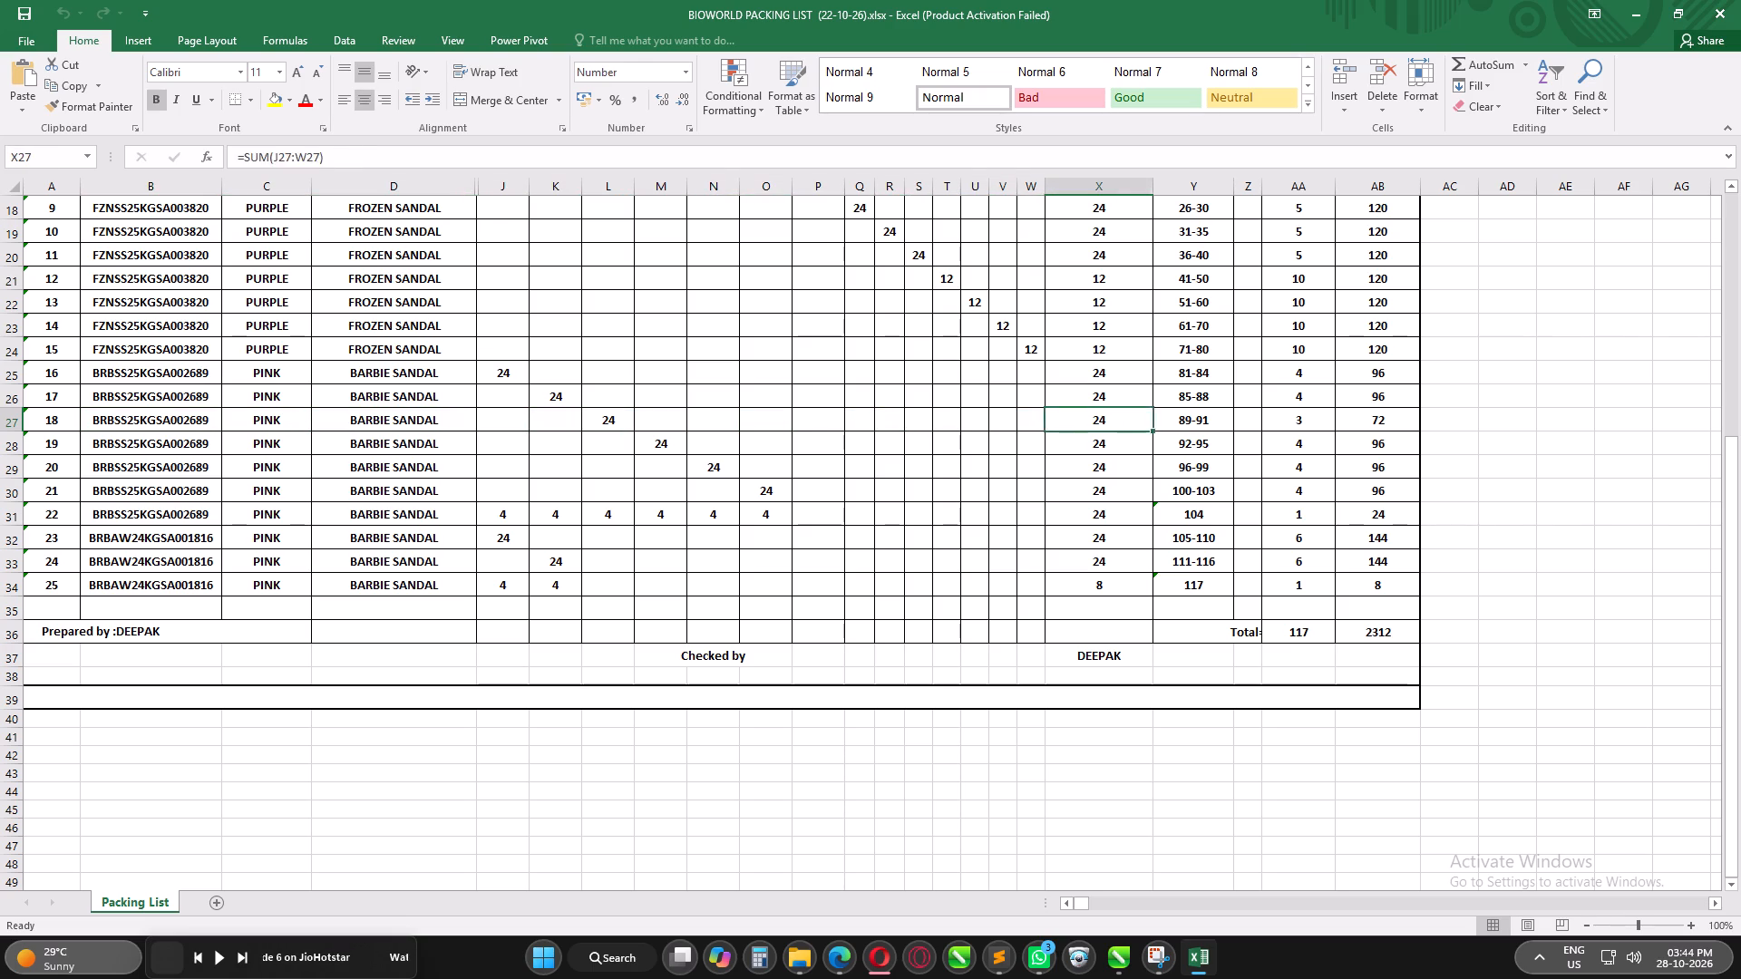
key(Right)
key(Left)
key(Left)
key(Left)
key(Left)
key(Left)
key(Left)
key(Left)
key(Left)
key(Left)
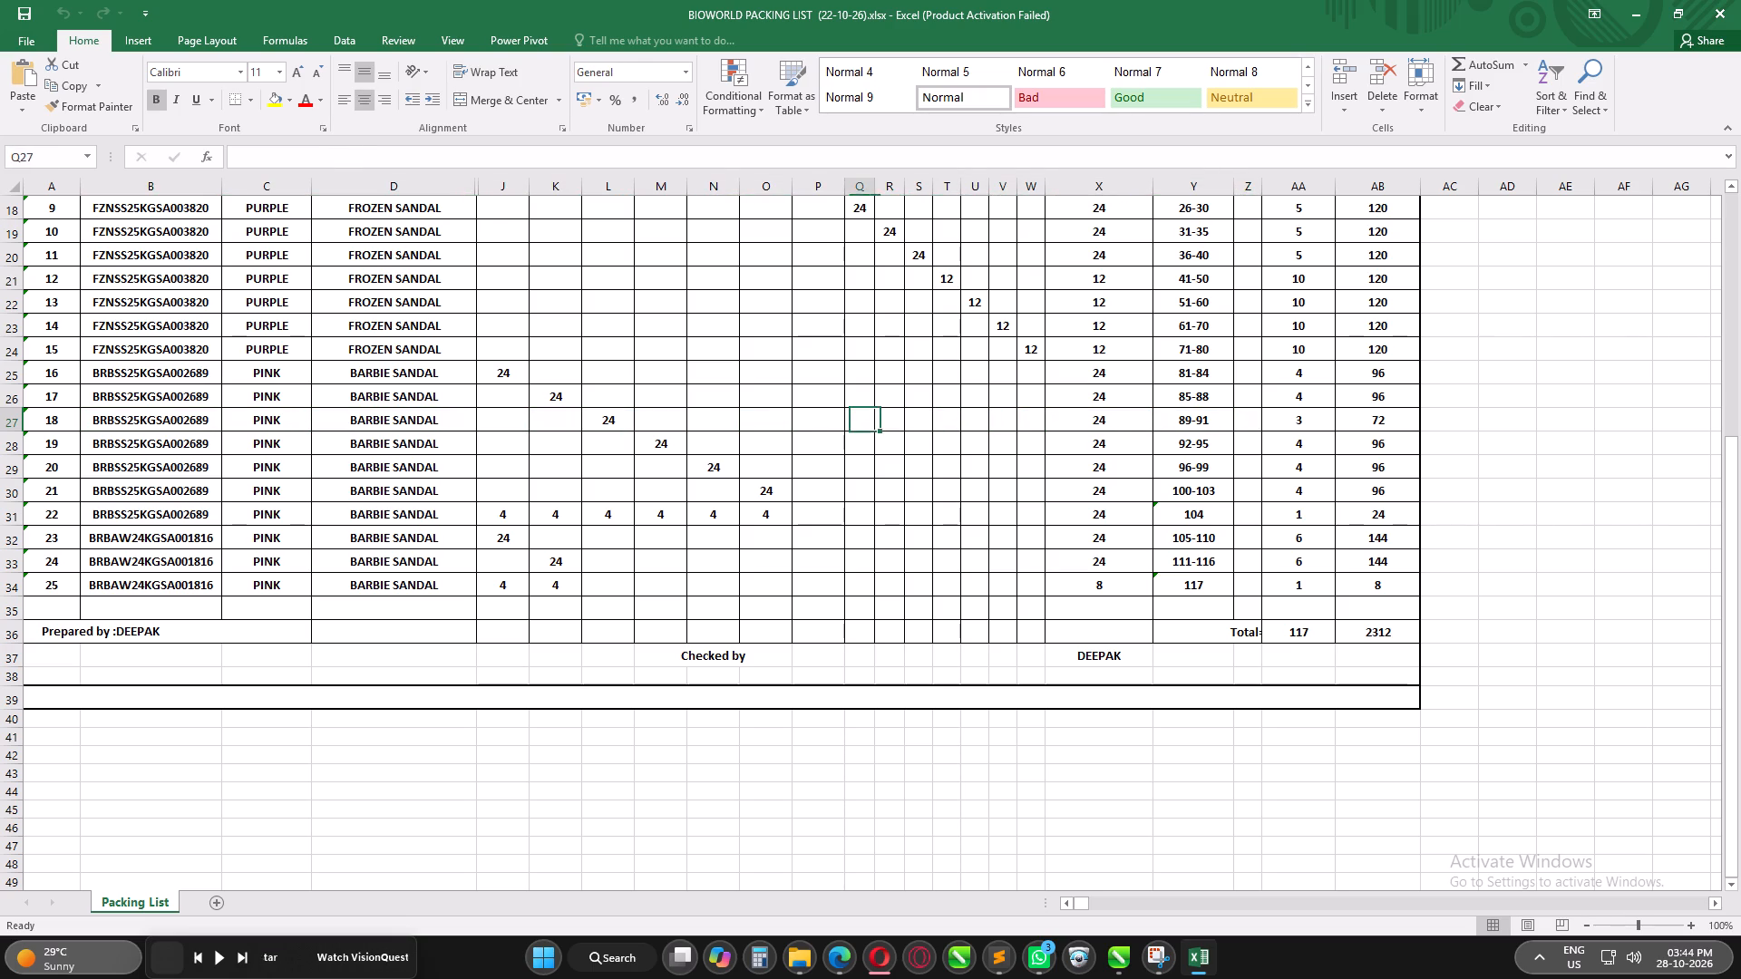
key(Left)
key(Left)
key(Left)
key(Left)
key(Left)
scroll(1318, 402, up, 7)
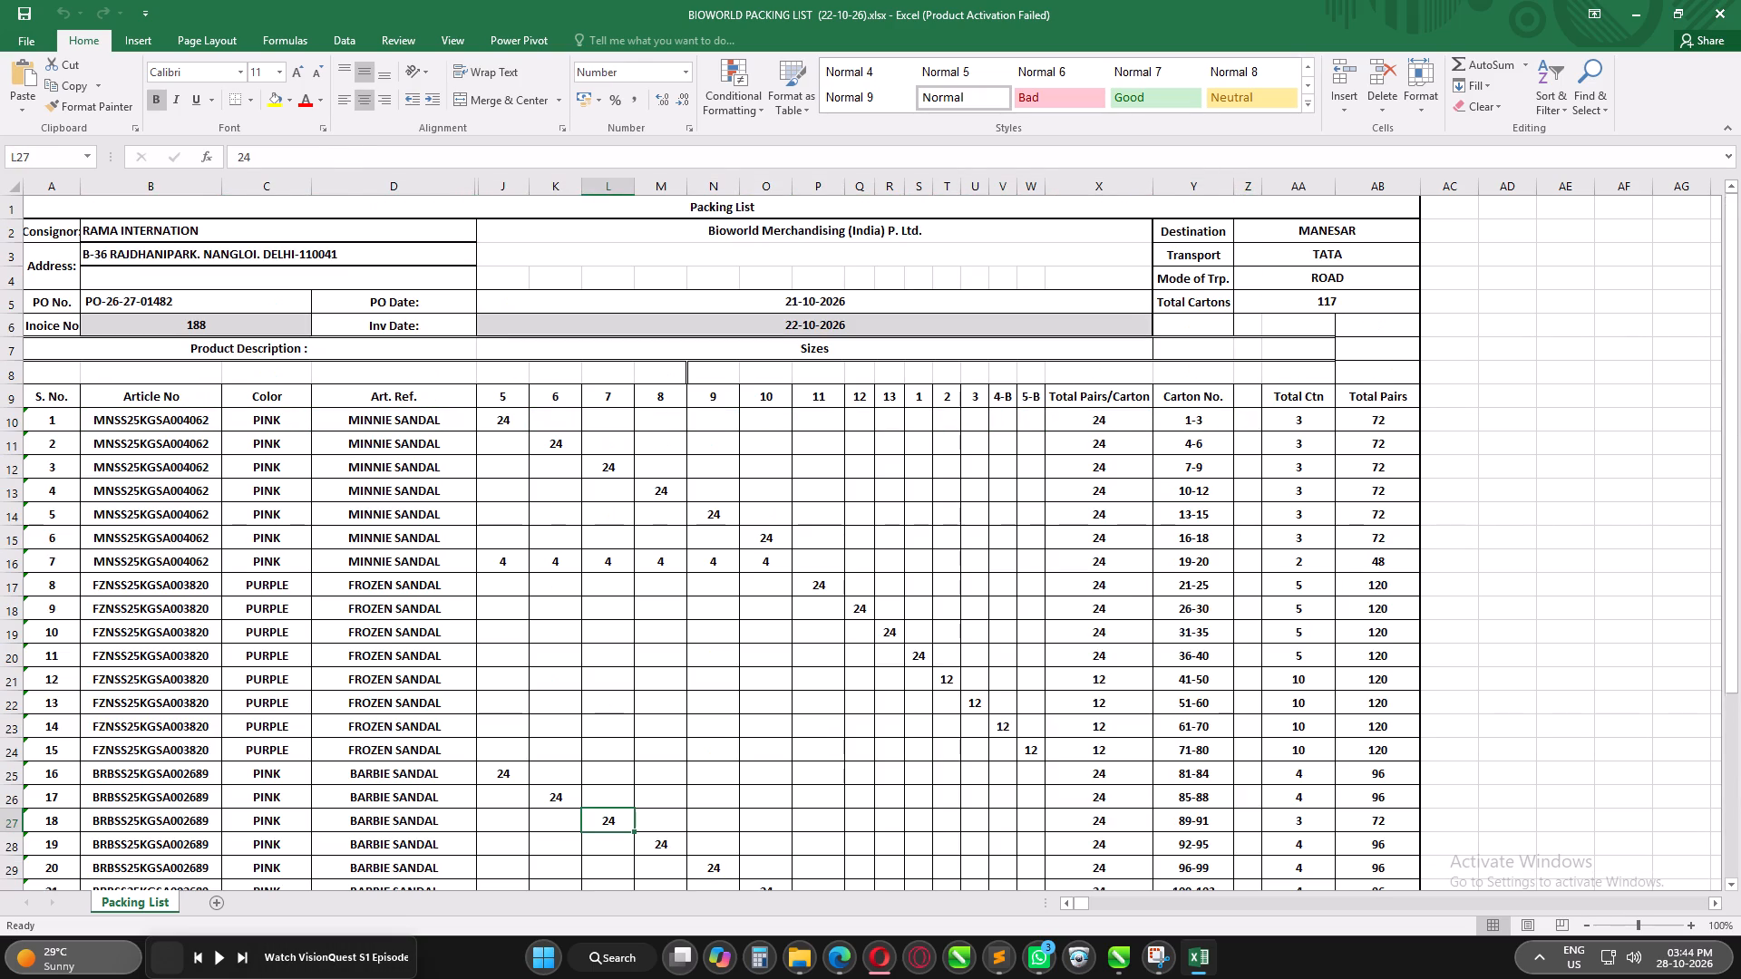
click(1731, 0)
Duplicate the 22-10-26 folder within 10 OCT and name the copy 28-10-26.
click(1114, 486)
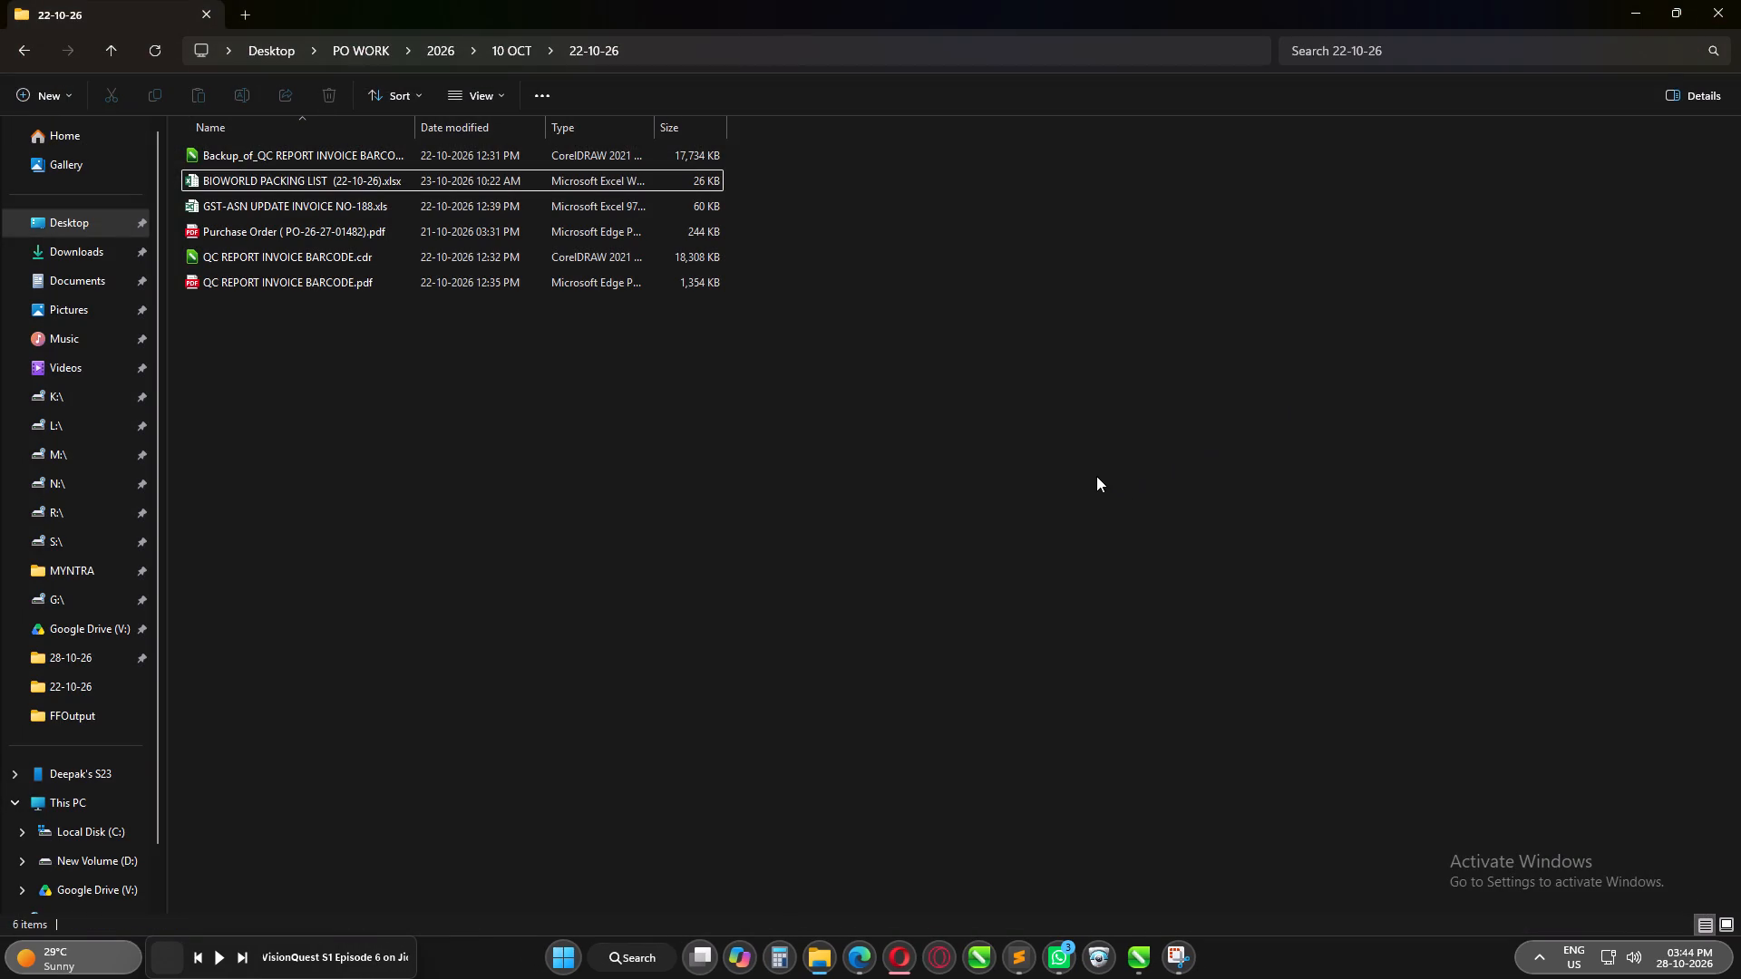
key(BackSpace)
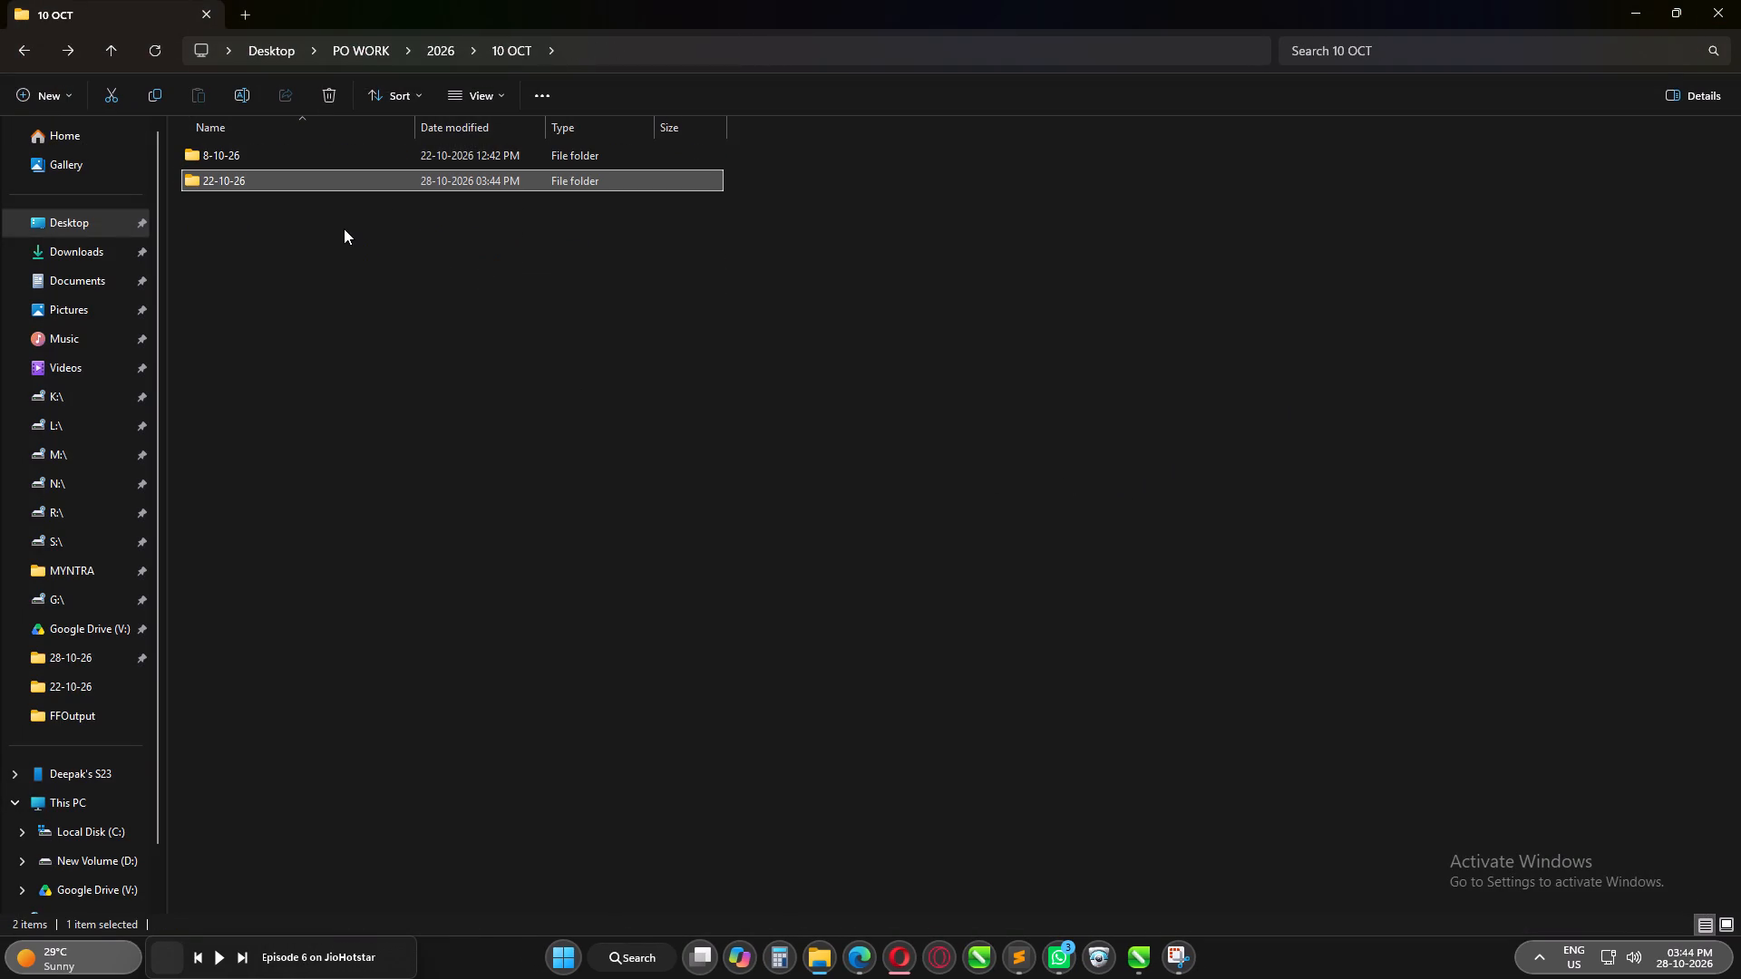
key(ctrl+c)
key(ctrl+v)
key(F2)
key(Right)
key(BackSpace)
key(BackSpace)
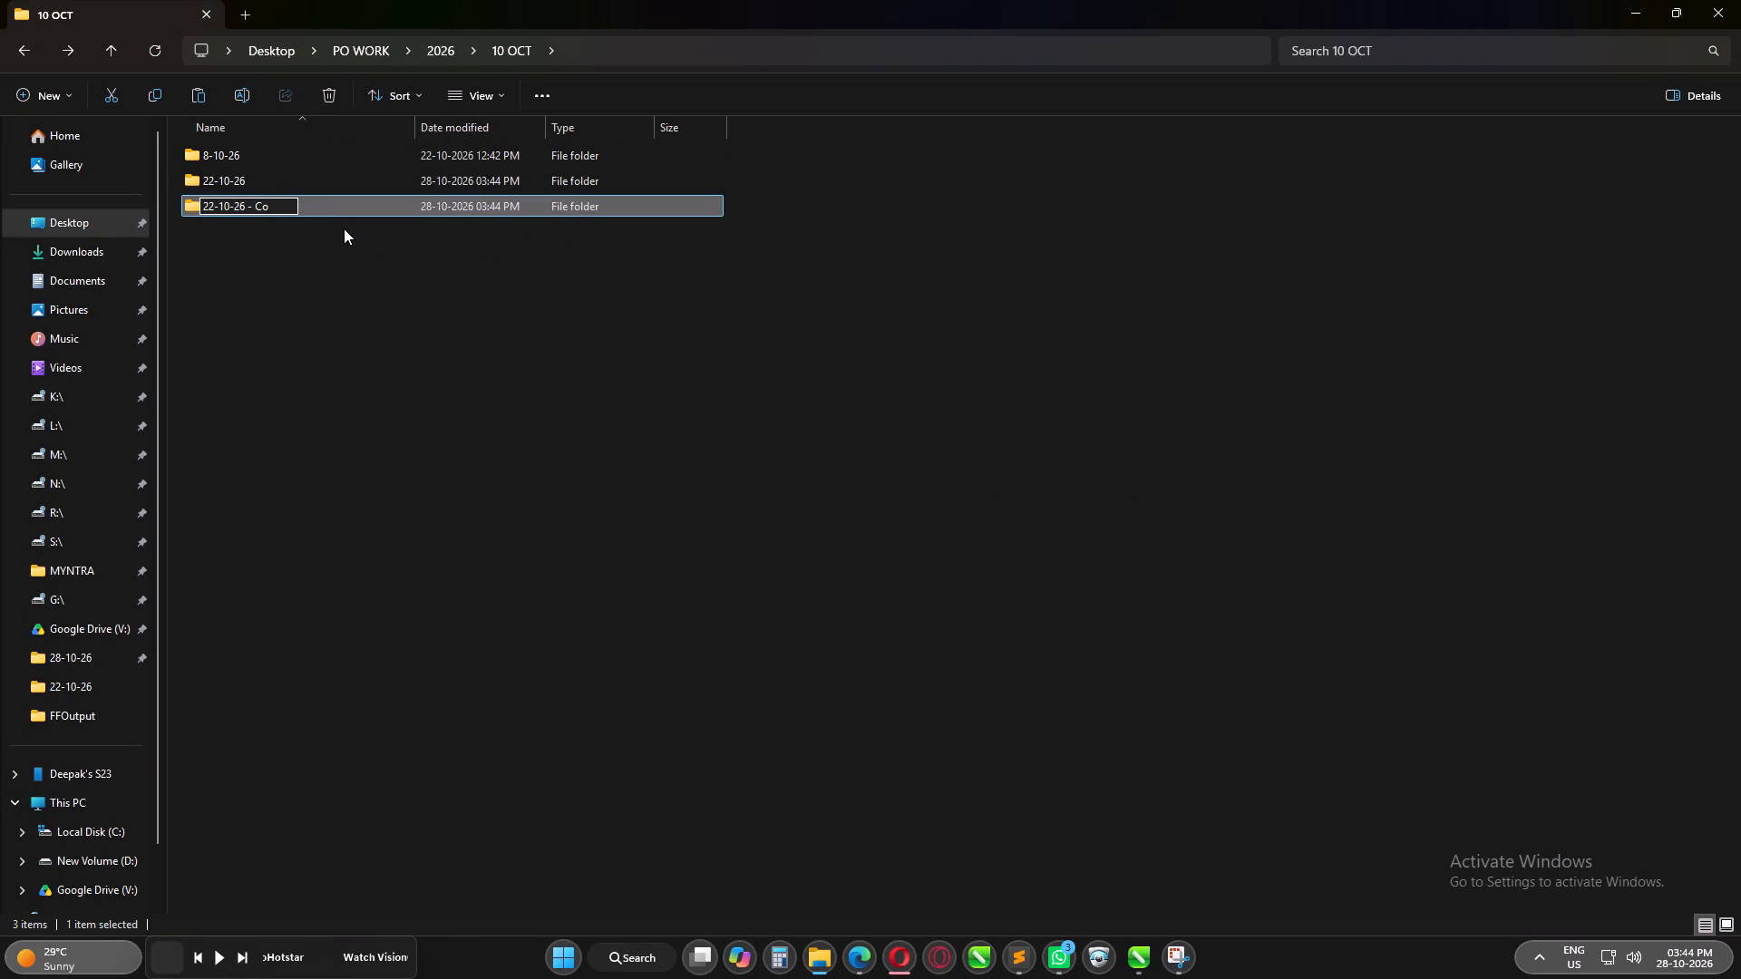
key(BackSpace)
key(BackSpace)
key(BackSpace)
key(BackSpace)
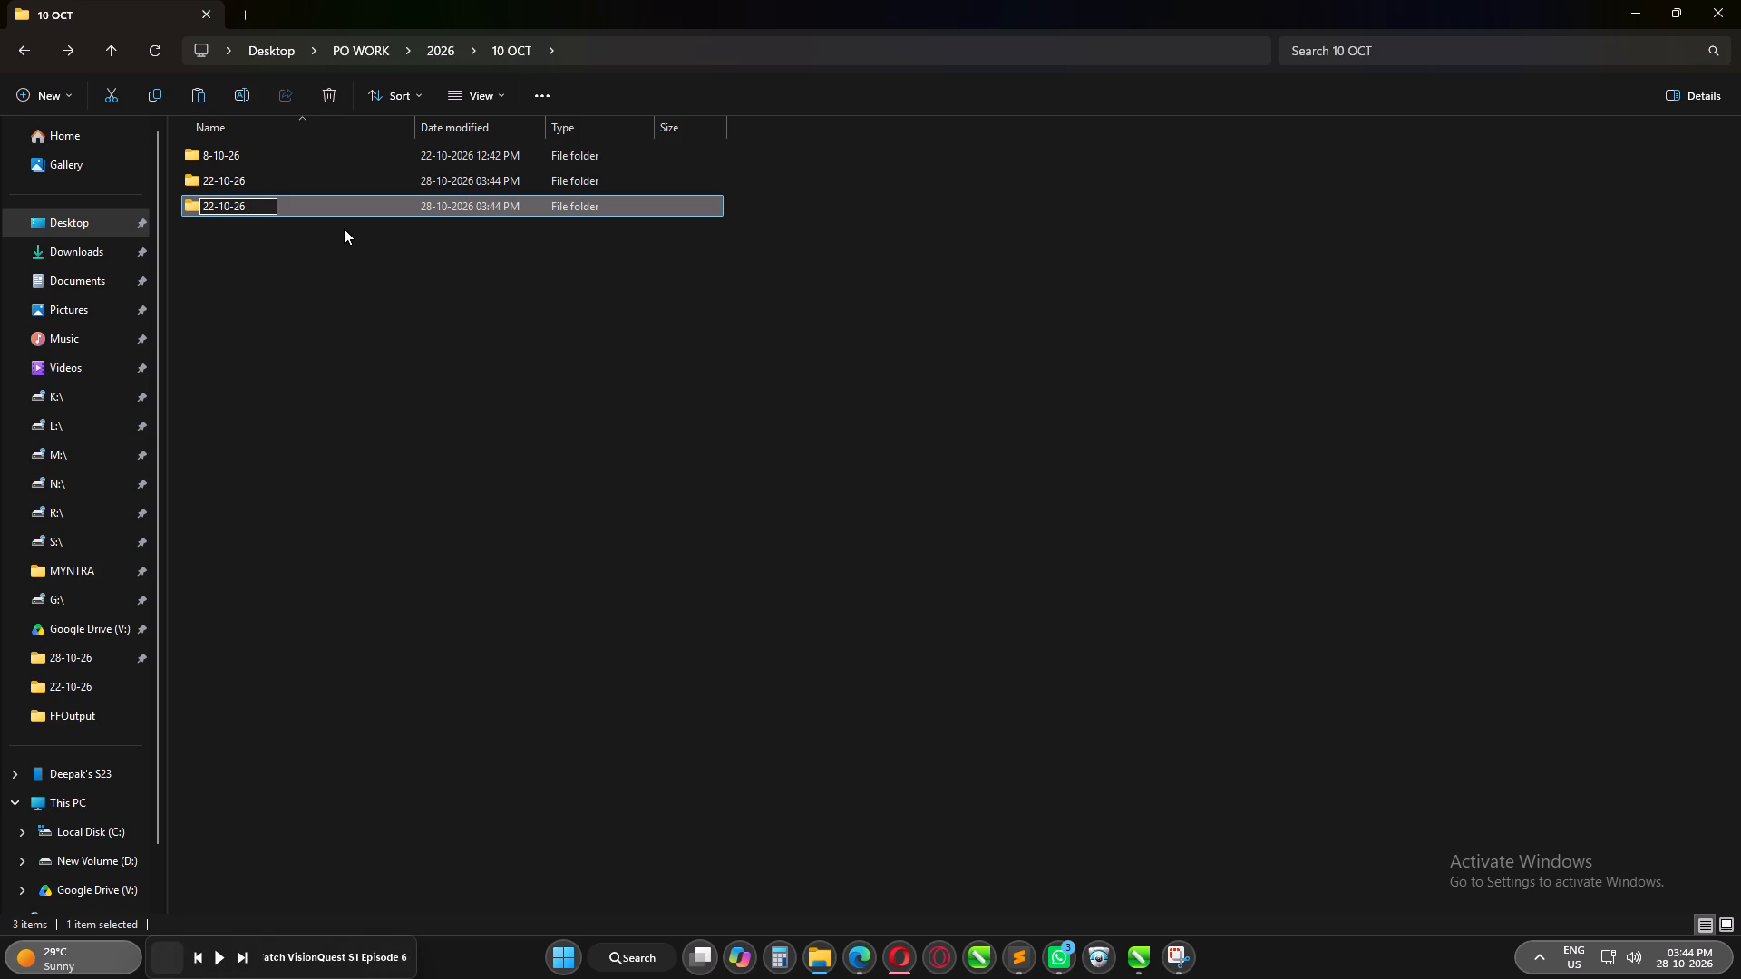
key(Left)
key(Left)
key(Left)
key(Left)
key(Left)
key(Left)
key(Left)
key(BackSpace)
key(8)
key(Return)
Rename the packing list workbook in the 28-10-26 folder to BIOWORLD PACKING LIST (28-10-26).xlsx.
key(Return)
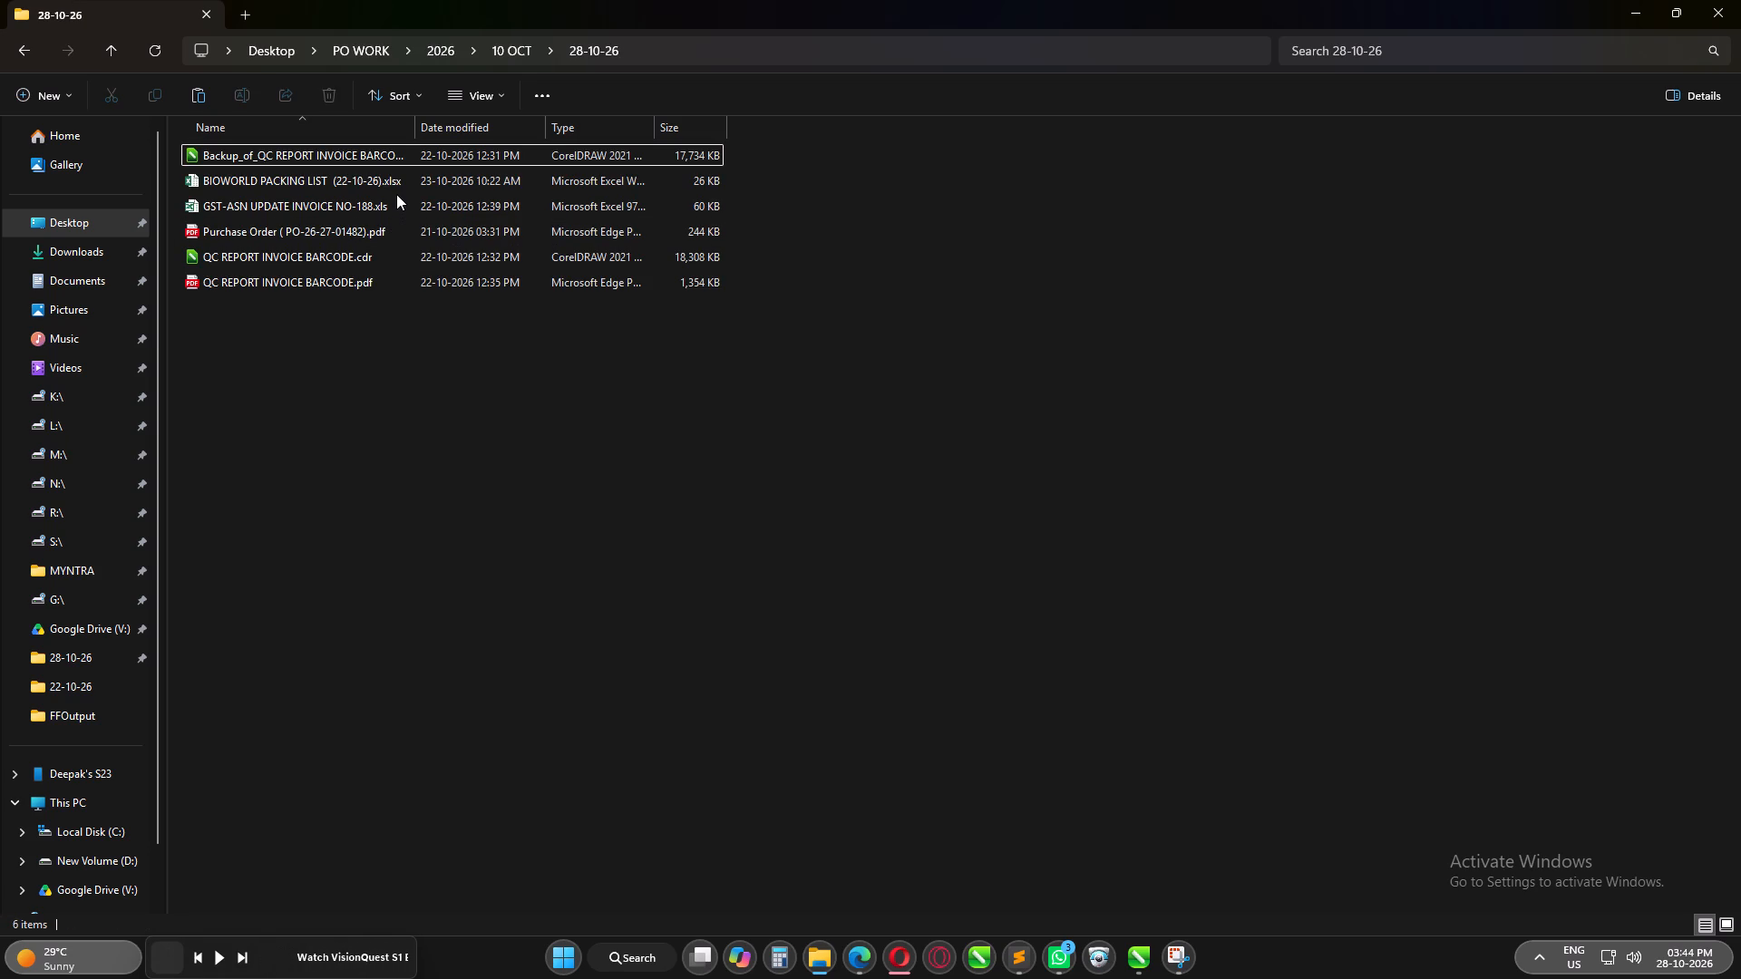
key(Down)
key(F2)
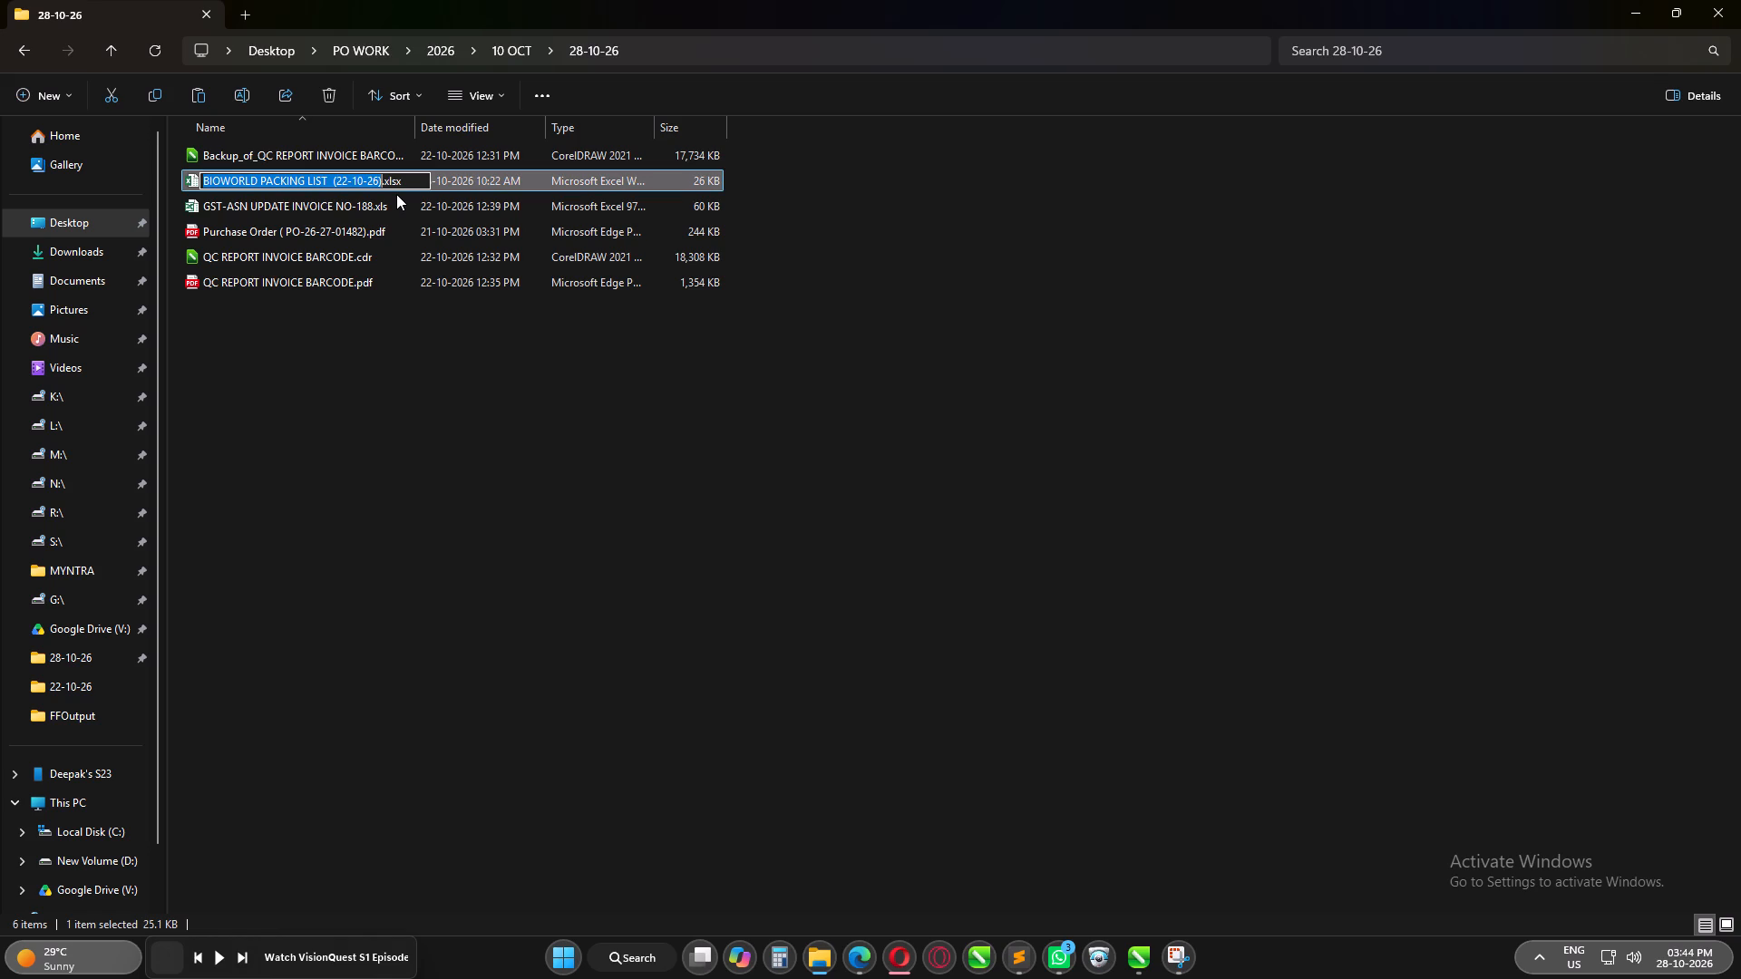
key(Right)
key(Left)
key(Left)
key(Left)
key(Left)
key(Left)
key(Left)
key(Left)
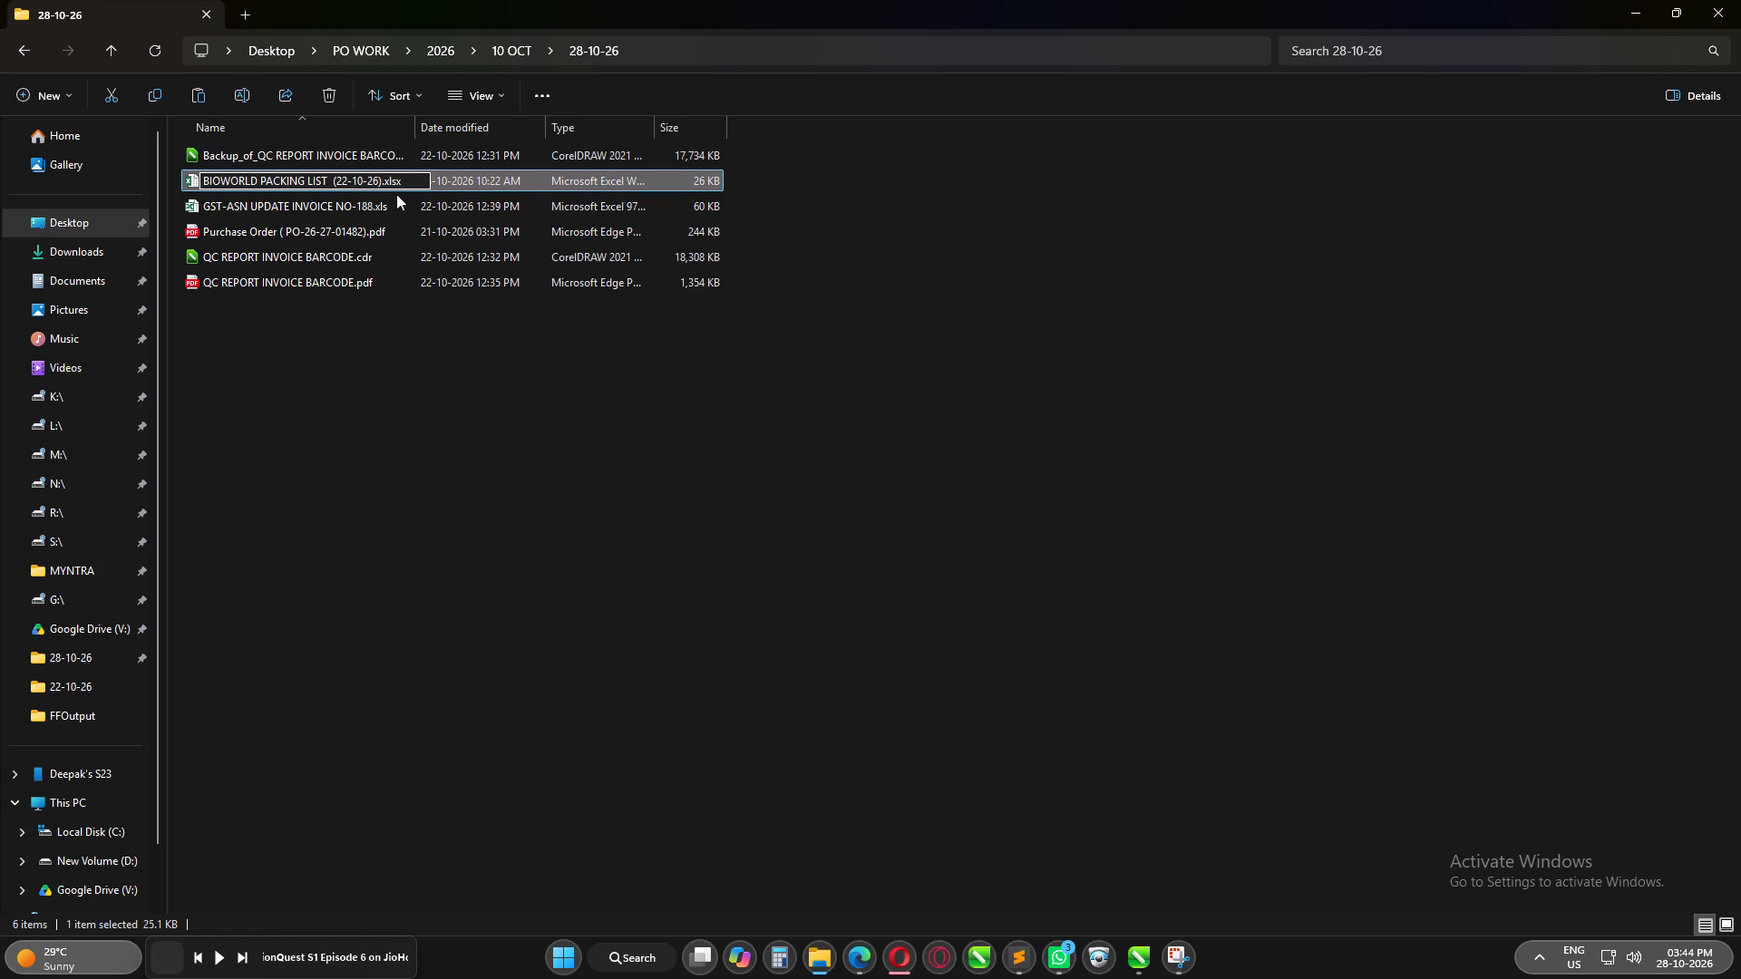
key(BackSpace)
key(8)
key(Return)
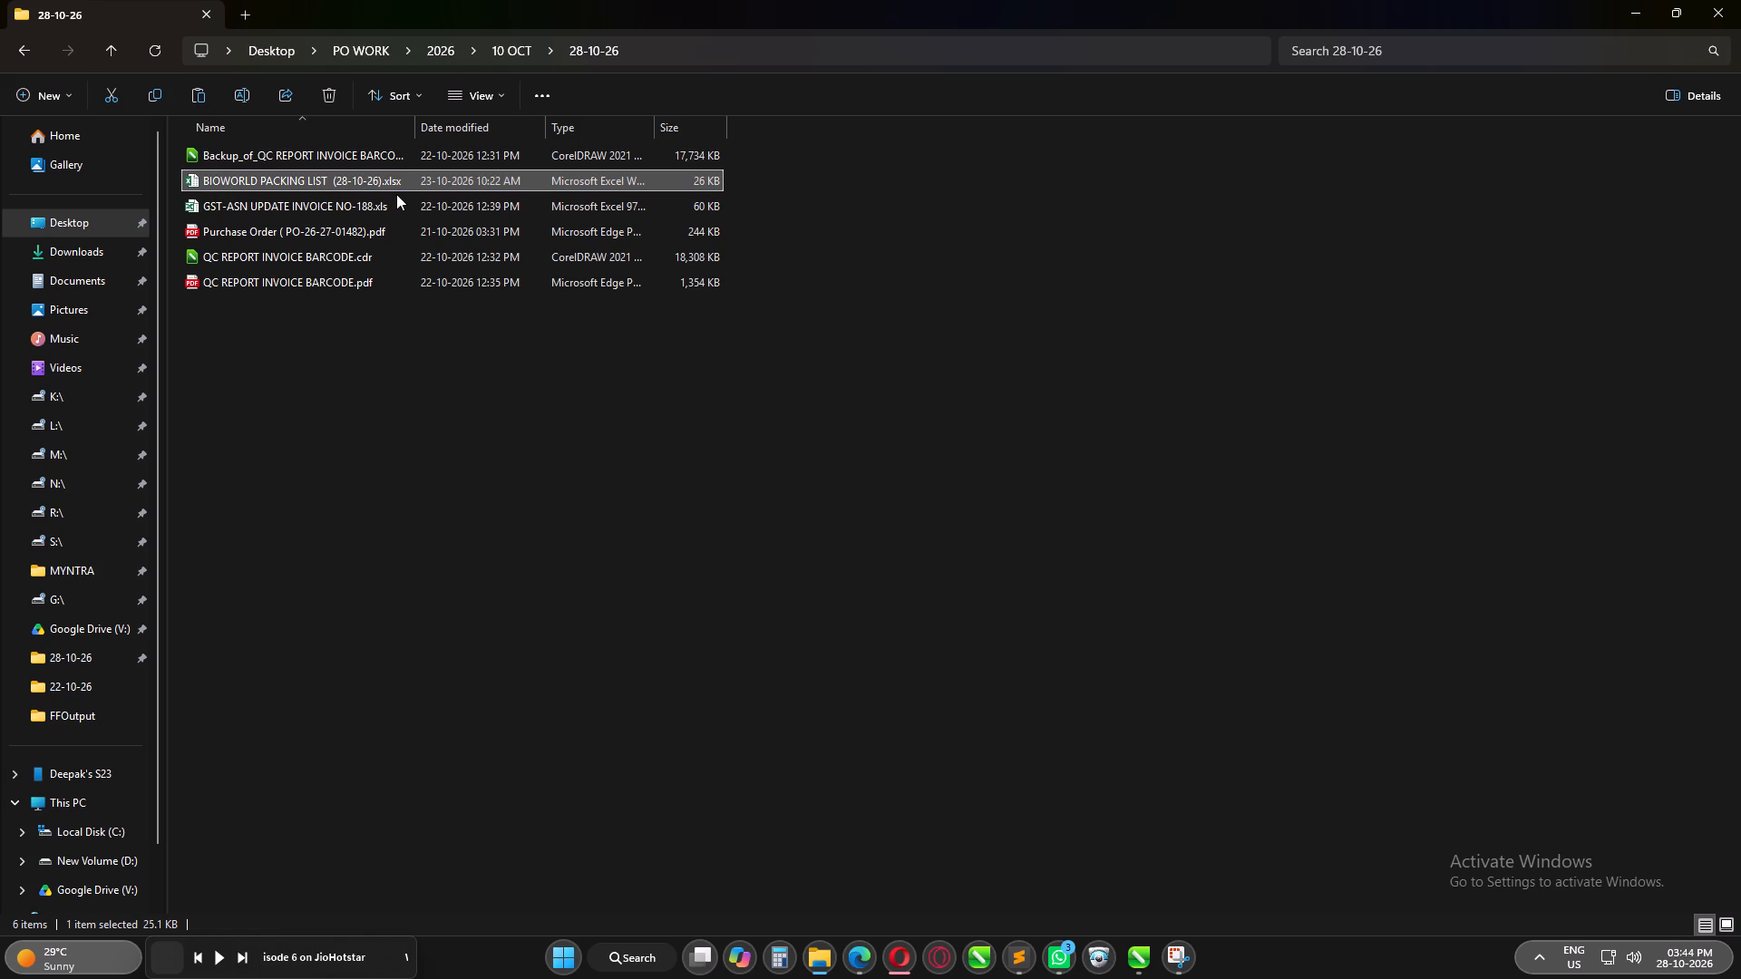
Delete QC REPORT INVOICE BARCODE.pdf from the 28-10-26 folder.
click(351, 289)
key(Delete)
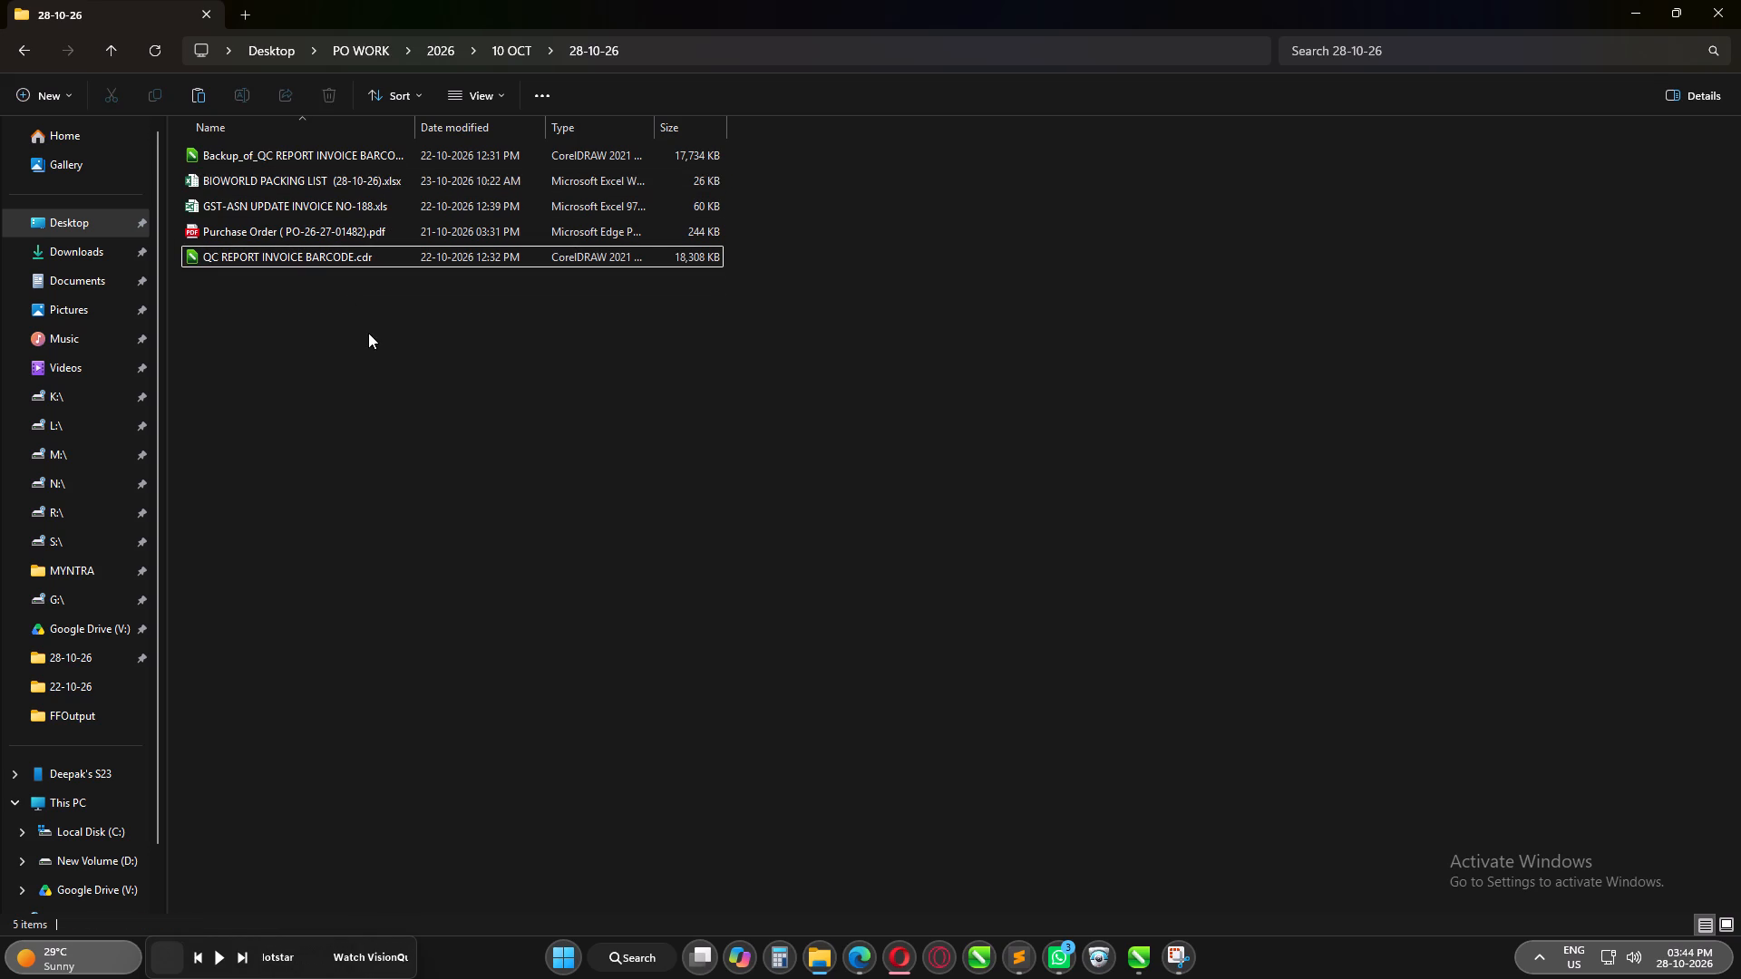